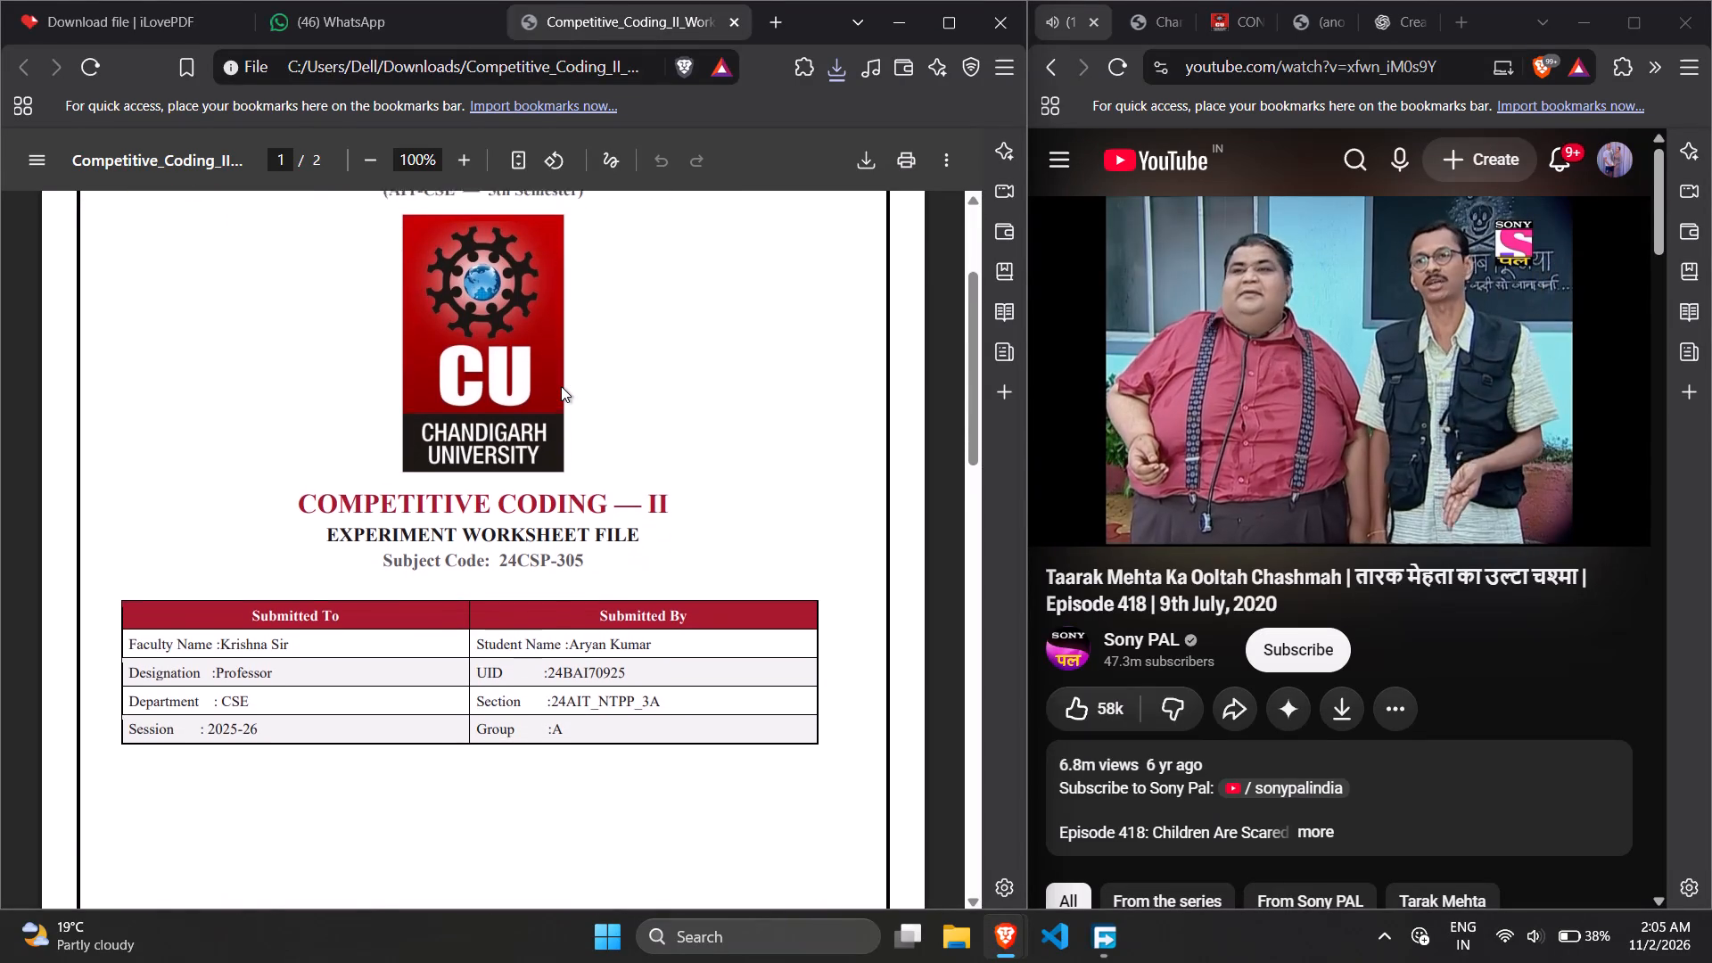
Review the cover page and the experiment index of the Competitive Coding II worksheet PDF.
{"action": "scroll", "coordinate": [561, 386], "scroll_direction": "down", "scroll_amount": 1}
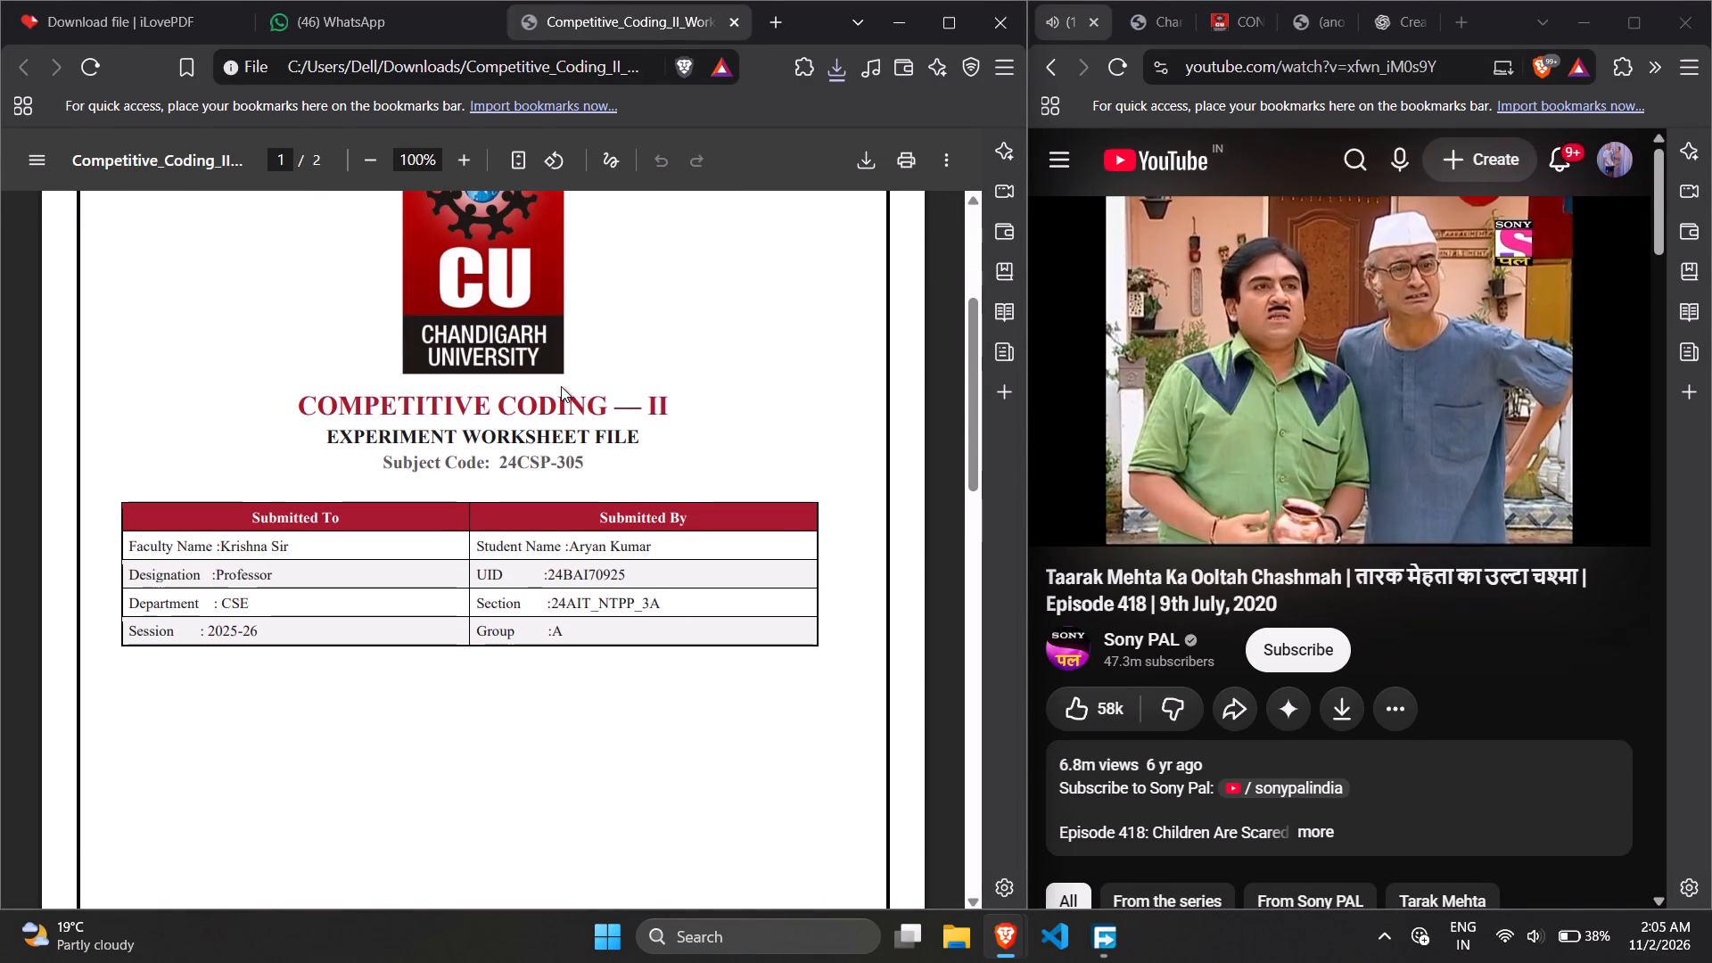
{"action": "scroll", "coordinate": [561, 386], "scroll_direction": "down", "scroll_amount": 5}
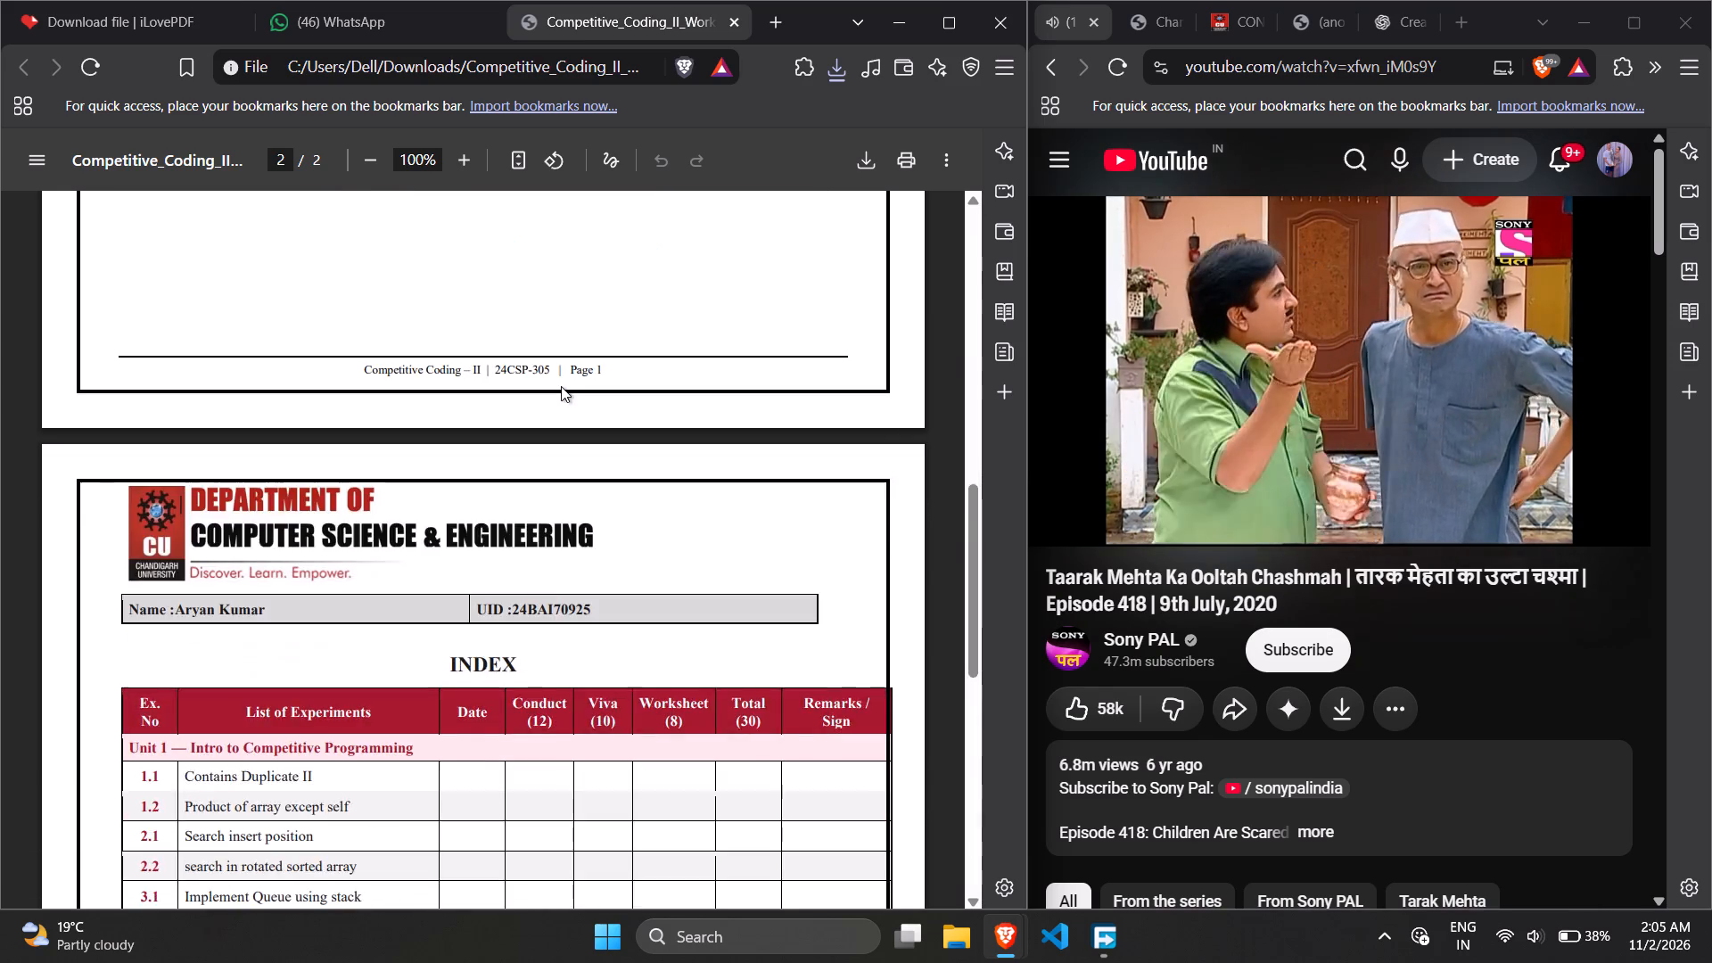
{"action": "scroll", "coordinate": [561, 386], "scroll_direction": "down", "scroll_amount": 3}
{"action": "scroll", "coordinate": [561, 386], "scroll_direction": "up", "scroll_amount": 1}
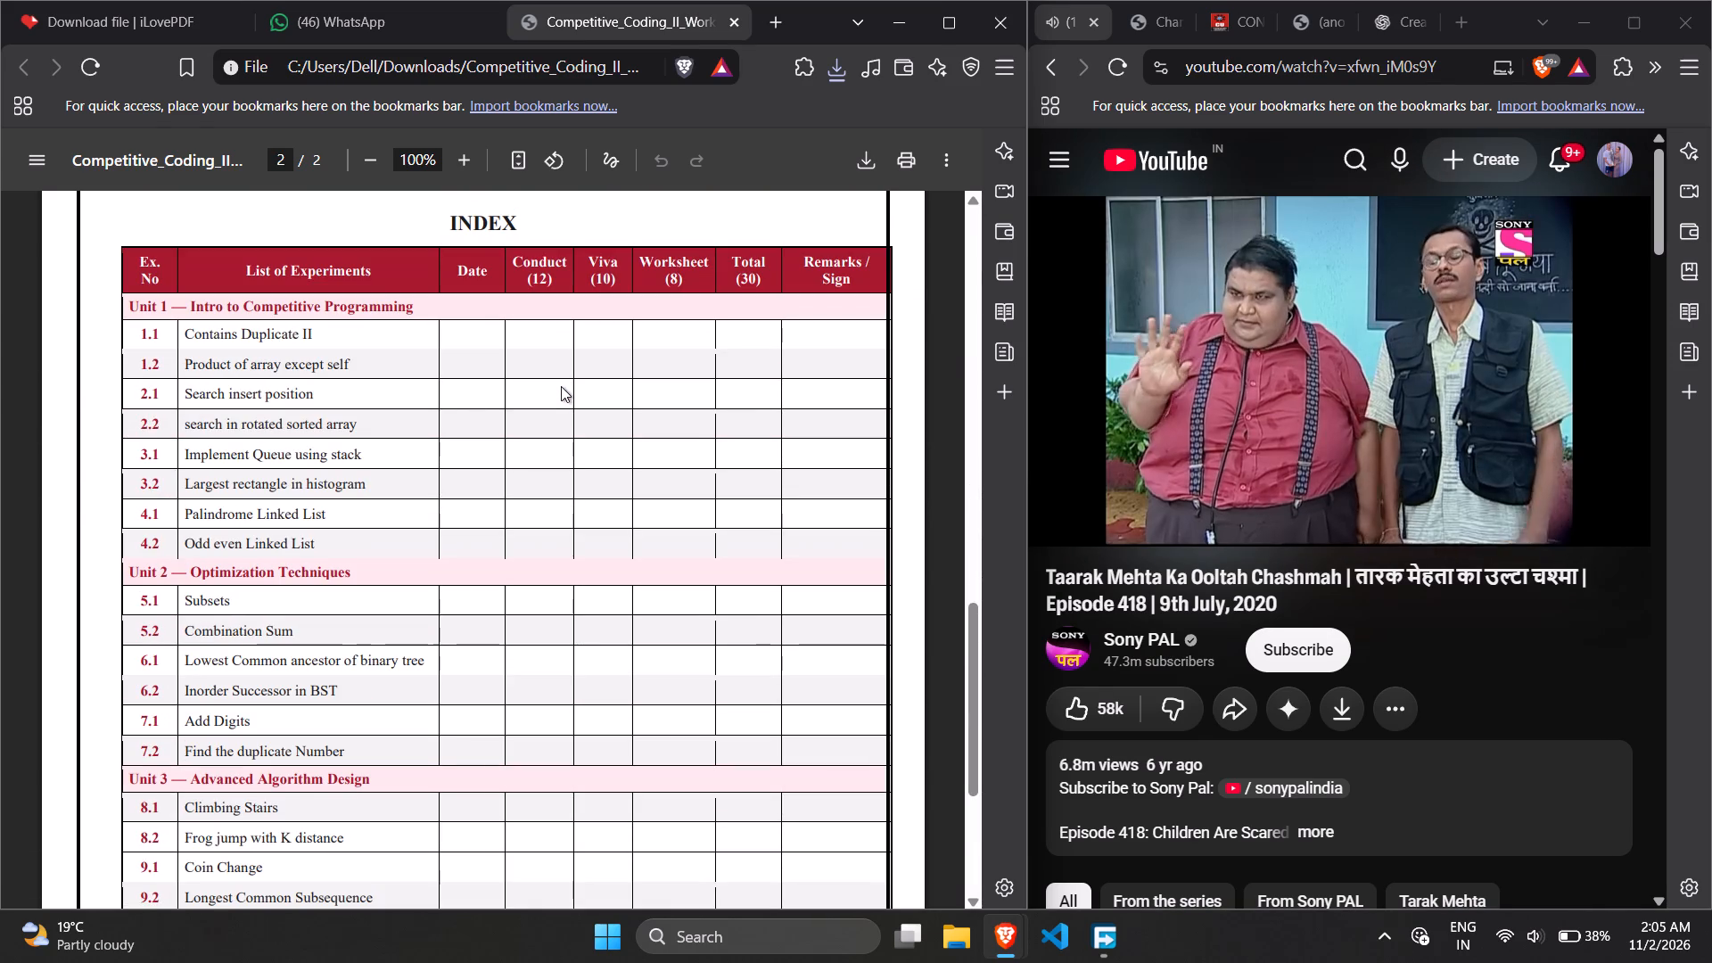
{"action": "scroll", "coordinate": [561, 386], "scroll_direction": "down", "scroll_amount": 1}
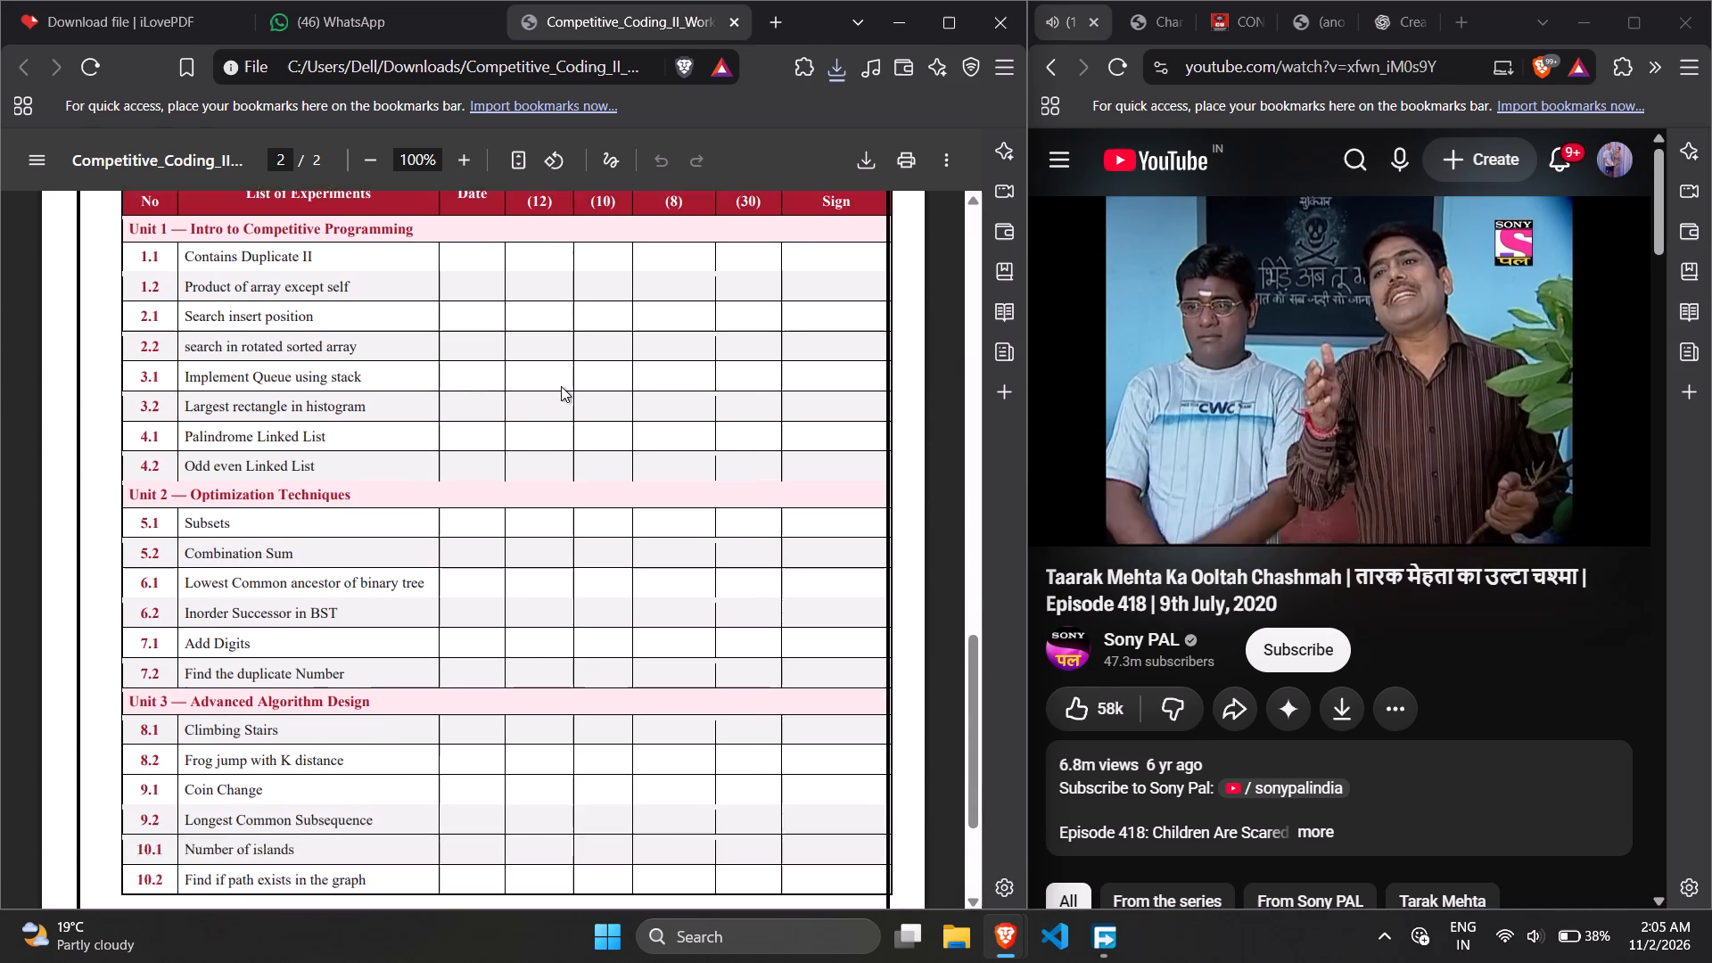
{"action": "scroll", "coordinate": [561, 386], "scroll_direction": "down", "scroll_amount": 1}
{"action": "scroll", "coordinate": [561, 386], "scroll_direction": "up", "scroll_amount": 1}
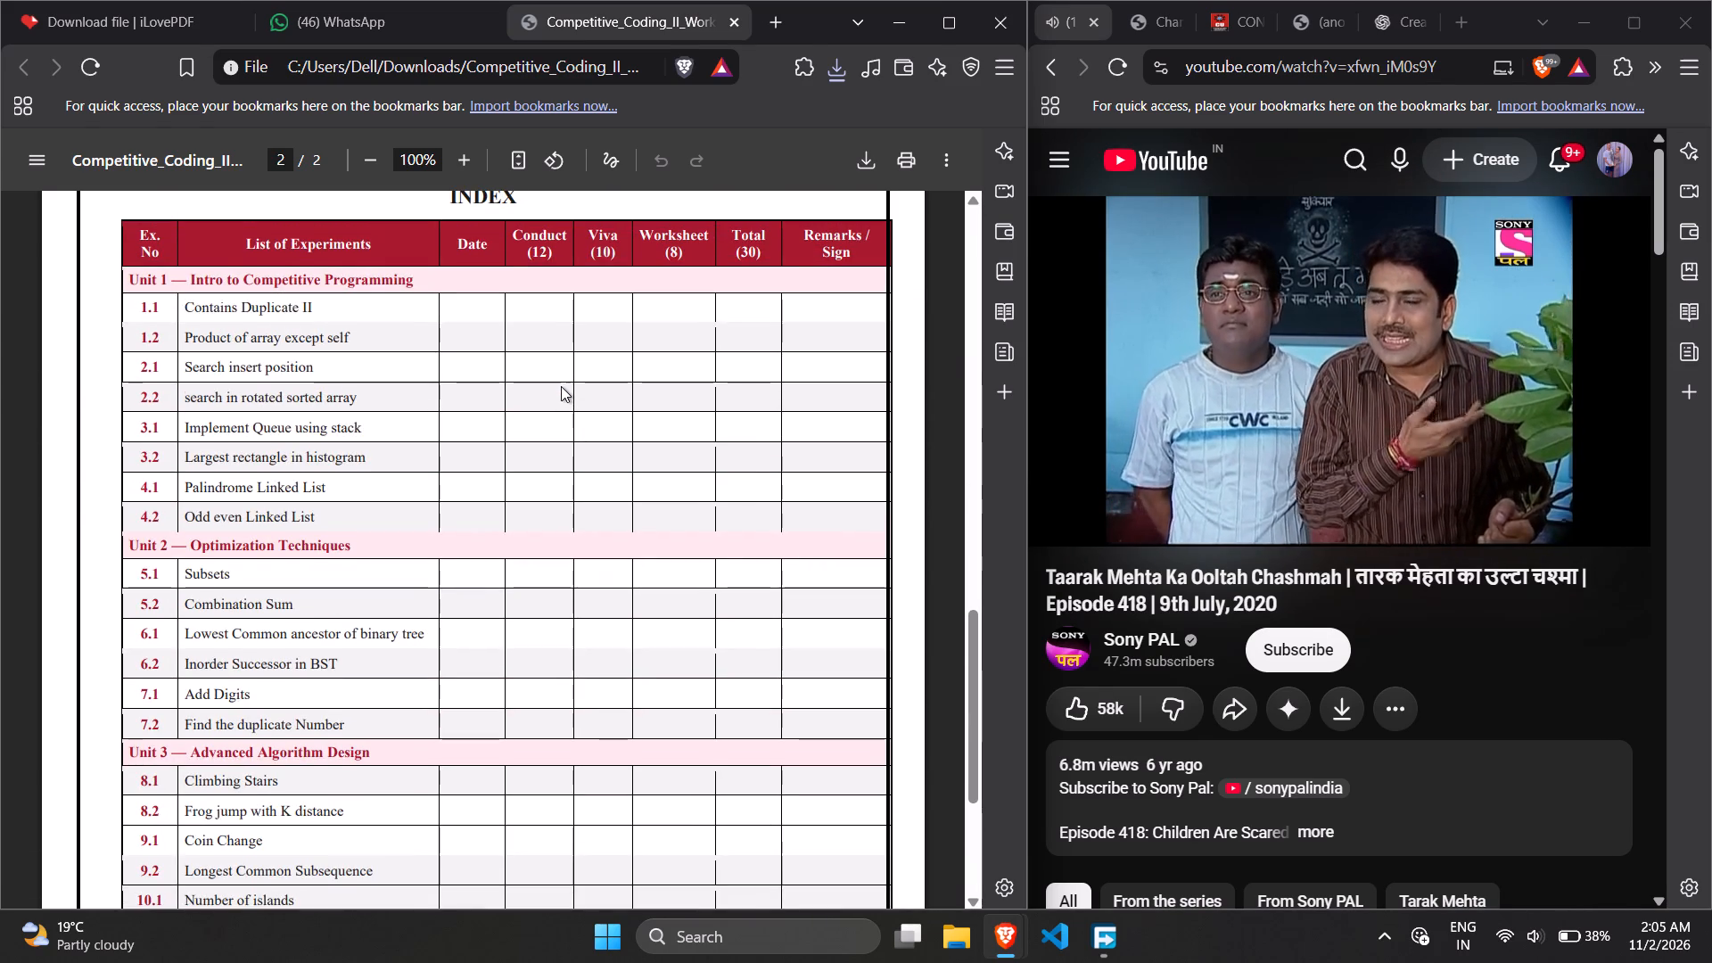
{"action": "scroll", "coordinate": [561, 386], "scroll_direction": "down", "scroll_amount": 3}
{"action": "scroll", "coordinate": [561, 386], "scroll_direction": "up", "scroll_amount": 2}
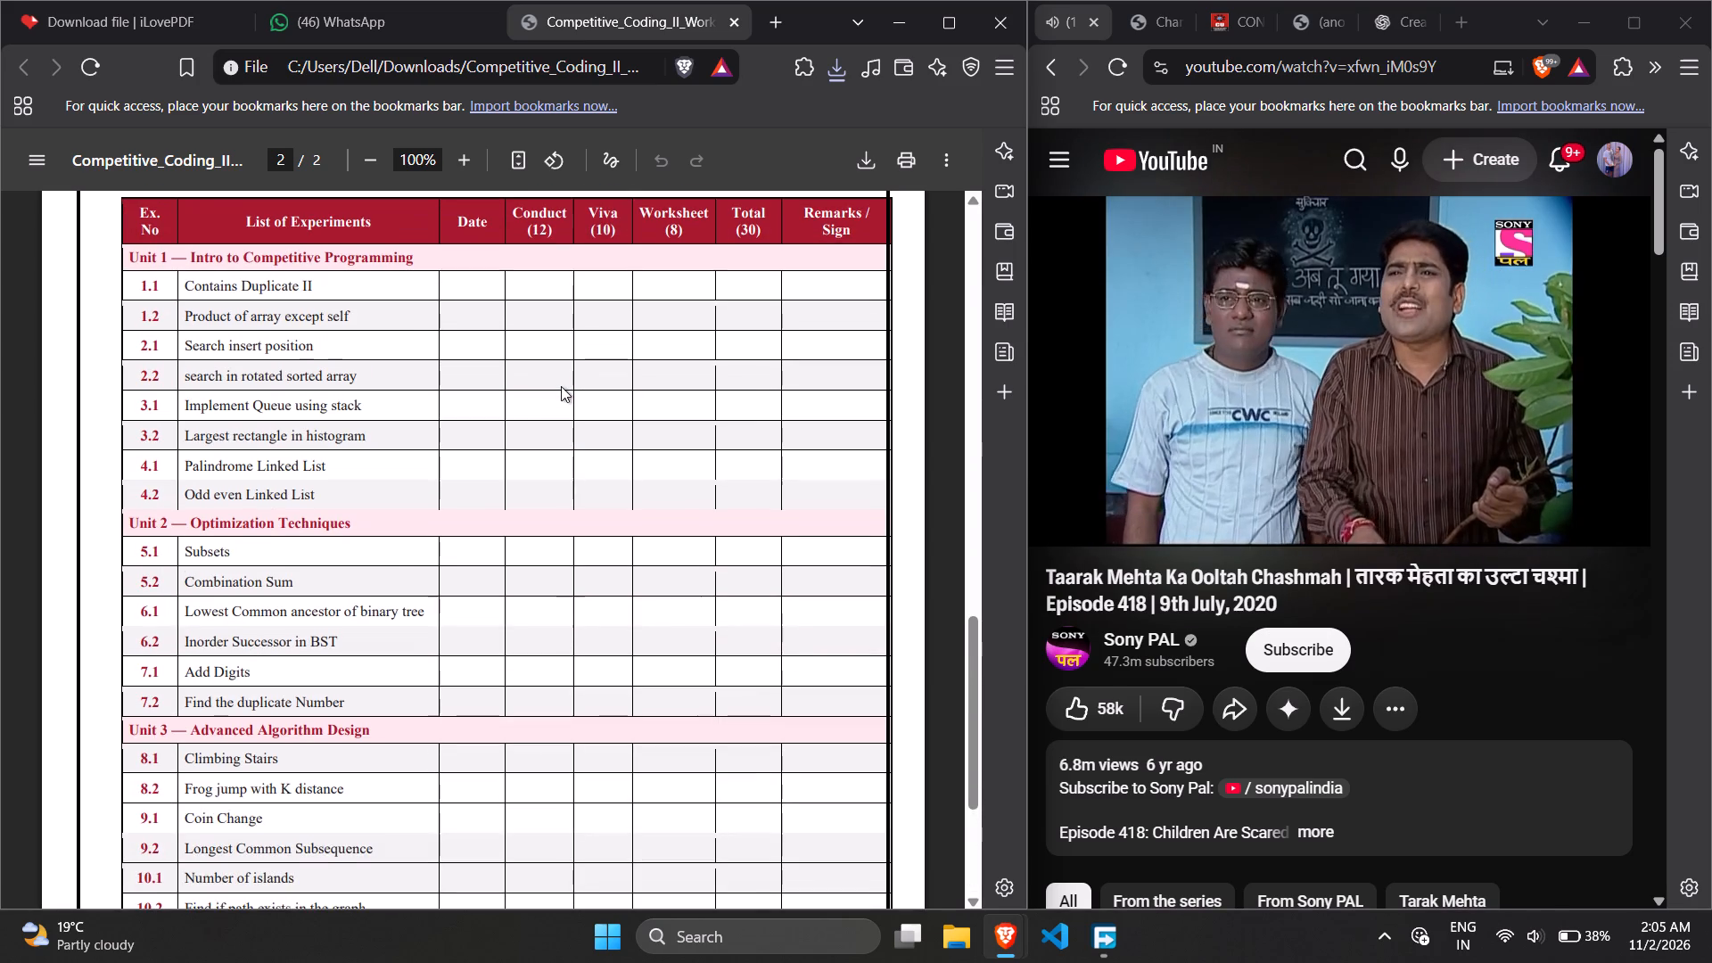
{"action": "scroll", "coordinate": [561, 386], "scroll_direction": "up", "scroll_amount": 5}
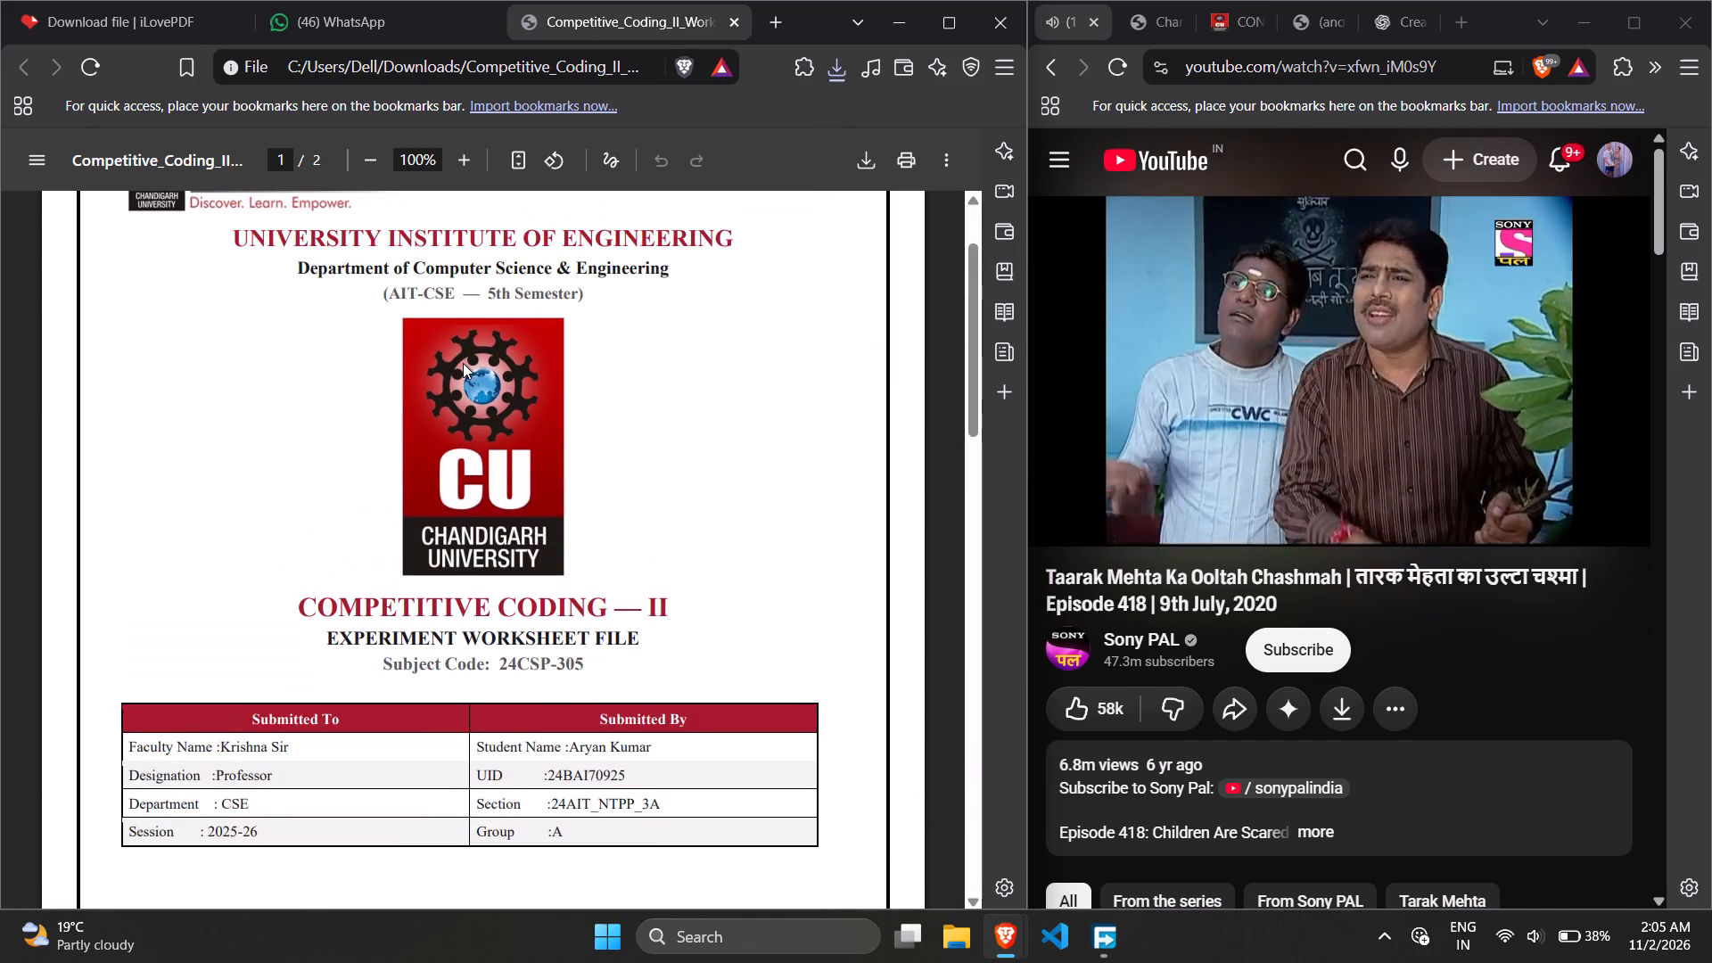
{"action": "scroll", "coordinate": [463, 363], "scroll_direction": "right", "scroll_amount": 17}
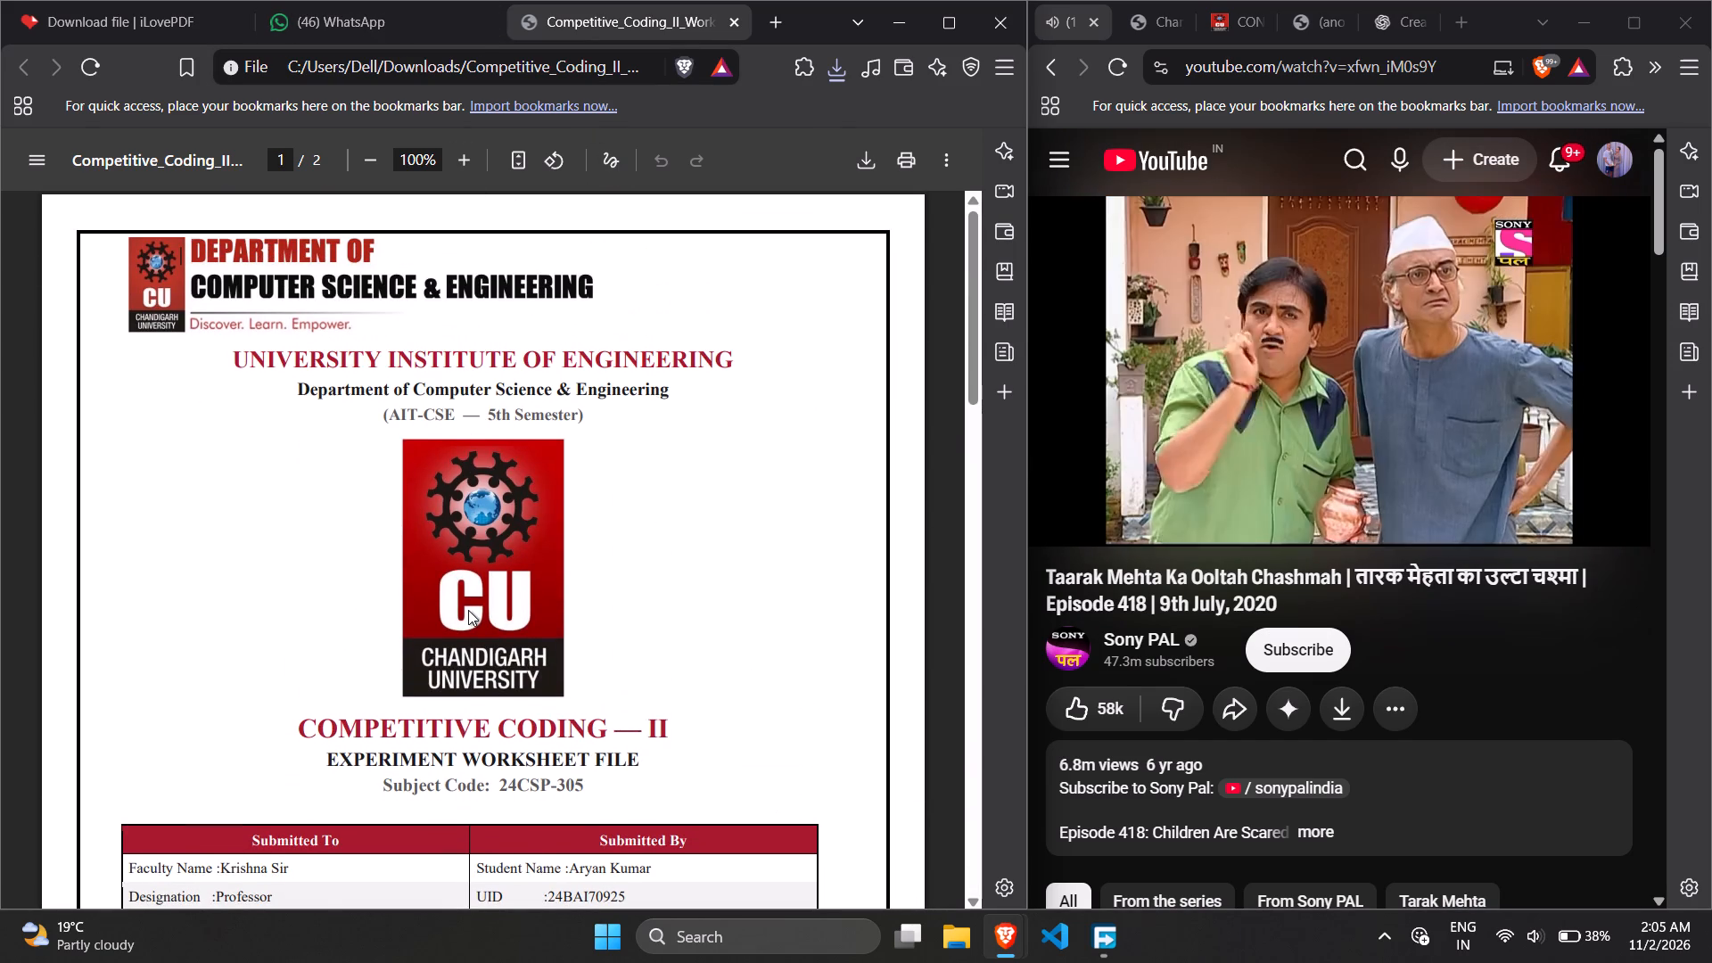
Return from the iLovePDF download page to Google, search for "pdf to word converter" and open iLovePDF's PDF to Word tool.
{"action": "left_click", "coordinate": [137, 25]}
{"action": "scroll", "coordinate": [360, 525], "scroll_direction": "right", "scroll_amount": 7}
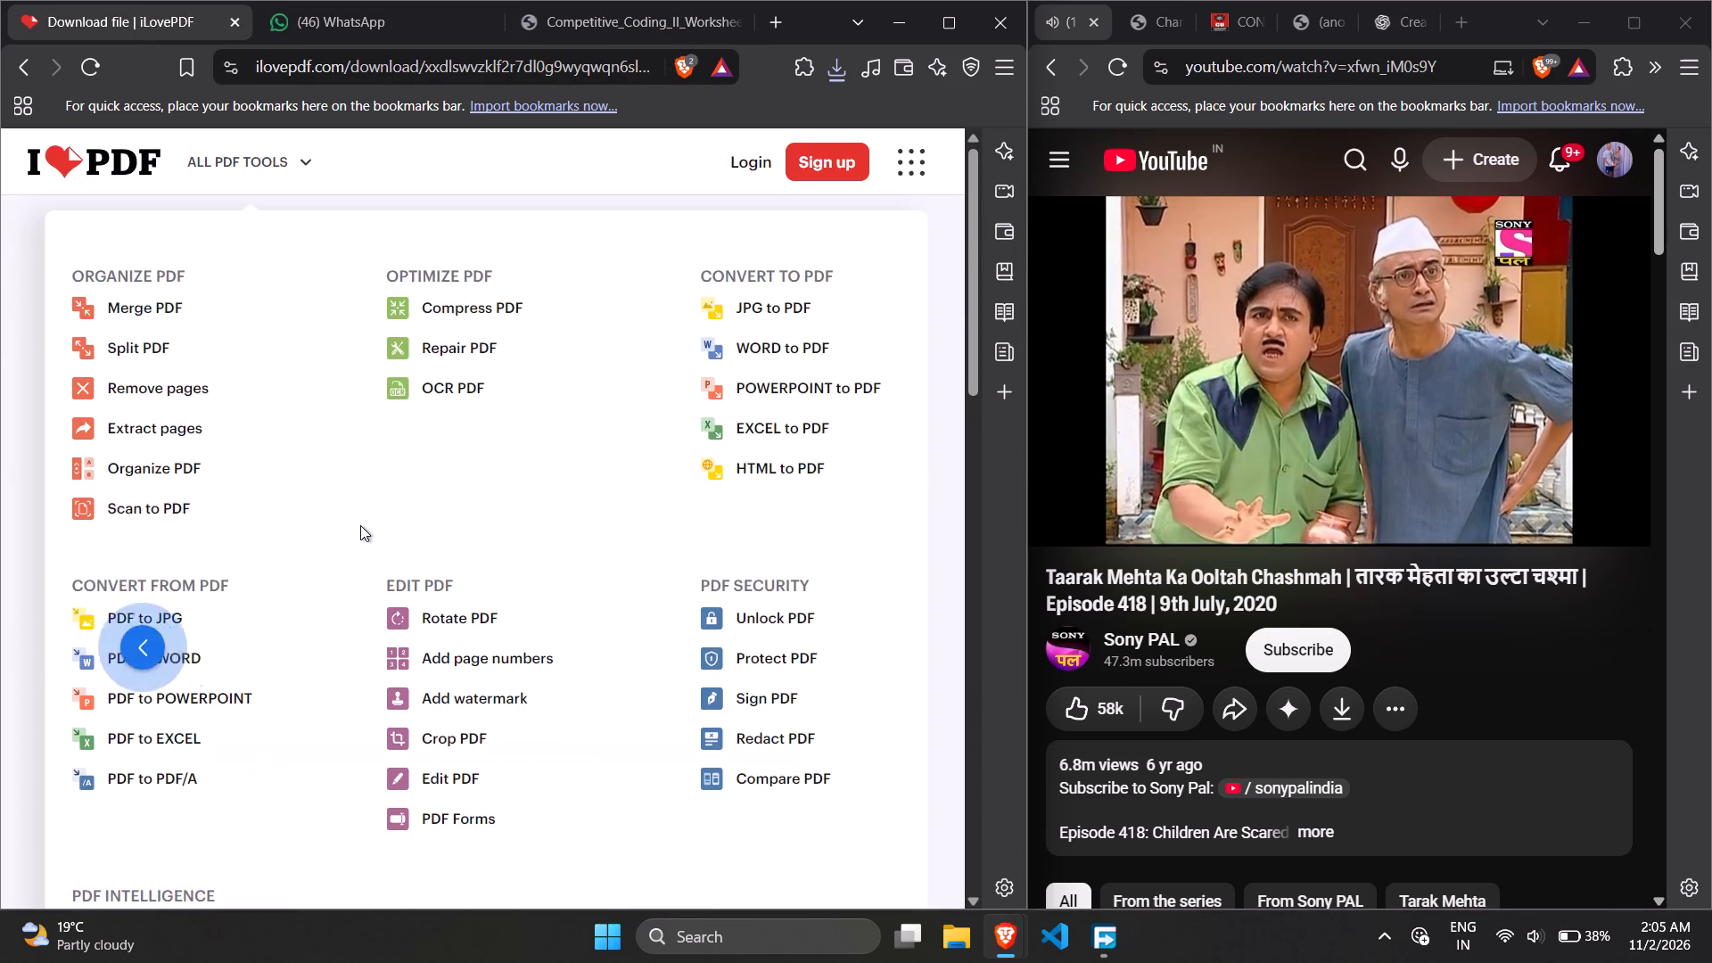
{"action": "scroll", "coordinate": [360, 525], "scroll_direction": "right", "scroll_amount": 15}
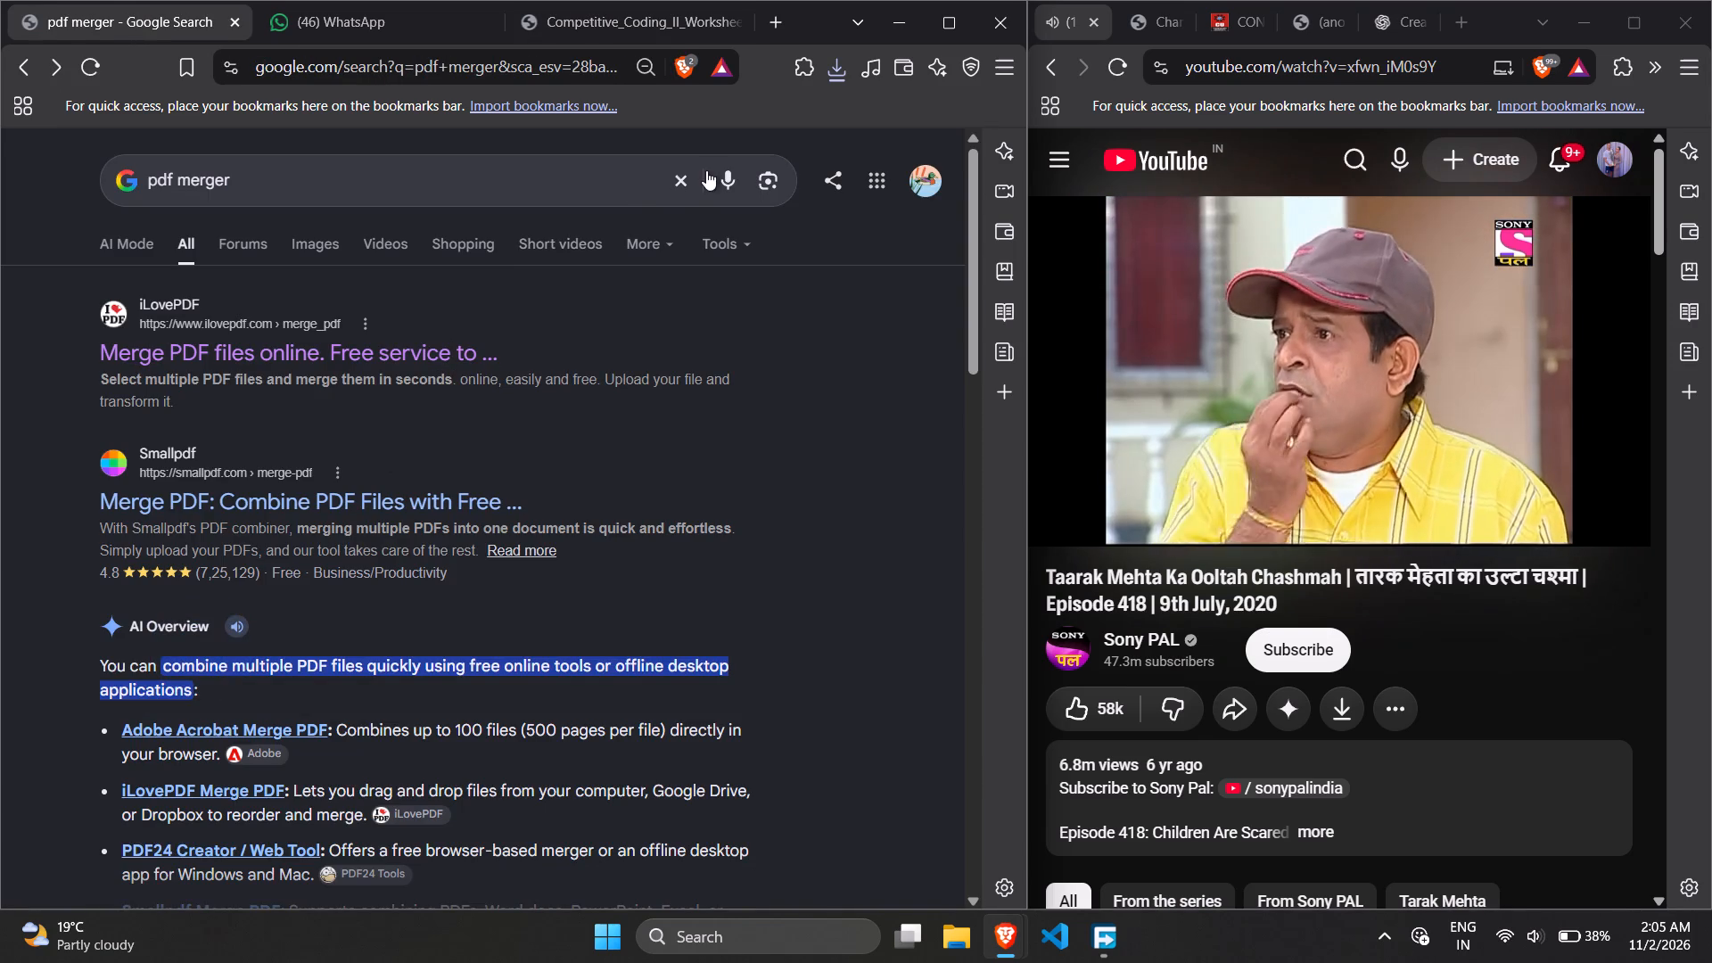
{"action": "left_click", "coordinate": [665, 193]}
{"action": "type", "text": "pdf t"}
{"action": "key", "text": "Up"}
{"action": "key", "text": "Down"}
{"action": "key", "text": "Down"}
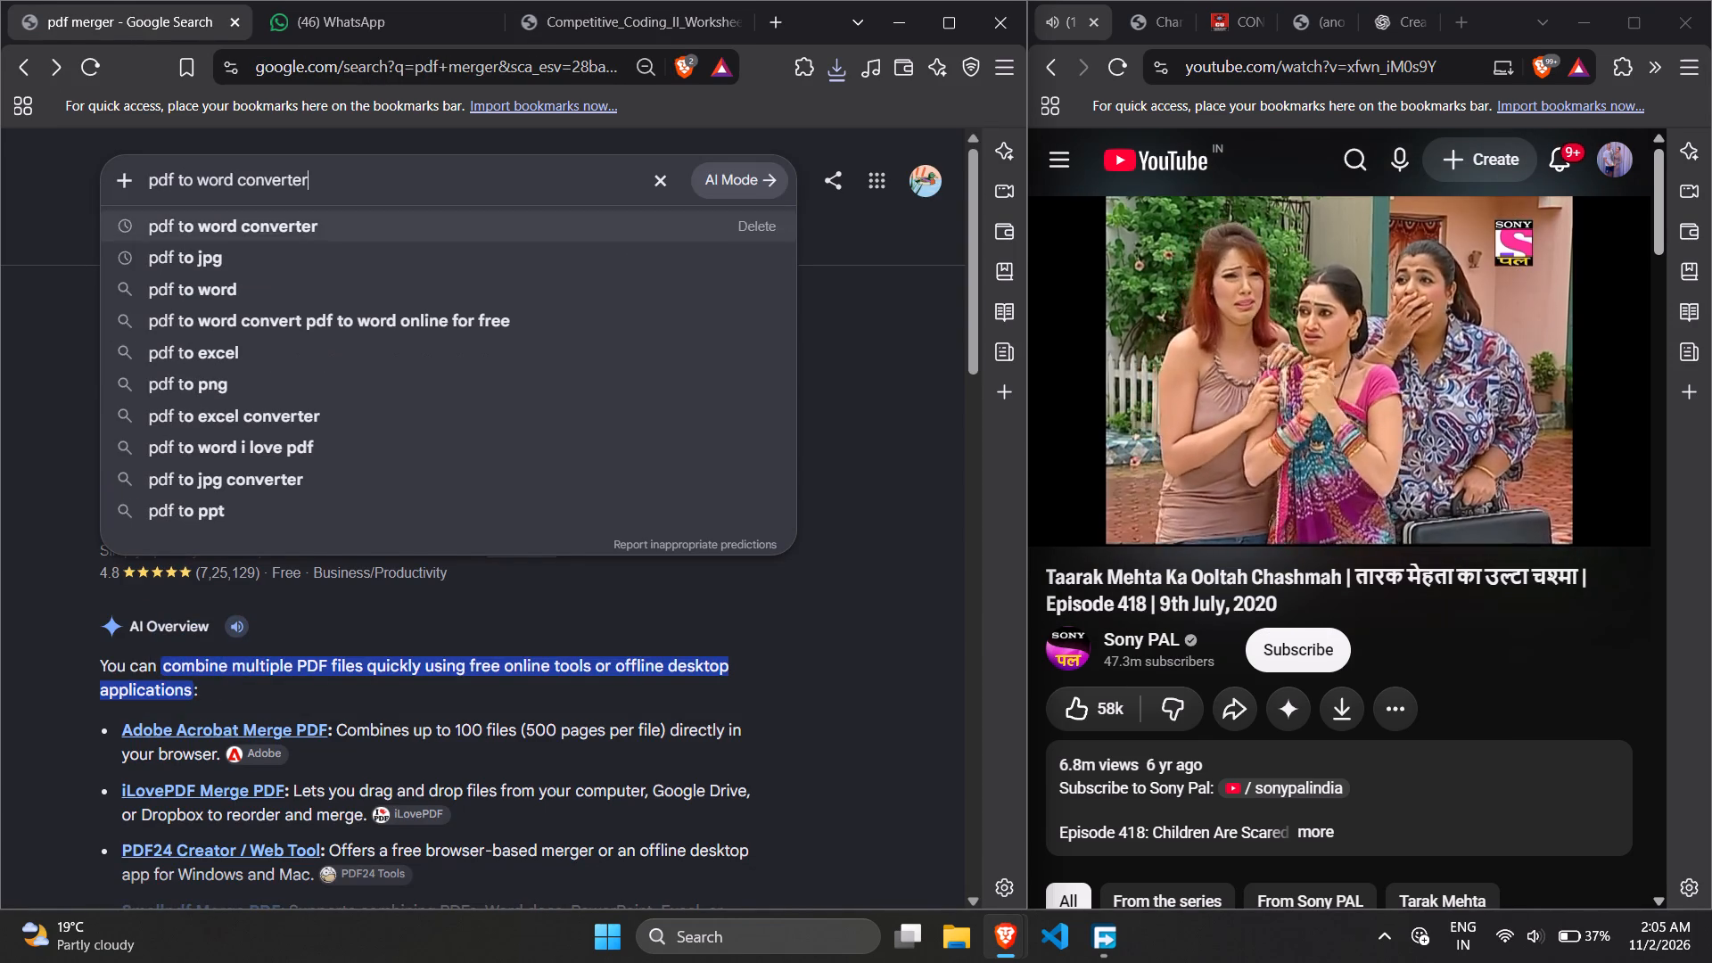
{"action": "key", "text": "Return"}
{"action": "left_click", "coordinate": [386, 368]}
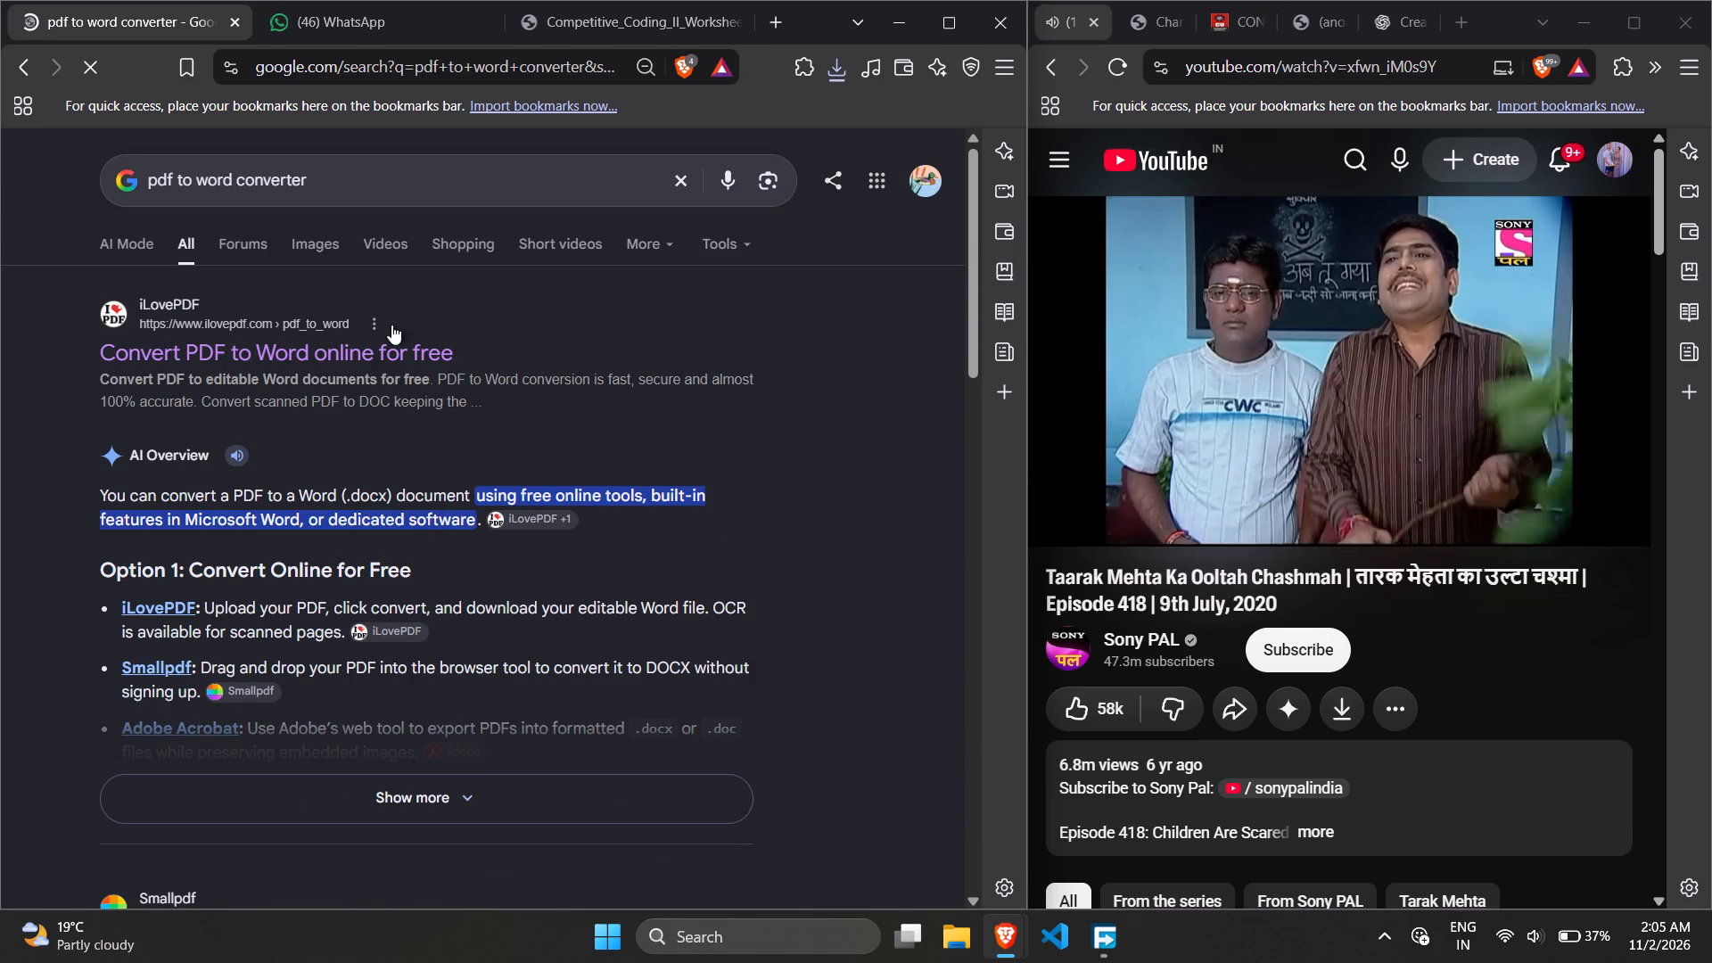
{"action": "left_click", "coordinate": [391, 364]}
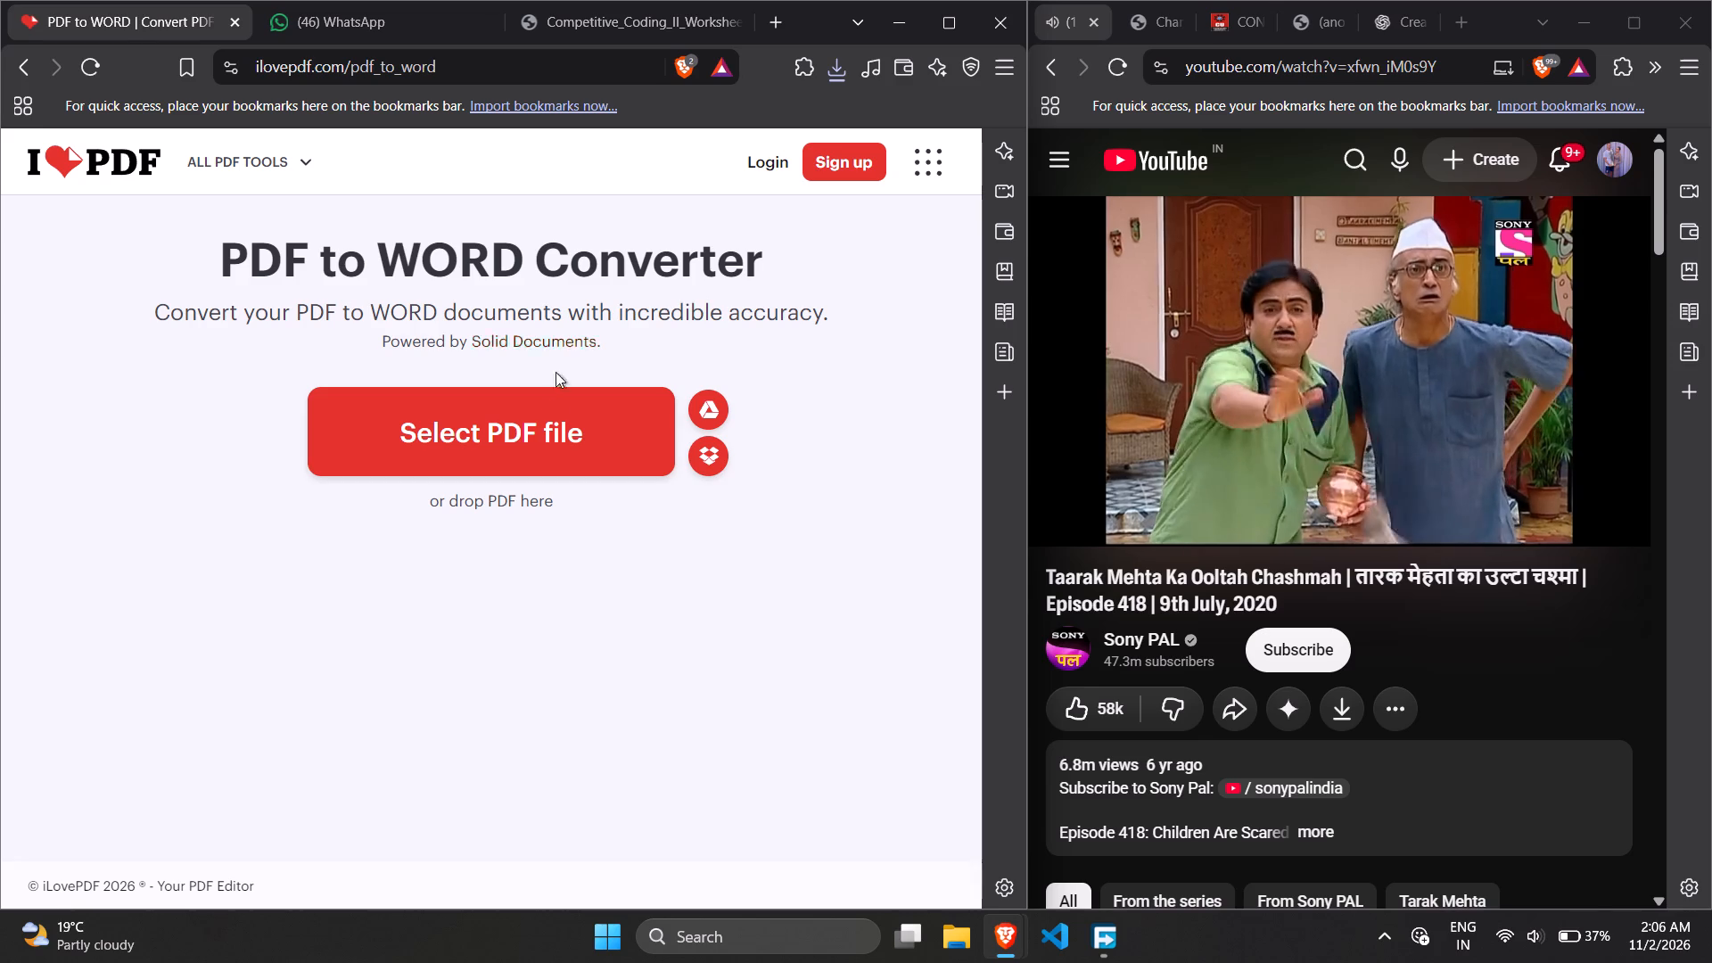
Upload Competitive_Coding_II_Worksheet_Template from the Downloads folder and convert it to Word with No OCR.
{"action": "left_click", "coordinate": [548, 426]}
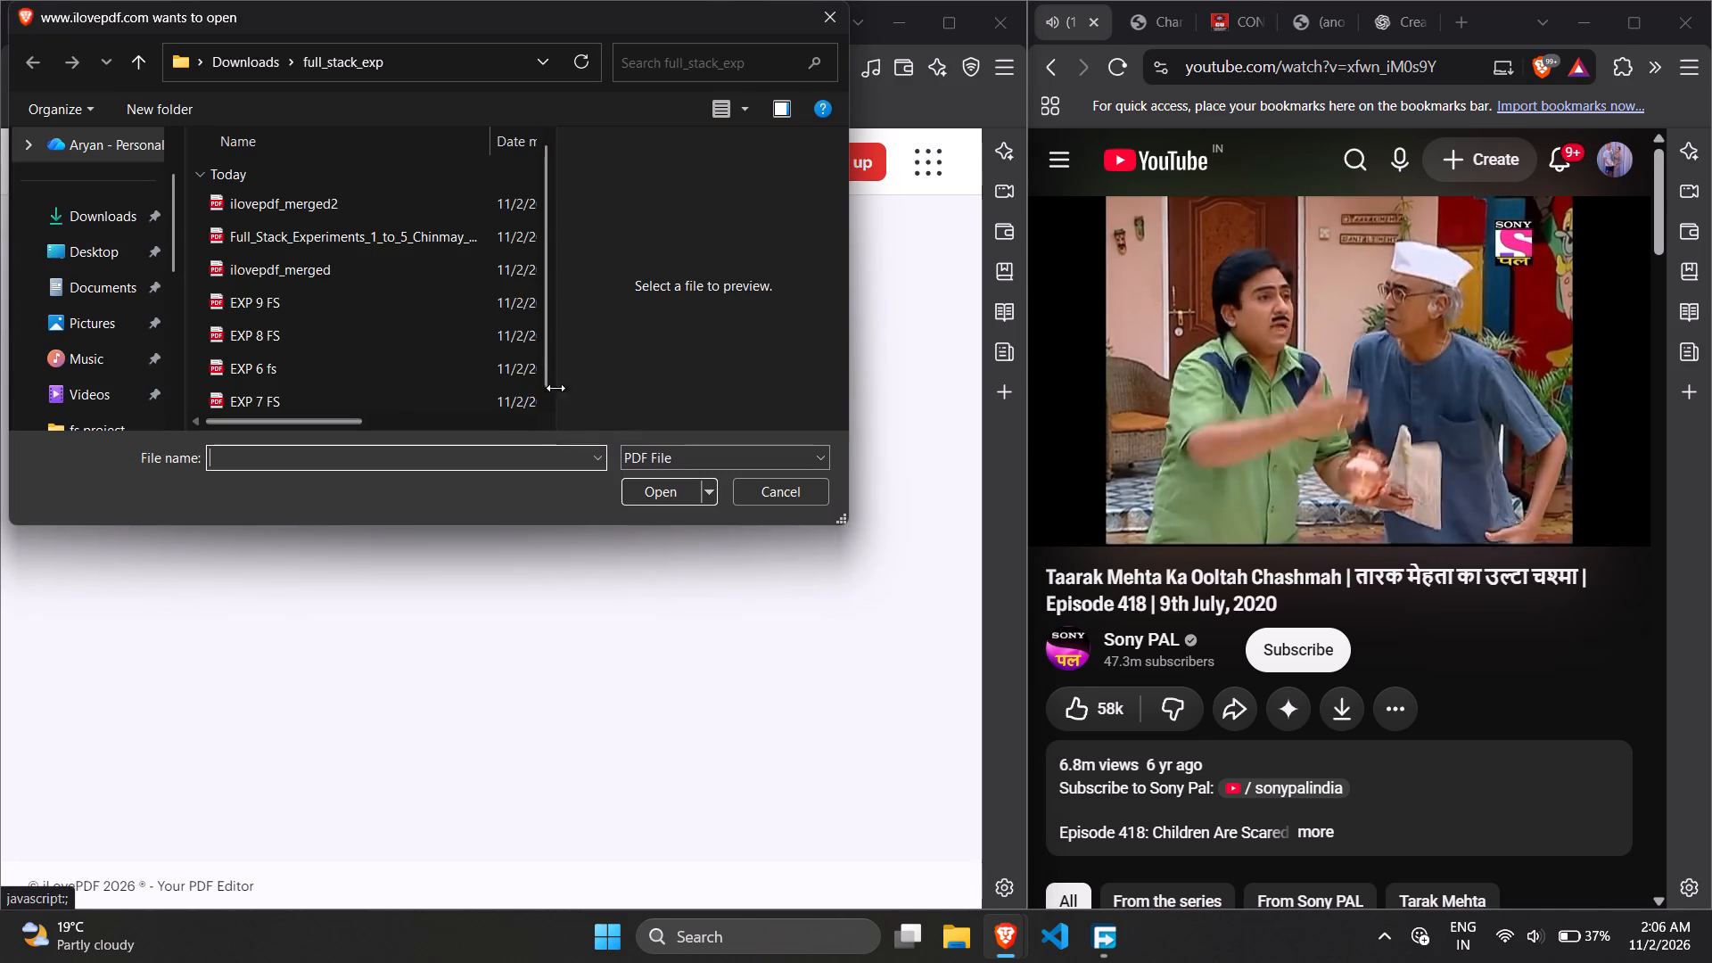
{"action": "left_click", "coordinate": [112, 226]}
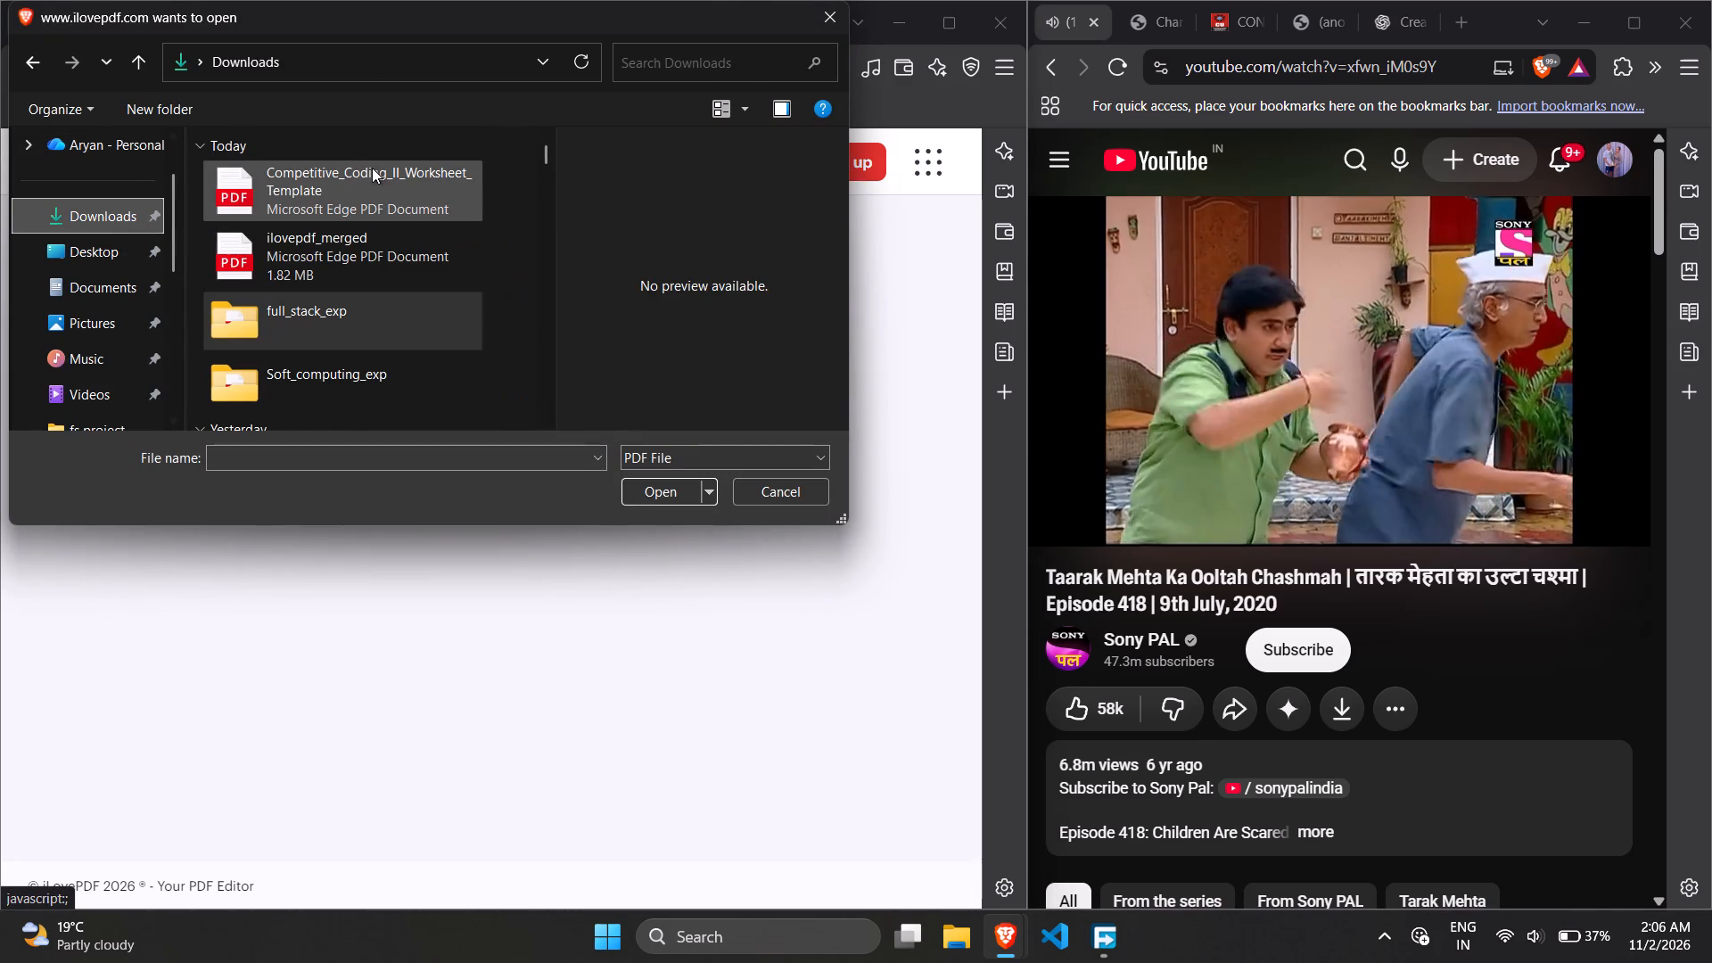
{"action": "left_click", "coordinate": [371, 181]}
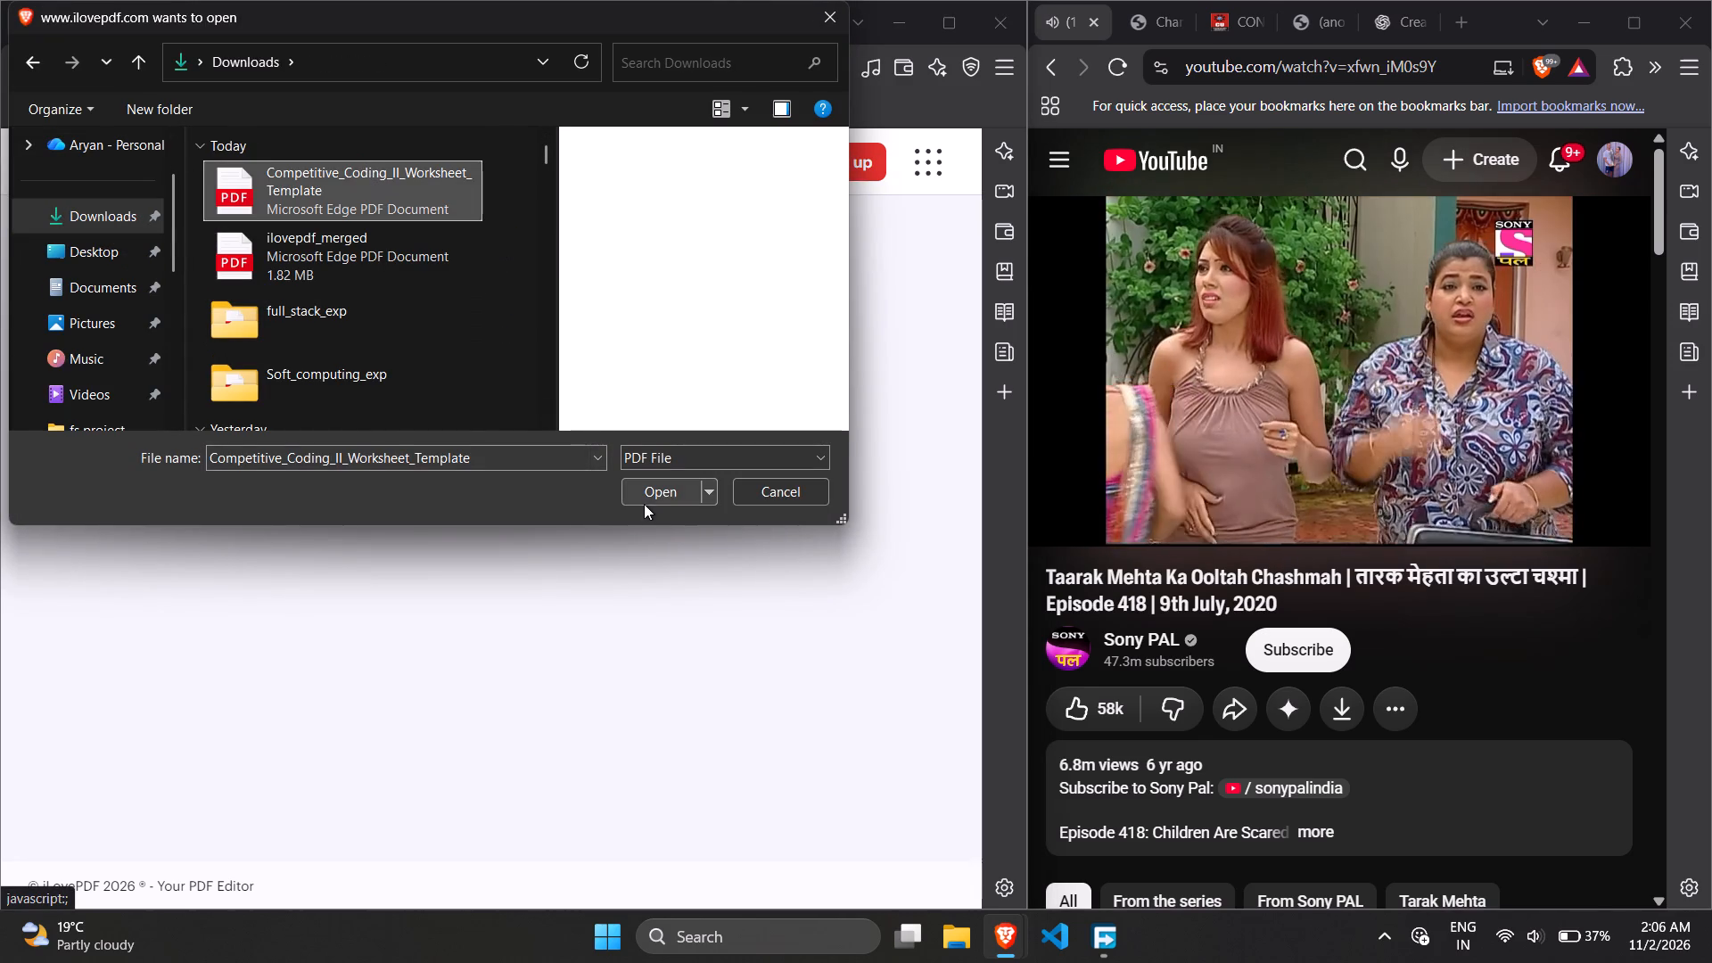
{"action": "left_click", "coordinate": [661, 497]}
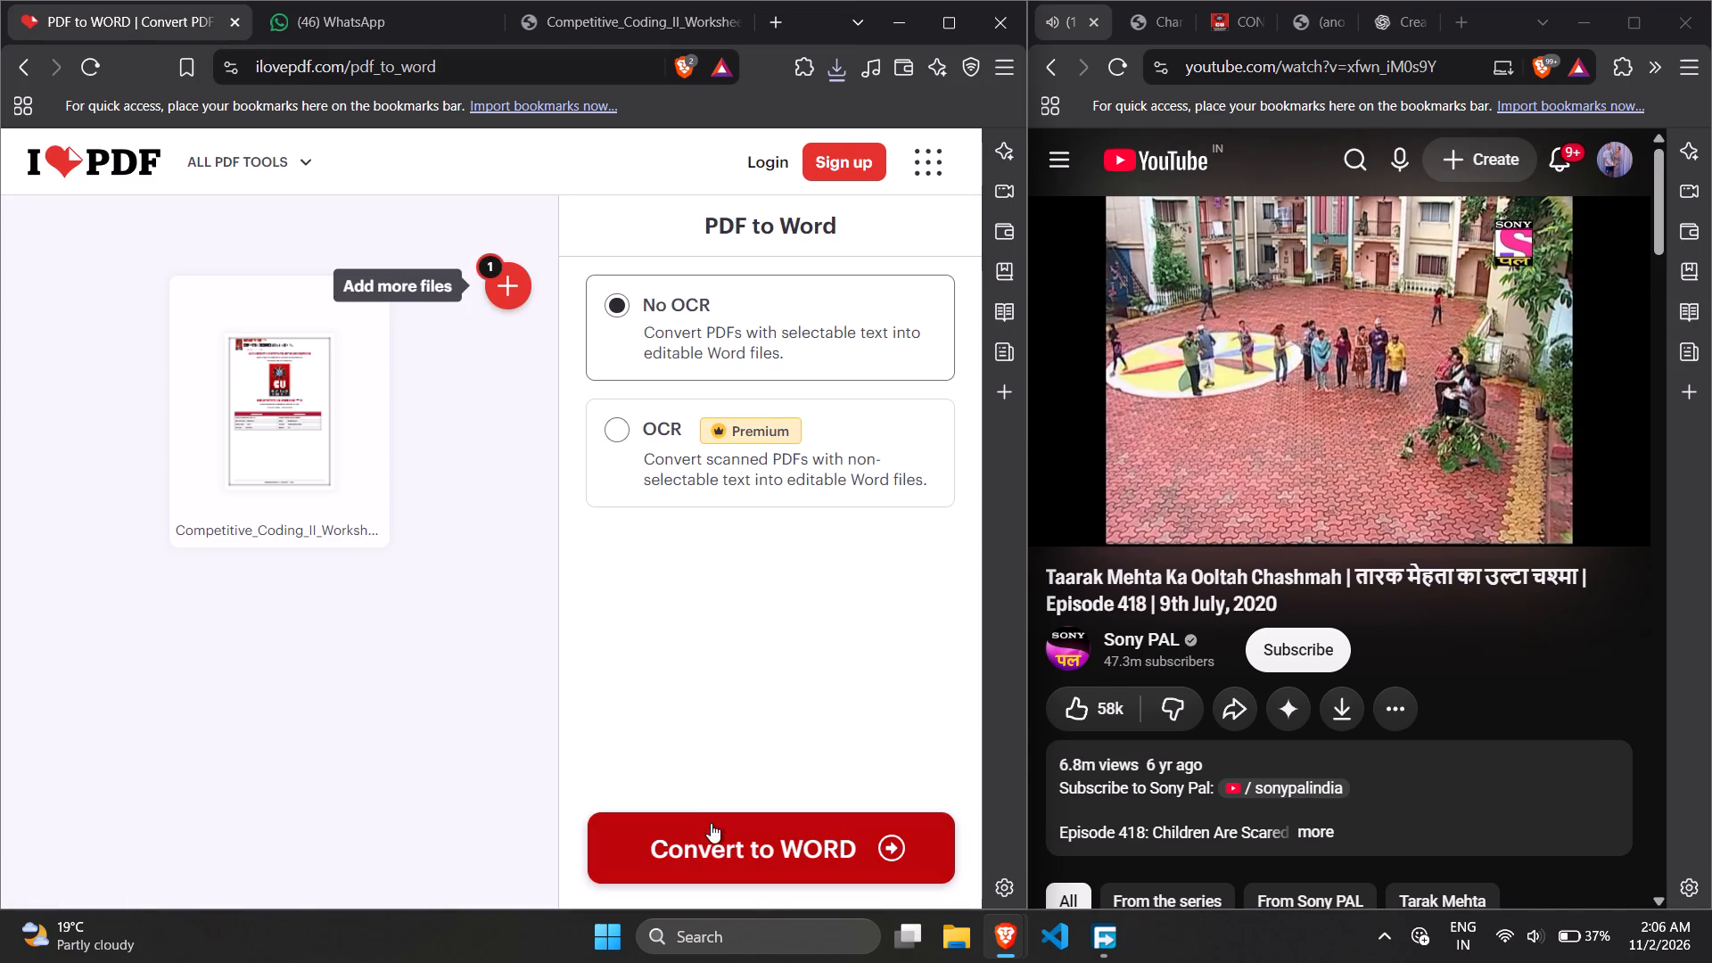
{"action": "left_click", "coordinate": [709, 837]}
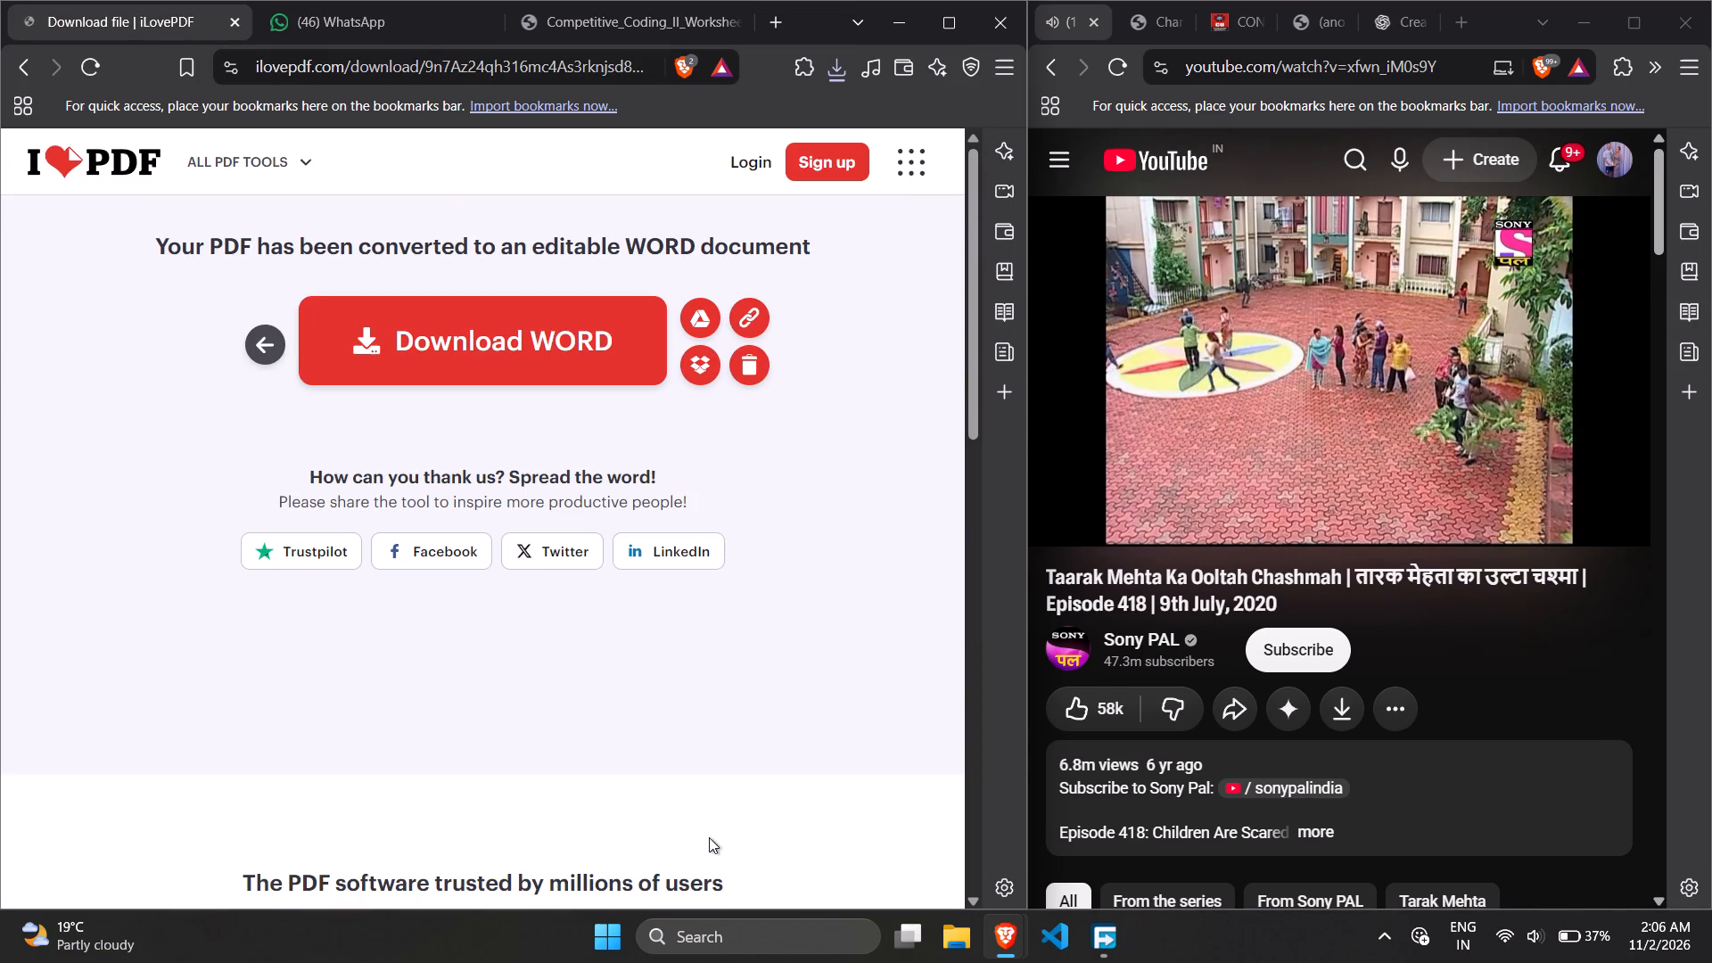
Download the converted Word file to the Downloads folder, overwriting the existing Competitive_Coding_II_Worksheet_Template.docx.
{"action": "left_click", "coordinate": [552, 340]}
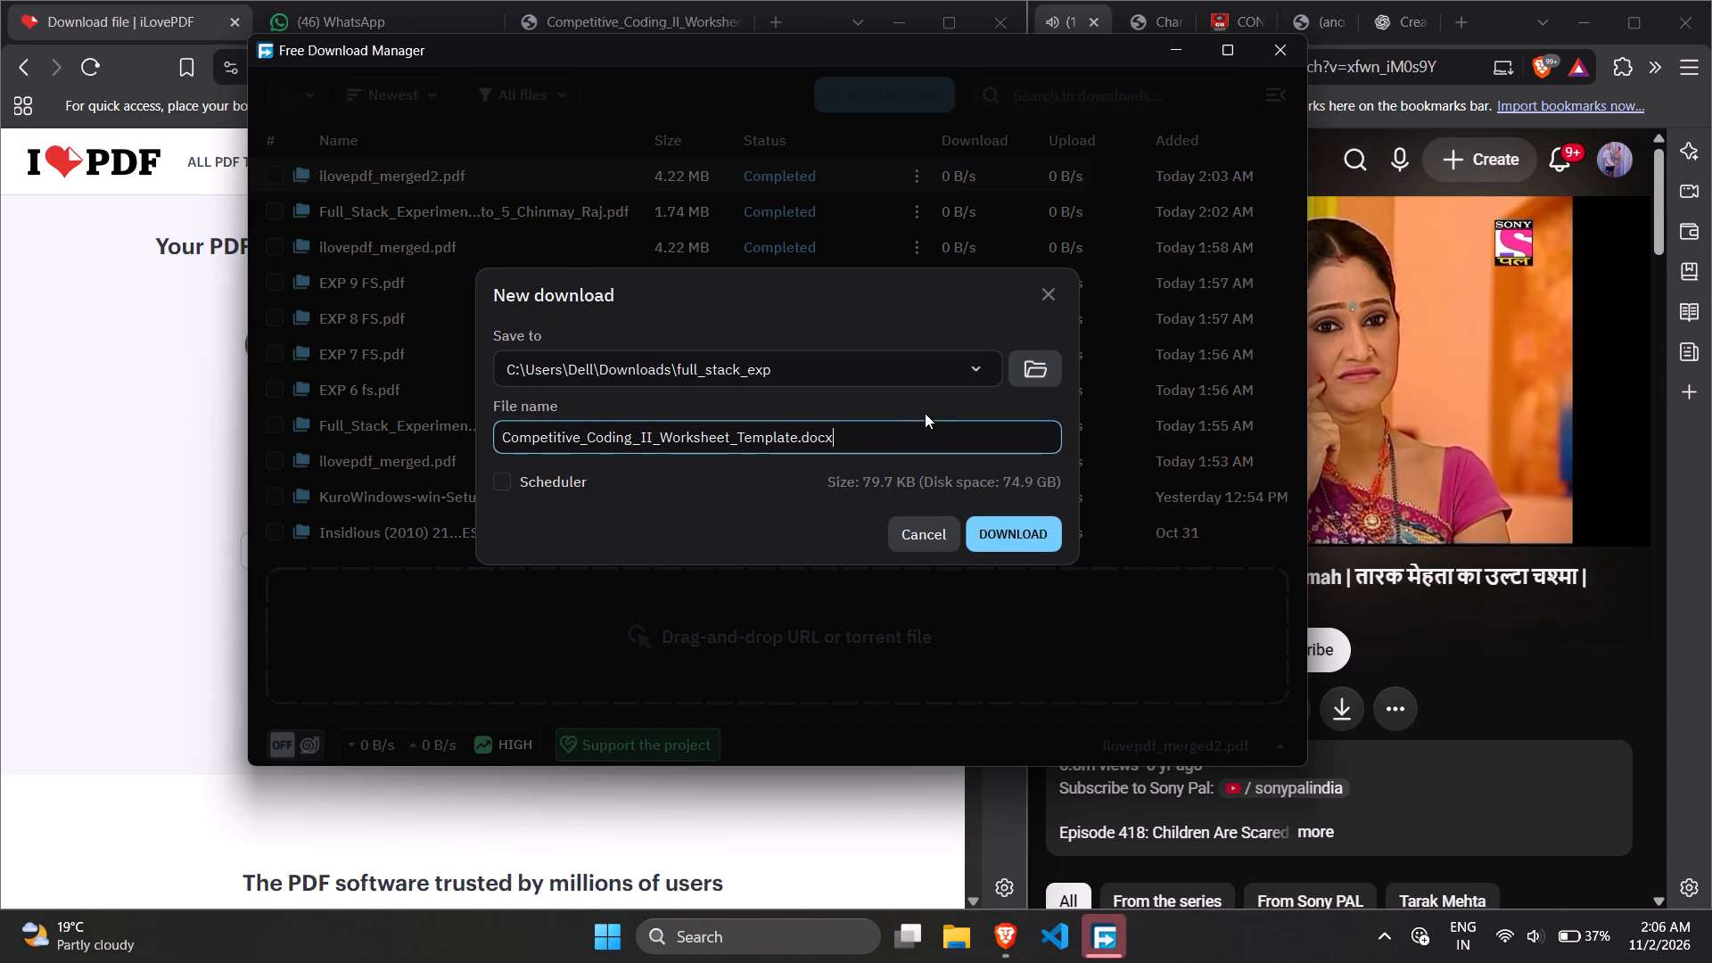
{"action": "left_click", "coordinate": [1025, 361]}
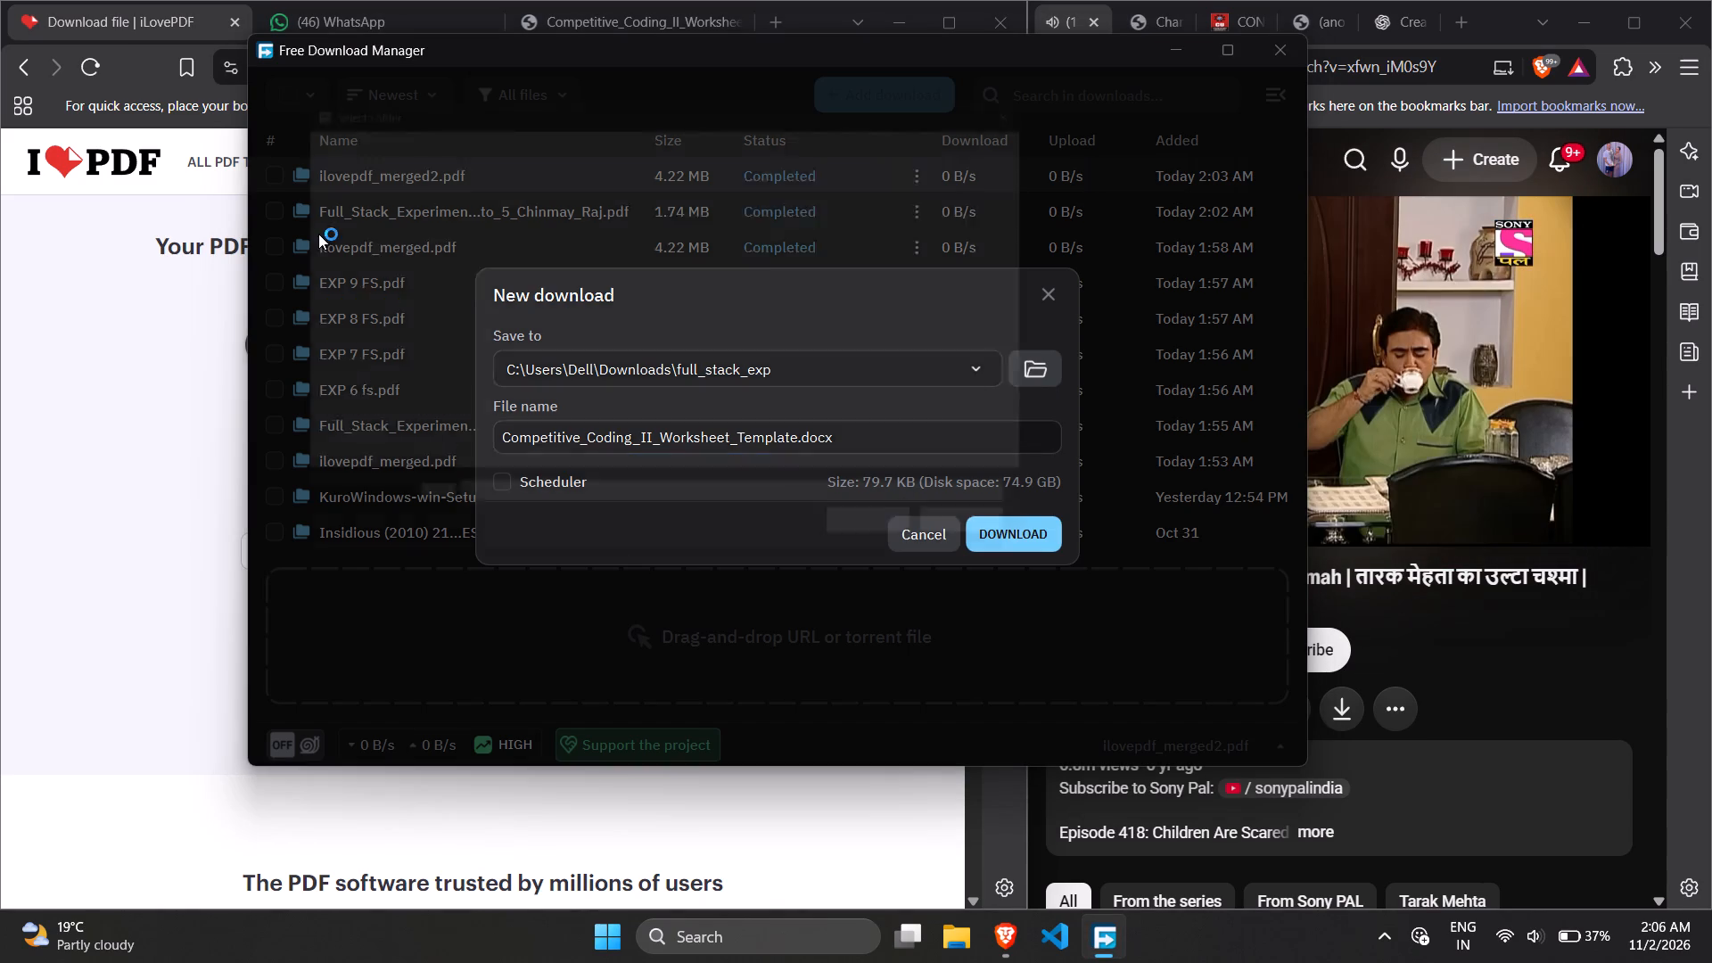
{"action": "left_click", "coordinate": [330, 277]}
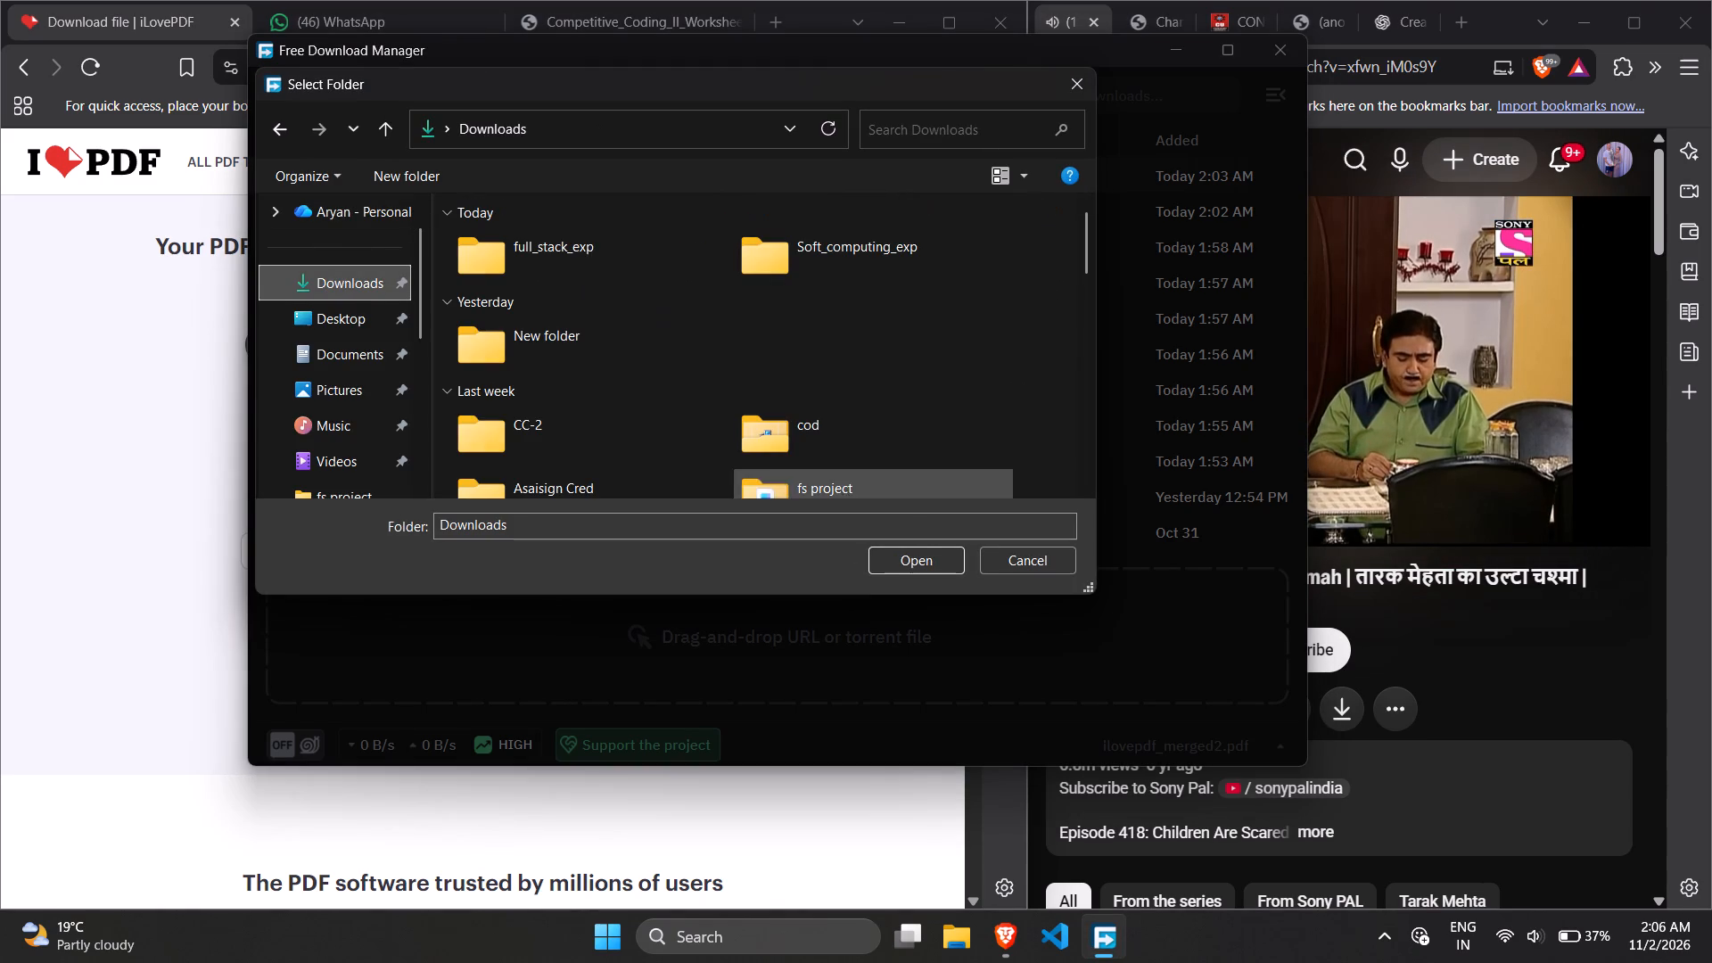
{"action": "left_click", "coordinate": [906, 556]}
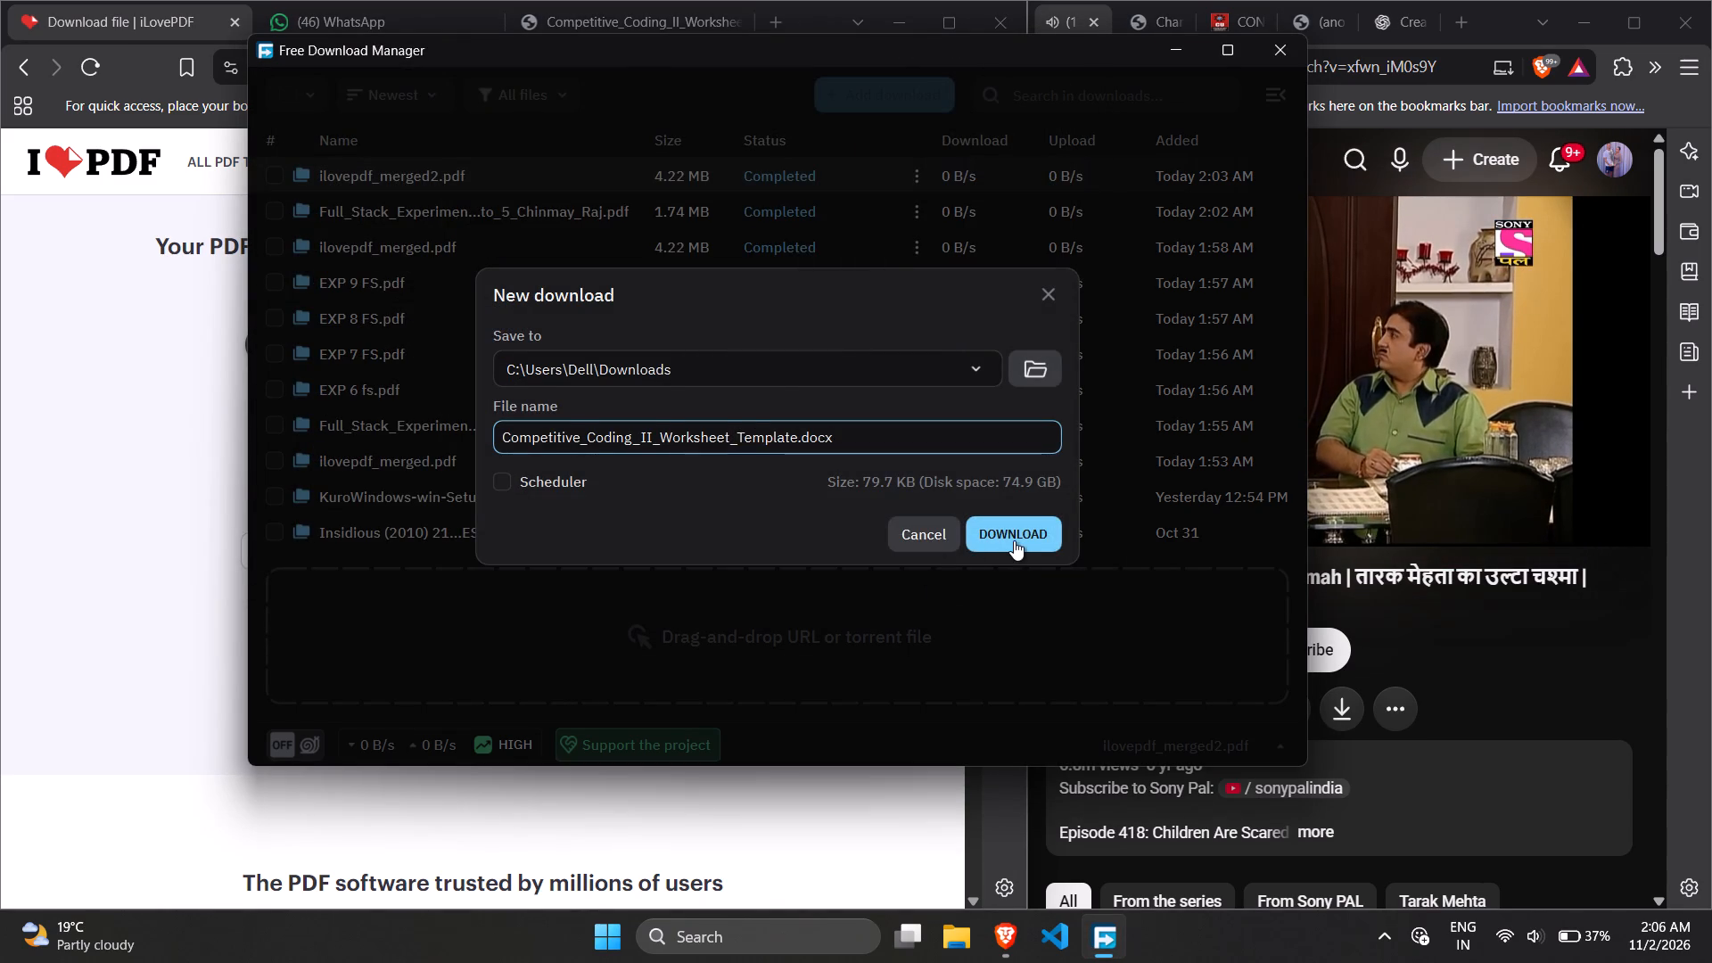
{"action": "left_click", "coordinate": [1014, 540]}
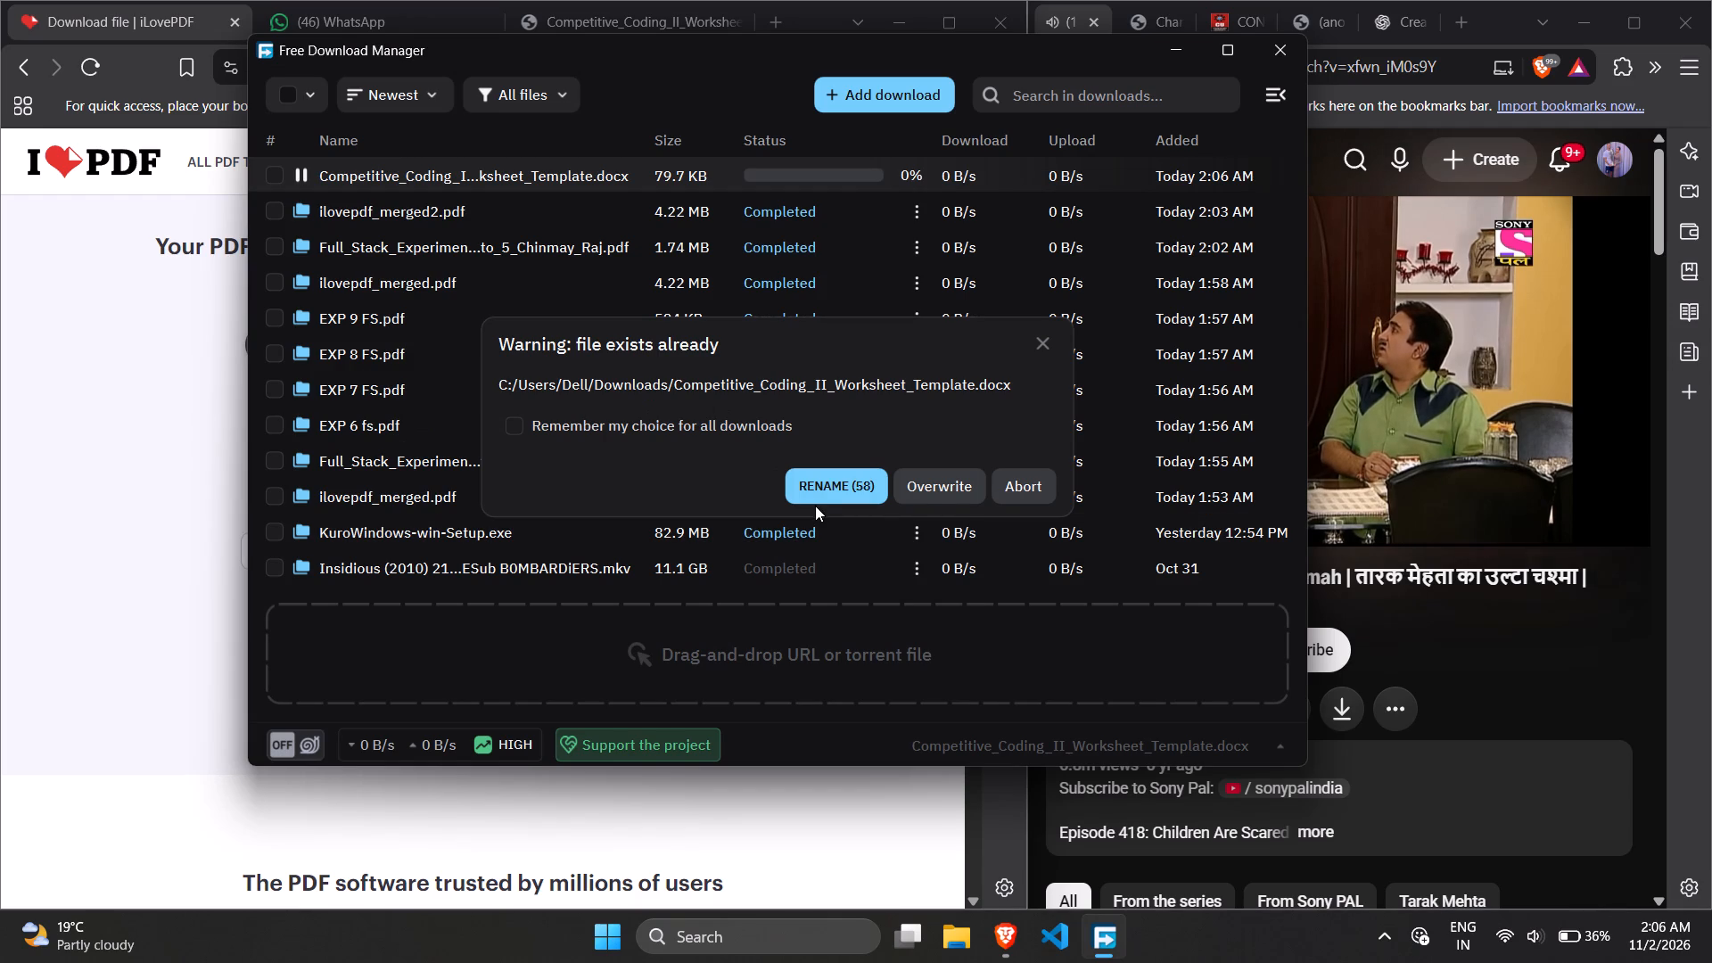
{"action": "left_click", "coordinate": [935, 481]}
{"action": "left_click", "coordinate": [78, 378]}
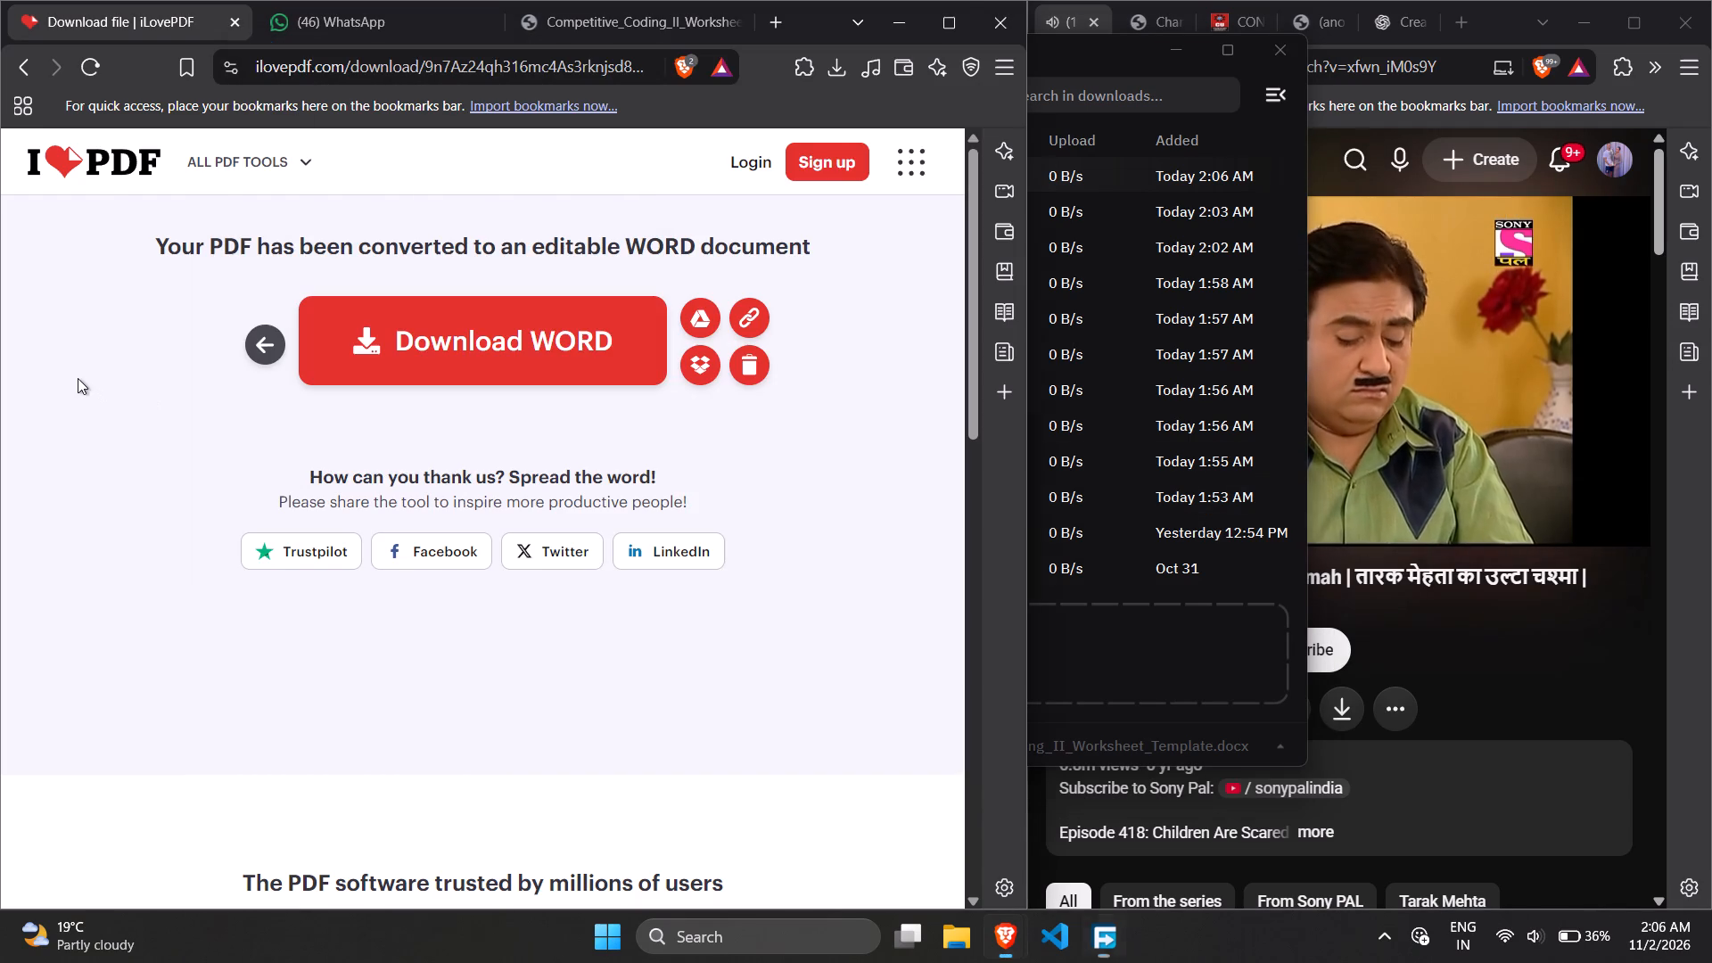
Open the Competitive_Coding_II_Worksheet_Template Word document from the Downloads folder and enable editing.
{"action": "left_click", "coordinate": [962, 947]}
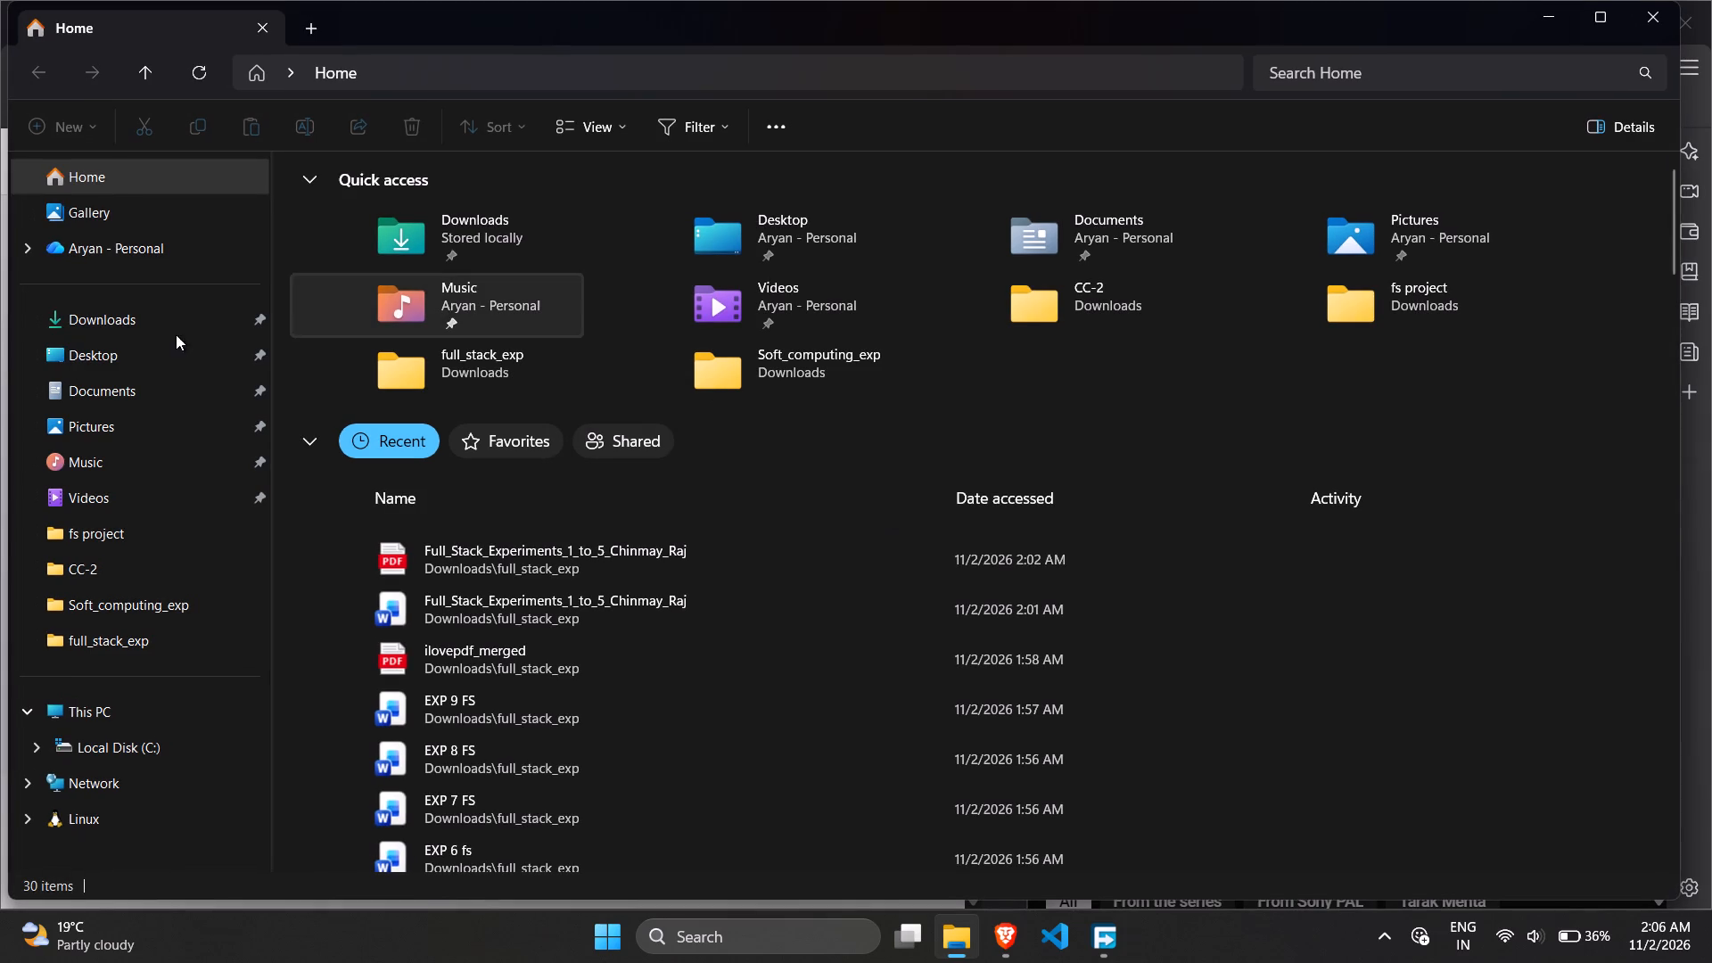
{"action": "left_click", "coordinate": [118, 323]}
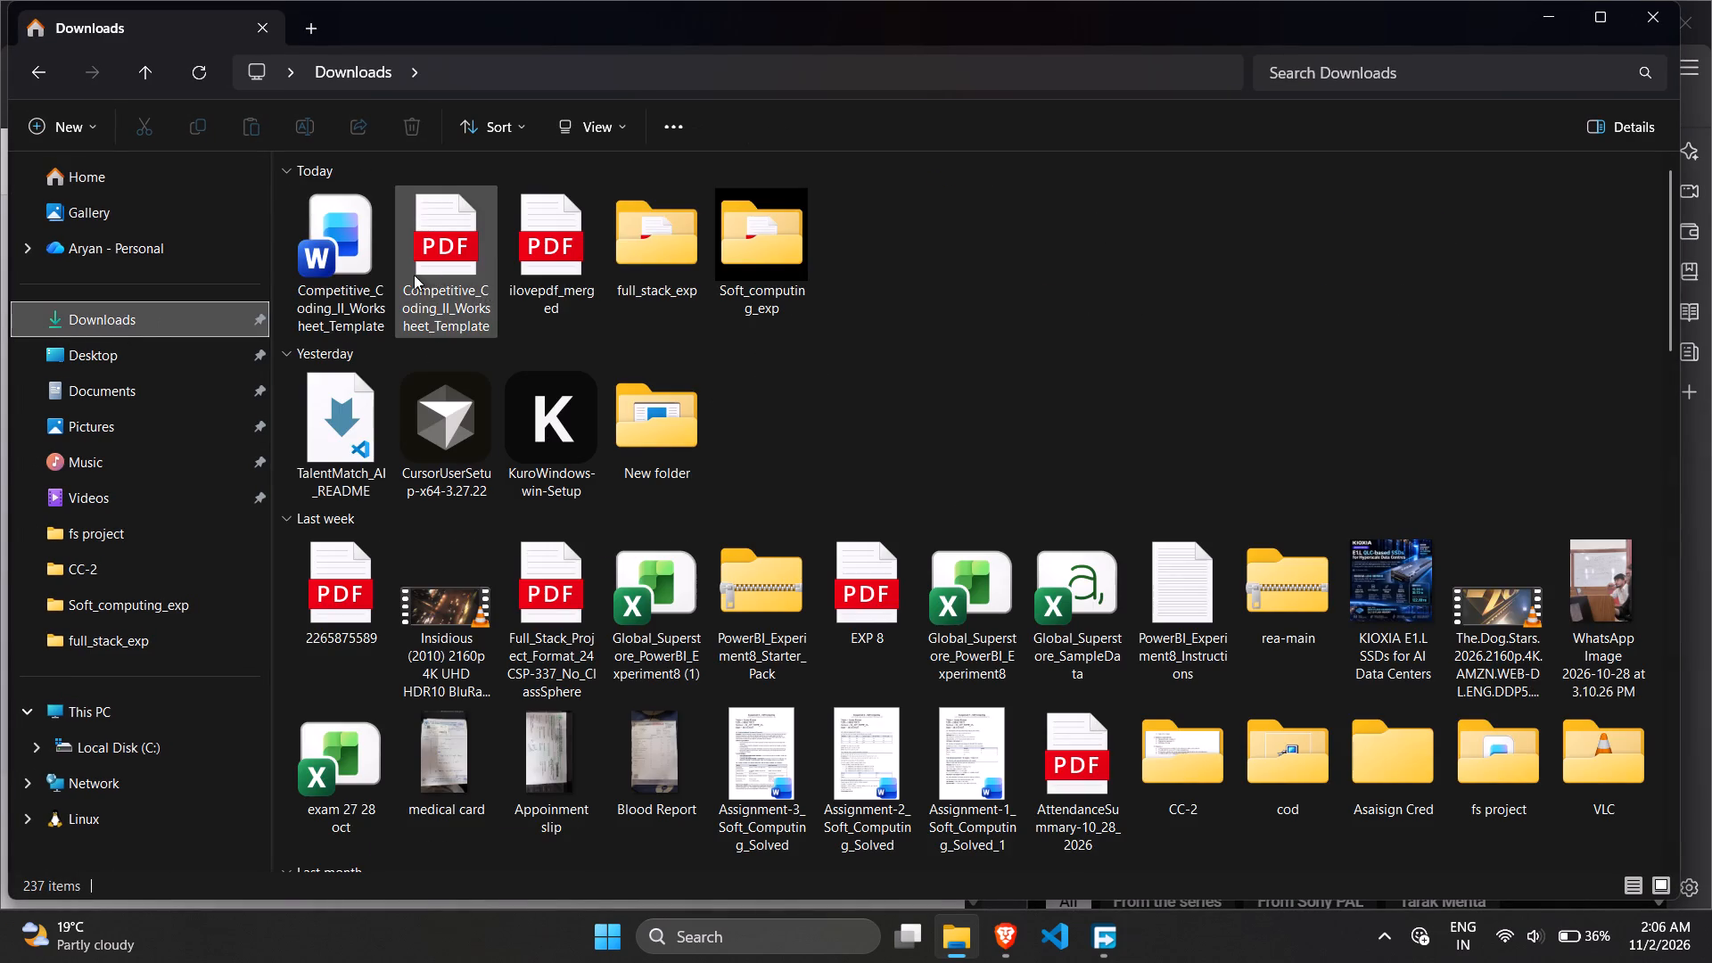
{"action": "double_click", "coordinate": [365, 260]}
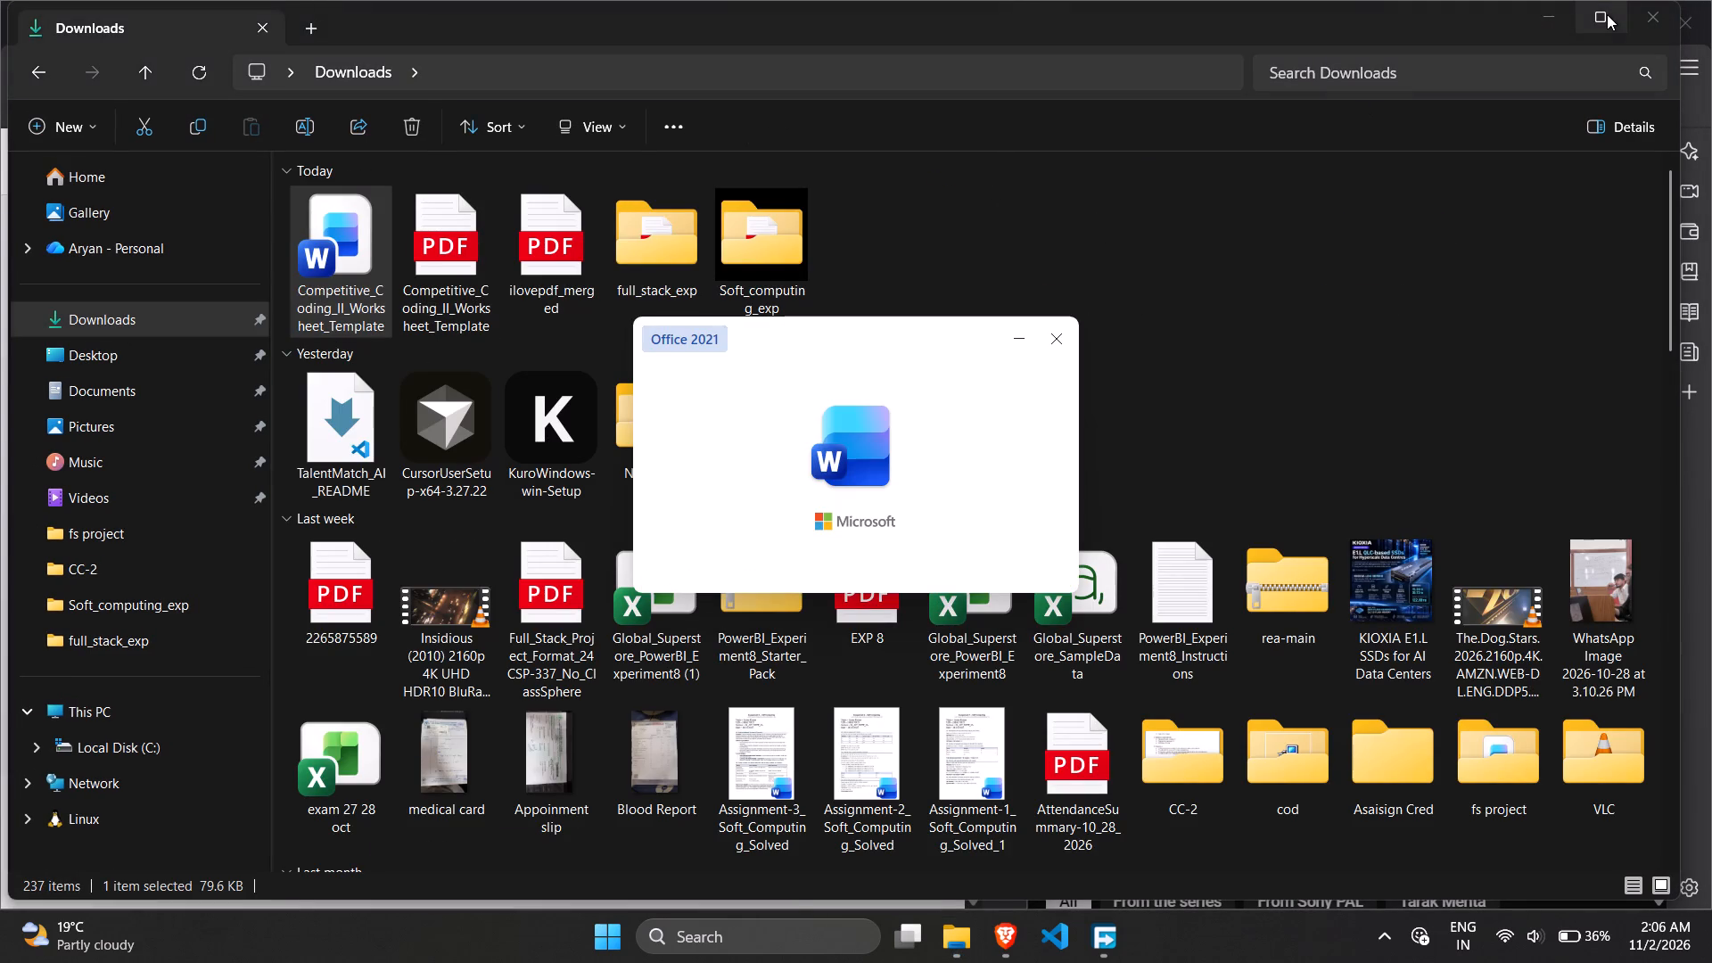
{"action": "left_click", "coordinate": [1566, 21]}
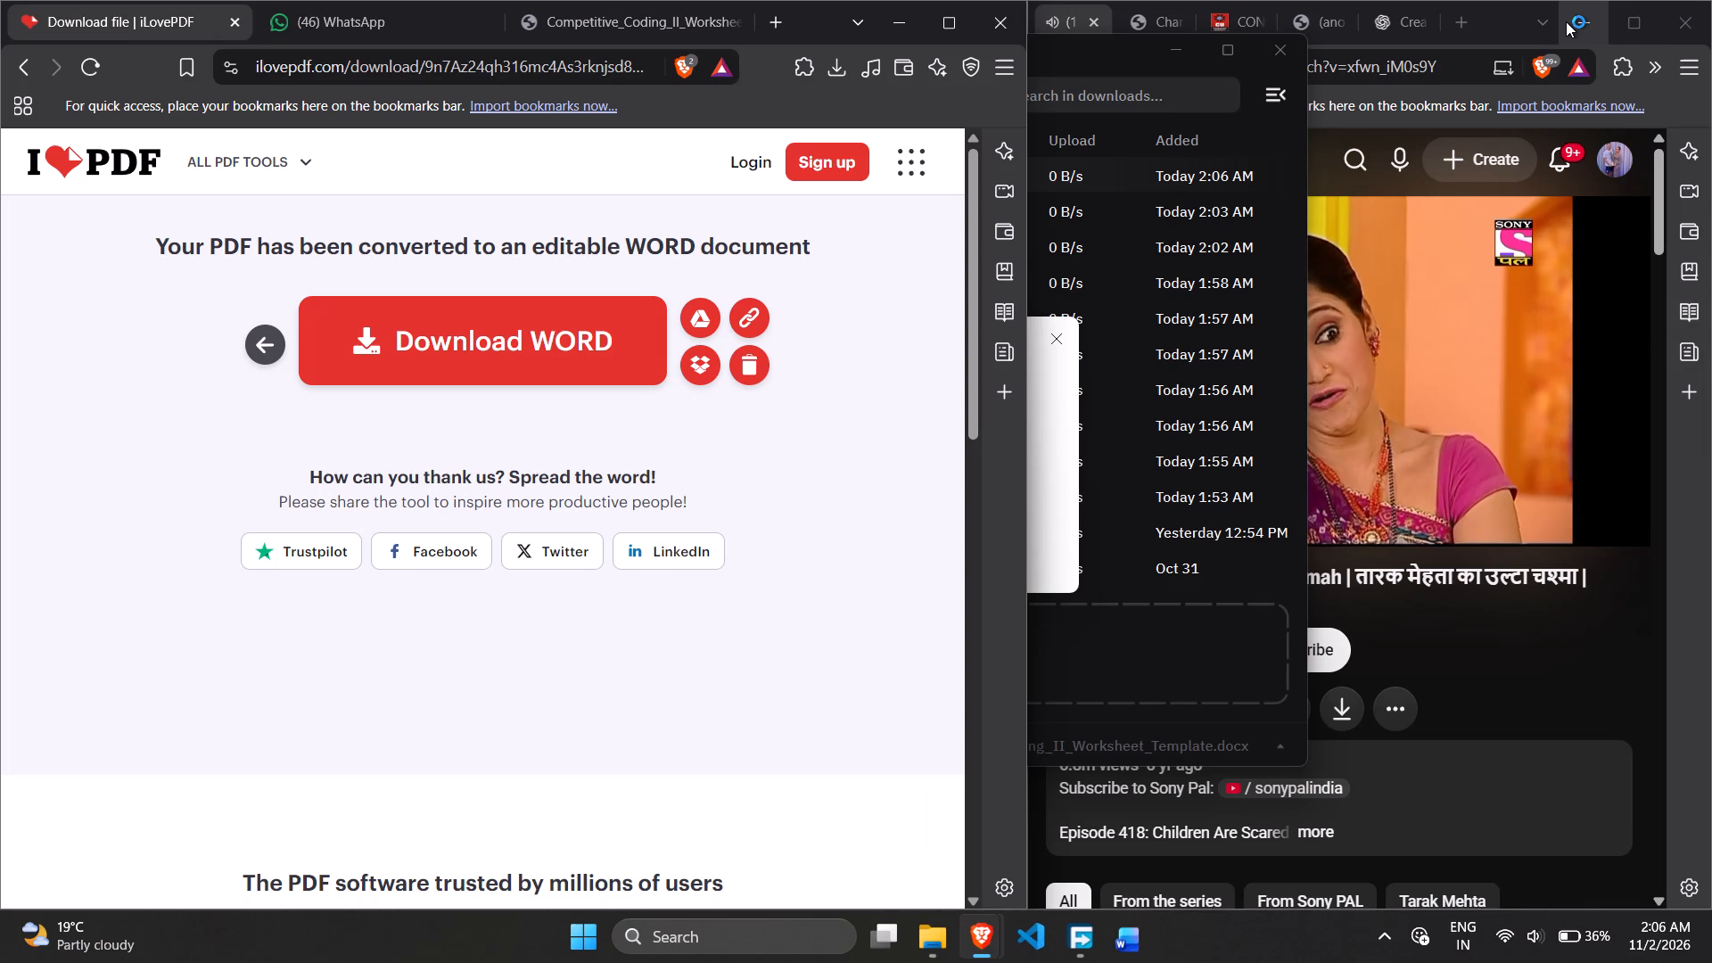
{"action": "left_click", "coordinate": [1297, 60]}
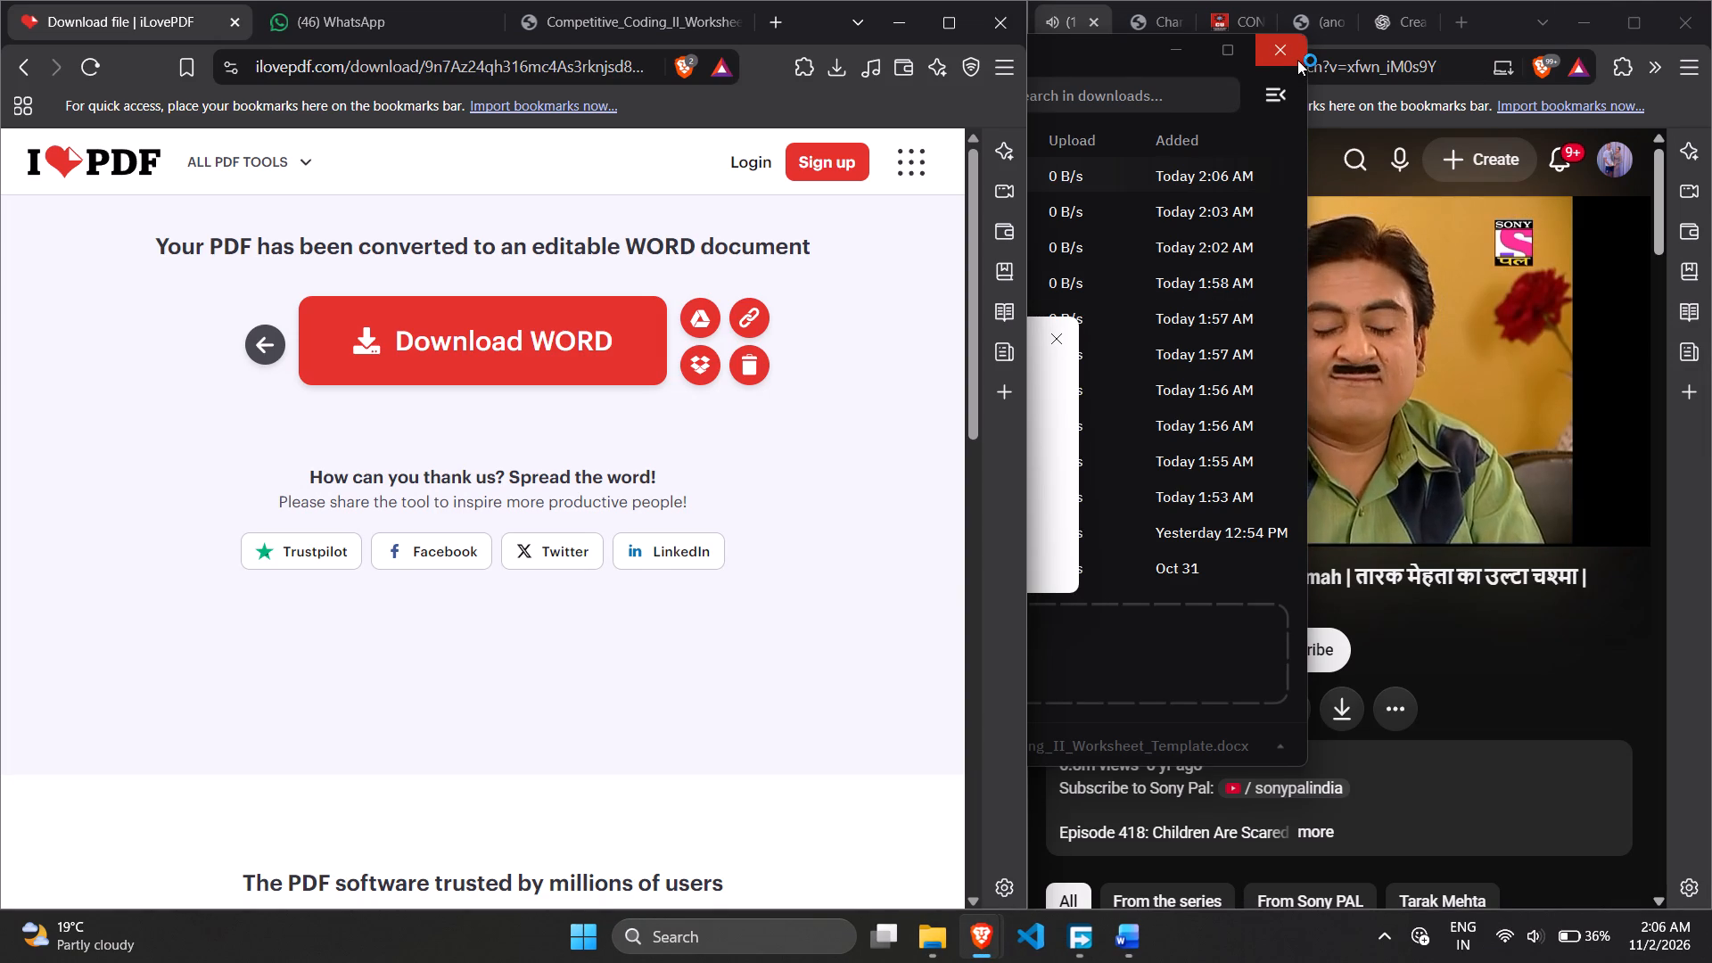
{"action": "left_click", "coordinate": [1038, 395]}
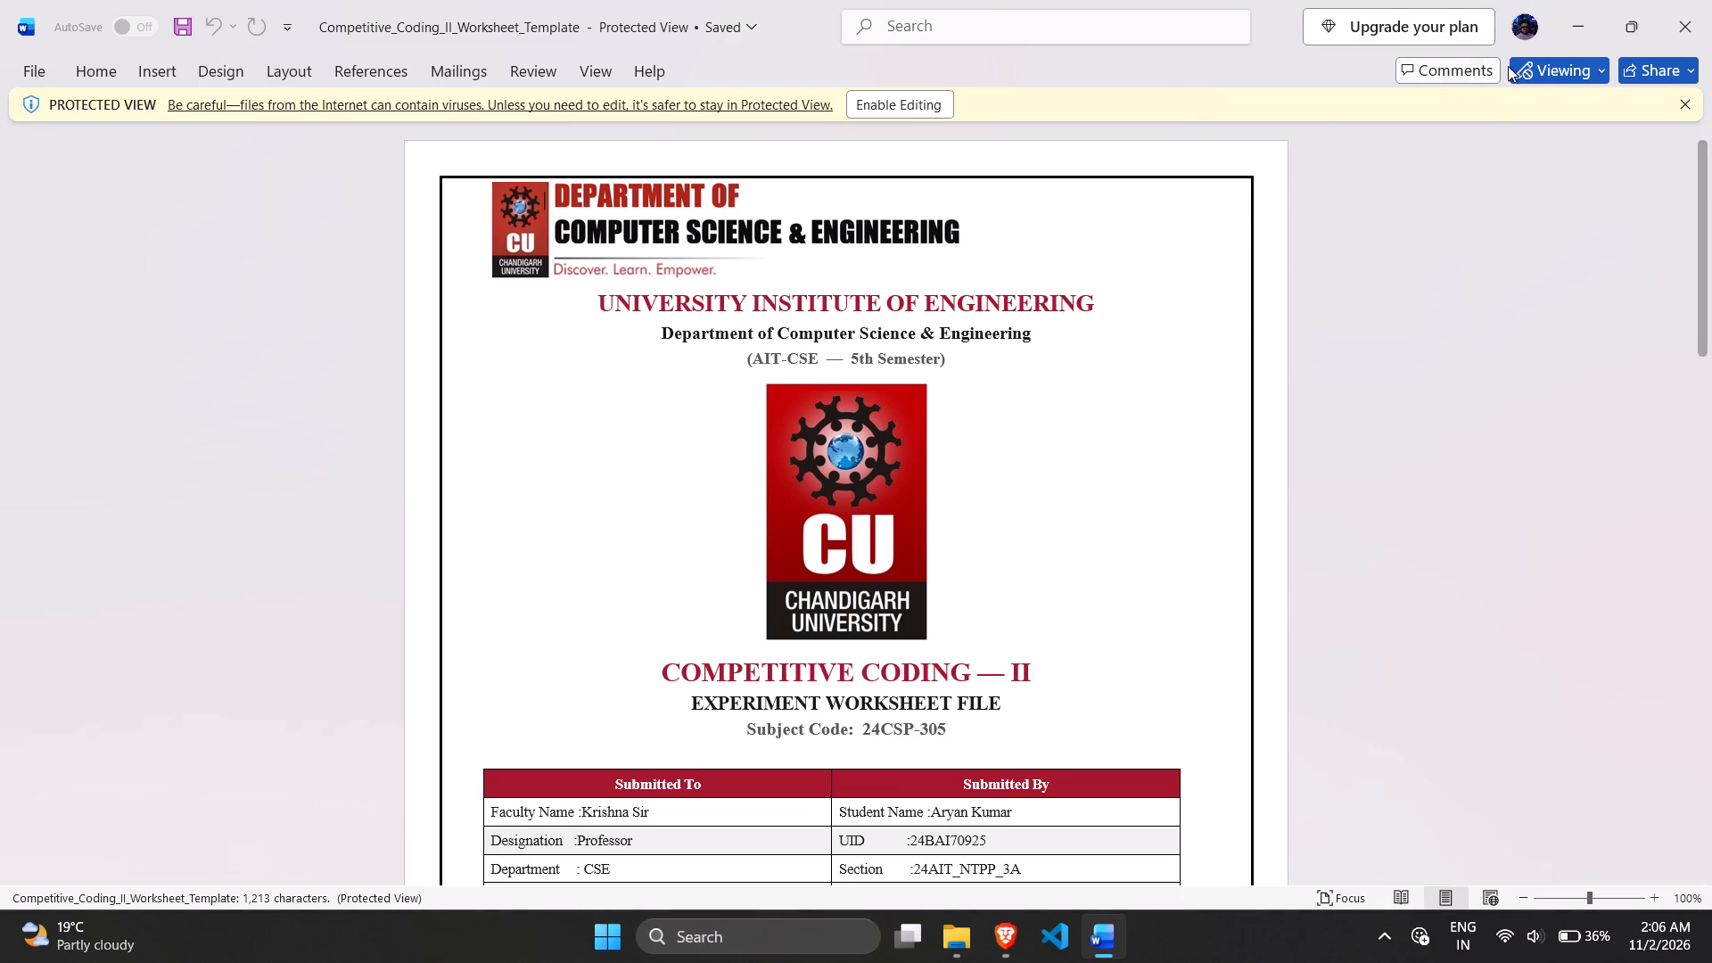
{"action": "left_click", "coordinate": [933, 117]}
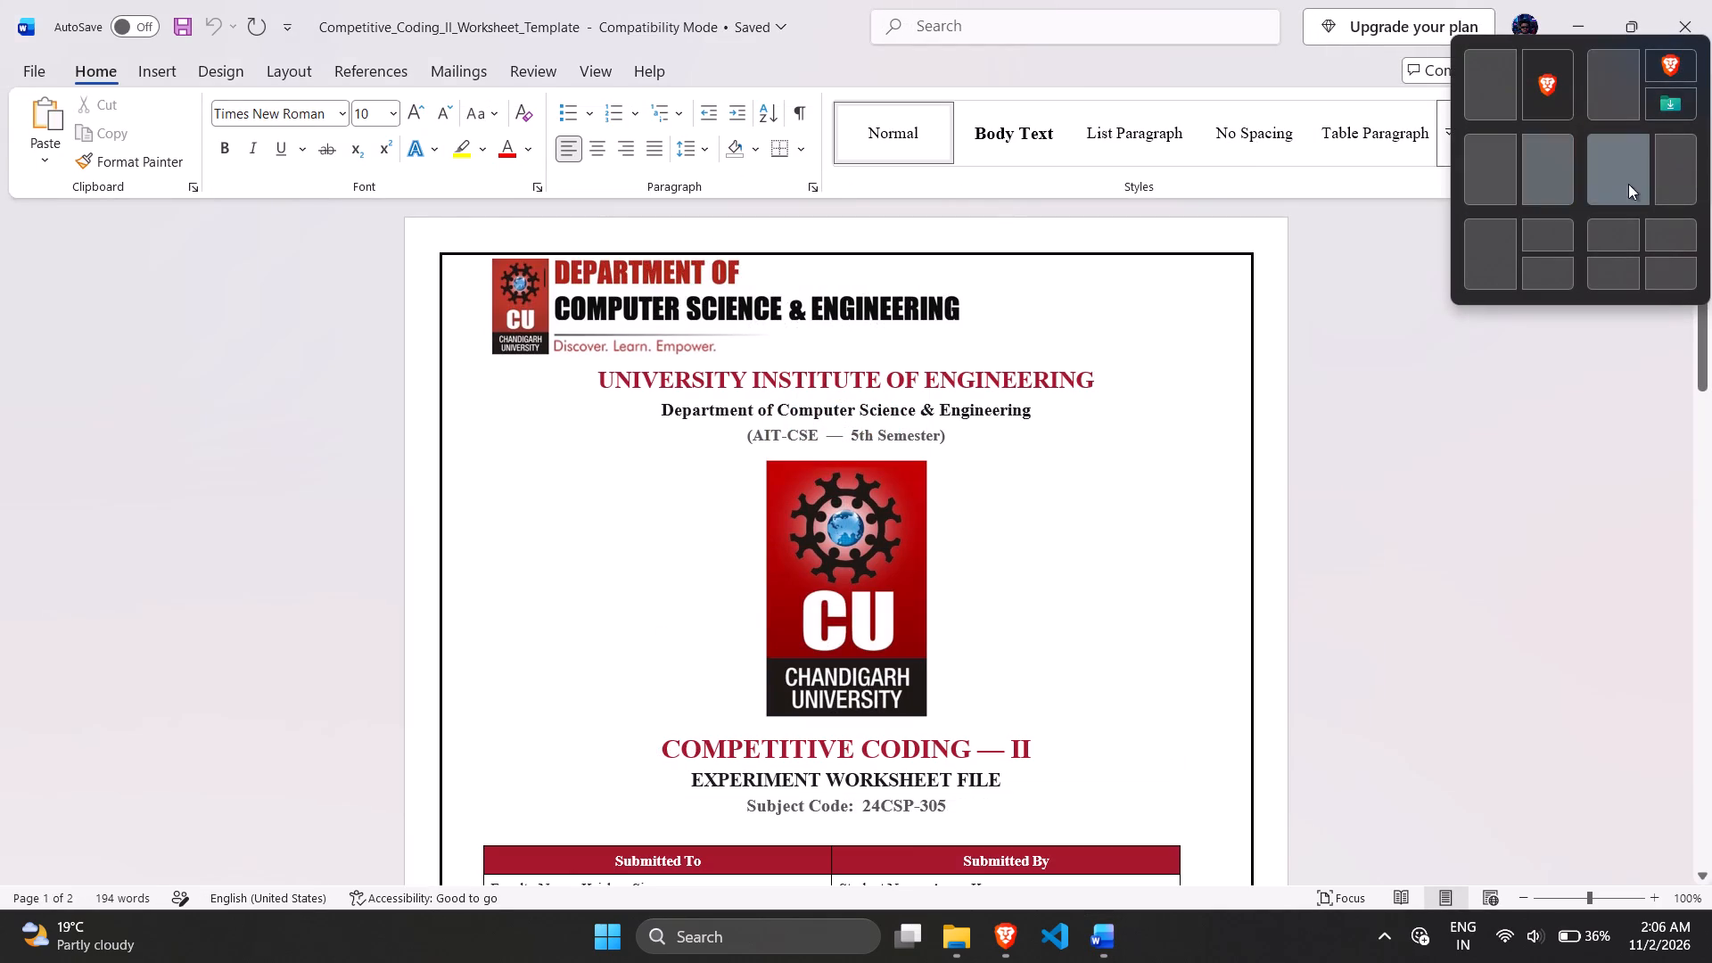
Snap the Word document side by side with the browser window.
{"action": "left_click", "coordinate": [1641, 185]}
Switch to the university LMS page in the browser and go back from Experiment 1.1 to the Soft Computing course page.
{"action": "left_click", "coordinate": [1258, 26]}
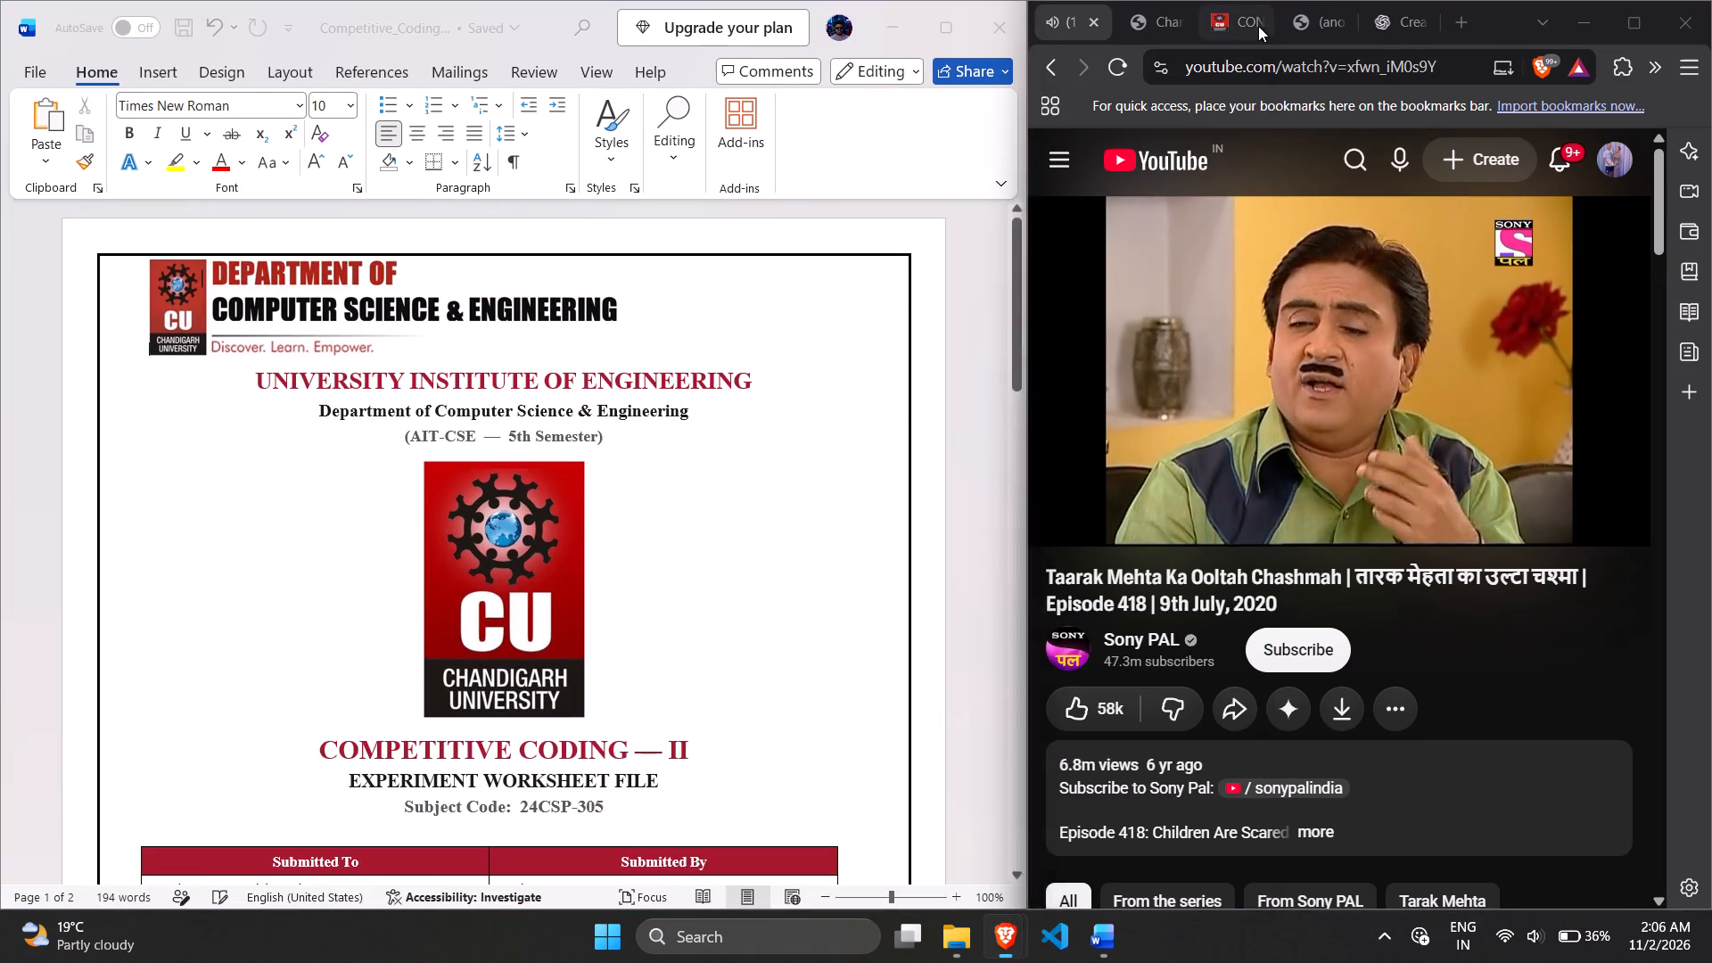
{"action": "scroll", "coordinate": [1282, 484], "scroll_direction": "up", "scroll_amount": 7}
{"action": "scroll", "coordinate": [1282, 484], "scroll_direction": "right", "scroll_amount": 8}
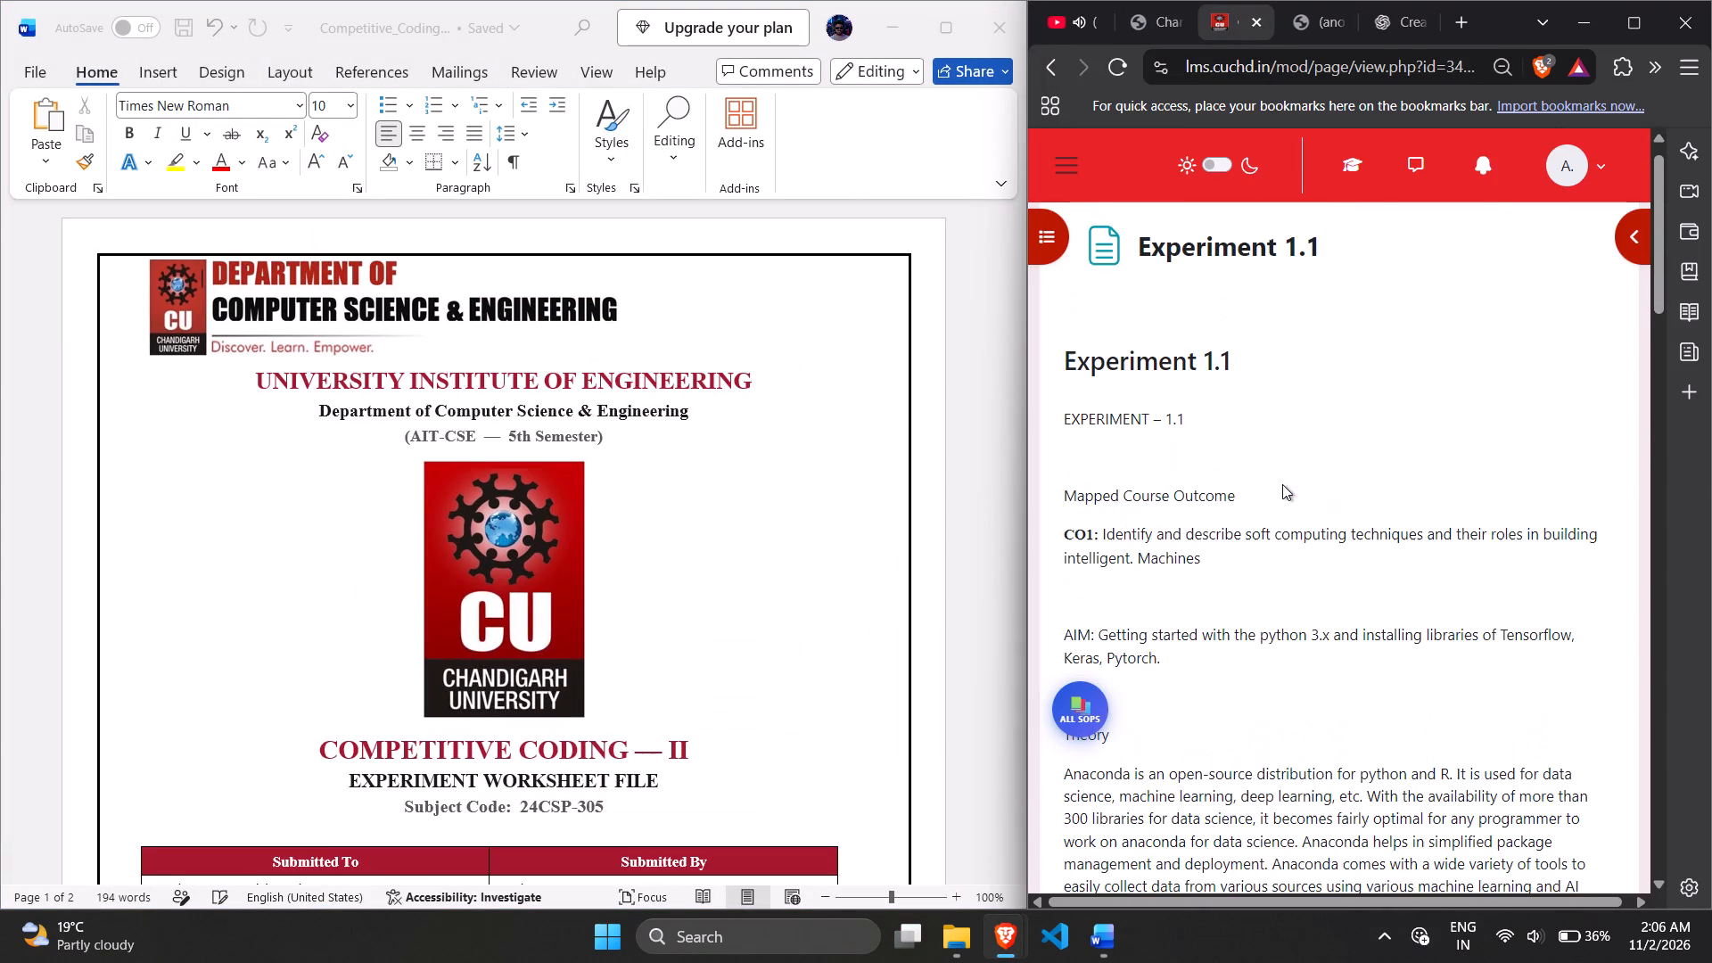
{"action": "scroll", "coordinate": [1282, 484], "scroll_direction": "right", "scroll_amount": 9}
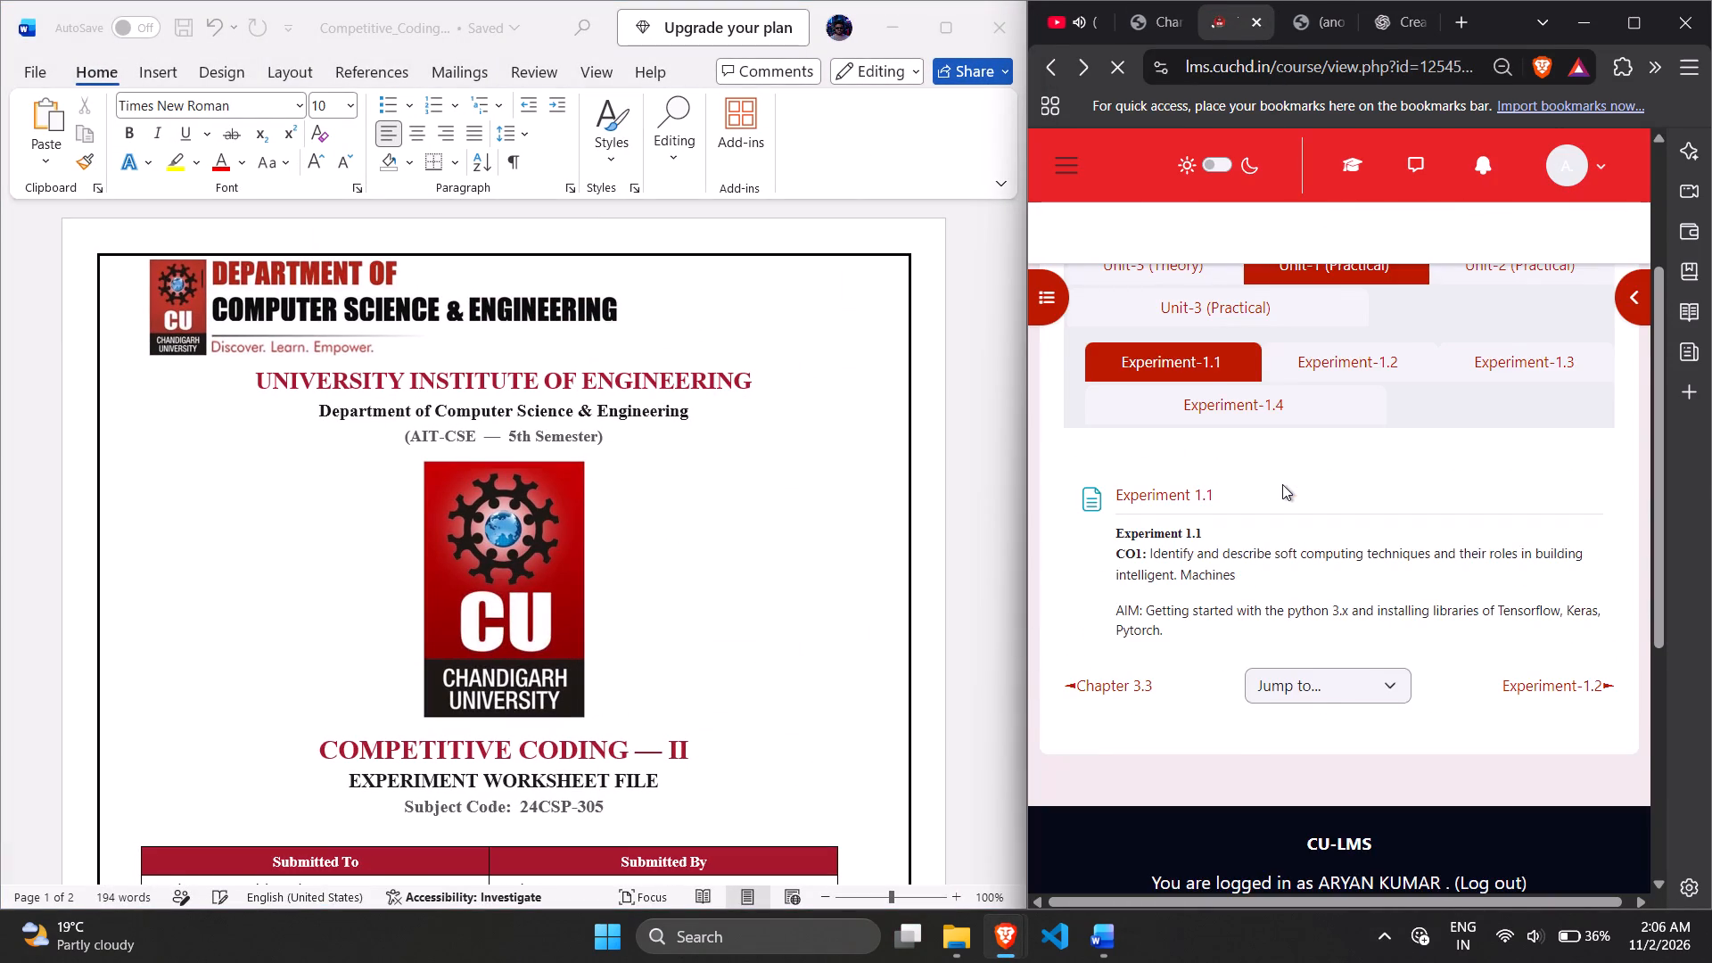
{"action": "scroll", "coordinate": [1282, 484], "scroll_direction": "up", "scroll_amount": 2}
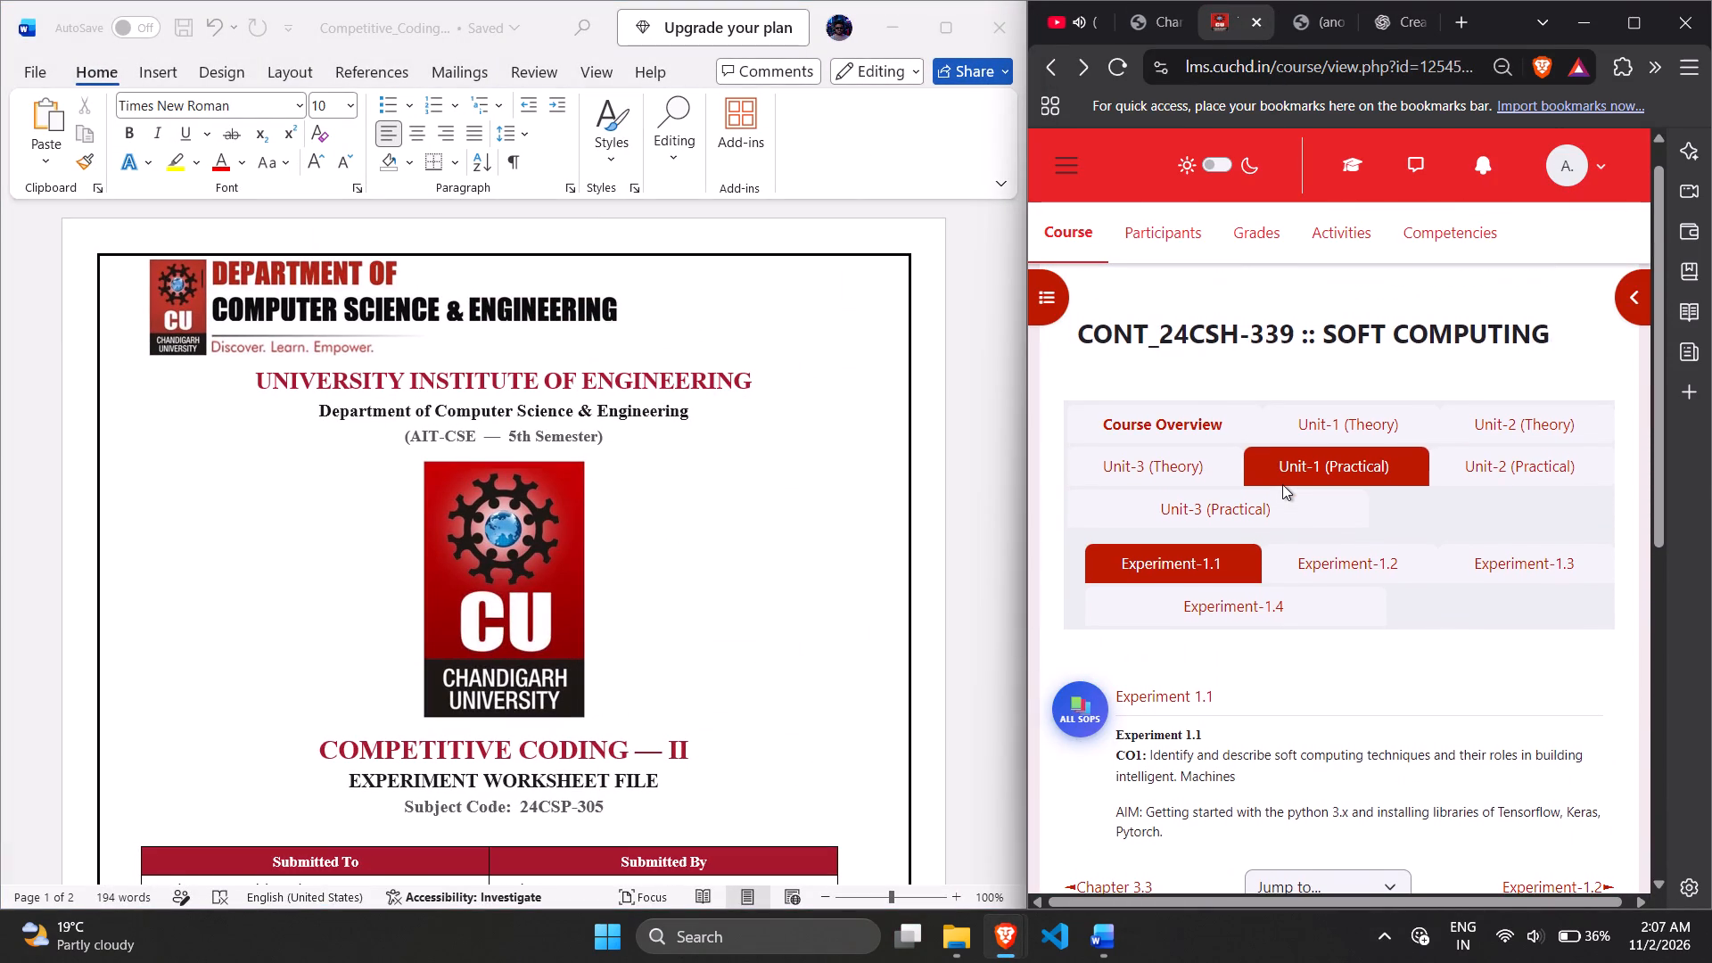
Open the Soft Computing Course Overview and look through the course introduction down to the list of experiments.
{"action": "scroll", "coordinate": [1282, 484], "scroll_direction": "up", "scroll_amount": 1}
{"action": "left_click", "coordinate": [1184, 426]}
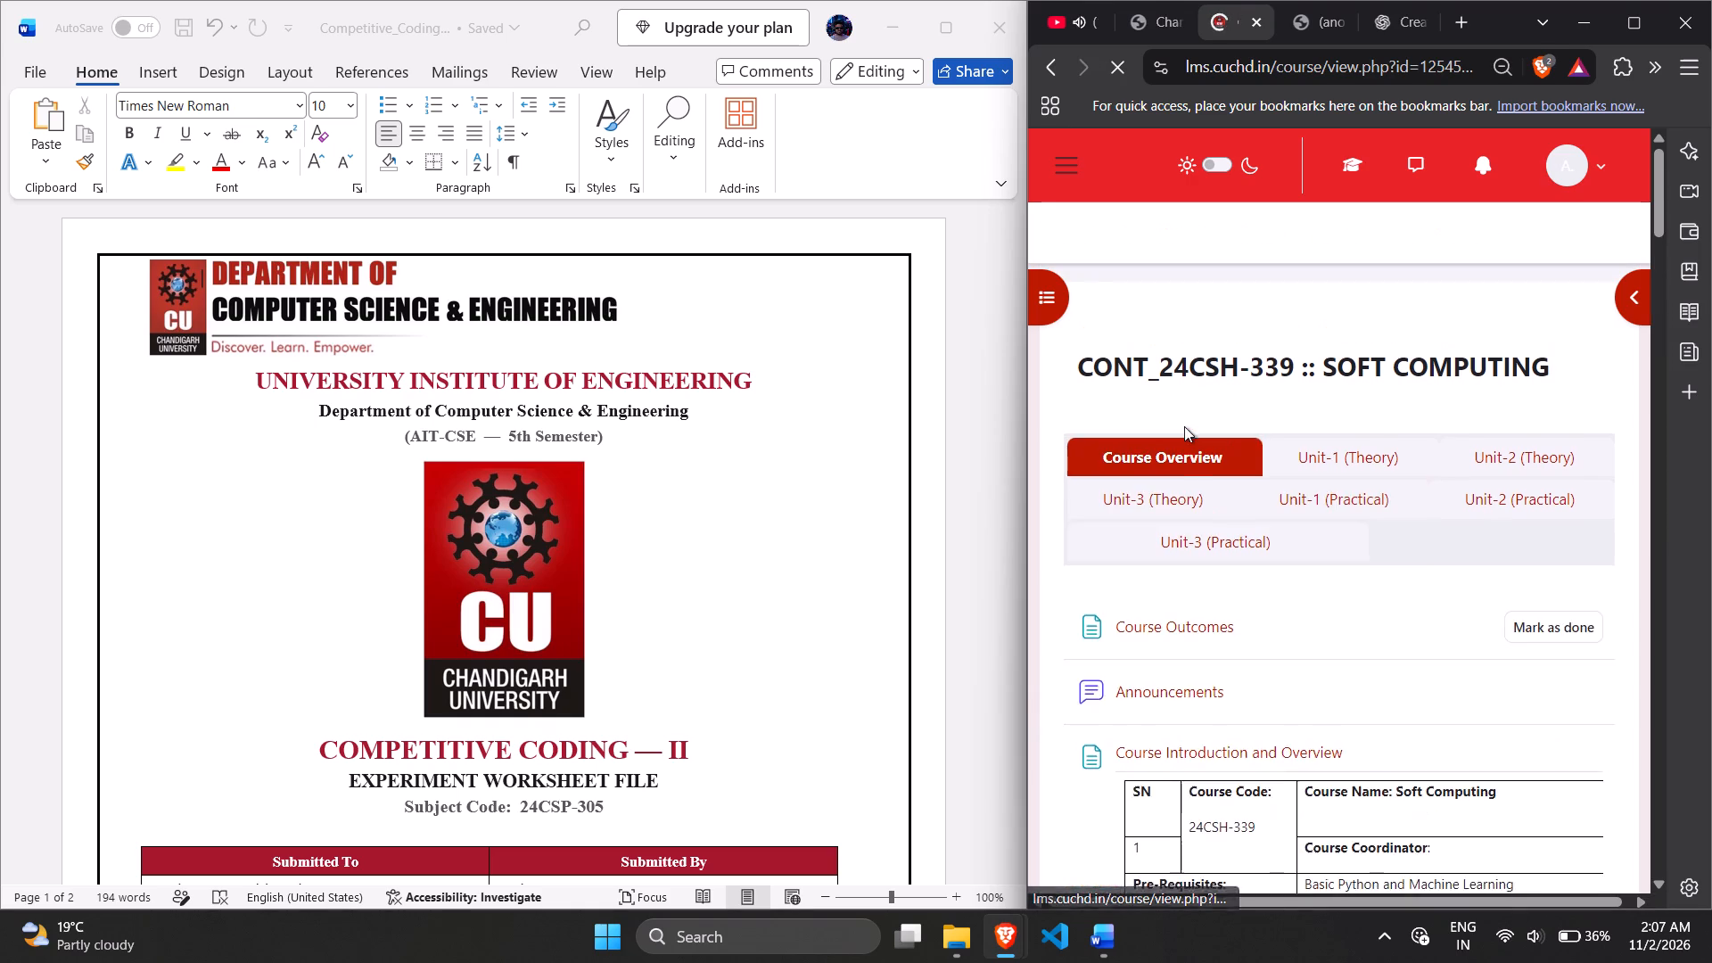
{"action": "scroll", "coordinate": [1184, 426], "scroll_direction": "down", "scroll_amount": 1}
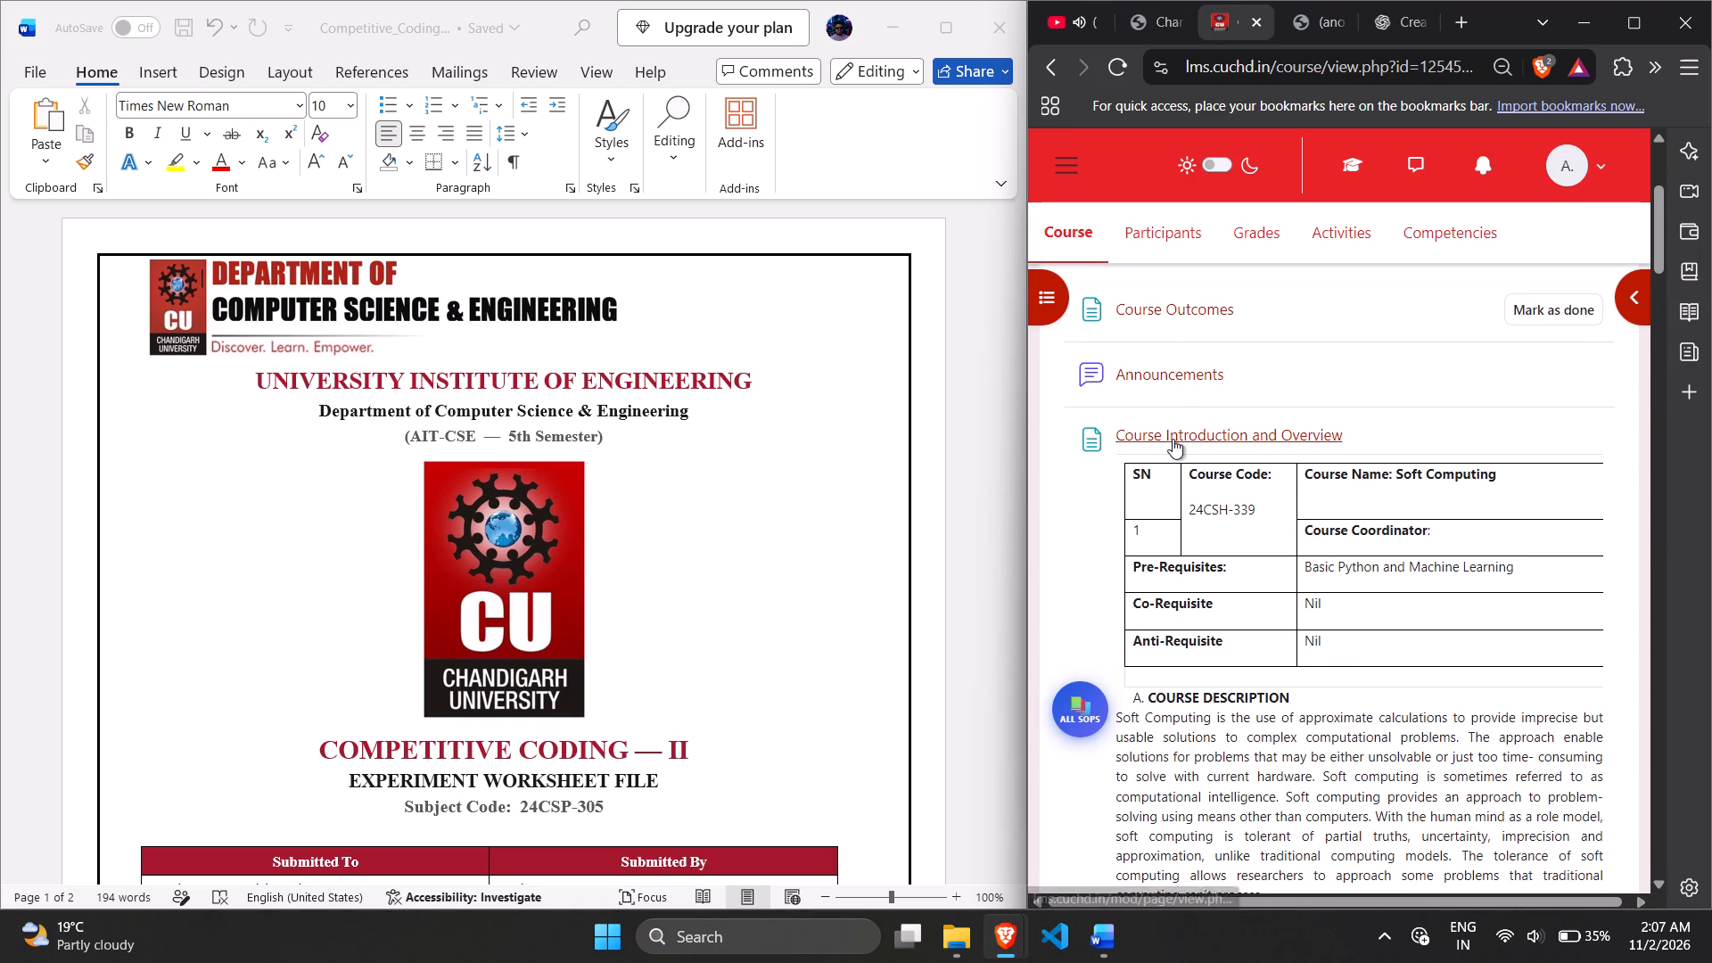
{"action": "scroll", "coordinate": [1173, 439], "scroll_direction": "down", "scroll_amount": 8}
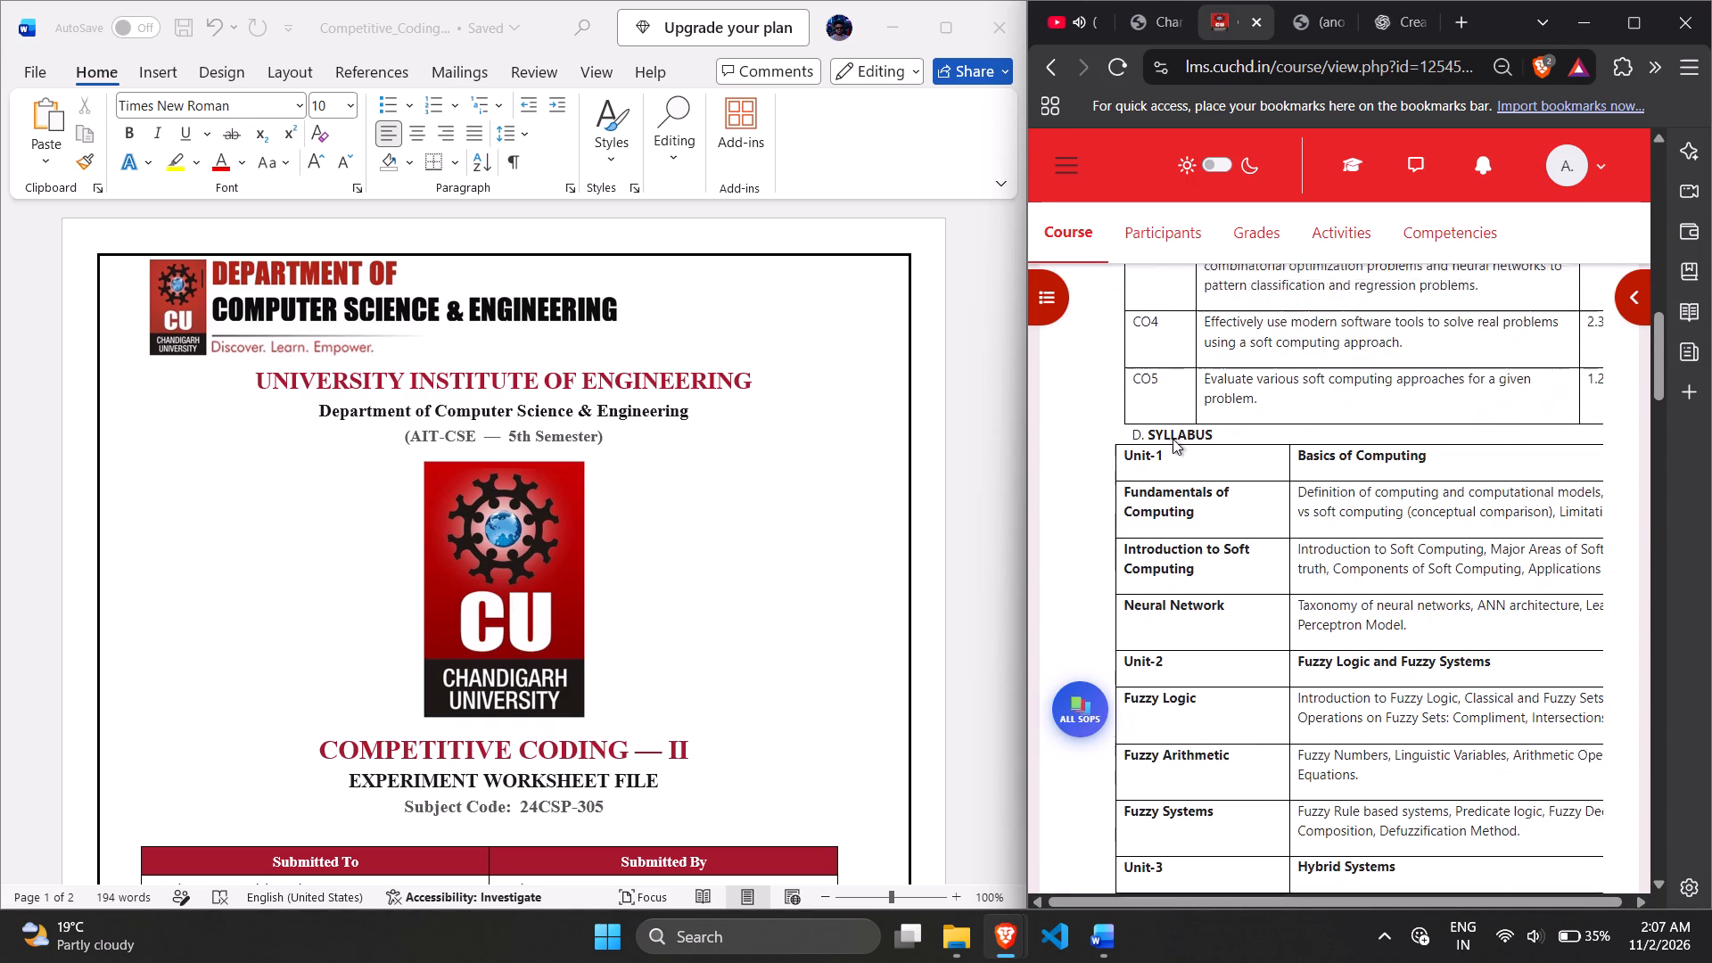
{"action": "scroll", "coordinate": [1173, 439], "scroll_direction": "down", "scroll_amount": 4}
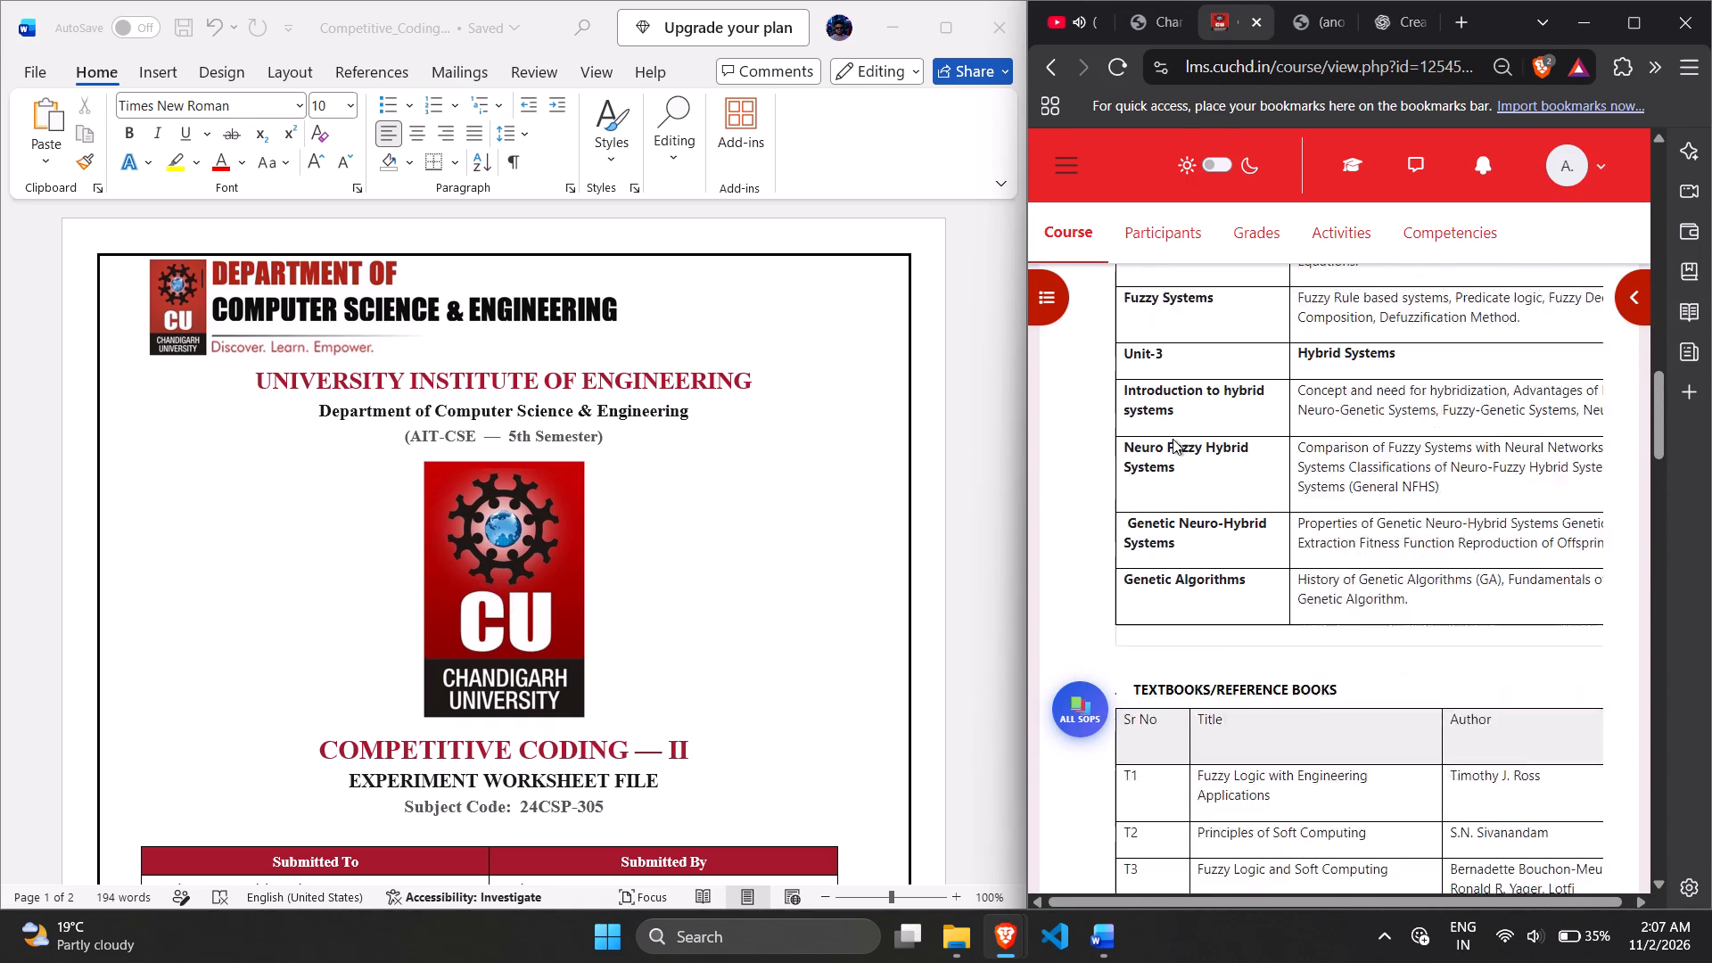
{"action": "scroll", "coordinate": [1173, 439], "scroll_direction": "down", "scroll_amount": 4}
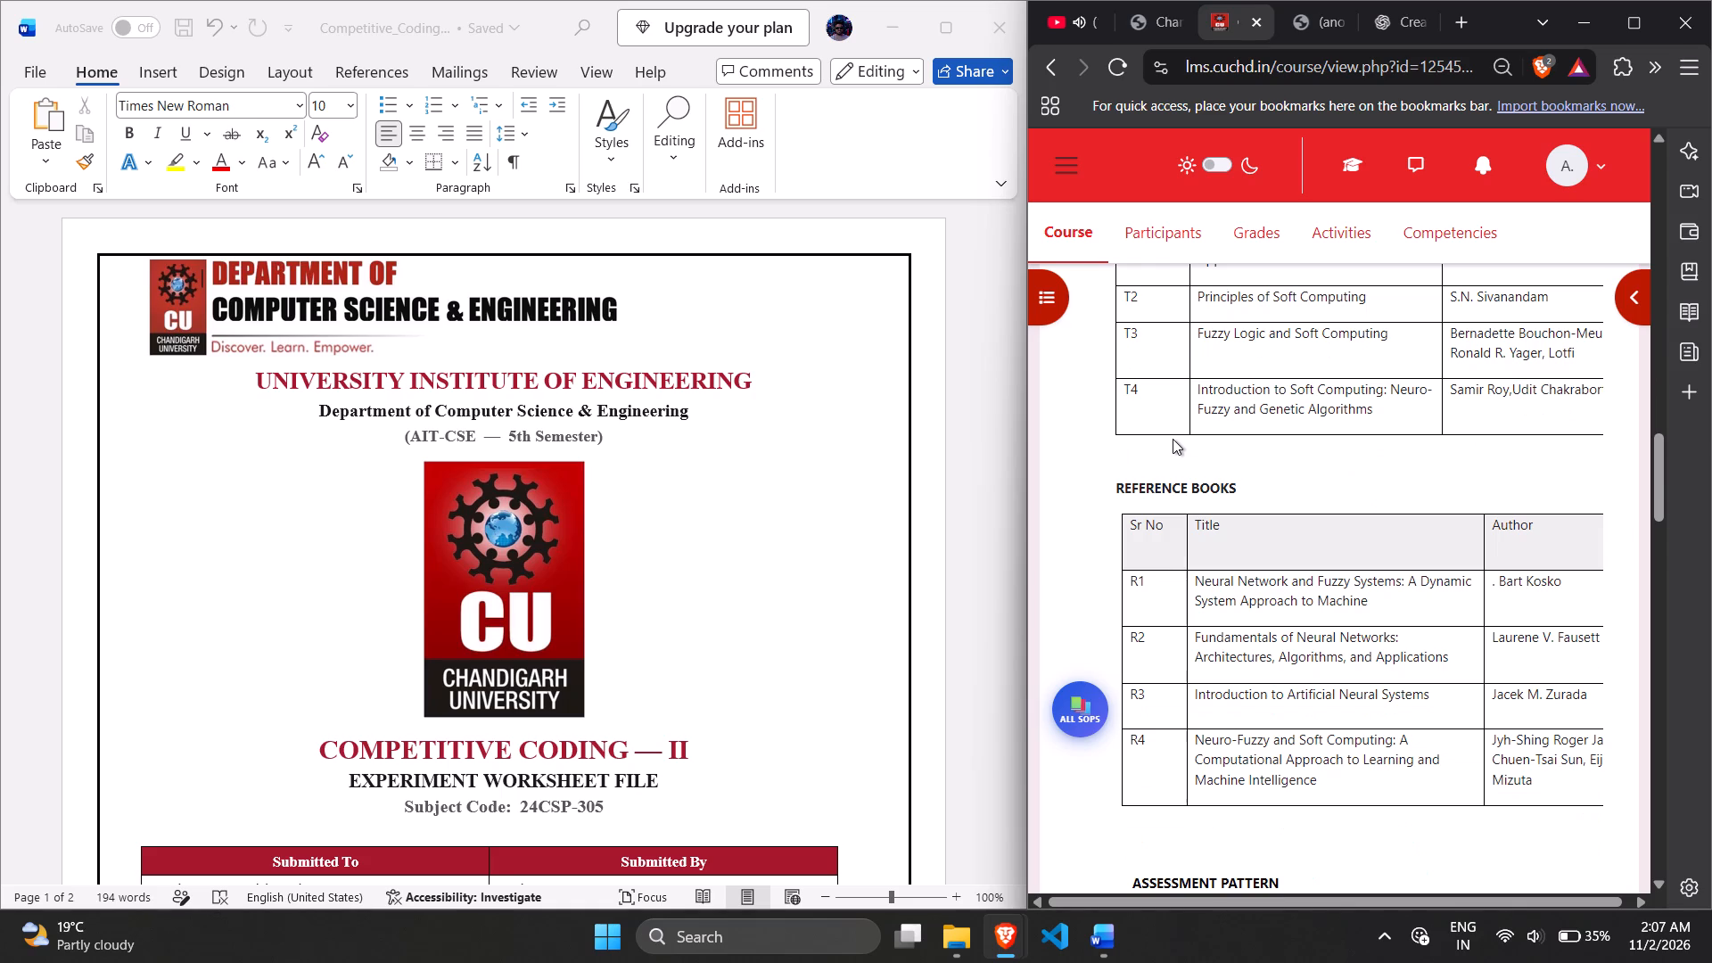
{"action": "scroll", "coordinate": [1173, 439], "scroll_direction": "down", "scroll_amount": 5}
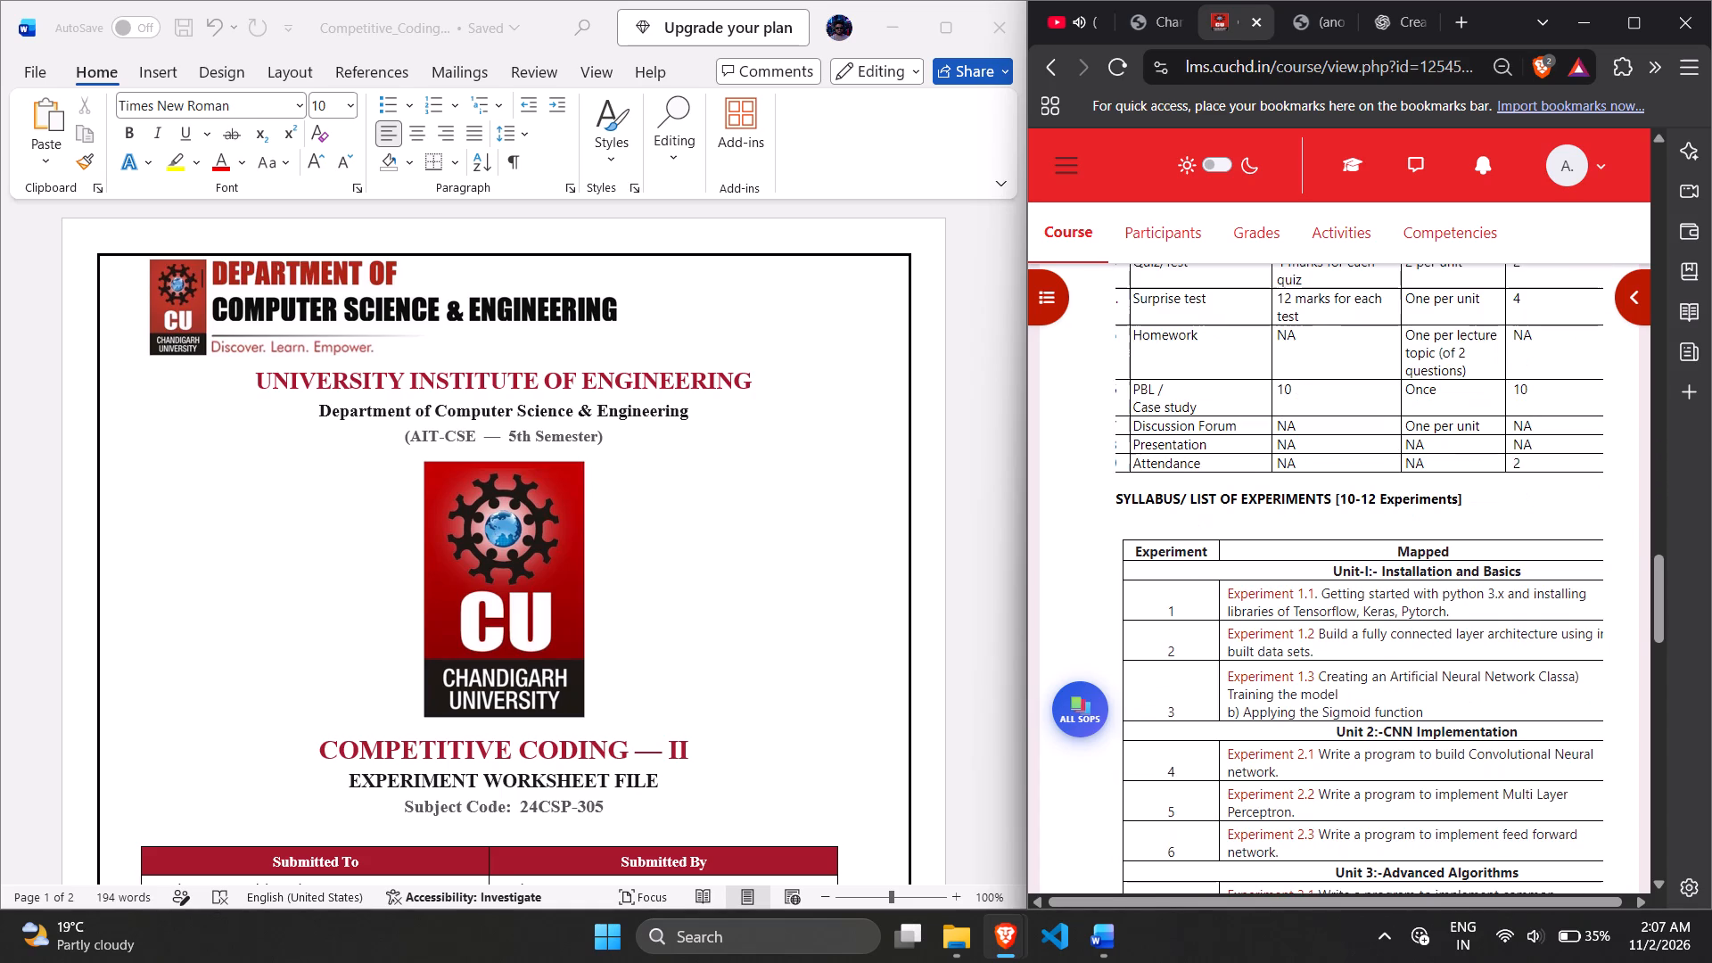
{"action": "scroll", "coordinate": [1173, 439], "scroll_direction": "down", "scroll_amount": 2}
{"action": "scroll", "coordinate": [1173, 439], "scroll_direction": "left", "scroll_amount": 1}
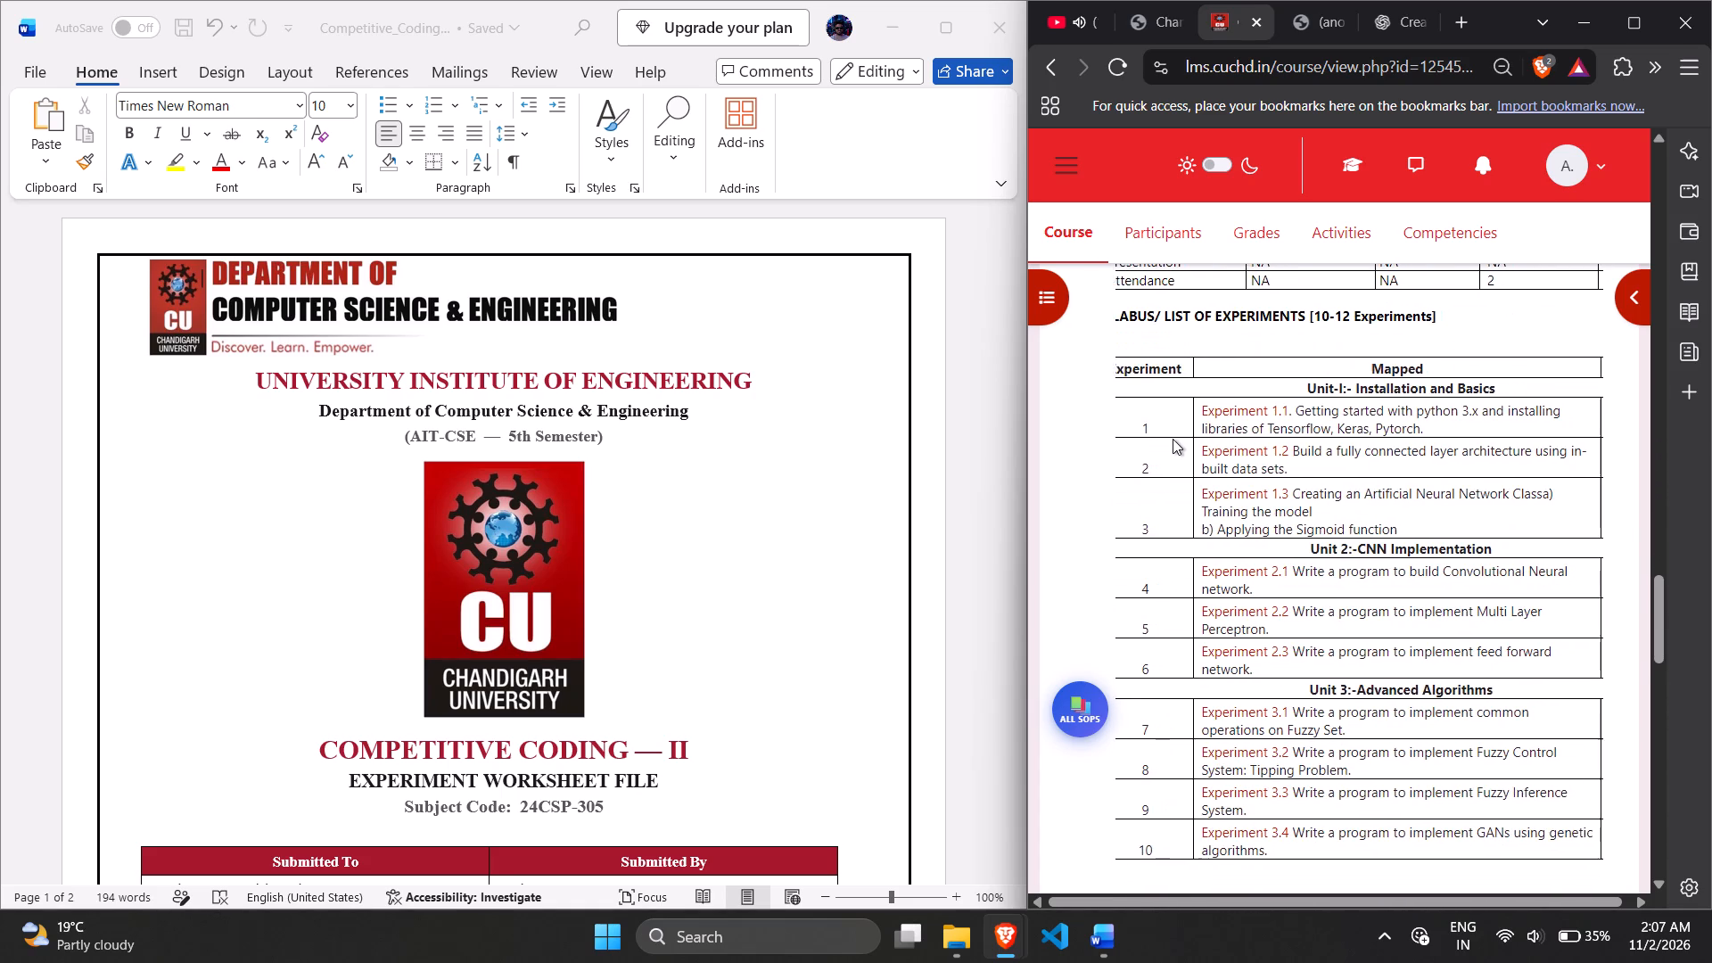
{"action": "scroll", "coordinate": [1173, 439], "scroll_direction": "left", "scroll_amount": 1}
{"action": "scroll", "coordinate": [1173, 439], "scroll_direction": "down", "scroll_amount": 1}
{"action": "scroll", "coordinate": [1173, 439], "scroll_direction": "left", "scroll_amount": 1}
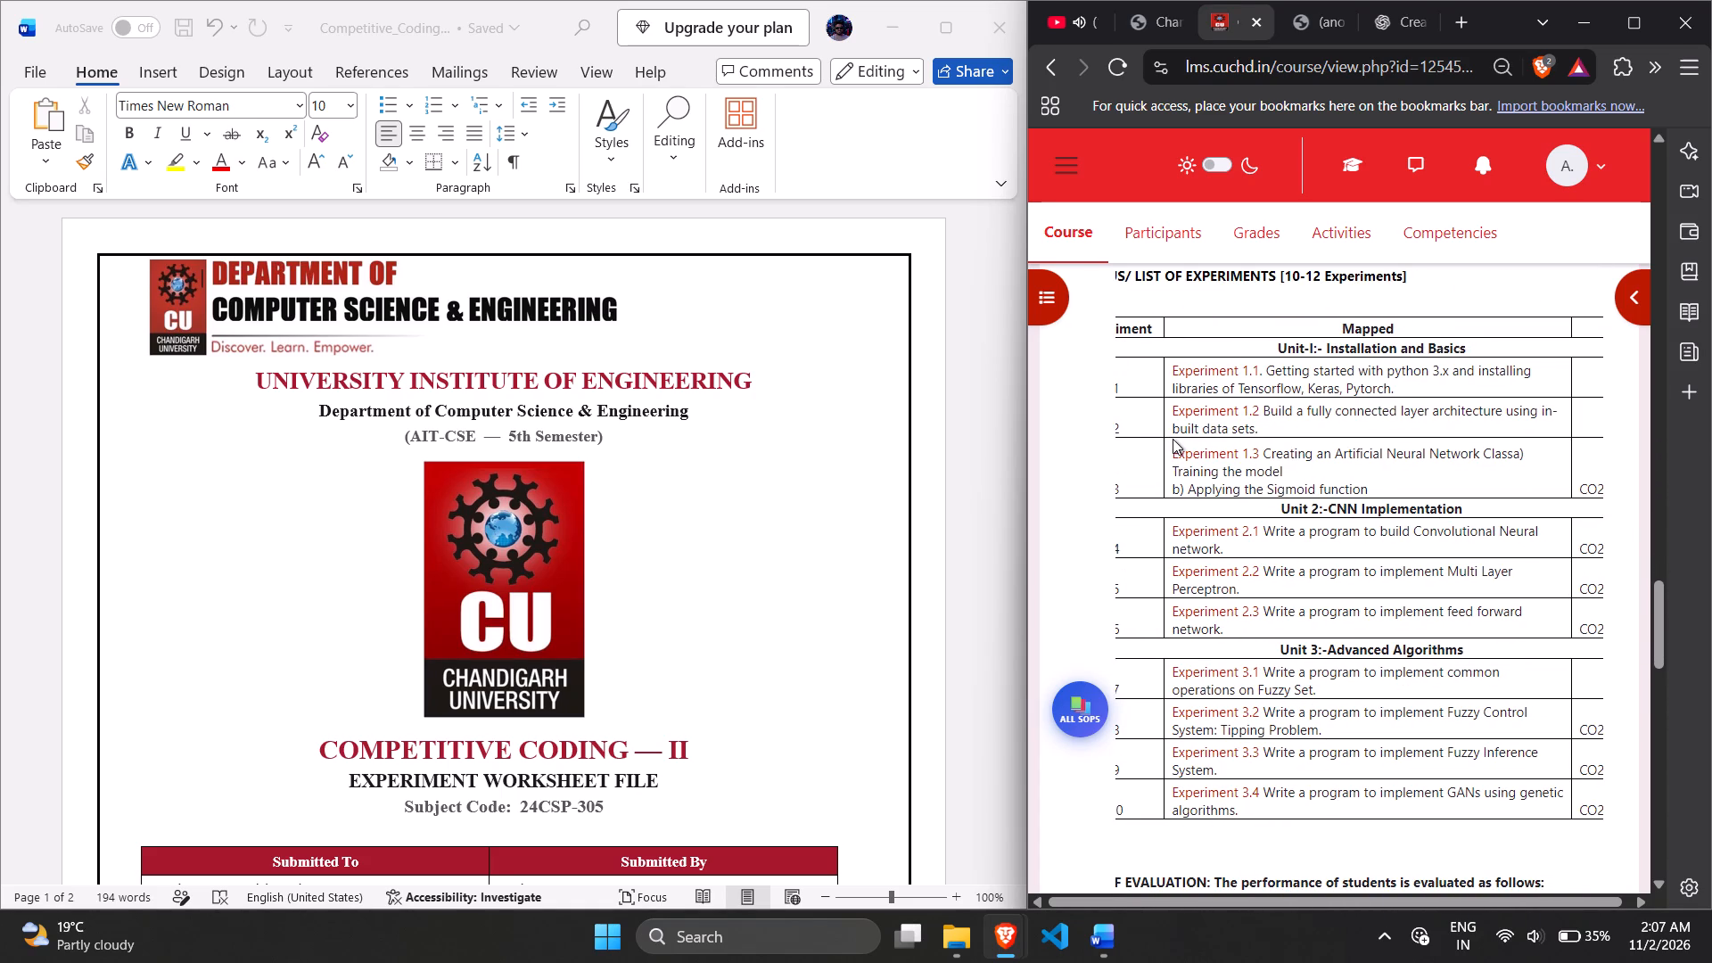
Switch to the Word document and replace the cover page's course title with SOFT COMPUTING.
{"action": "scroll", "coordinate": [476, 666], "scroll_direction": "down", "scroll_amount": 2}
{"action": "scroll", "coordinate": [476, 666], "scroll_direction": "up", "scroll_amount": 1}
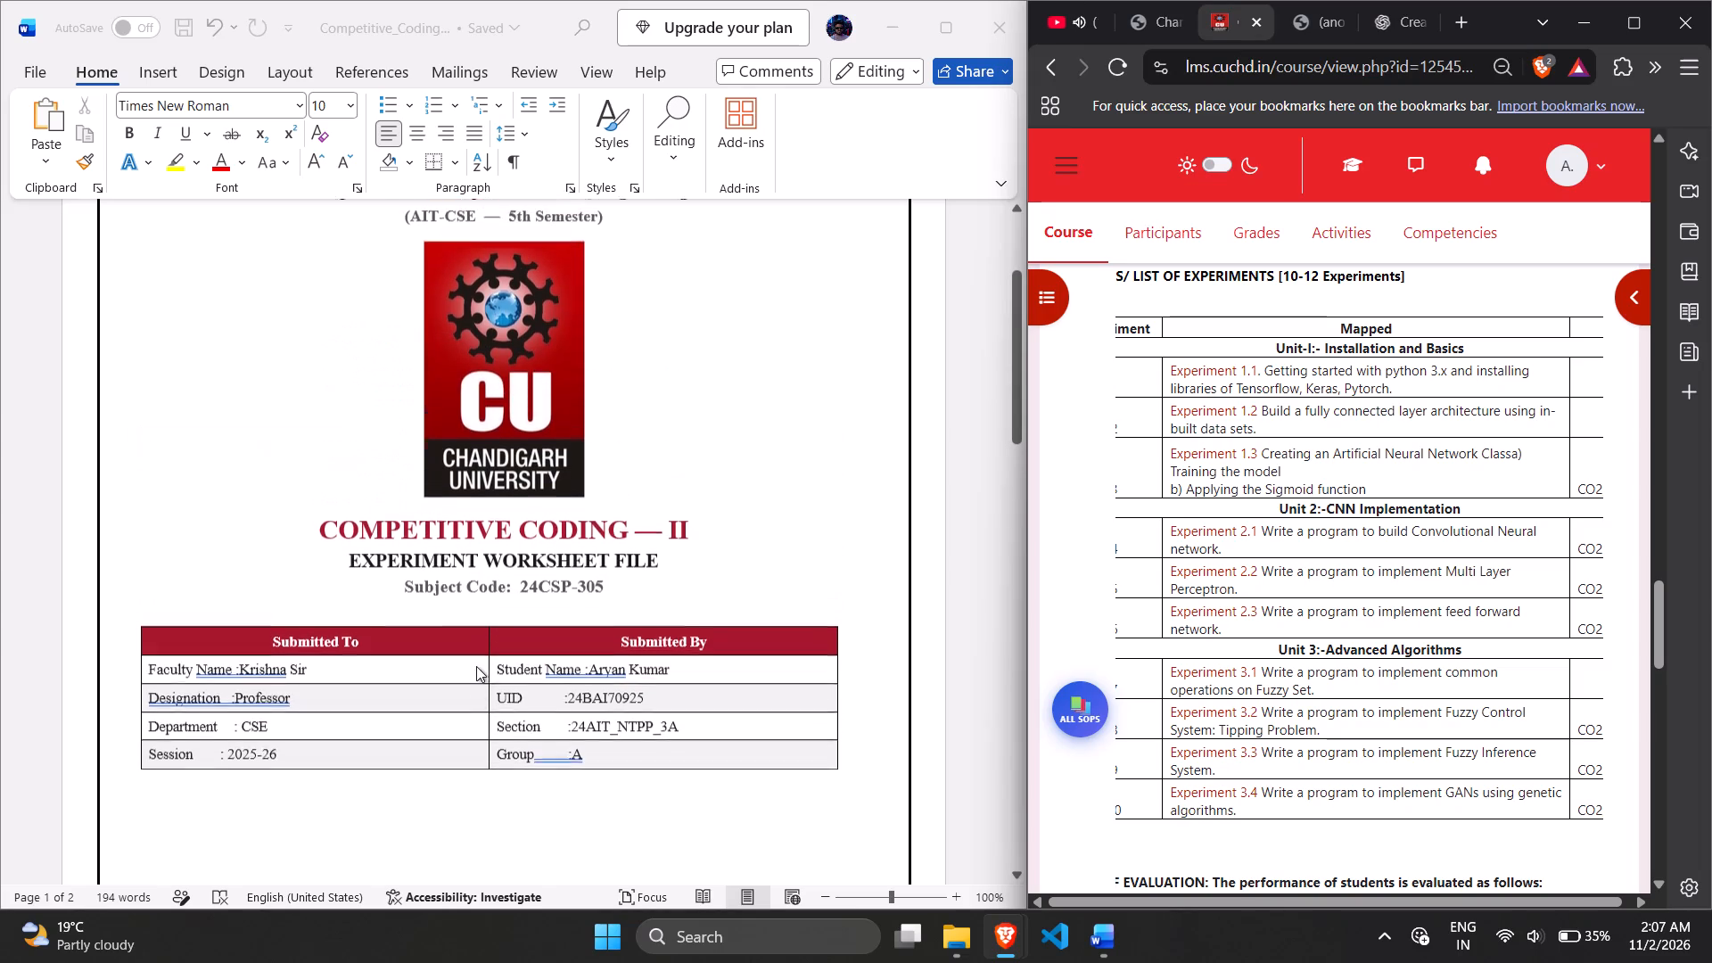
{"action": "left_click", "coordinate": [689, 543]}
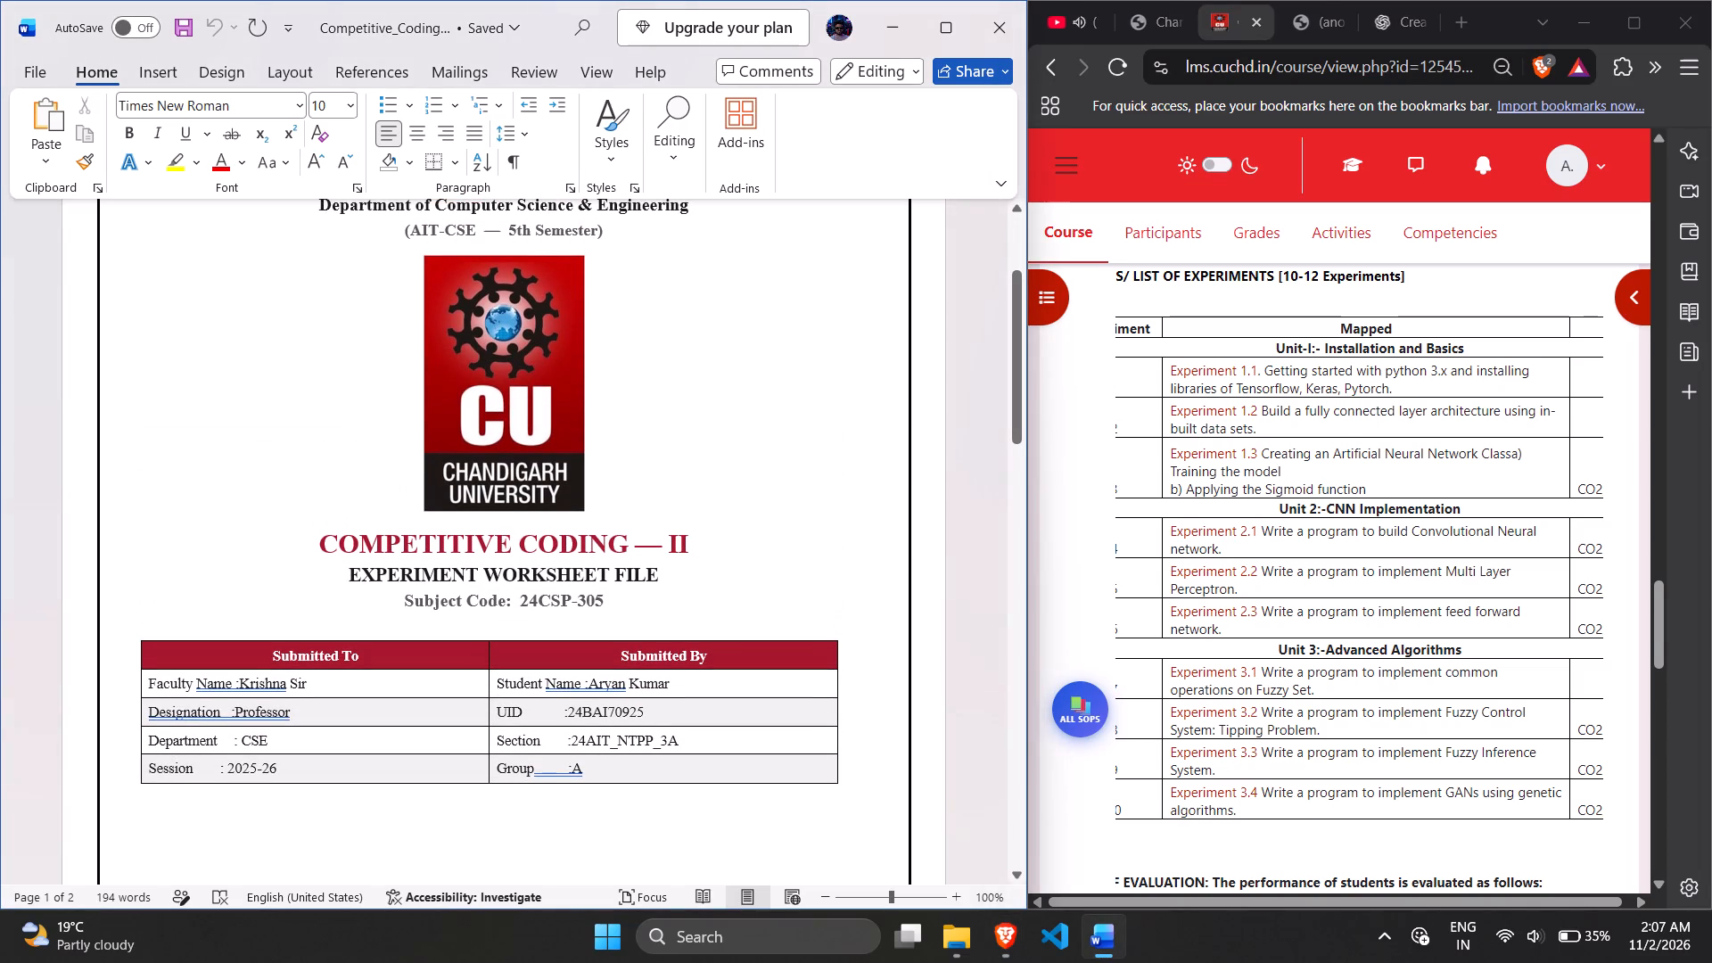
{"action": "left_click", "coordinate": [322, 545]}
{"action": "left_click", "coordinate": [684, 538]}
{"action": "key", "text": "BackSpace"}
{"action": "key", "text": "BackSpace"}
{"action": "key", "text": "BackSpace"}
{"action": "key", "text": "BackSpace"}
{"action": "key", "text": "BackSpace"}
{"action": "key", "text": "BackSpace"}
{"action": "key", "text": "BackSpace"}
{"action": "key", "text": "BackSpace"}
{"action": "key", "text": "BackSpace"}
{"action": "key", "text": "BackSpace"}
{"action": "key", "text": "BackSpace"}
{"action": "key", "text": "BackSpace"}
{"action": "key", "text": "BackSpace"}
{"action": "key", "text": "BackSpace"}
{"action": "key", "text": "BackSpace"}
{"action": "key", "text": "BackSpace"}
{"action": "key", "text": "BackSpace"}
{"action": "key", "text": "BackSpace"}
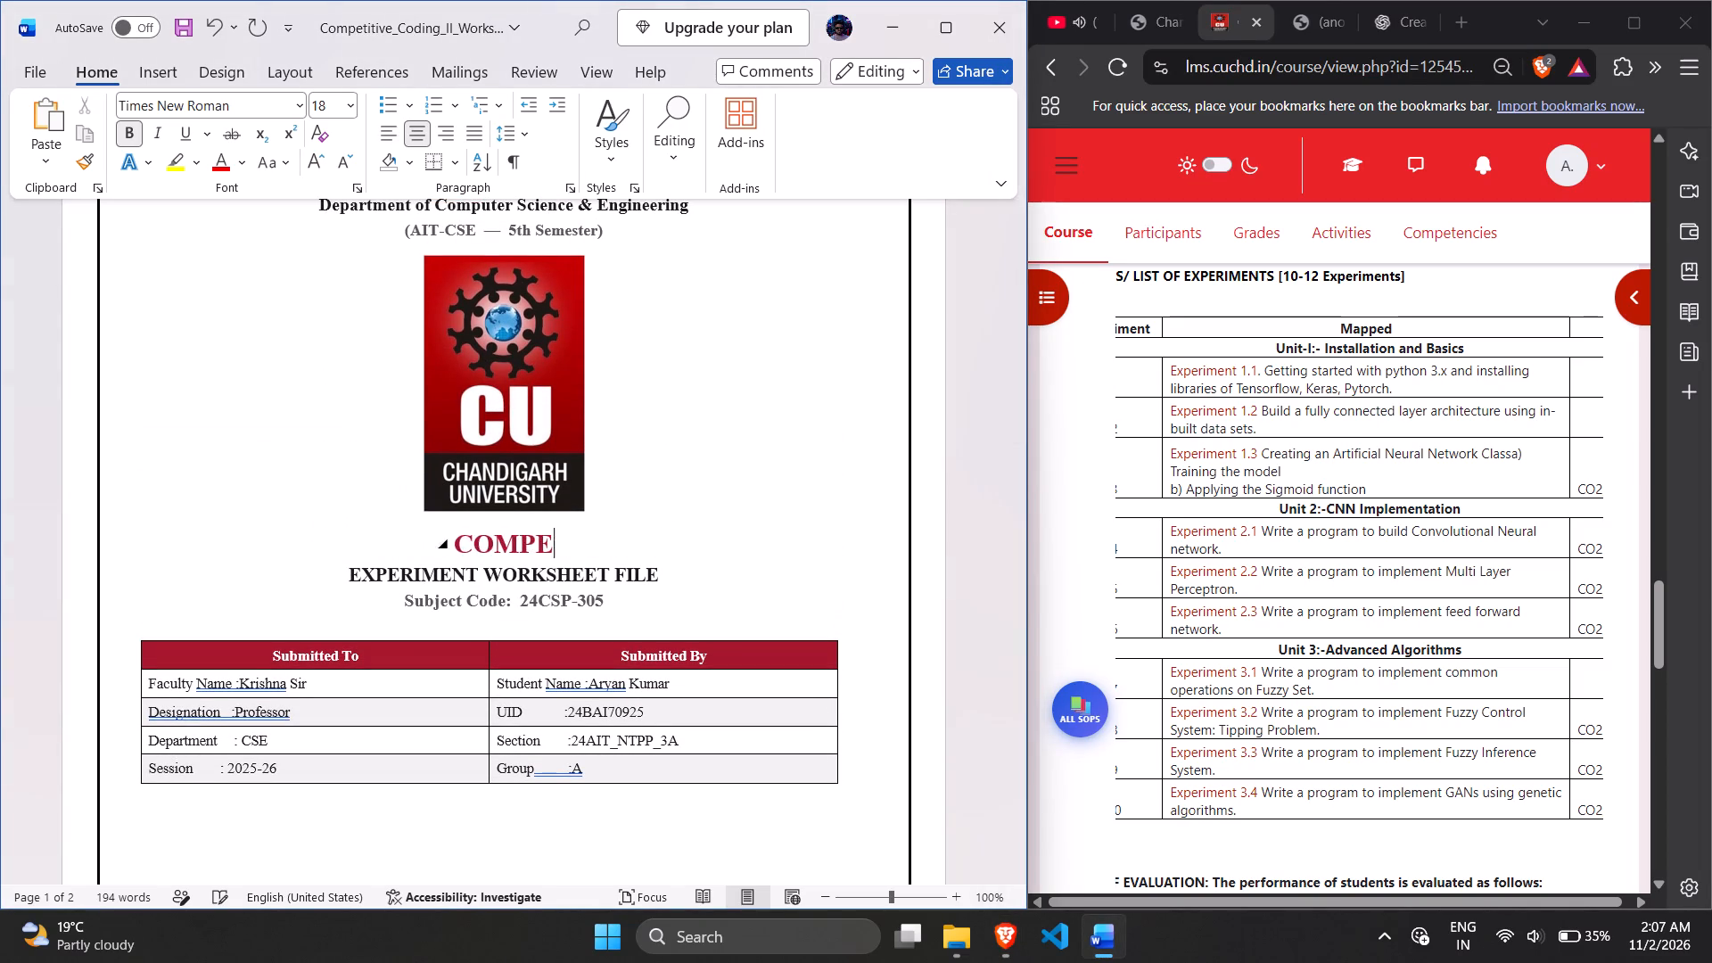
{"action": "key", "text": "BackSpace"}
{"action": "key", "text": "BackSpace"}
{"action": "key", "text": "BackSpace"}
{"action": "key", "text": "BackSpace"}
{"action": "key", "text": "BackSpace"}
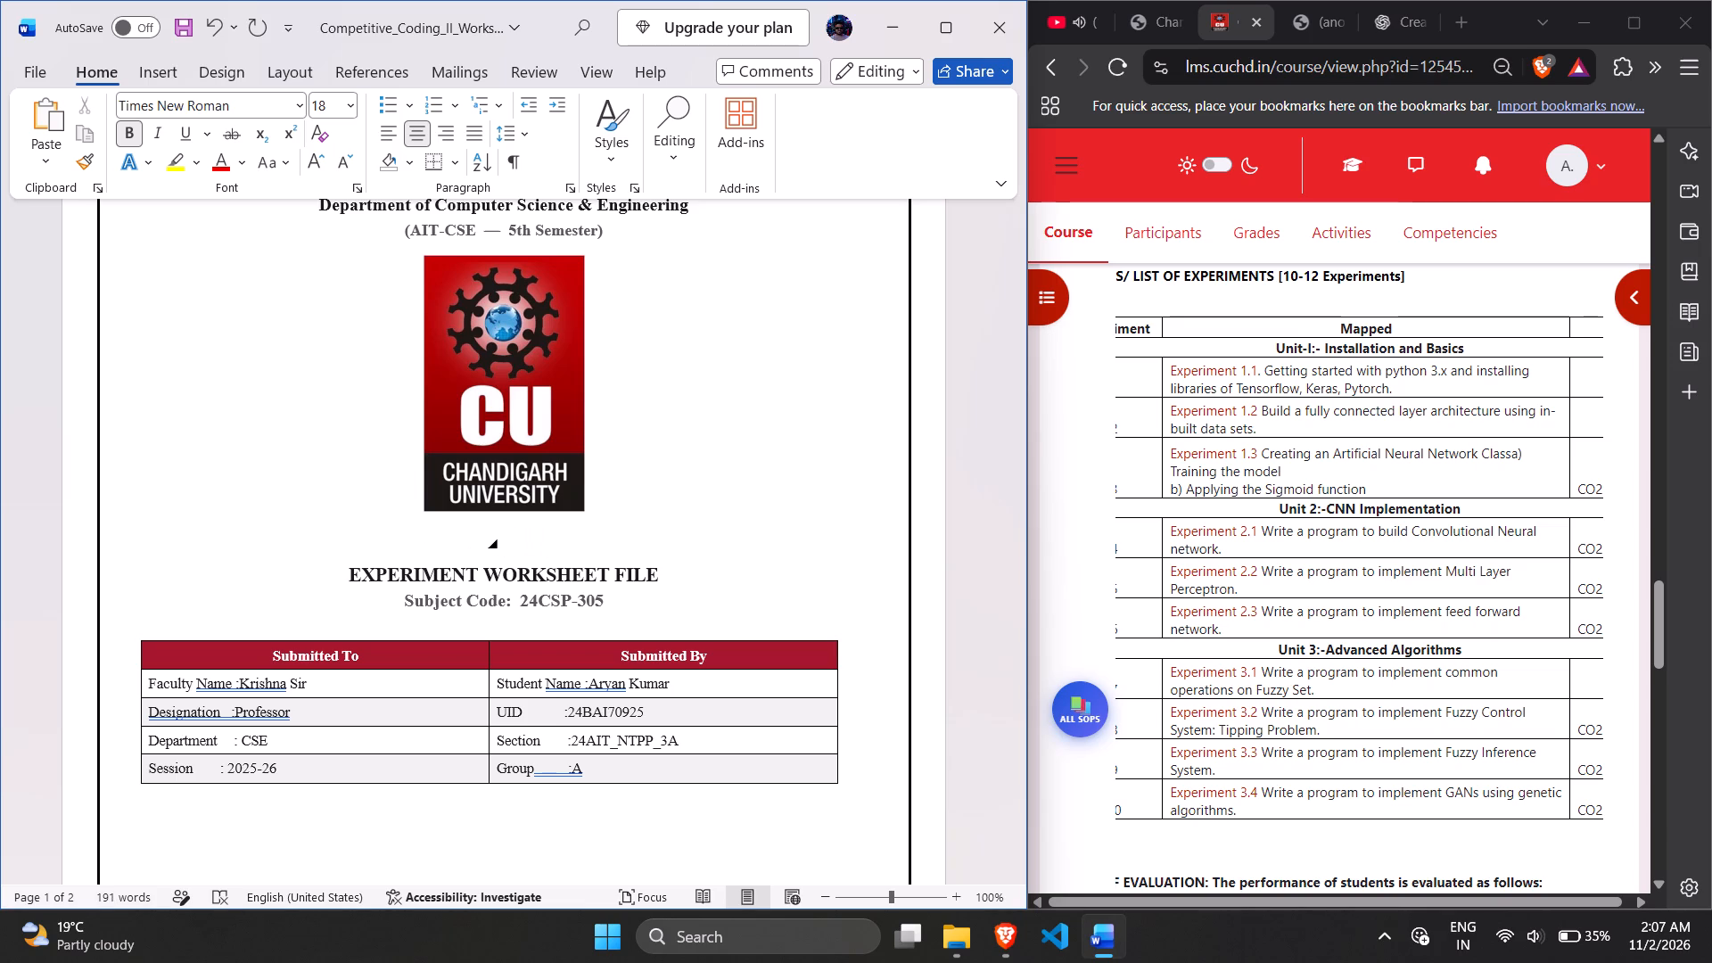
{"action": "type", "text": "Soft"}
{"action": "key", "text": "BackSpace"}
{"action": "key", "text": "BackSpace"}
{"action": "key", "text": "BackSpace"}
{"action": "key", "text": "BackSpace"}
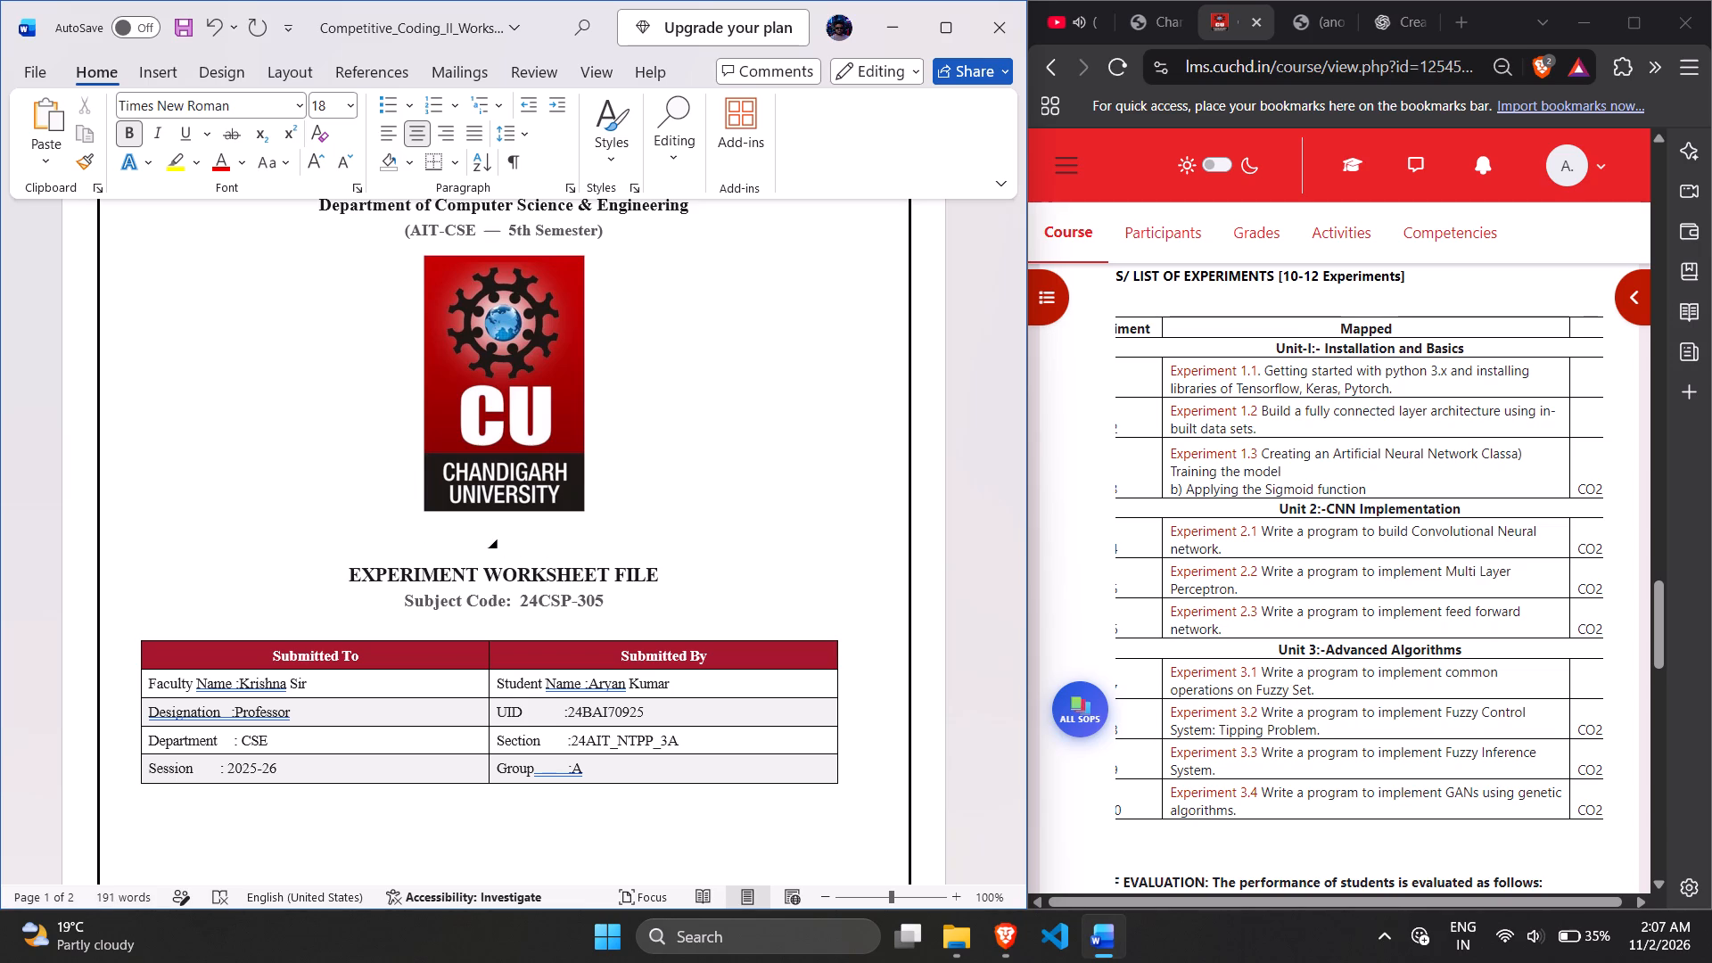
{"action": "type", "text": "SOFT"}
{"action": "key", "text": "space"}
{"action": "key", "text": "shift+c"}
{"action": "key", "text": "BackSpace"}
{"action": "type", "text": "COM"}
{"action": "type", "text": "PUTING"}
{"action": "key", "text": "Return"}
{"action": "key", "text": "ctrl+z"}
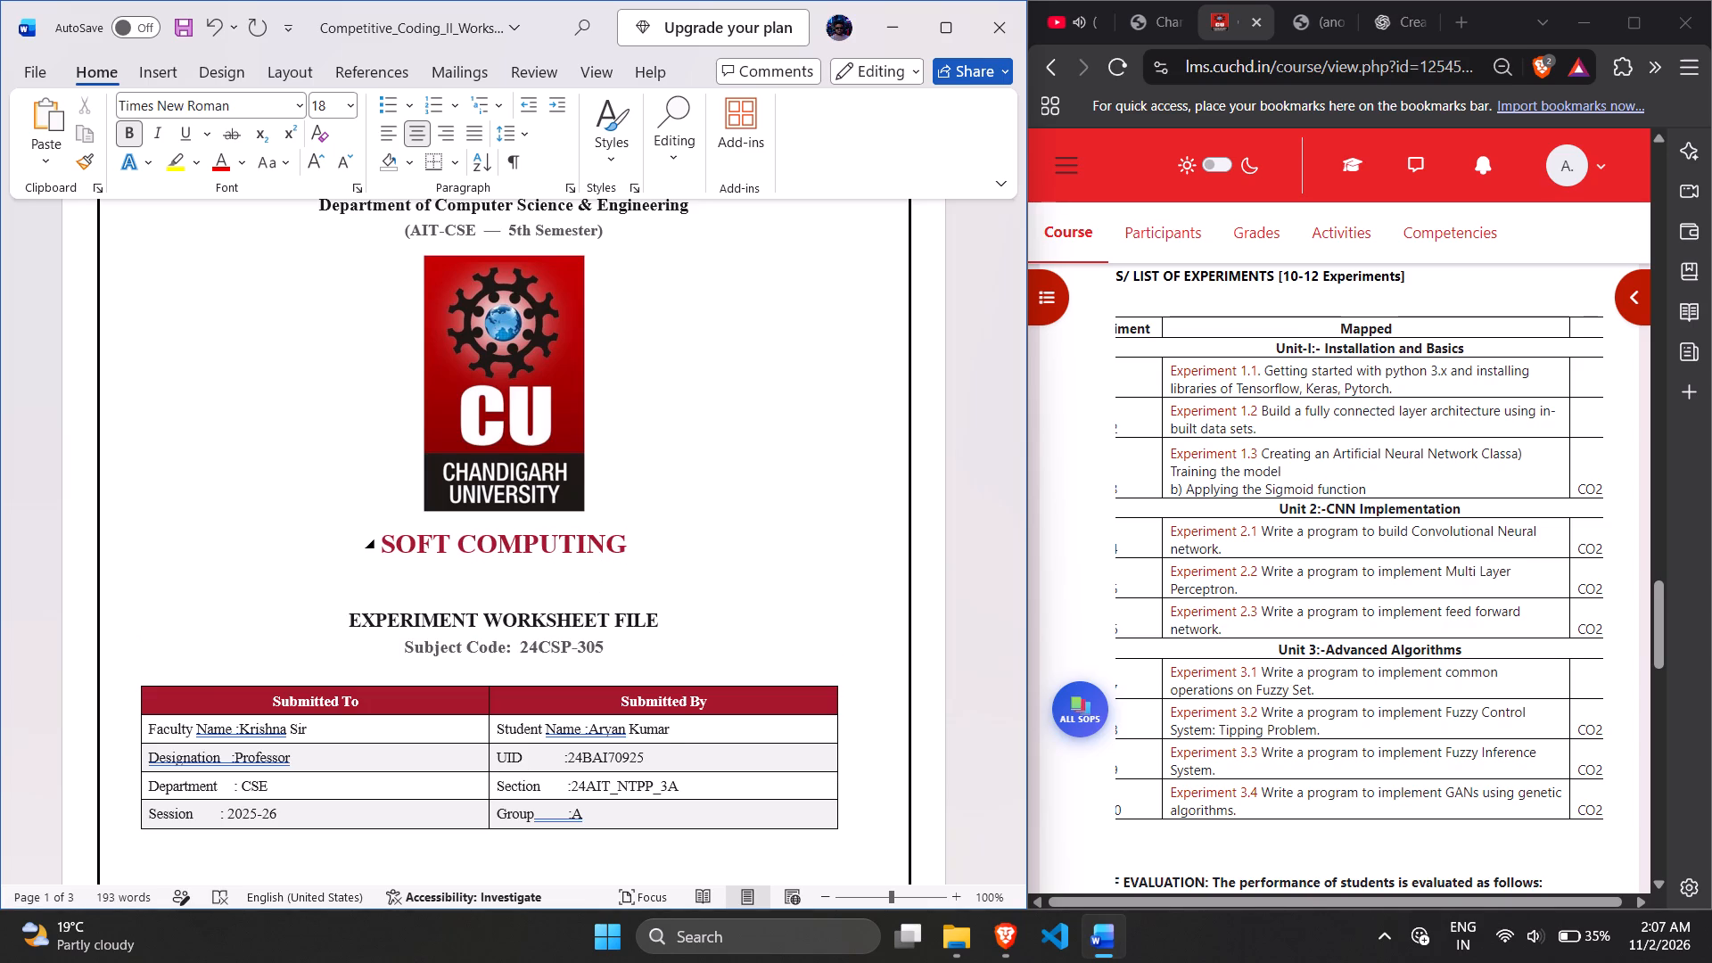
Change the subject code on the cover page to 24CSH-3389.
{"action": "left_click", "coordinate": [616, 596]}
{"action": "key", "text": "BackSpace"}
{"action": "key", "text": "BackSpace"}
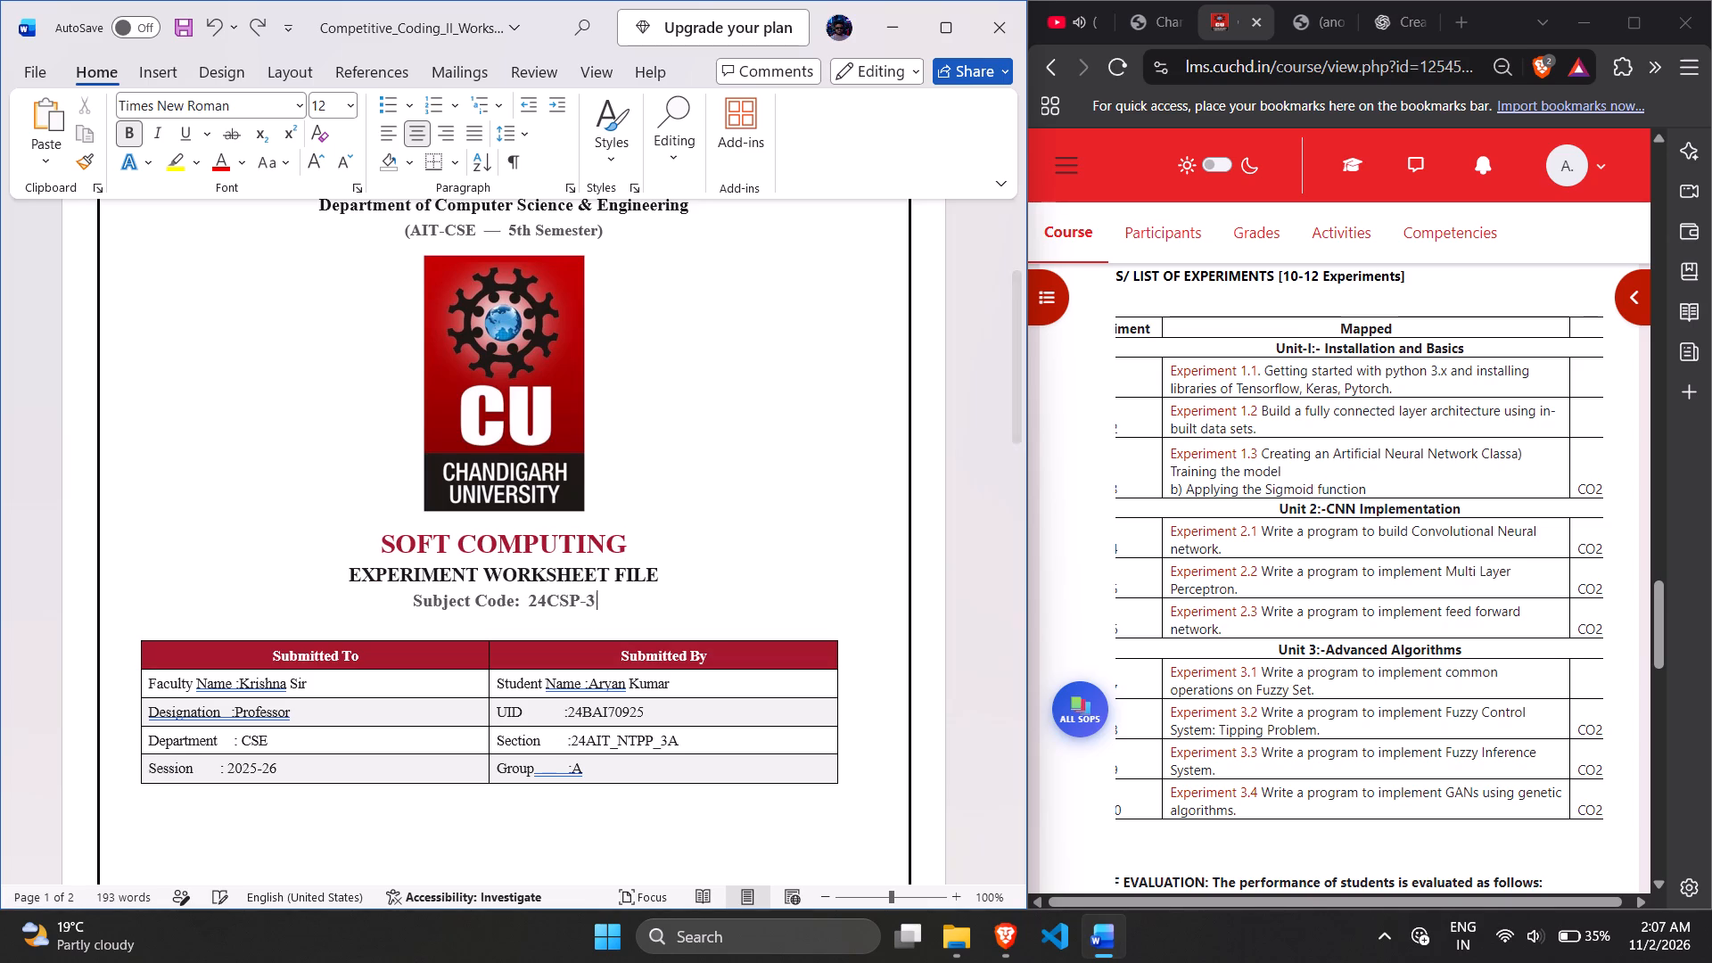
{"action": "key", "text": "BackSpace"}
{"action": "key", "text": "BackSpace"}
{"action": "key", "text": "BackSpace"}
{"action": "key", "text": "BackSpace"}
{"action": "key", "text": "BackSpace"}
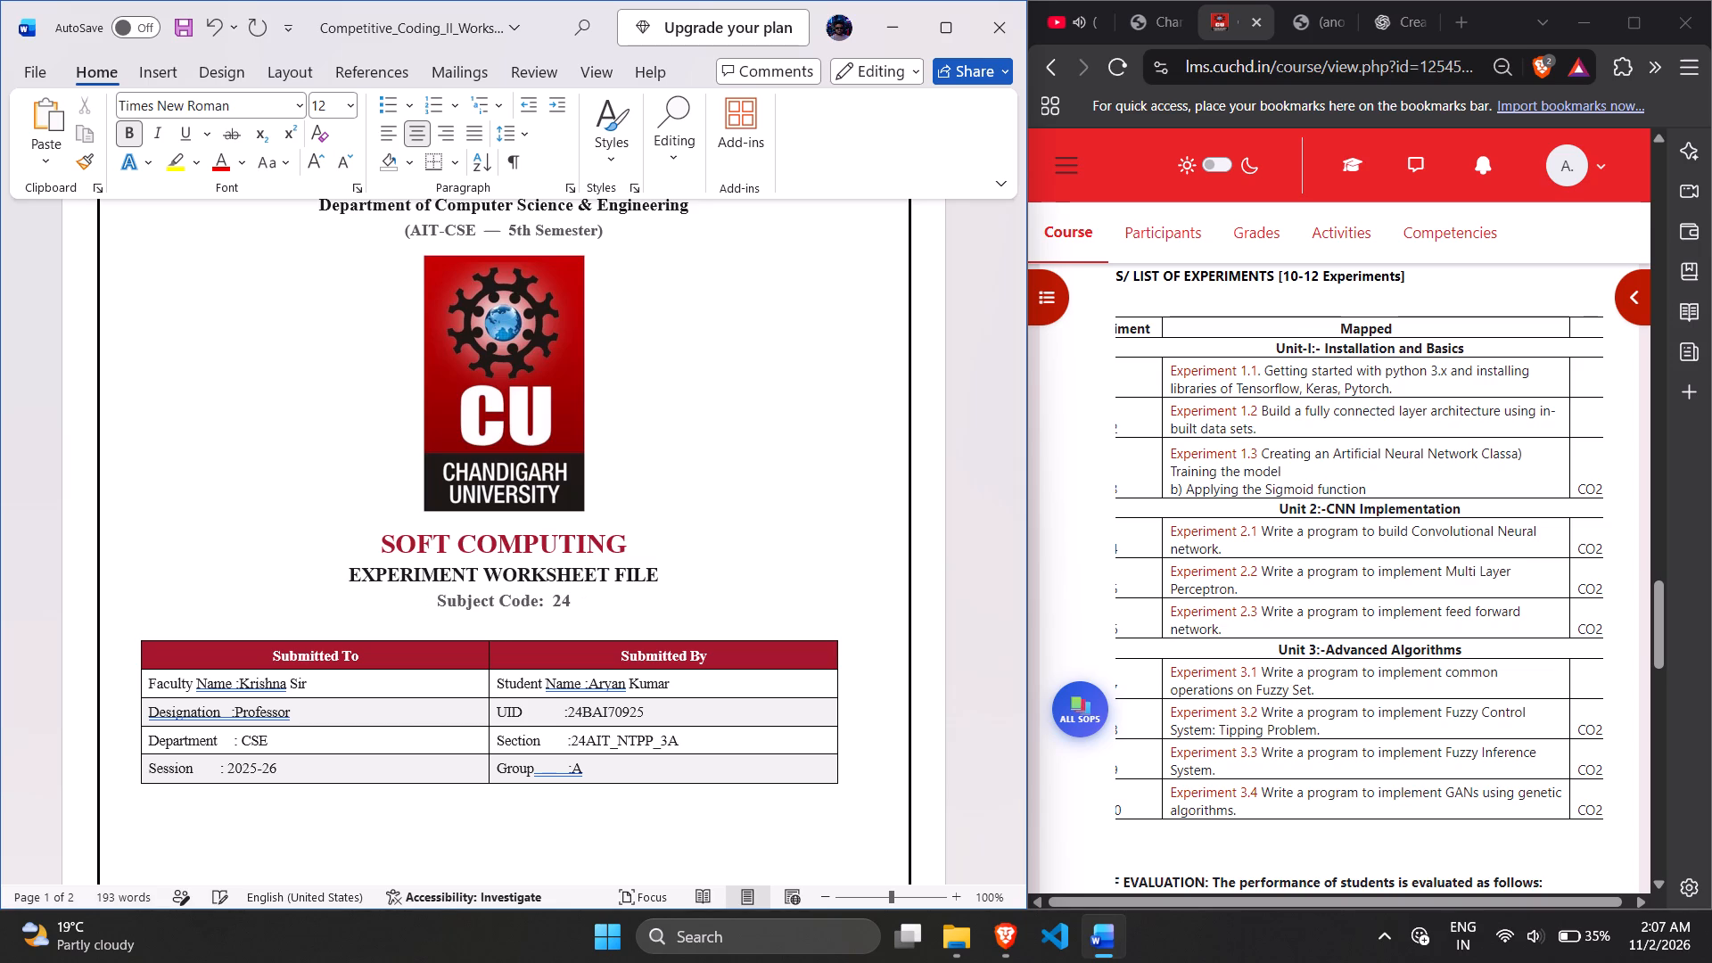
{"action": "type", "text": "CSH-3389"}
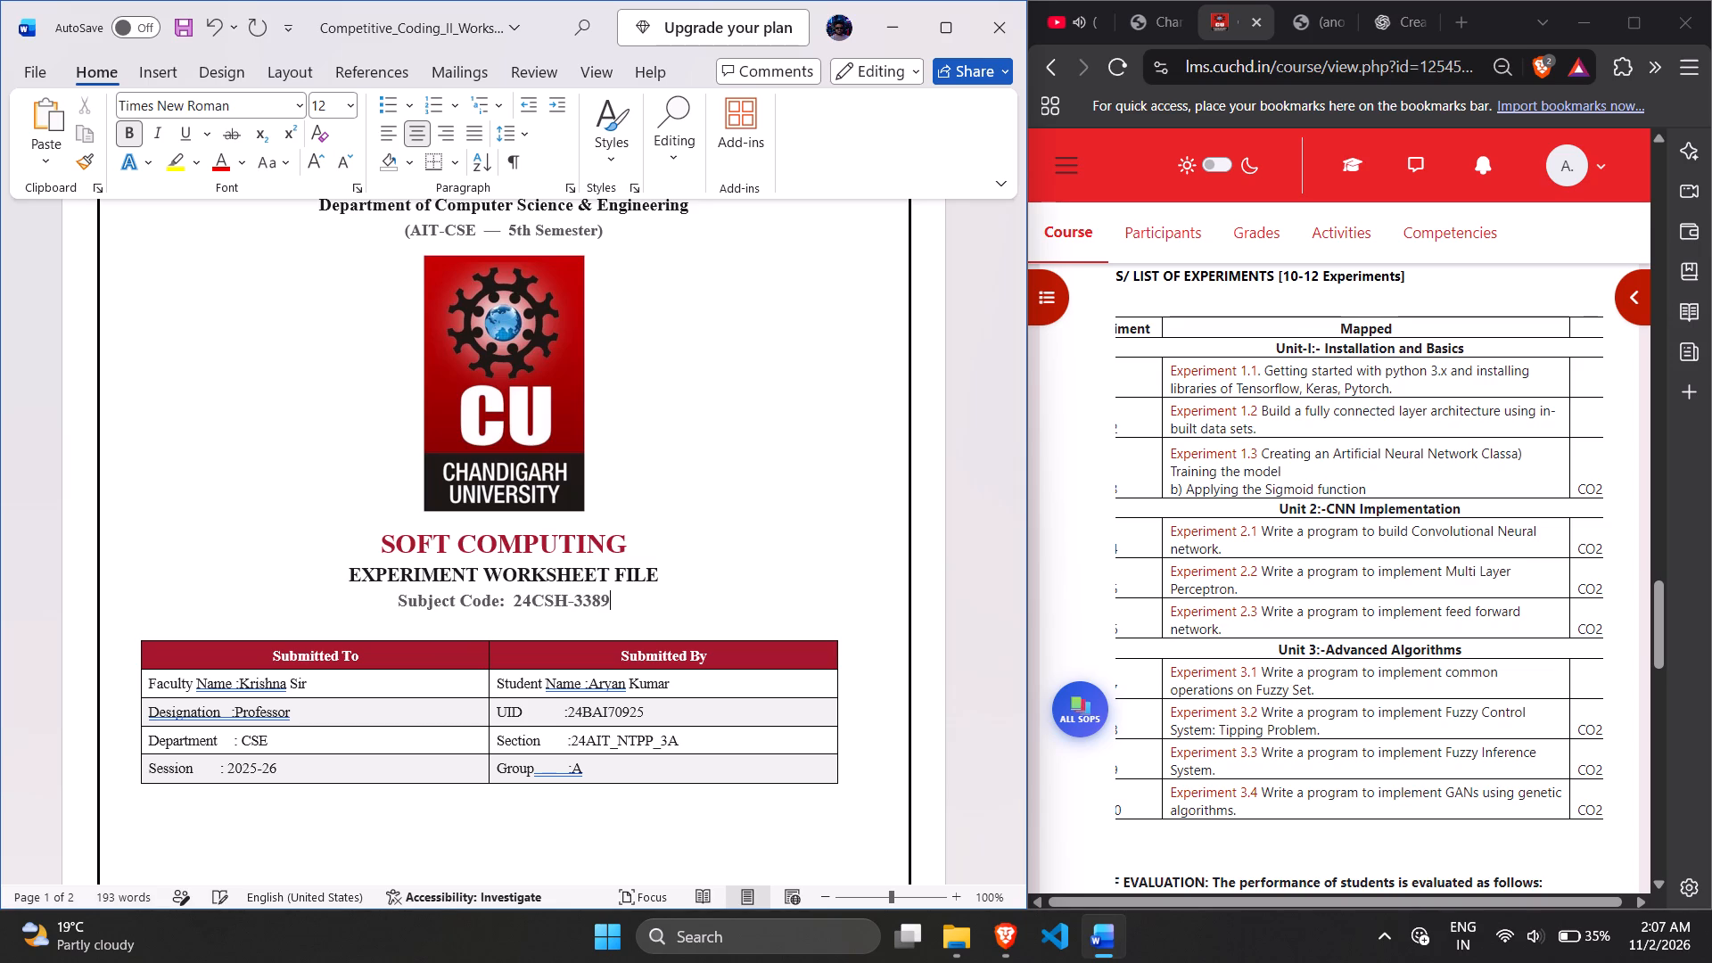
Add a space on each side of the colon in the Faculty Name row of the cover table.
{"action": "left_click", "coordinate": [237, 686]}
{"action": "key", "text": "space"}
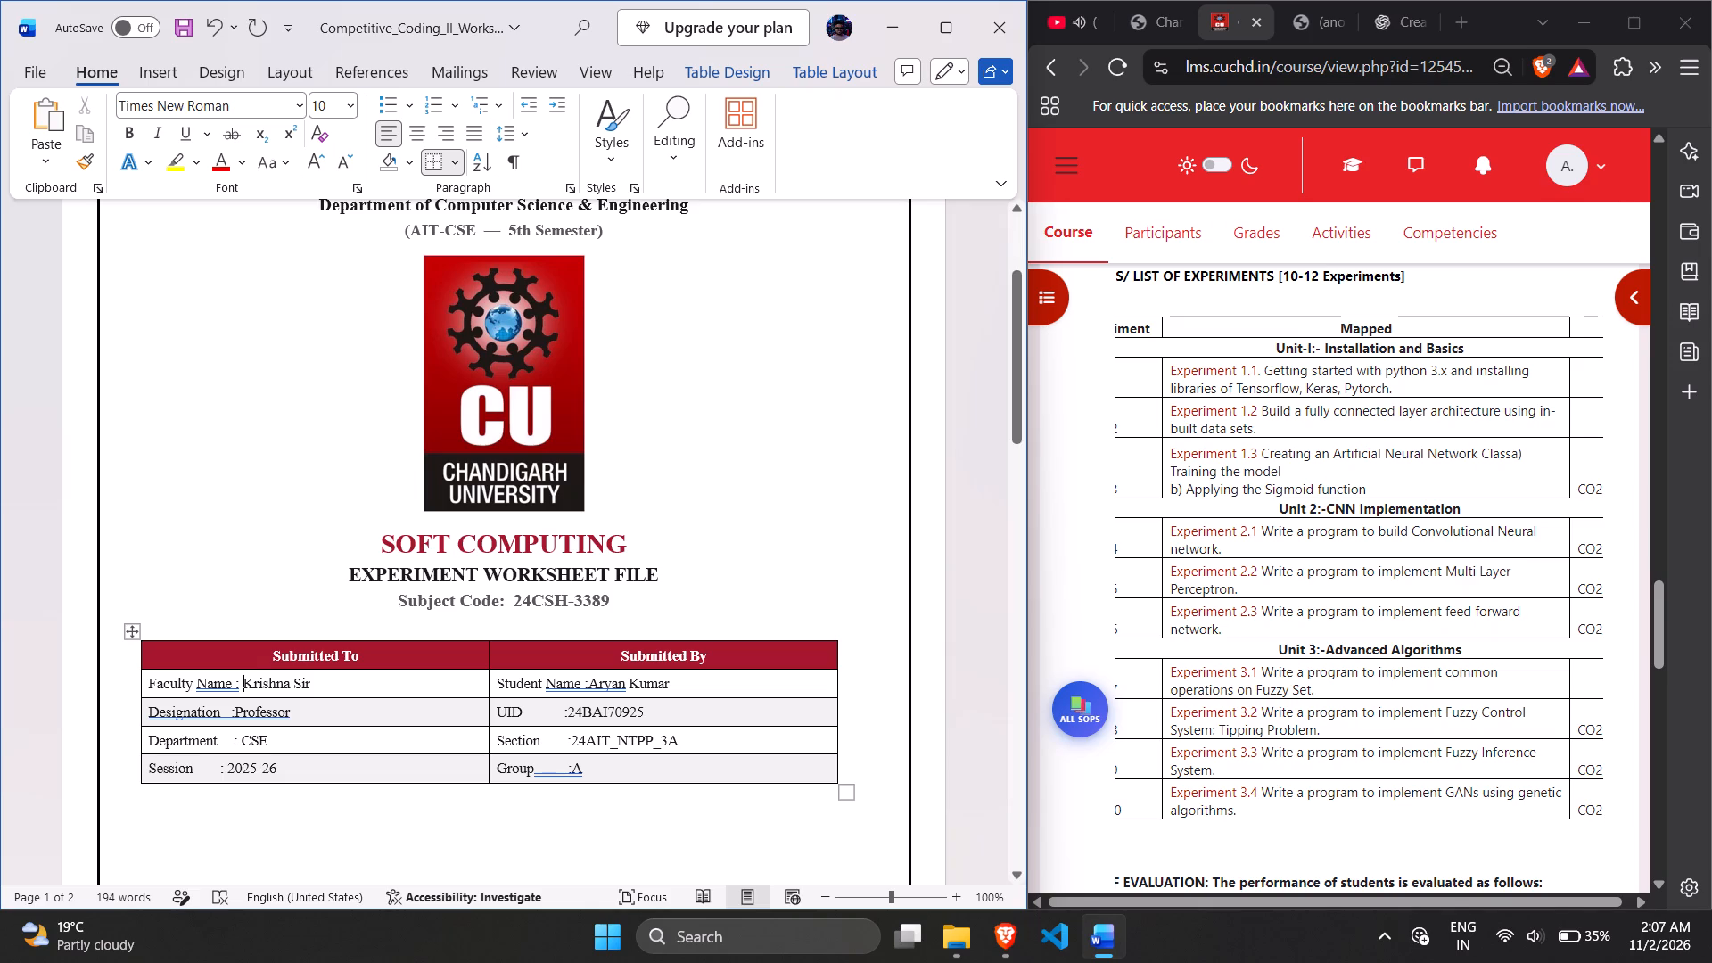
{"action": "left_click", "coordinate": [231, 684]}
{"action": "key", "text": "space"}
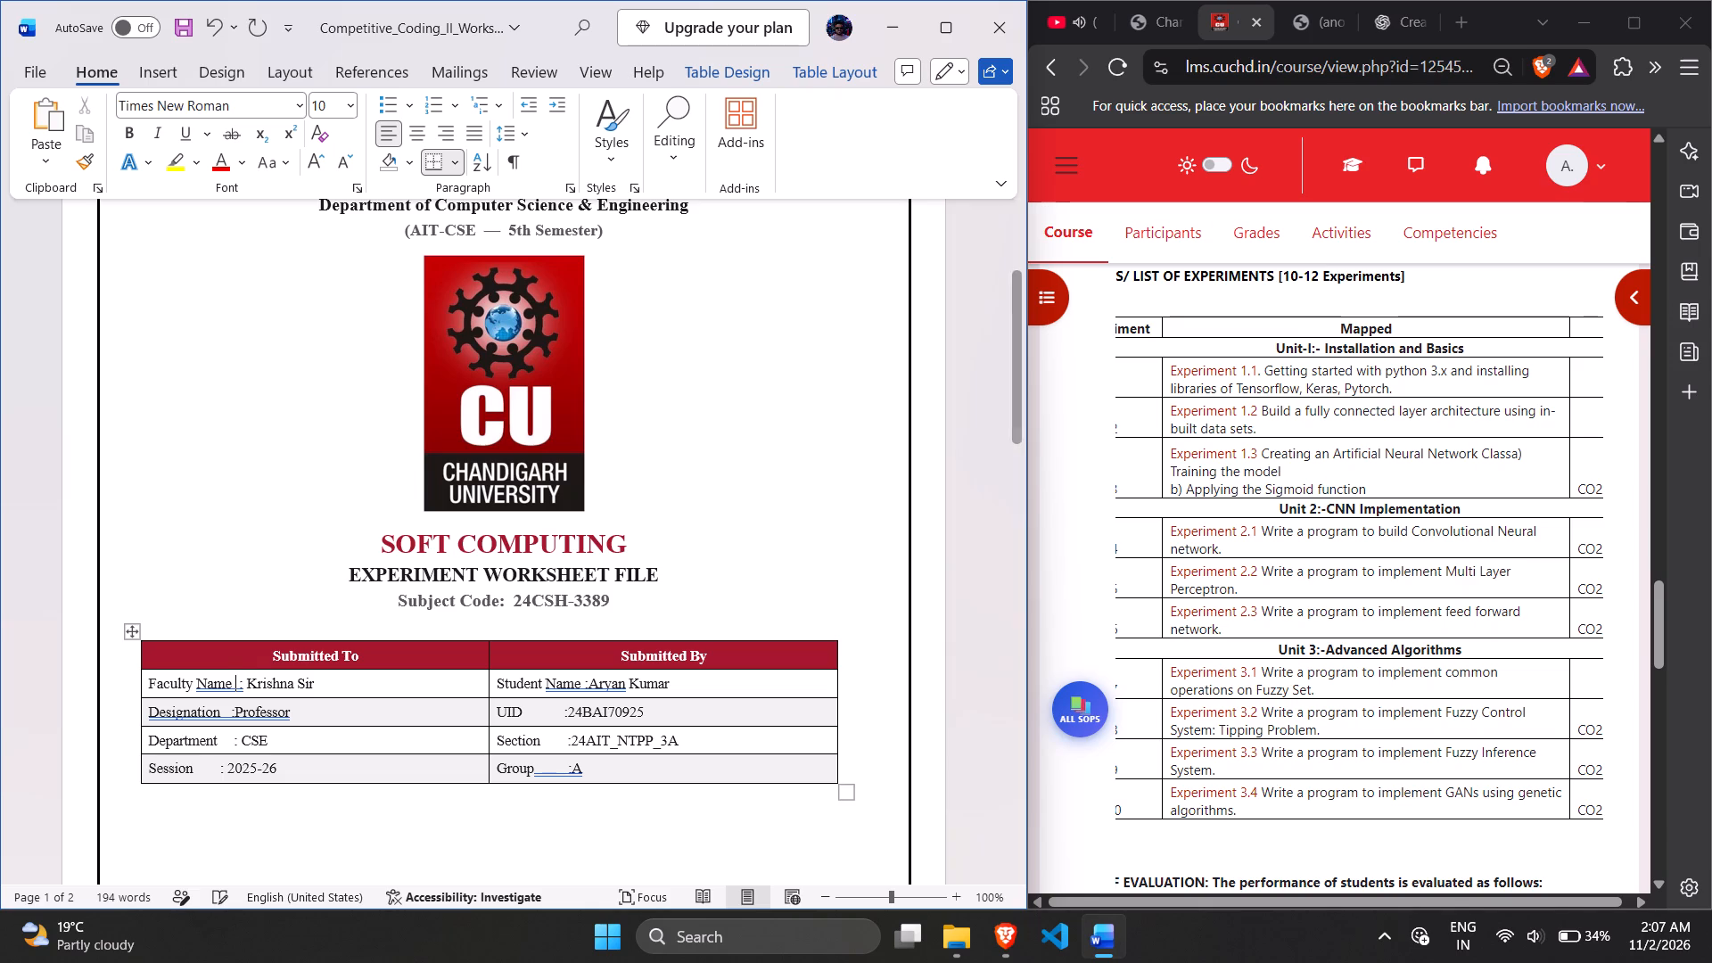
{"action": "left_click", "coordinate": [196, 683]}
{"action": "key", "text": "space"}
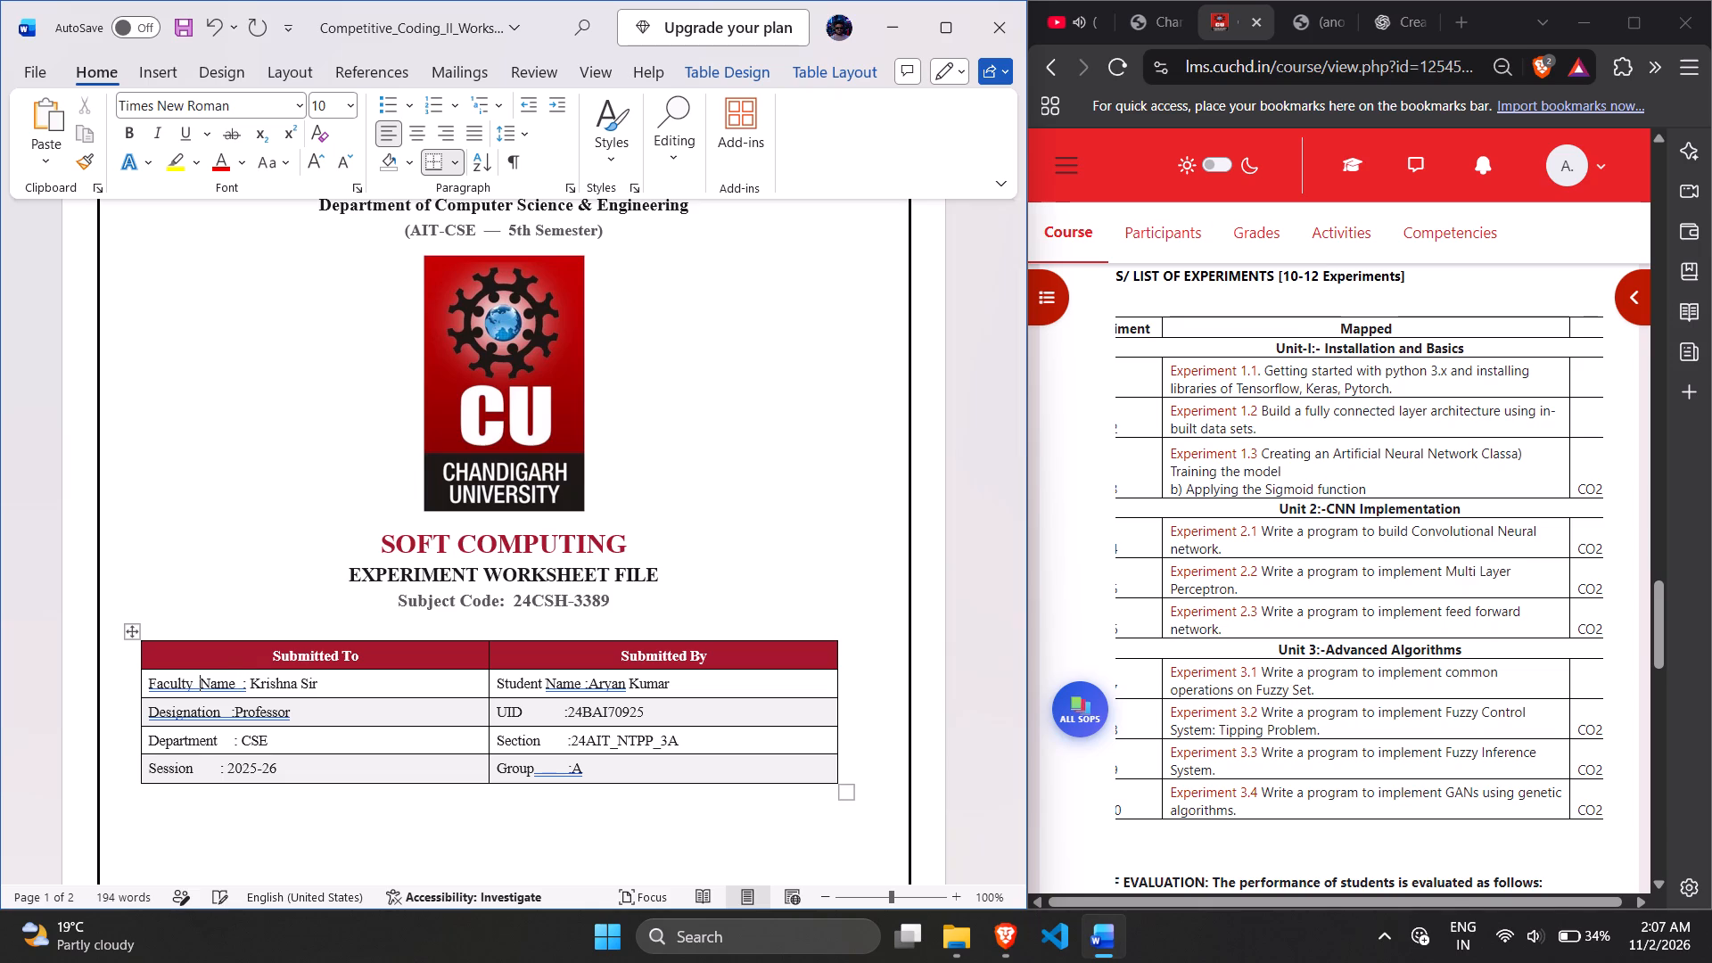
{"action": "key", "text": "BackSpace"}
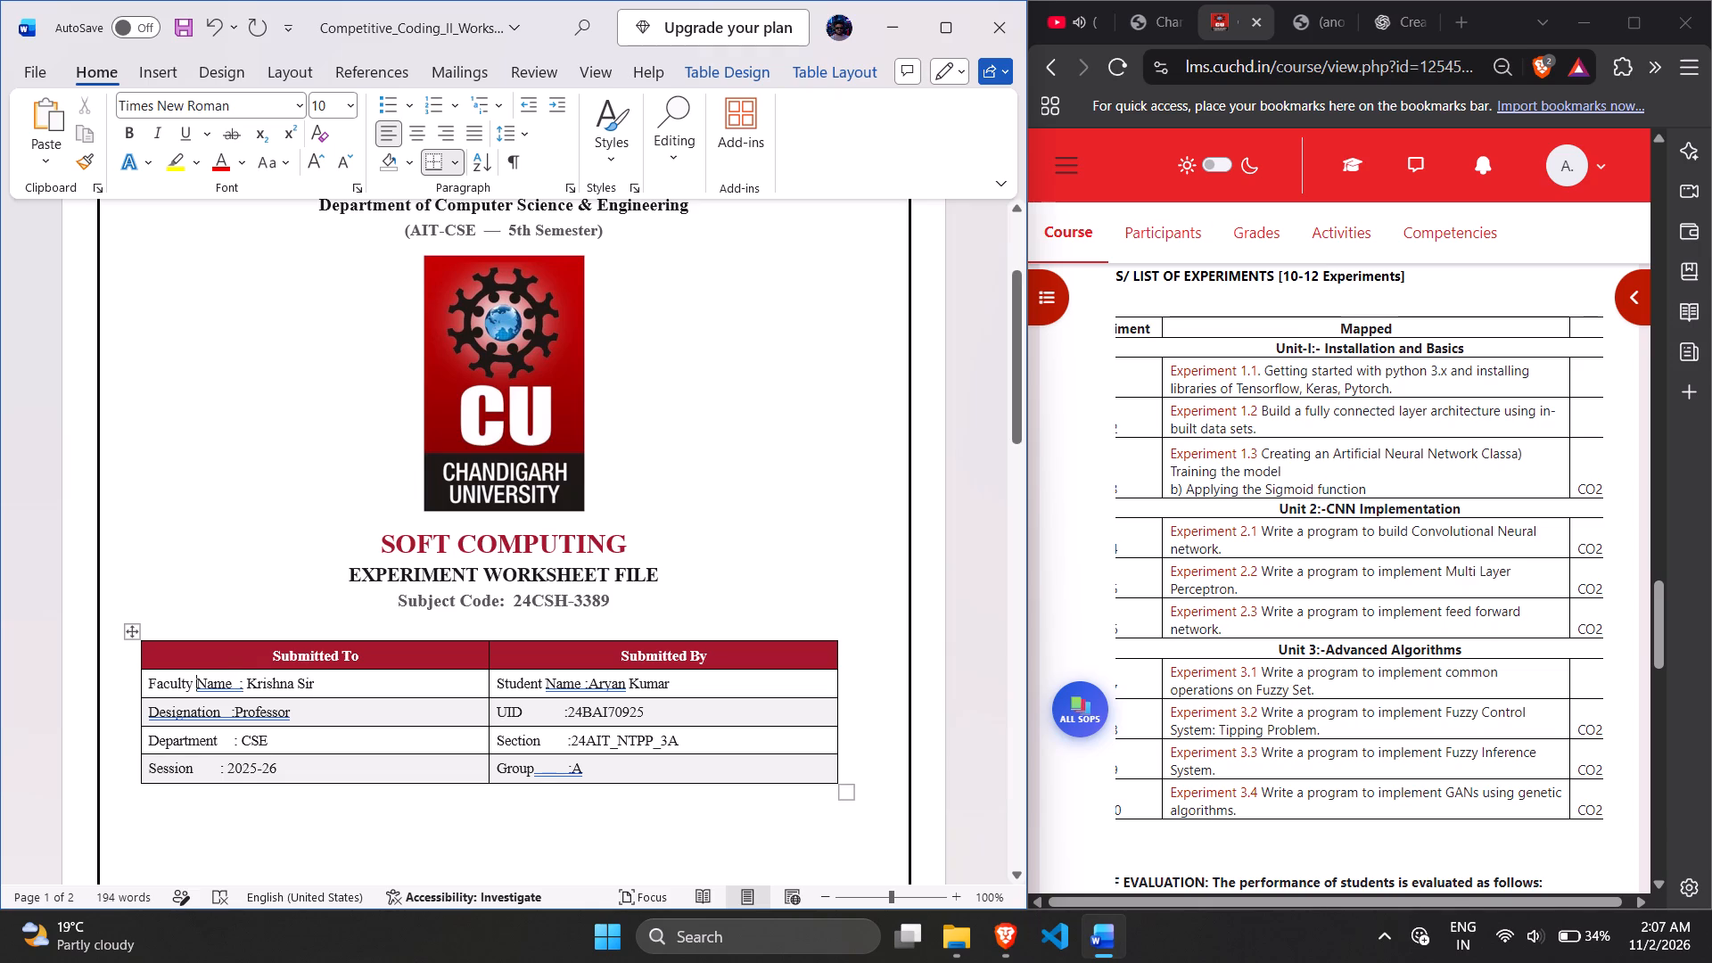
Replace the faculty name in the Submitted To column with the Soft Computing teacher's name.
{"action": "left_click", "coordinate": [322, 687]}
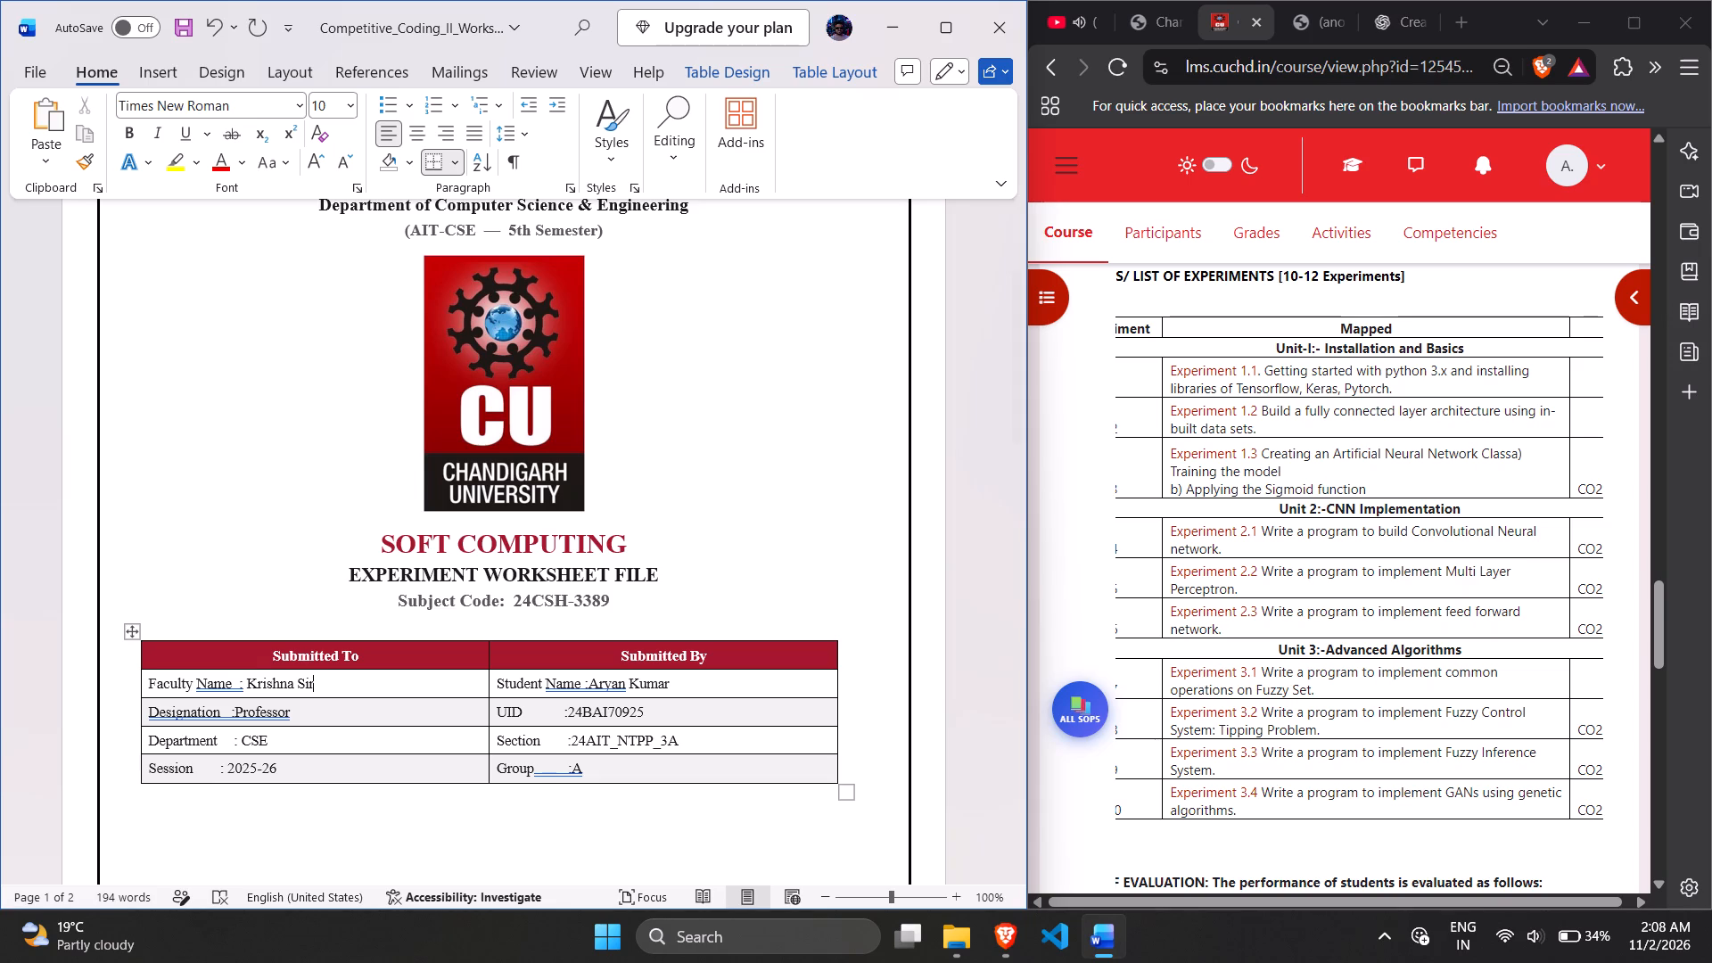
{"action": "key", "text": "BackSpace"}
{"action": "key", "text": "BackSpace"}
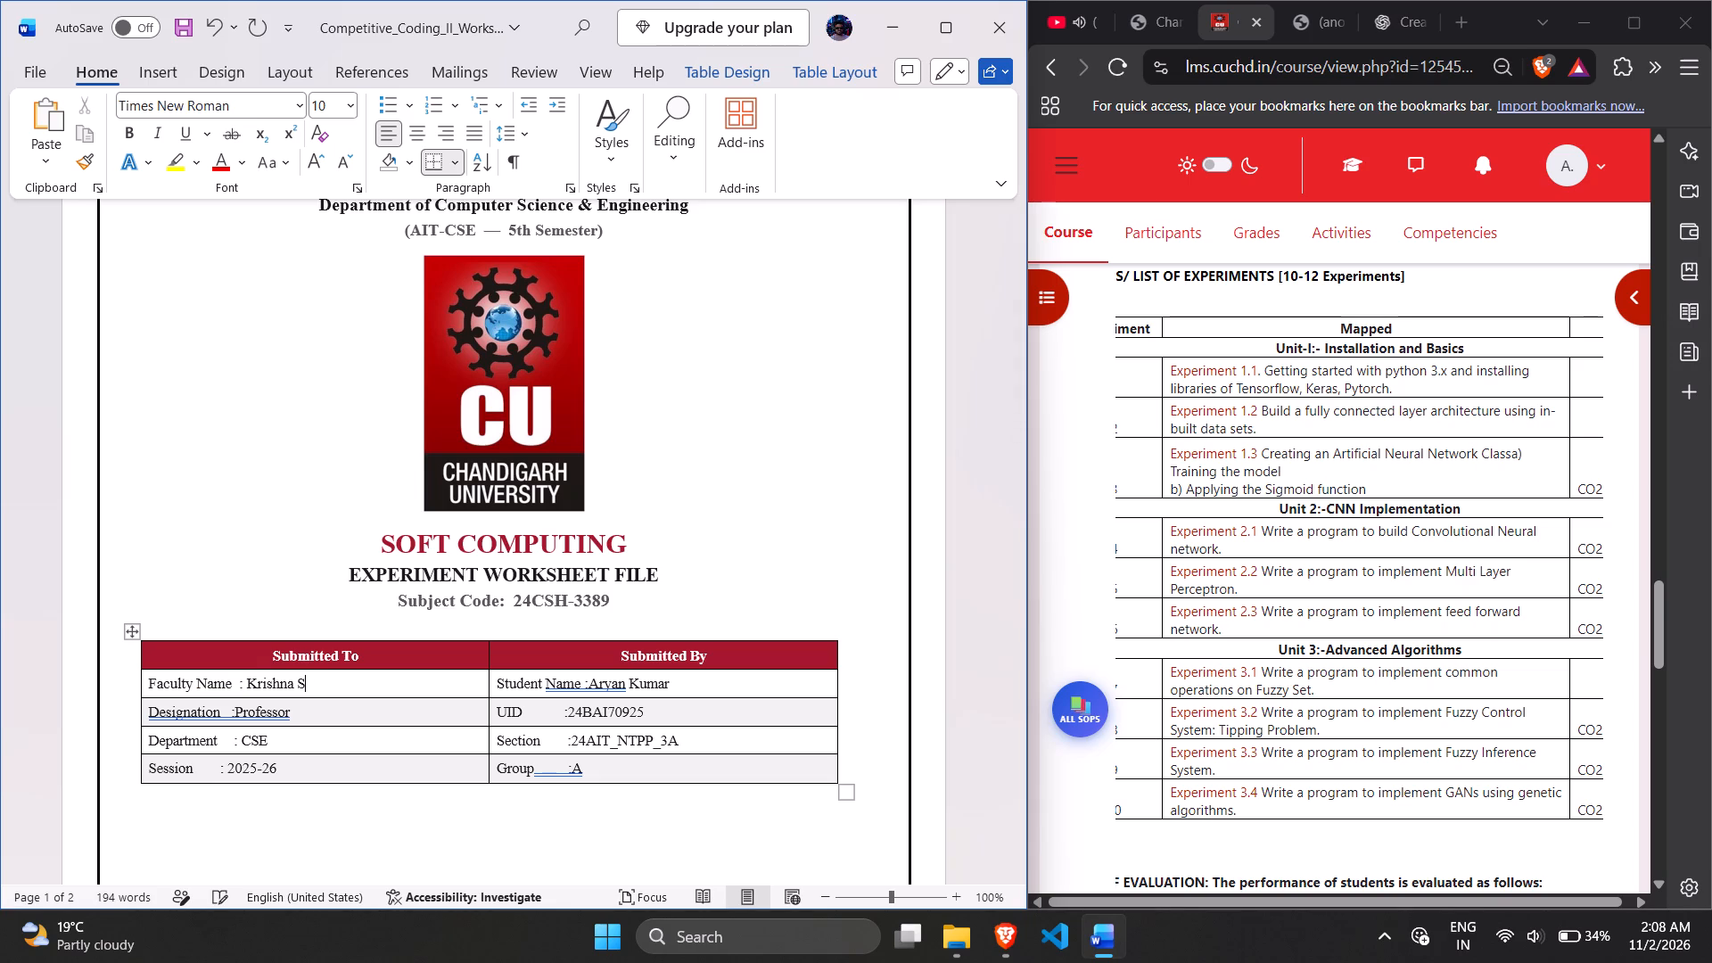
{"action": "key", "text": "BackSpace"}
{"action": "key", "text": "BackSpace"}
{"action": "key", "text": "BackSpace"}
{"action": "key", "text": "BackSpace"}
{"action": "key", "text": "BackSpace"}
{"action": "key", "text": "BackSpace"}
{"action": "key", "text": "BackSpace"}
{"action": "key", "text": "BackSpace"}
{"action": "key", "text": "BackSpace"}
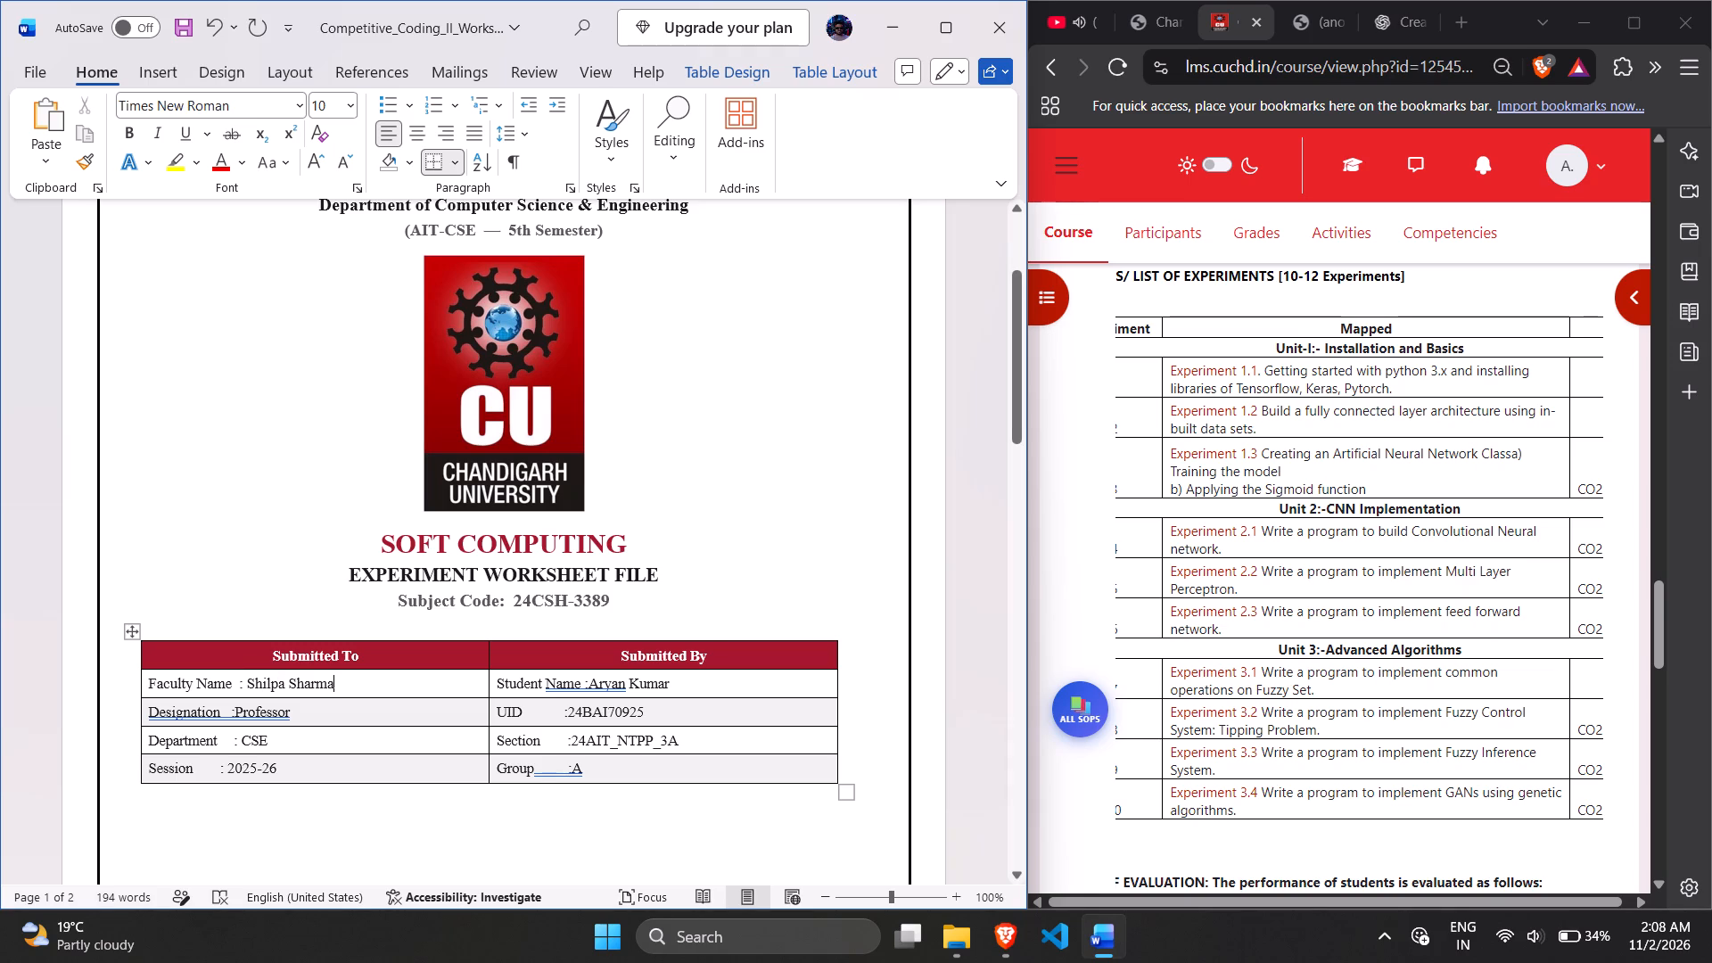
Reduce the gap in the UID row of the cover table to a single space on each side of the colon.
{"action": "left_click", "coordinate": [565, 711]}
{"action": "key", "text": "BackSpace"}
{"action": "key", "text": "BackSpace"}
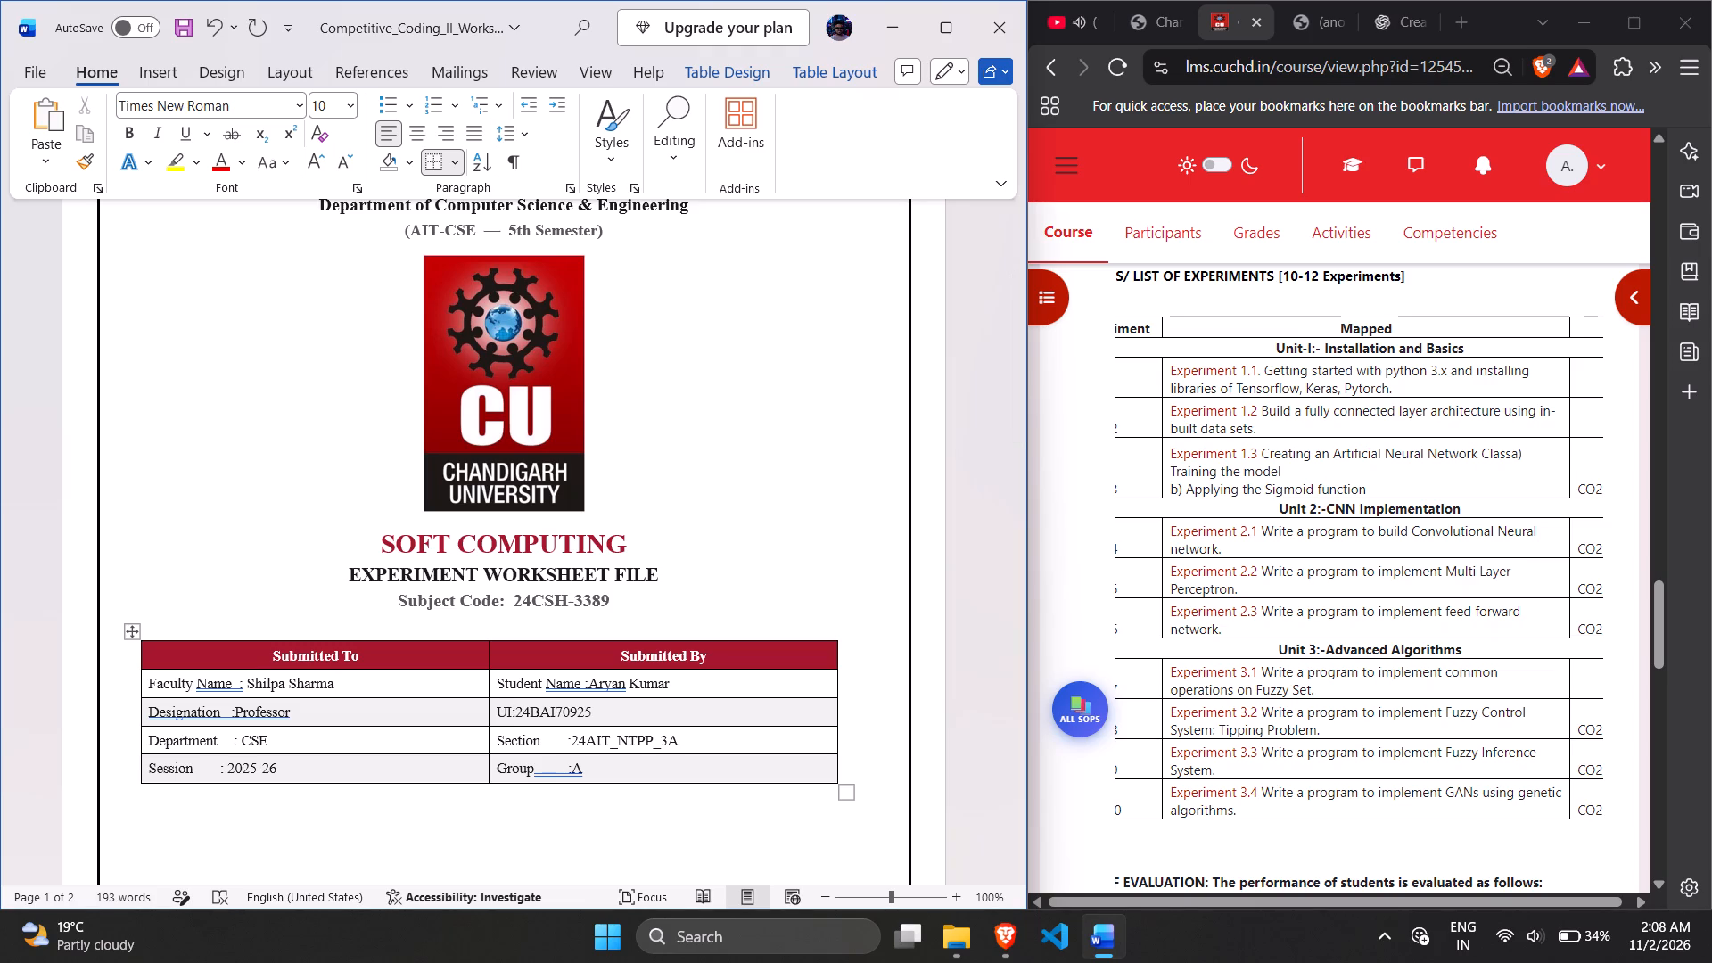
{"action": "key", "text": "ctrl+z"}
{"action": "key", "text": "space"}
{"action": "key", "text": "Right"}
{"action": "key", "text": "space"}
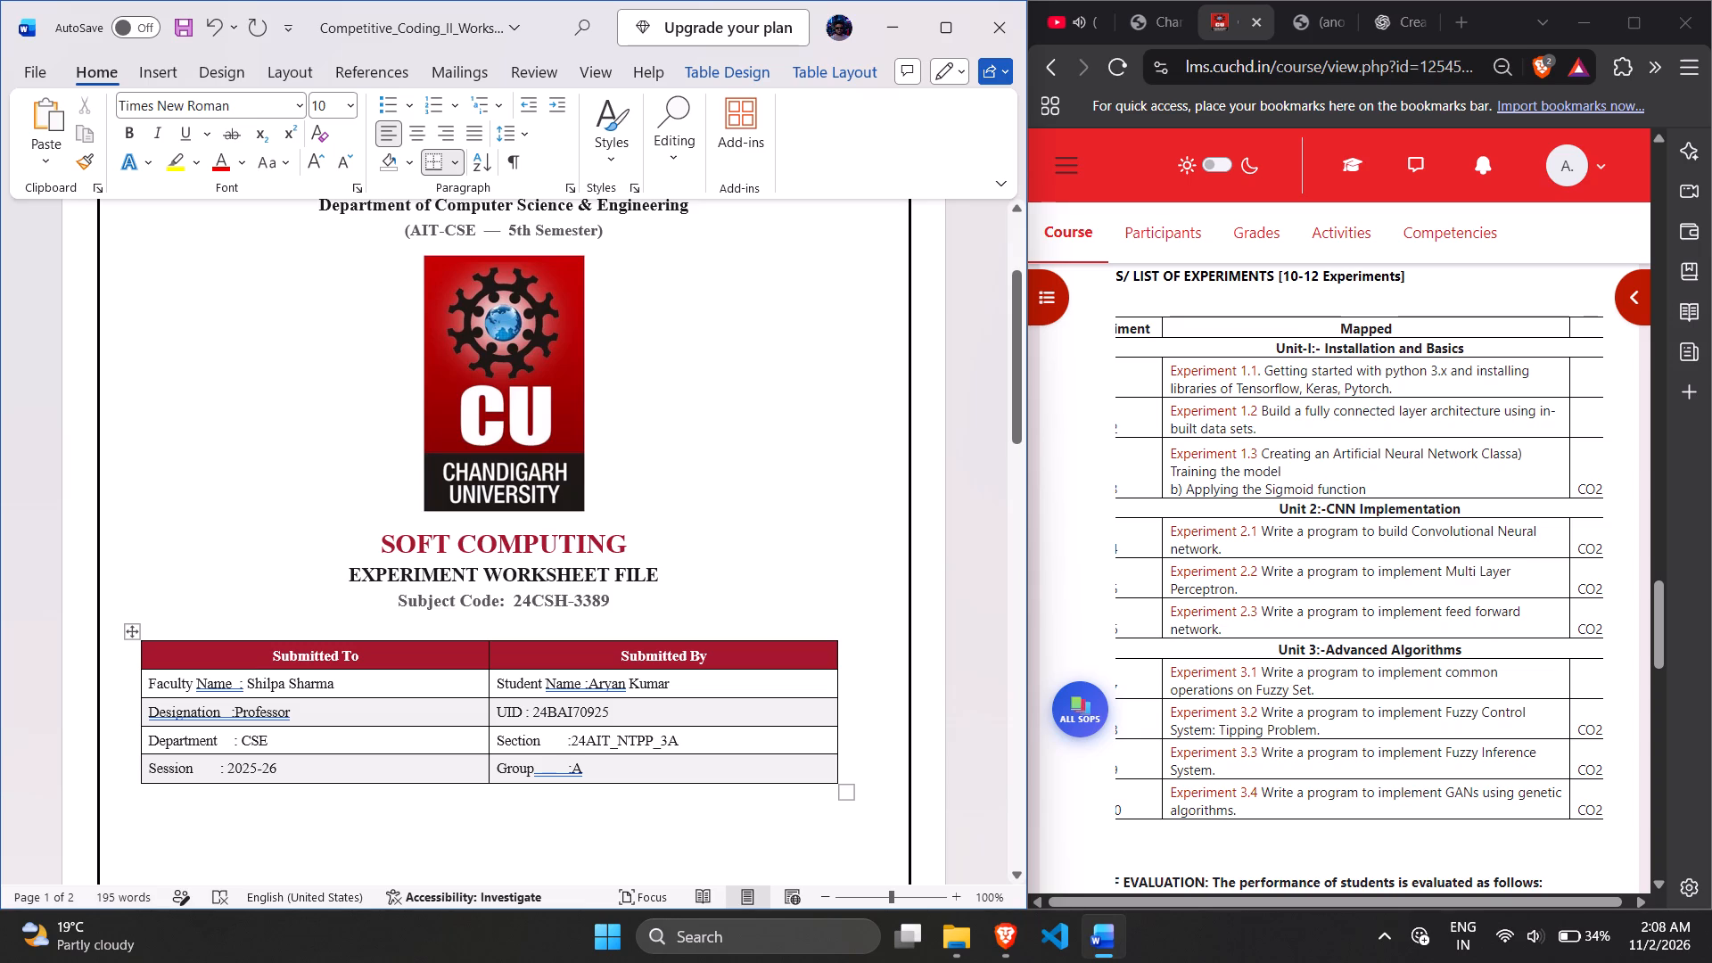
Tidy the colon spacing in the Student Name and Group rows, leaving single spaces around the Group colon.
{"action": "left_click", "coordinate": [588, 687]}
{"action": "key", "text": "space"}
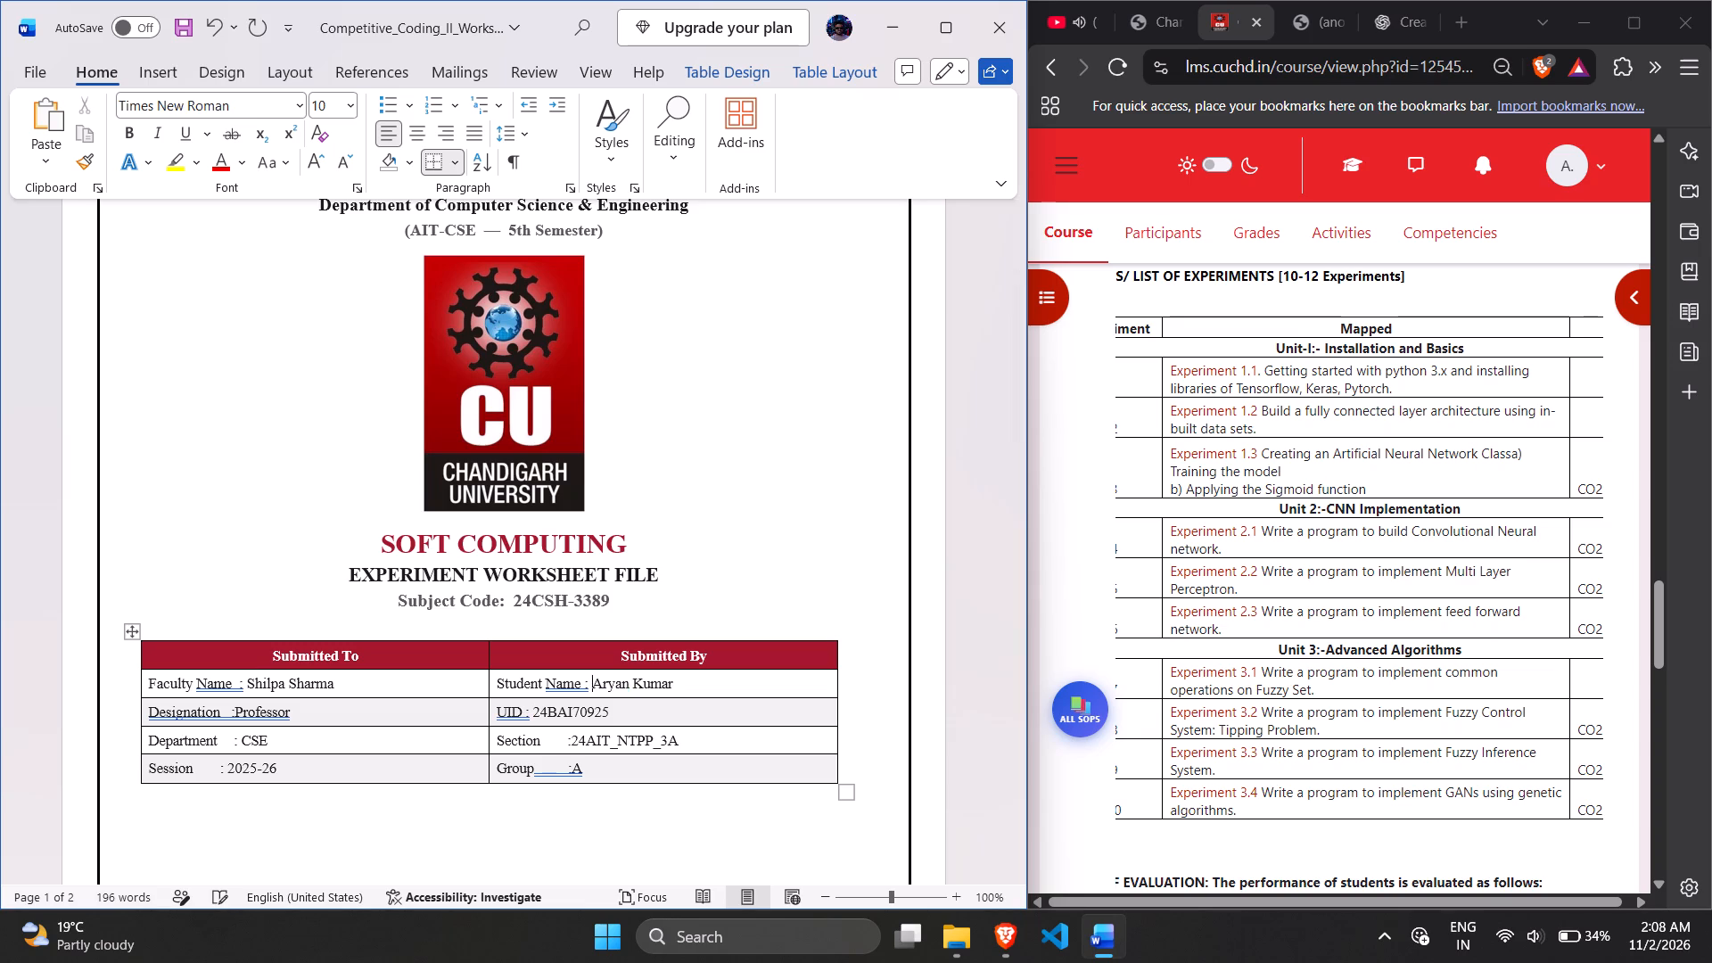
{"action": "left_click", "coordinate": [565, 770]}
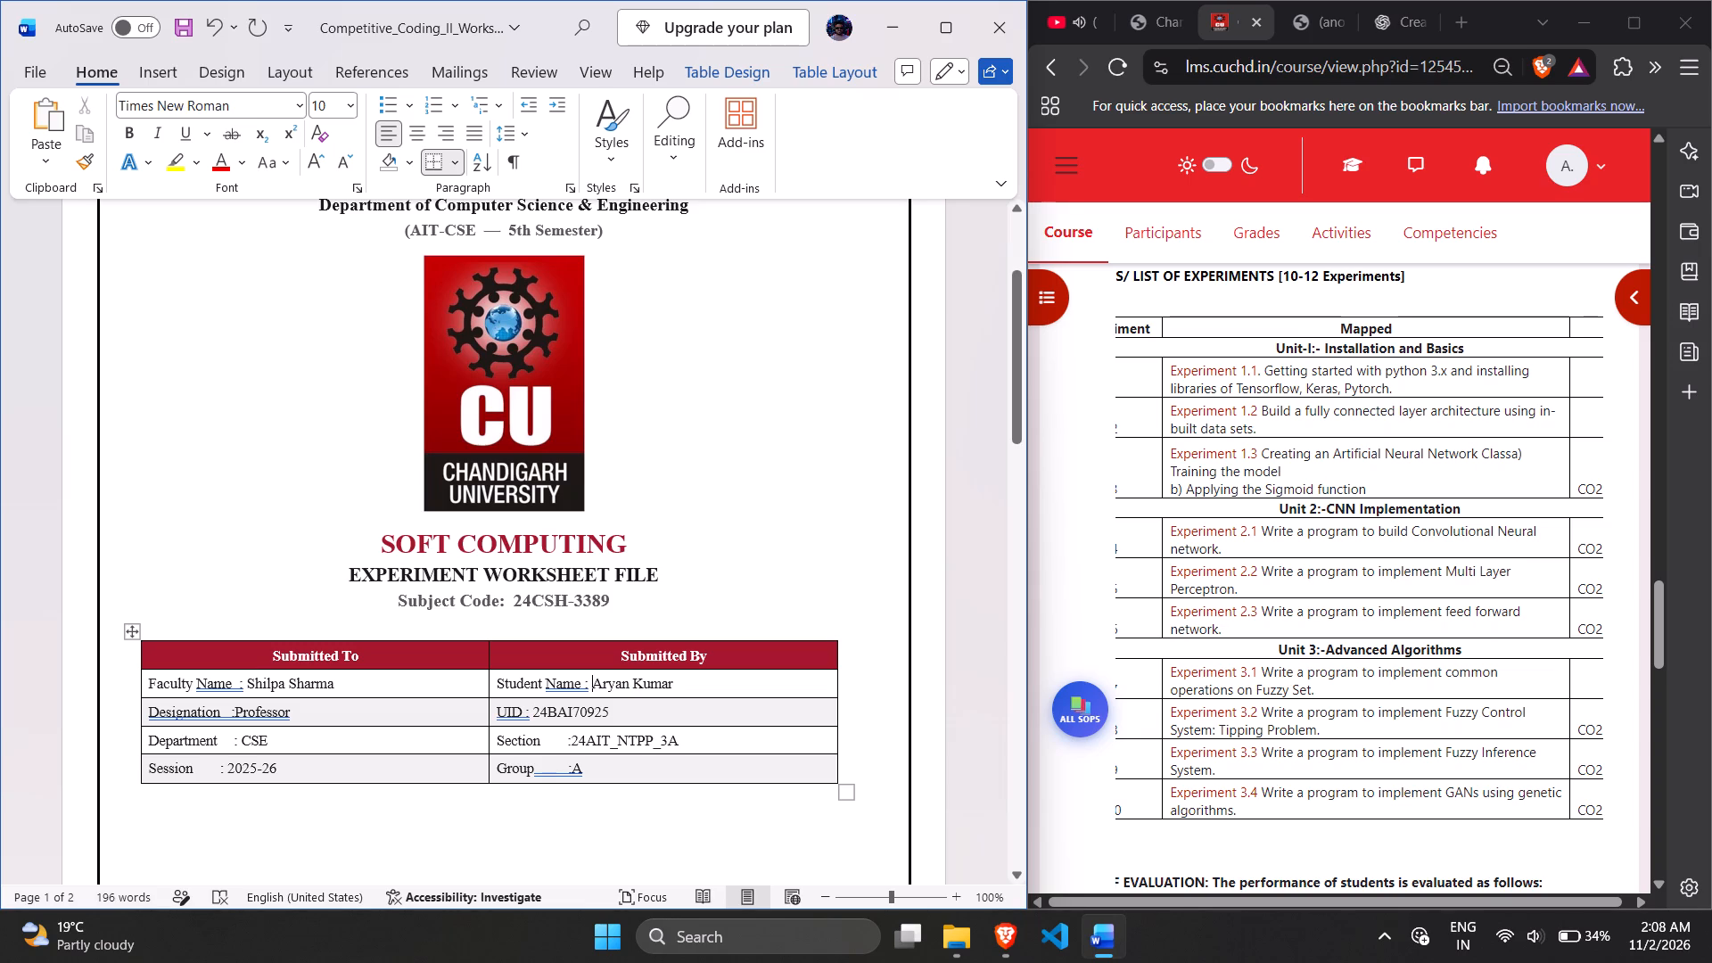
{"action": "key", "text": "BackSpace"}
{"action": "key", "text": "space"}
{"action": "key", "text": "Right"}
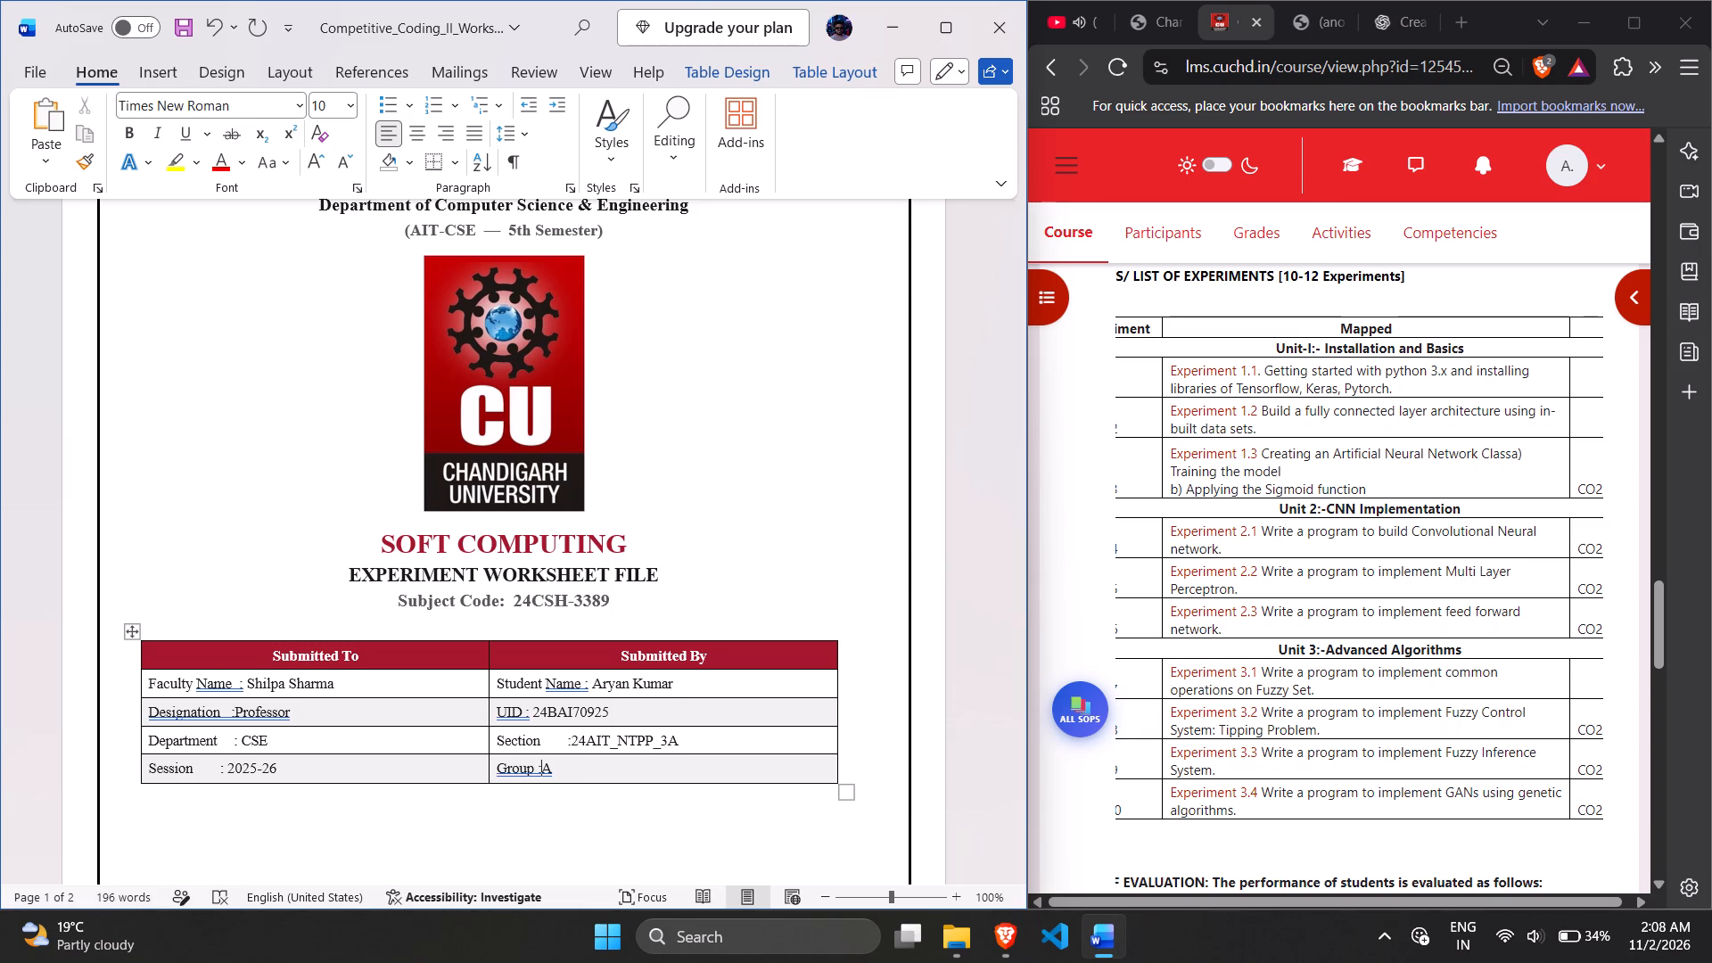
{"action": "key", "text": "space"}
{"action": "scroll", "coordinate": [399, 754], "scroll_direction": "down", "scroll_amount": 2}
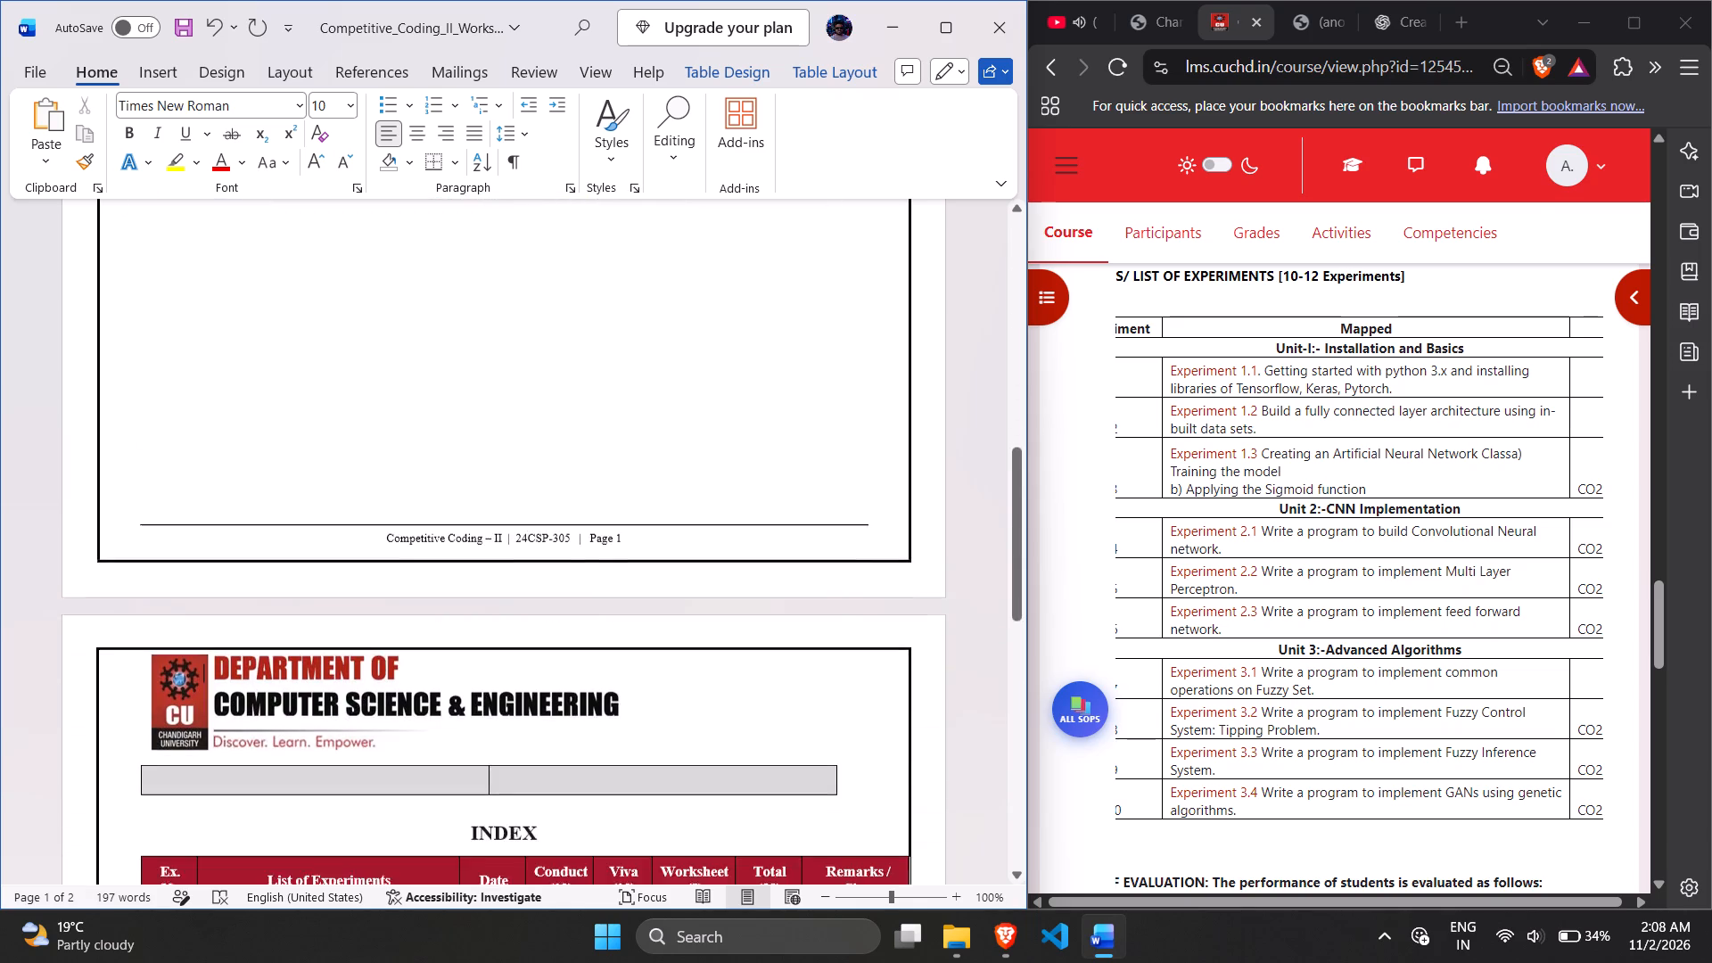
Replace the course name Competitive Coding – II in the page 1 footer with Soft Computing.
{"action": "scroll", "coordinate": [399, 754], "scroll_direction": "down", "scroll_amount": 3}
{"action": "scroll", "coordinate": [399, 754], "scroll_direction": "up", "scroll_amount": 4}
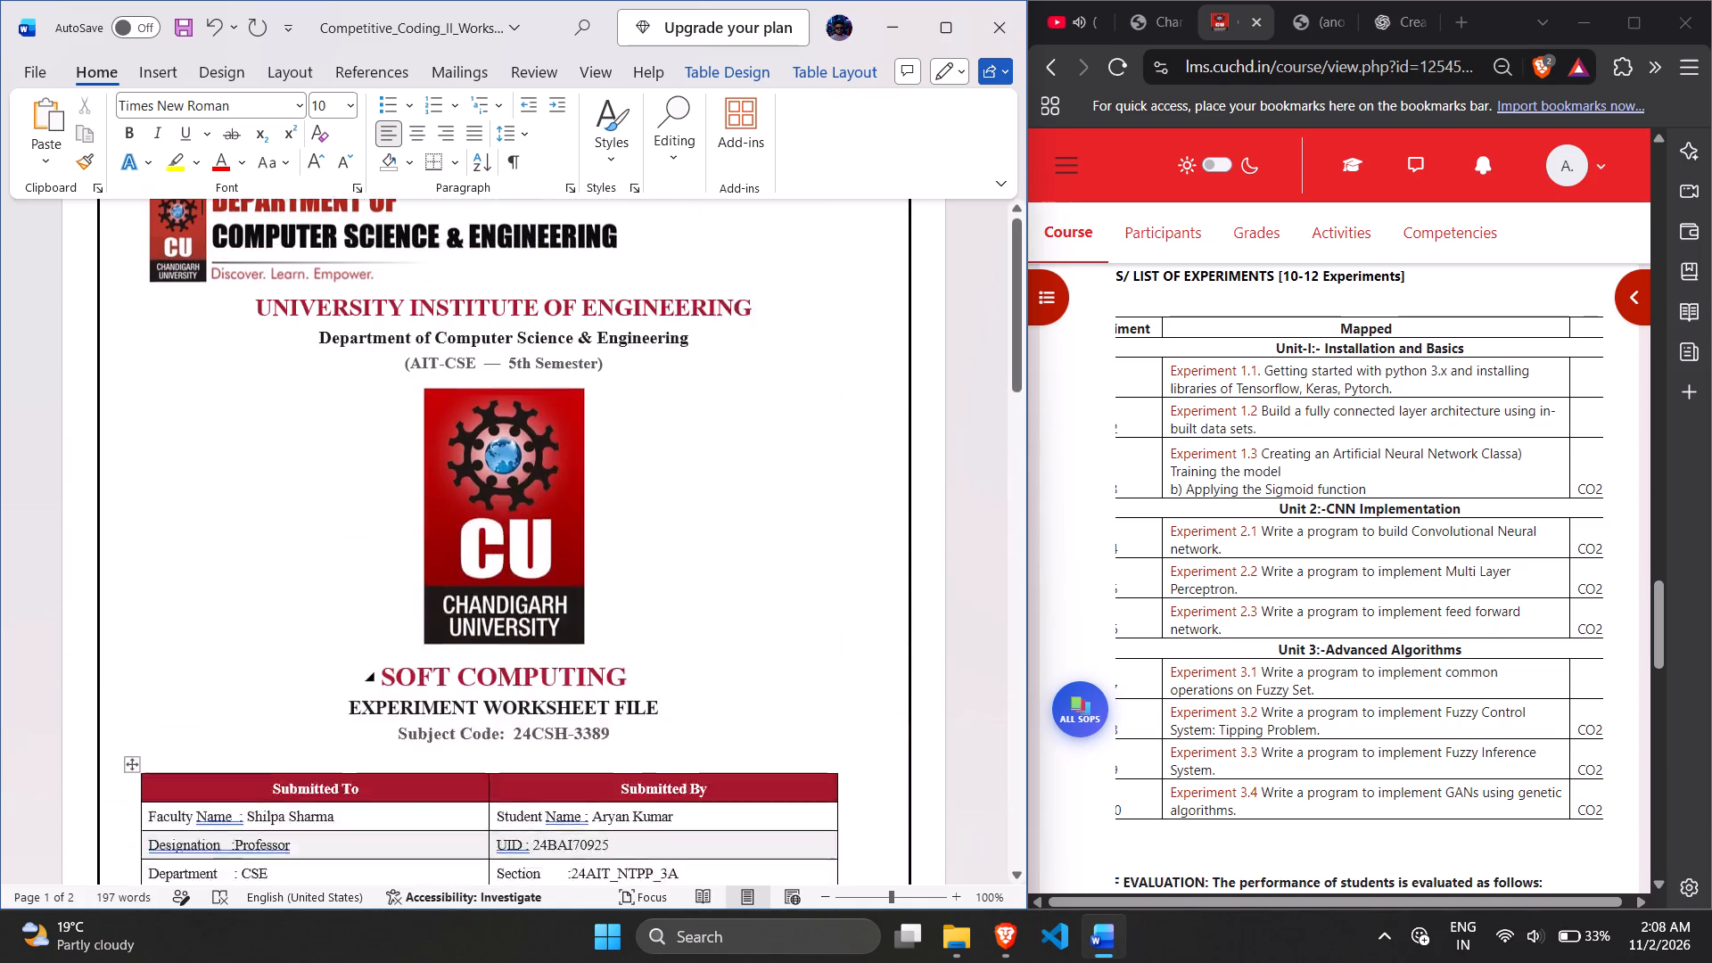
{"action": "scroll", "coordinate": [399, 754], "scroll_direction": "down", "scroll_amount": 1}
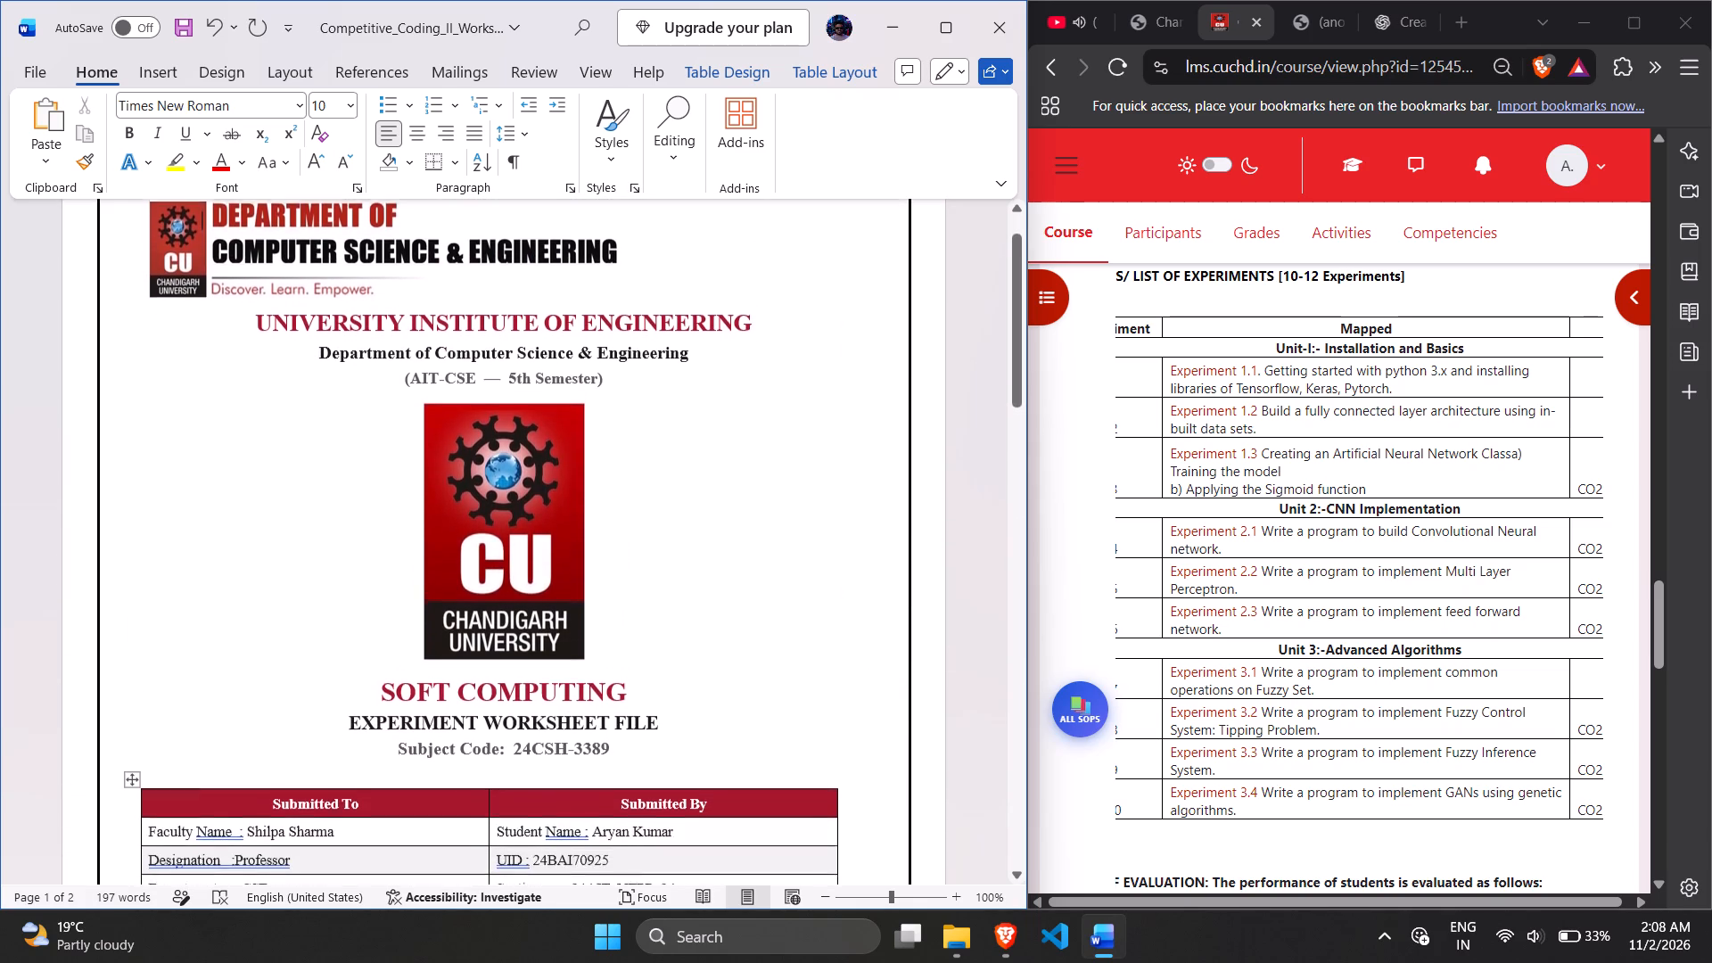
{"action": "scroll", "coordinate": [399, 754], "scroll_direction": "down", "scroll_amount": 3}
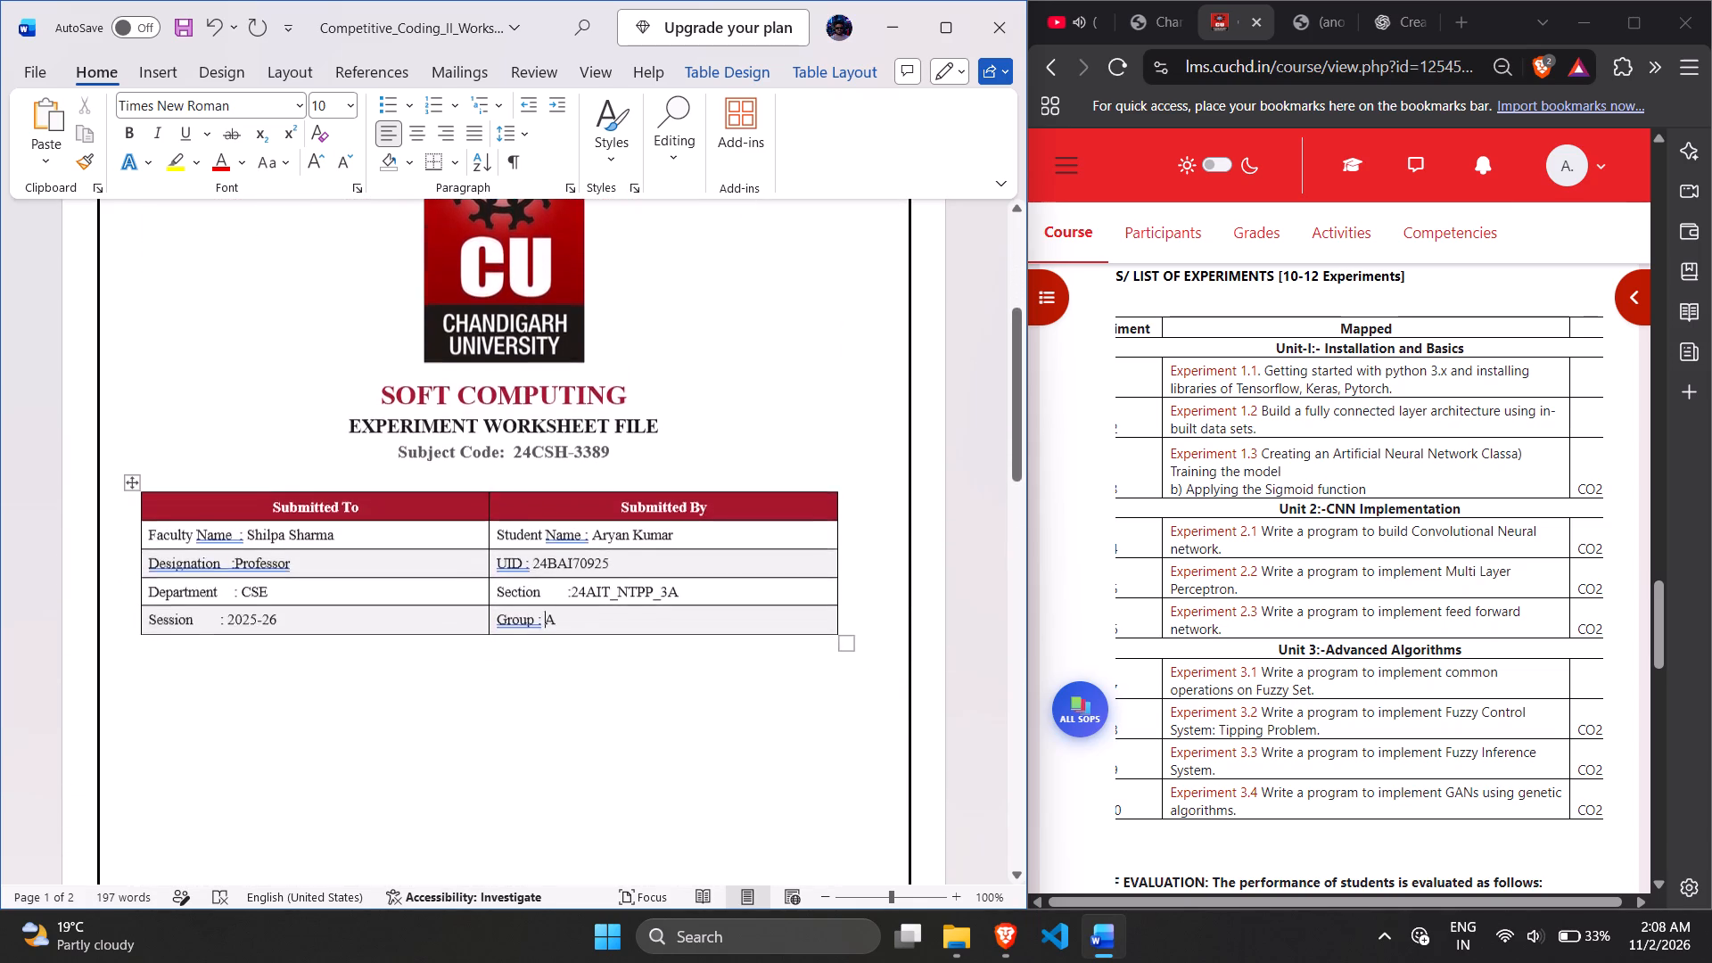
{"action": "scroll", "coordinate": [399, 754], "scroll_direction": "down", "scroll_amount": 1}
{"action": "left_click", "coordinate": [483, 565]}
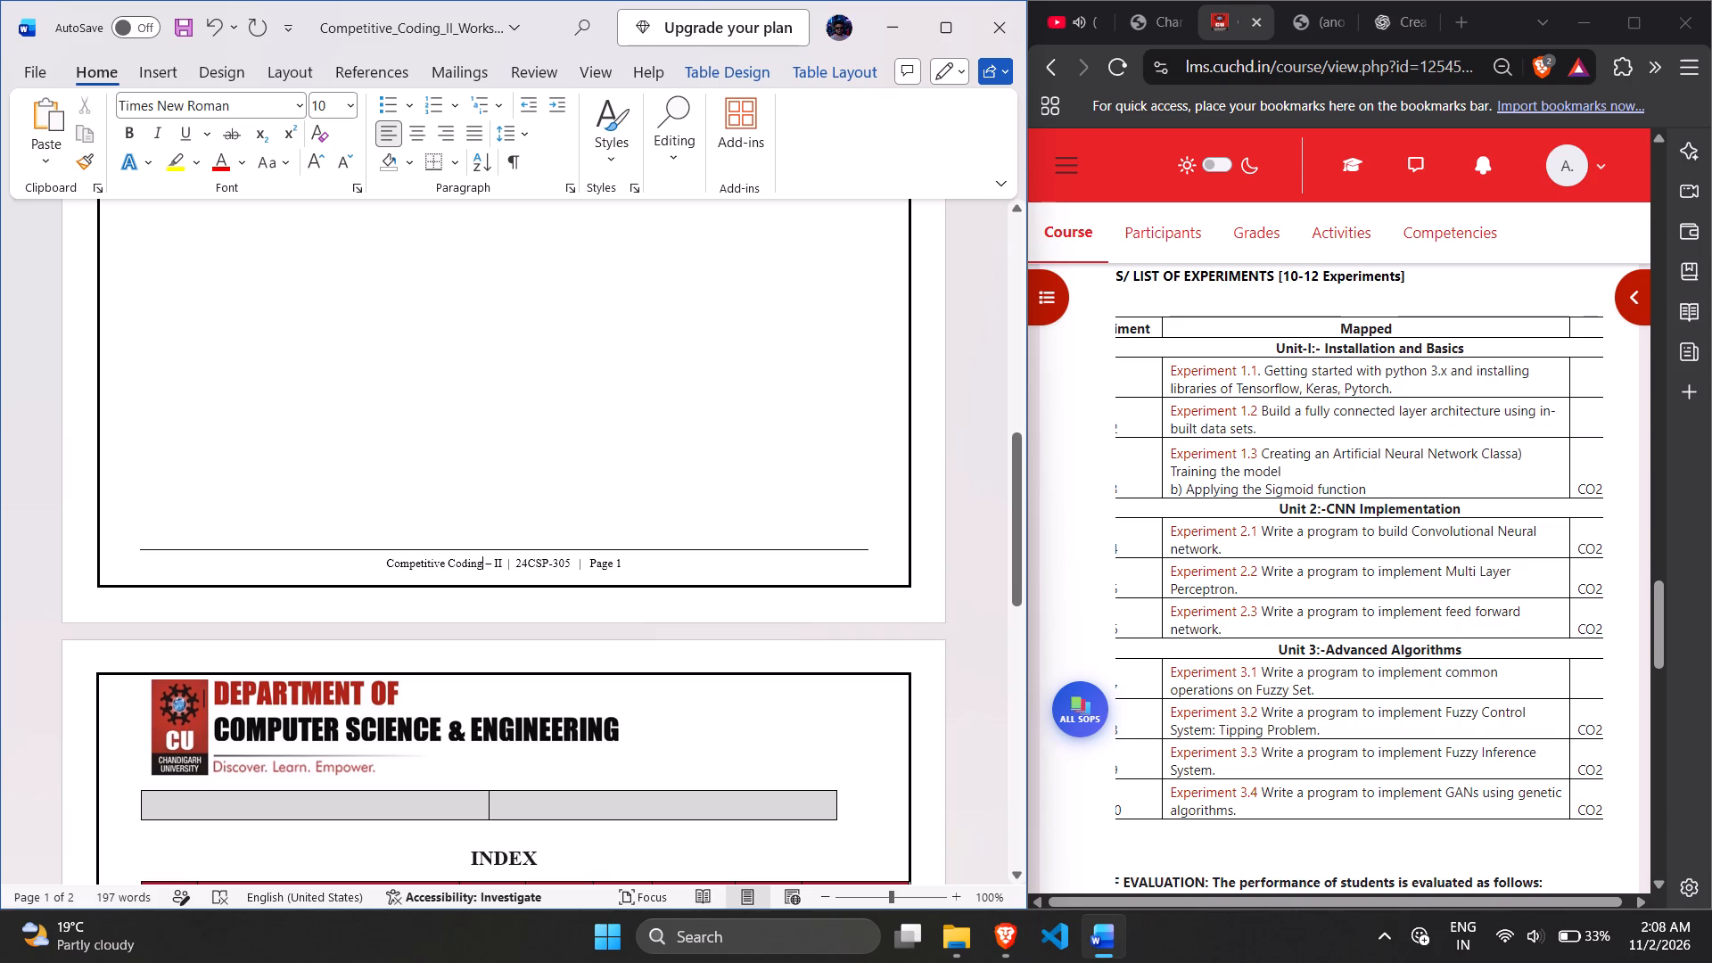
{"action": "key", "text": "BackSpace"}
{"action": "key", "text": "Right"}
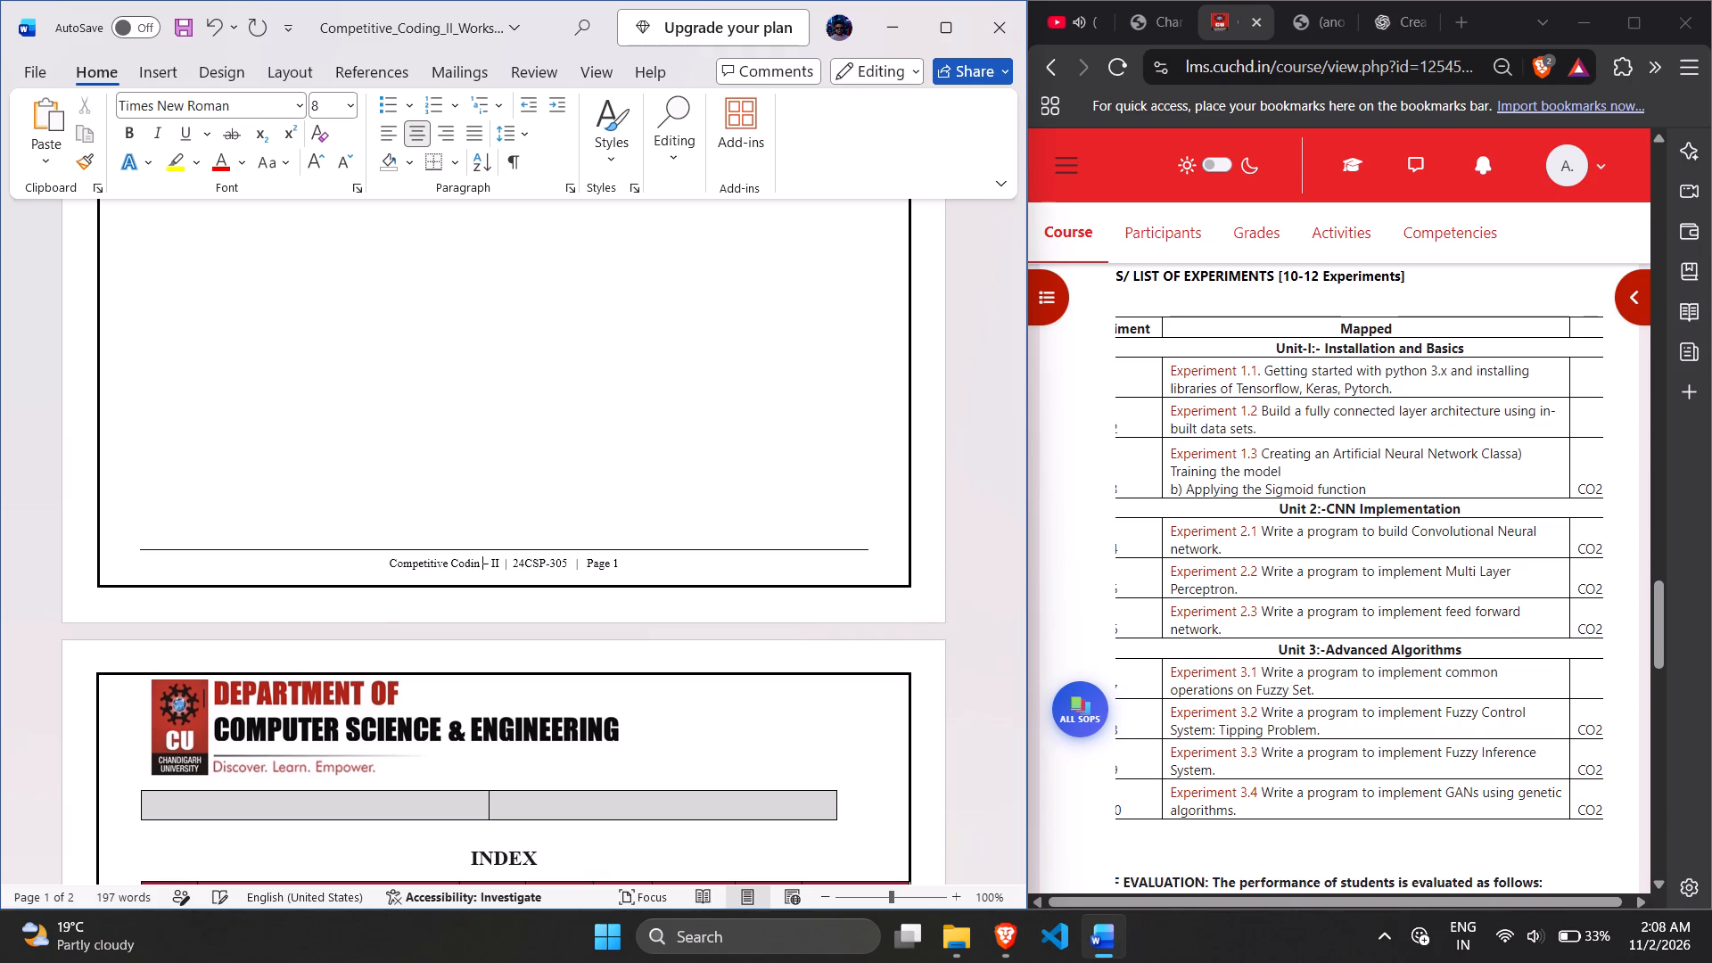
{"action": "key", "text": "Right"}
{"action": "key", "text": "Right"}
{"action": "key", "text": "Right"}
{"action": "key", "text": "Right"}
{"action": "key", "text": "BackSpace"}
{"action": "key", "text": "BackSpace"}
{"action": "key", "text": "BackSpace"}
{"action": "key", "text": "BackSpace"}
{"action": "key", "text": "BackSpace"}
{"action": "key", "text": "BackSpace"}
{"action": "key", "text": "BackSpace"}
{"action": "key", "text": "BackSpace"}
{"action": "key", "text": "BackSpace"}
{"action": "key", "text": "BackSpace"}
{"action": "key", "text": "BackSpace"}
{"action": "key", "text": "BackSpace"}
{"action": "key", "text": "BackSpace"}
{"action": "key", "text": "BackSpace"}
{"action": "key", "text": "BackSpace"}
{"action": "key", "text": "BackSpace"}
{"action": "key", "text": "BackSpace"}
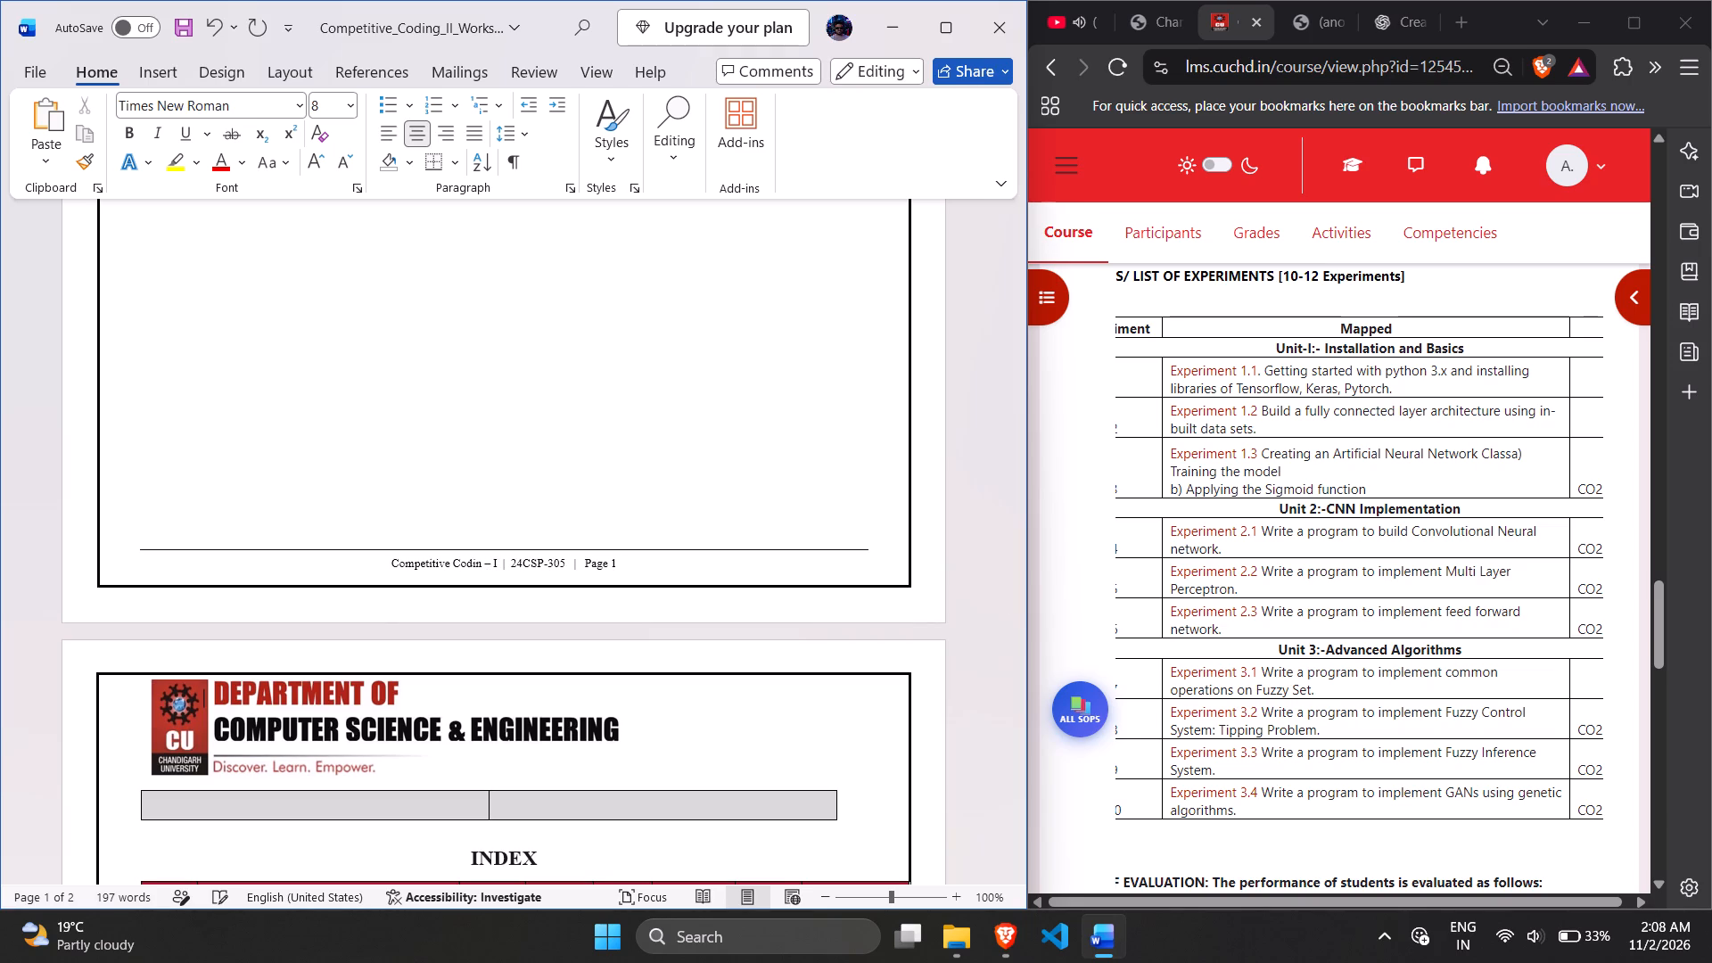
{"action": "key", "text": "BackSpace"}
{"action": "key", "text": "BackSpace"}
{"action": "key", "text": "BackSpace"}
{"action": "key", "text": "BackSpace"}
{"action": "key", "text": "BackSpace"}
{"action": "type", "text": "Soft"}
{"action": "key", "text": "space"}
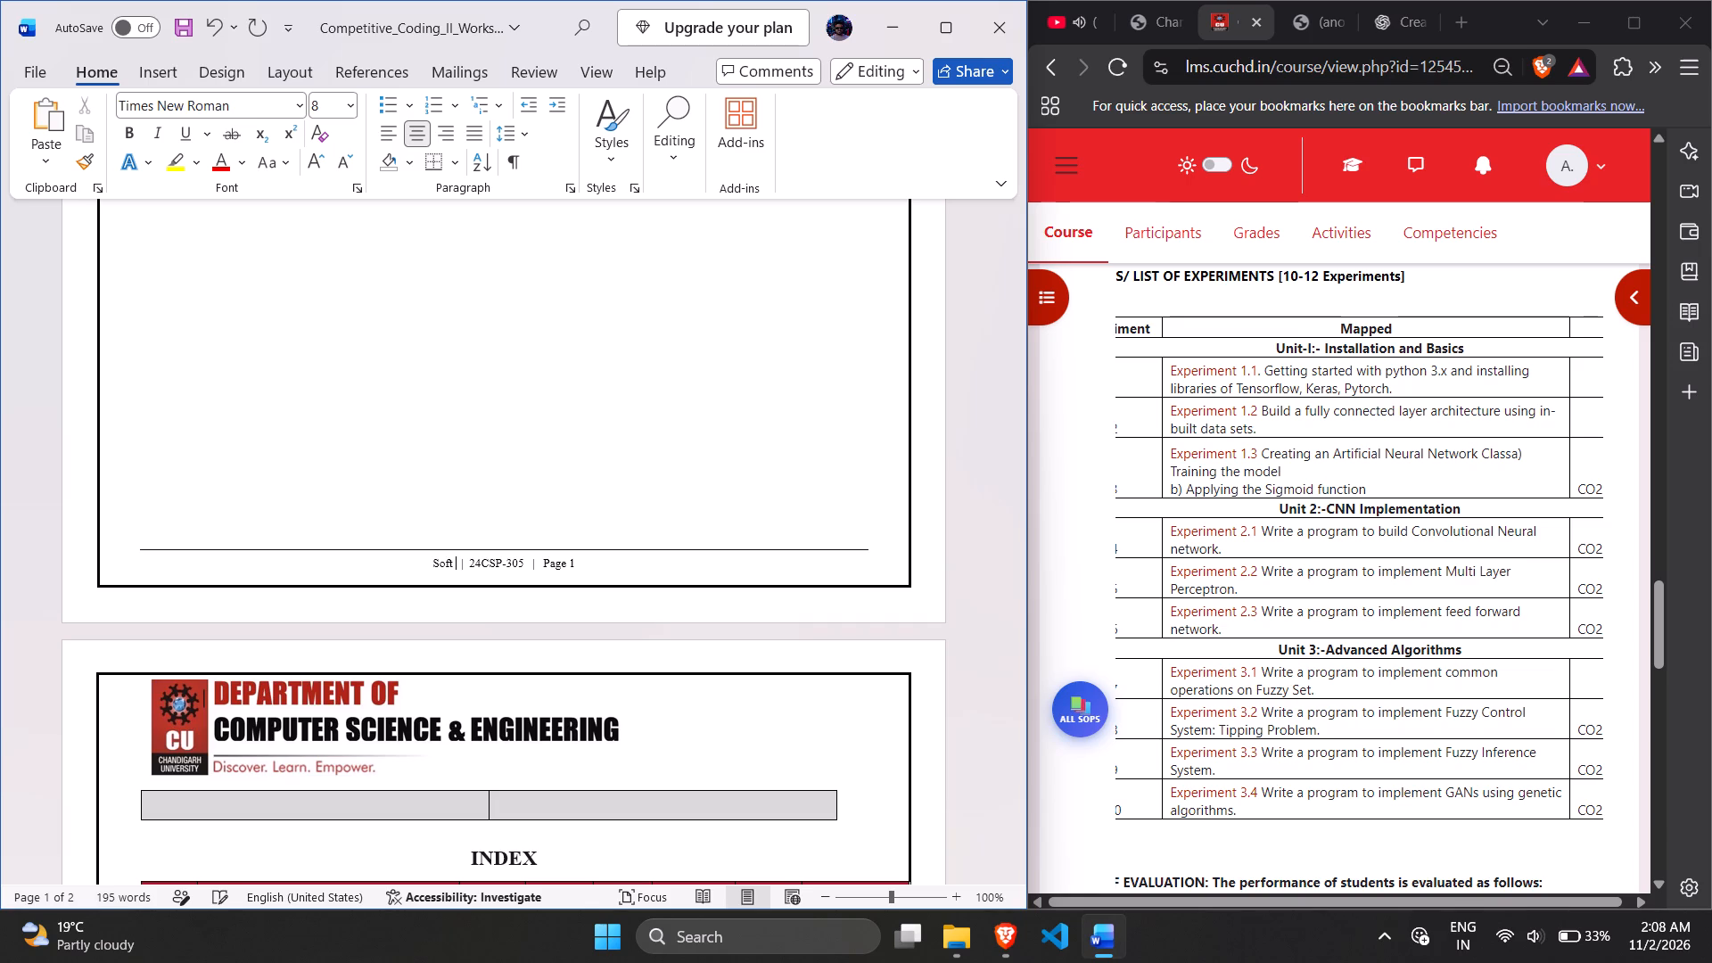
{"action": "type", "text": "Comput"}
{"action": "type", "text": "ing"}
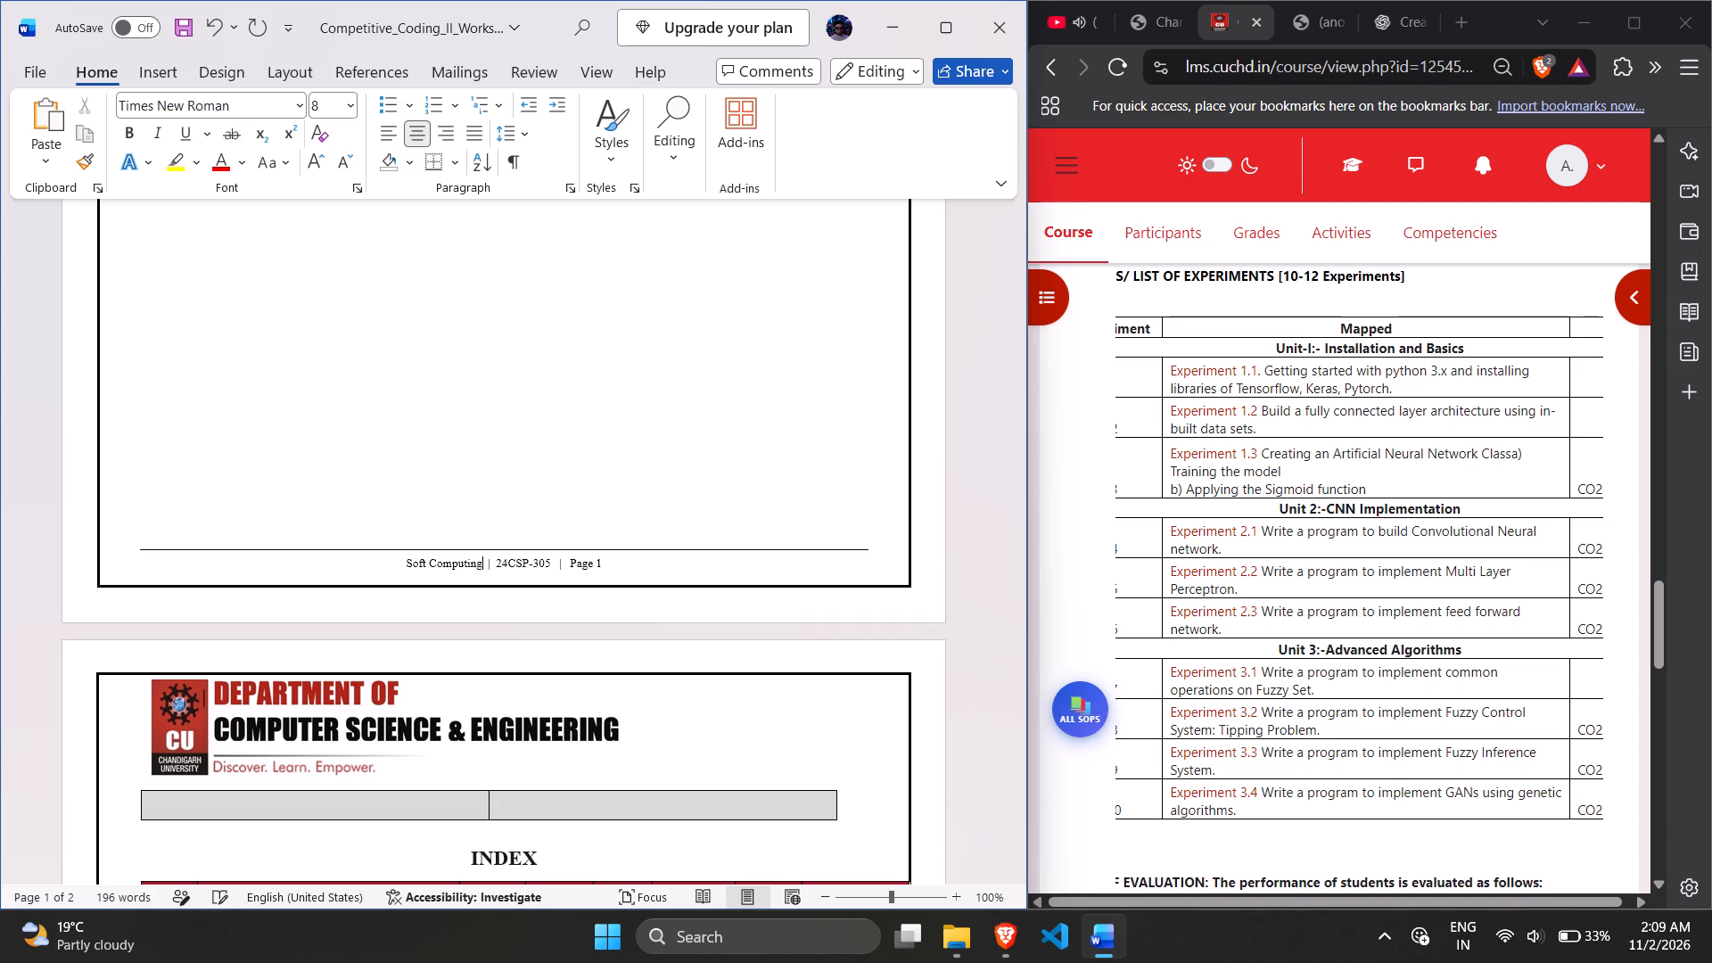
Delete the course name Competitive Coding – II from the page 2 footer, keeping the subject code and page number.
{"action": "scroll", "coordinate": [483, 565], "scroll_direction": "down", "scroll_amount": 2}
{"action": "scroll", "coordinate": [373, 549], "scroll_direction": "down", "scroll_amount": 1}
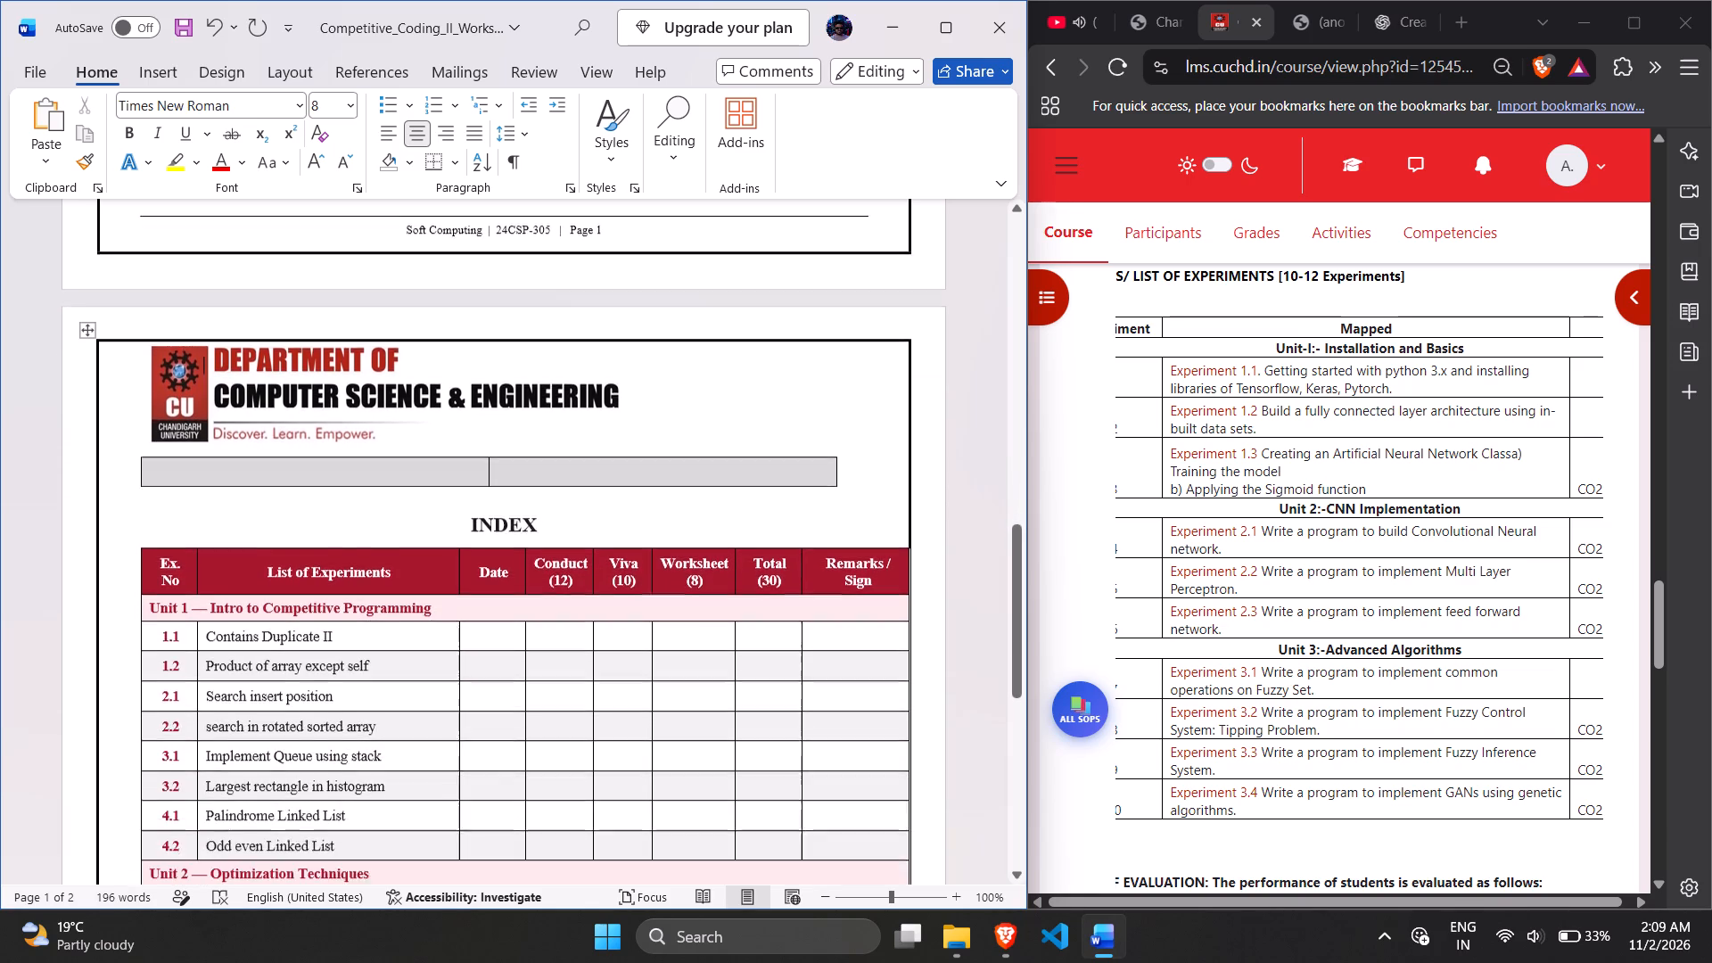
{"action": "scroll", "coordinate": [373, 549], "scroll_direction": "down", "scroll_amount": 2}
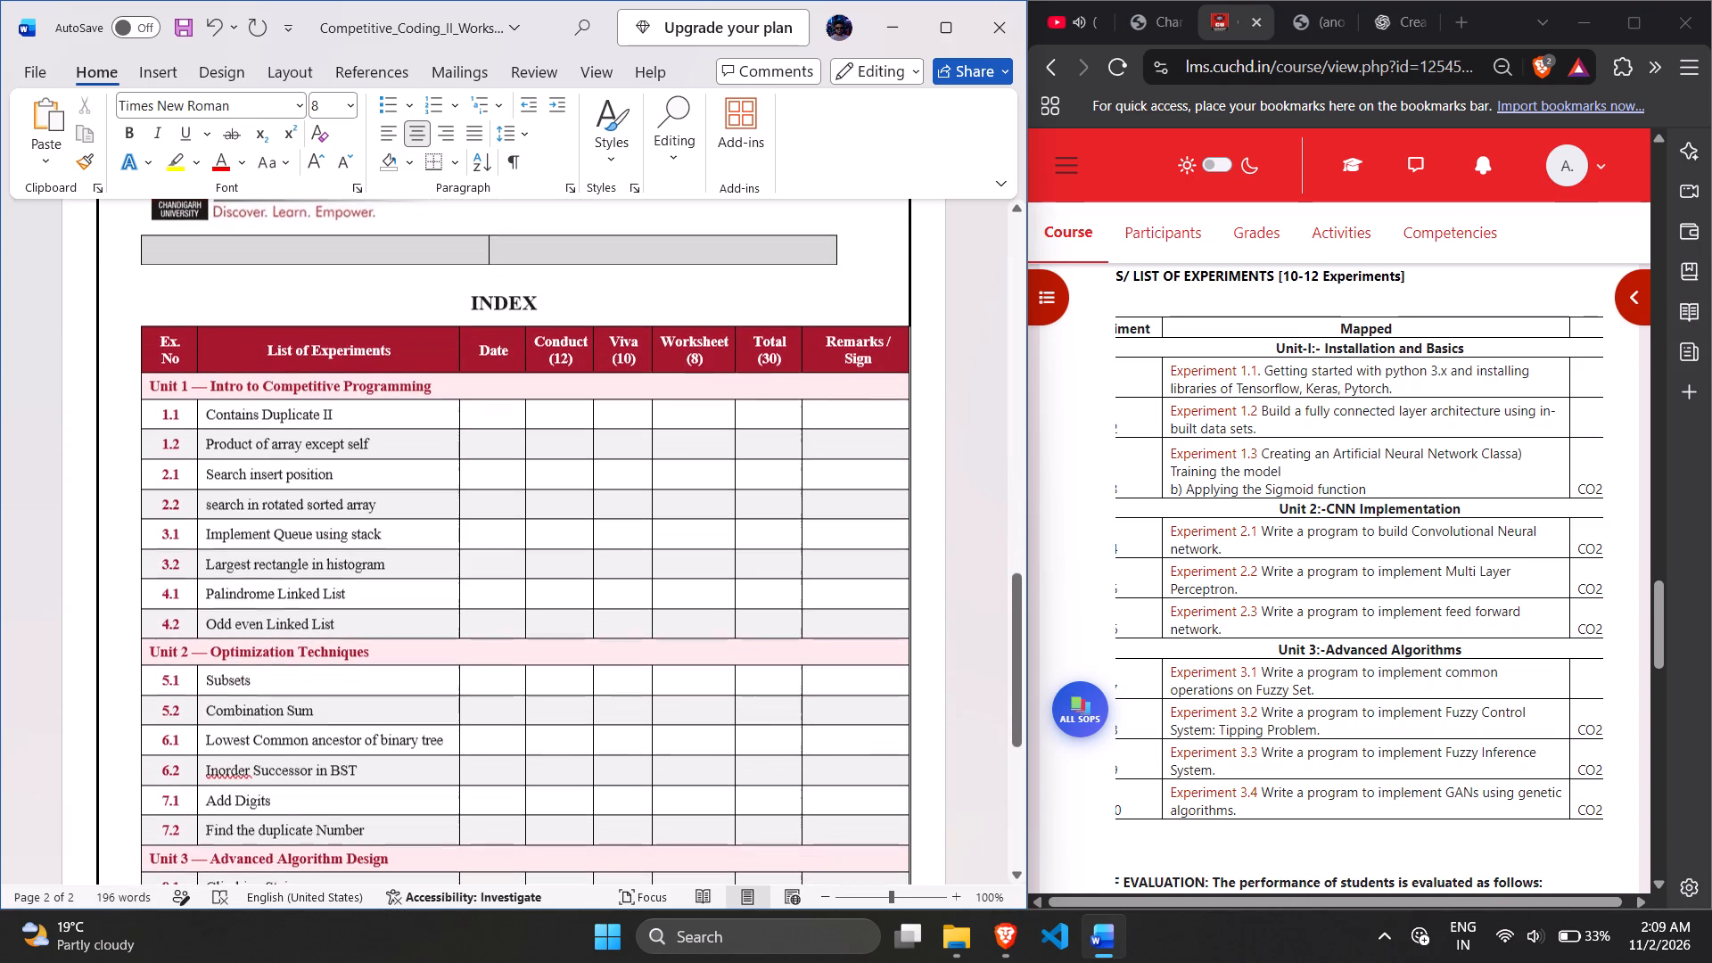
{"action": "scroll", "coordinate": [373, 549], "scroll_direction": "down", "scroll_amount": 1}
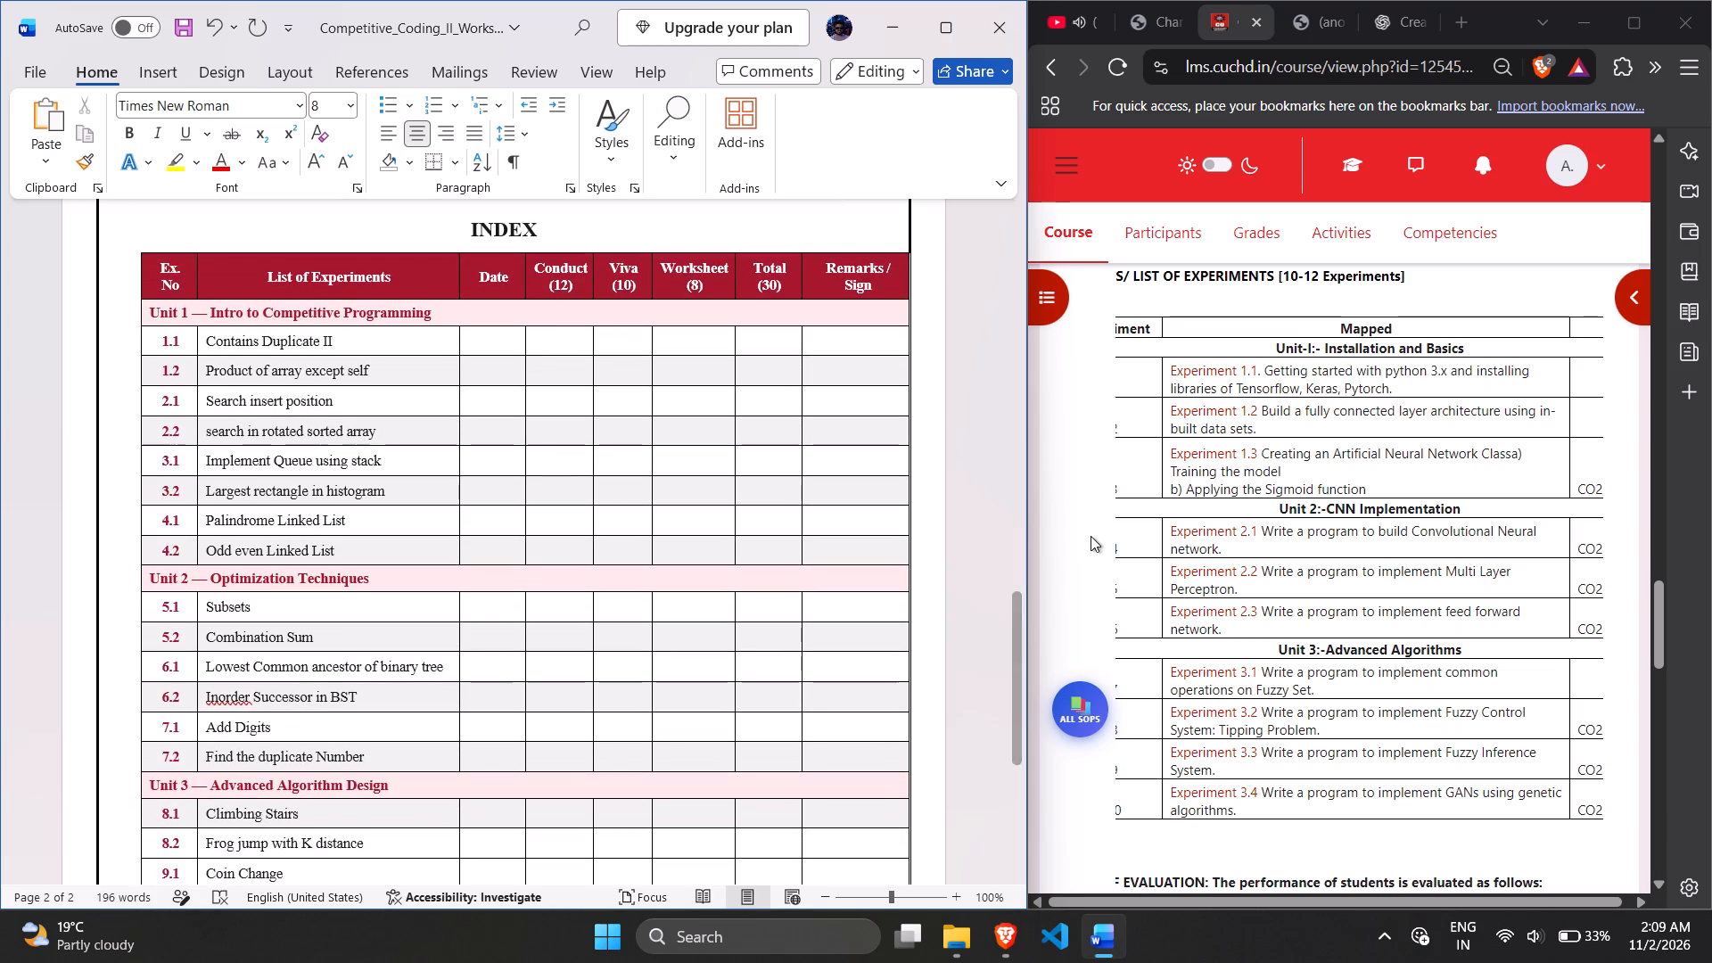
{"action": "scroll", "coordinate": [1091, 536], "scroll_direction": "down", "scroll_amount": 1}
{"action": "scroll", "coordinate": [404, 717], "scroll_direction": "down", "scroll_amount": 2}
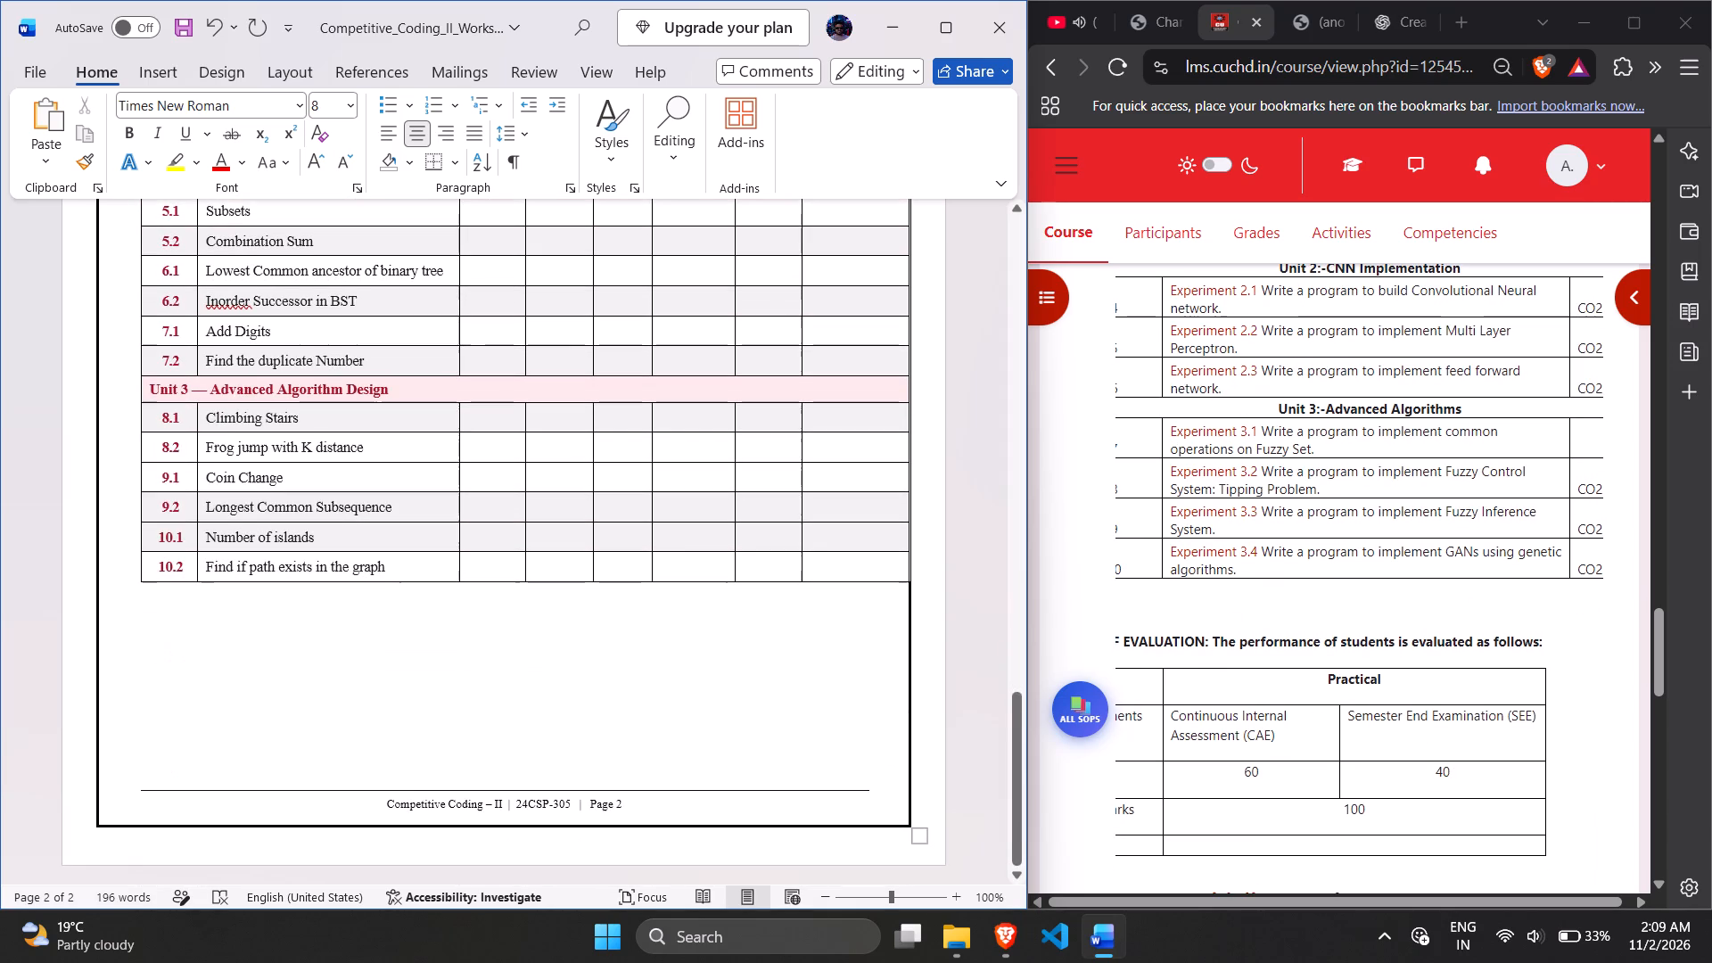
{"action": "scroll", "coordinate": [404, 717], "scroll_direction": "down", "scroll_amount": 2}
{"action": "left_click", "coordinate": [502, 801]}
{"action": "key", "text": "BackSpace"}
{"action": "key", "text": "BackSpace"}
{"action": "key", "text": "BackSpace"}
{"action": "key", "text": "BackSpace"}
{"action": "key", "text": "BackSpace"}
{"action": "key", "text": "BackSpace"}
{"action": "key", "text": "BackSpace"}
{"action": "key", "text": "BackSpace"}
{"action": "key", "text": "BackSpace"}
{"action": "key", "text": "BackSpace"}
{"action": "key", "text": "BackSpace"}
{"action": "key", "text": "BackSpace"}
{"action": "key", "text": "BackSpace"}
{"action": "key", "text": "BackSpace"}
{"action": "key", "text": "BackSpace"}
{"action": "key", "text": "BackSpace"}
{"action": "key", "text": "BackSpace"}
{"action": "key", "text": "BackSpace"}
{"action": "key", "text": "BackSpace"}
{"action": "key", "text": "BackSpace"}
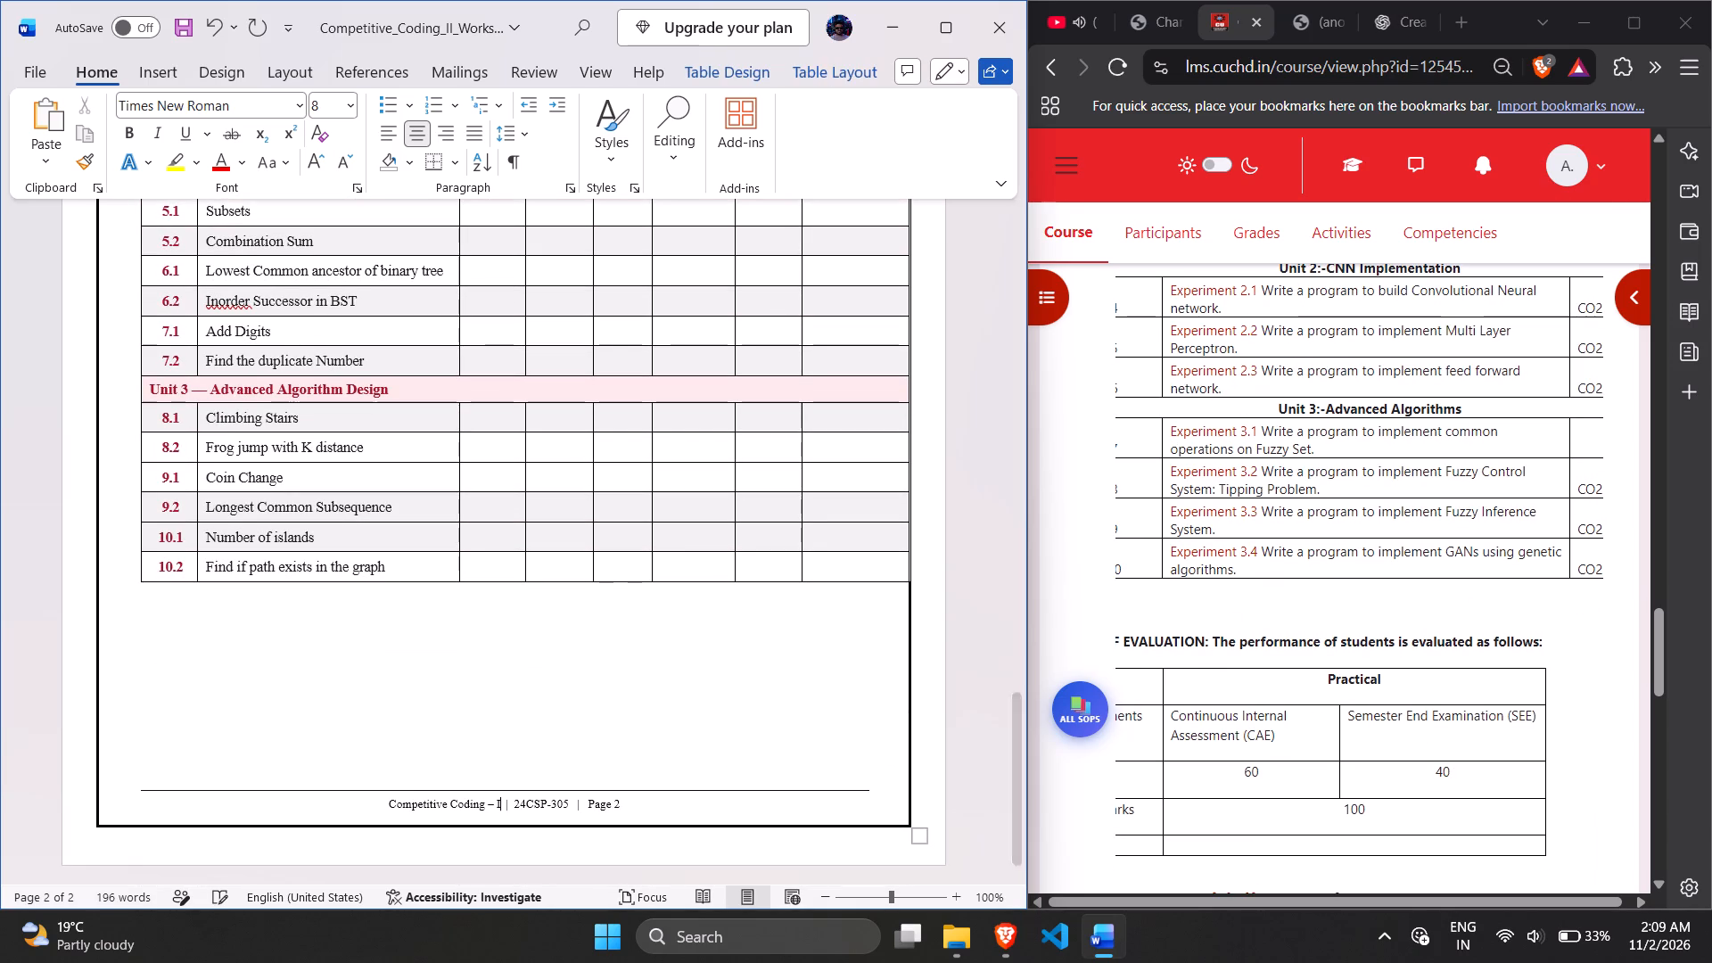
{"action": "key", "text": "BackSpace"}
{"action": "key", "text": "BackSpace"}
{"action": "key", "text": "BackSpace"}
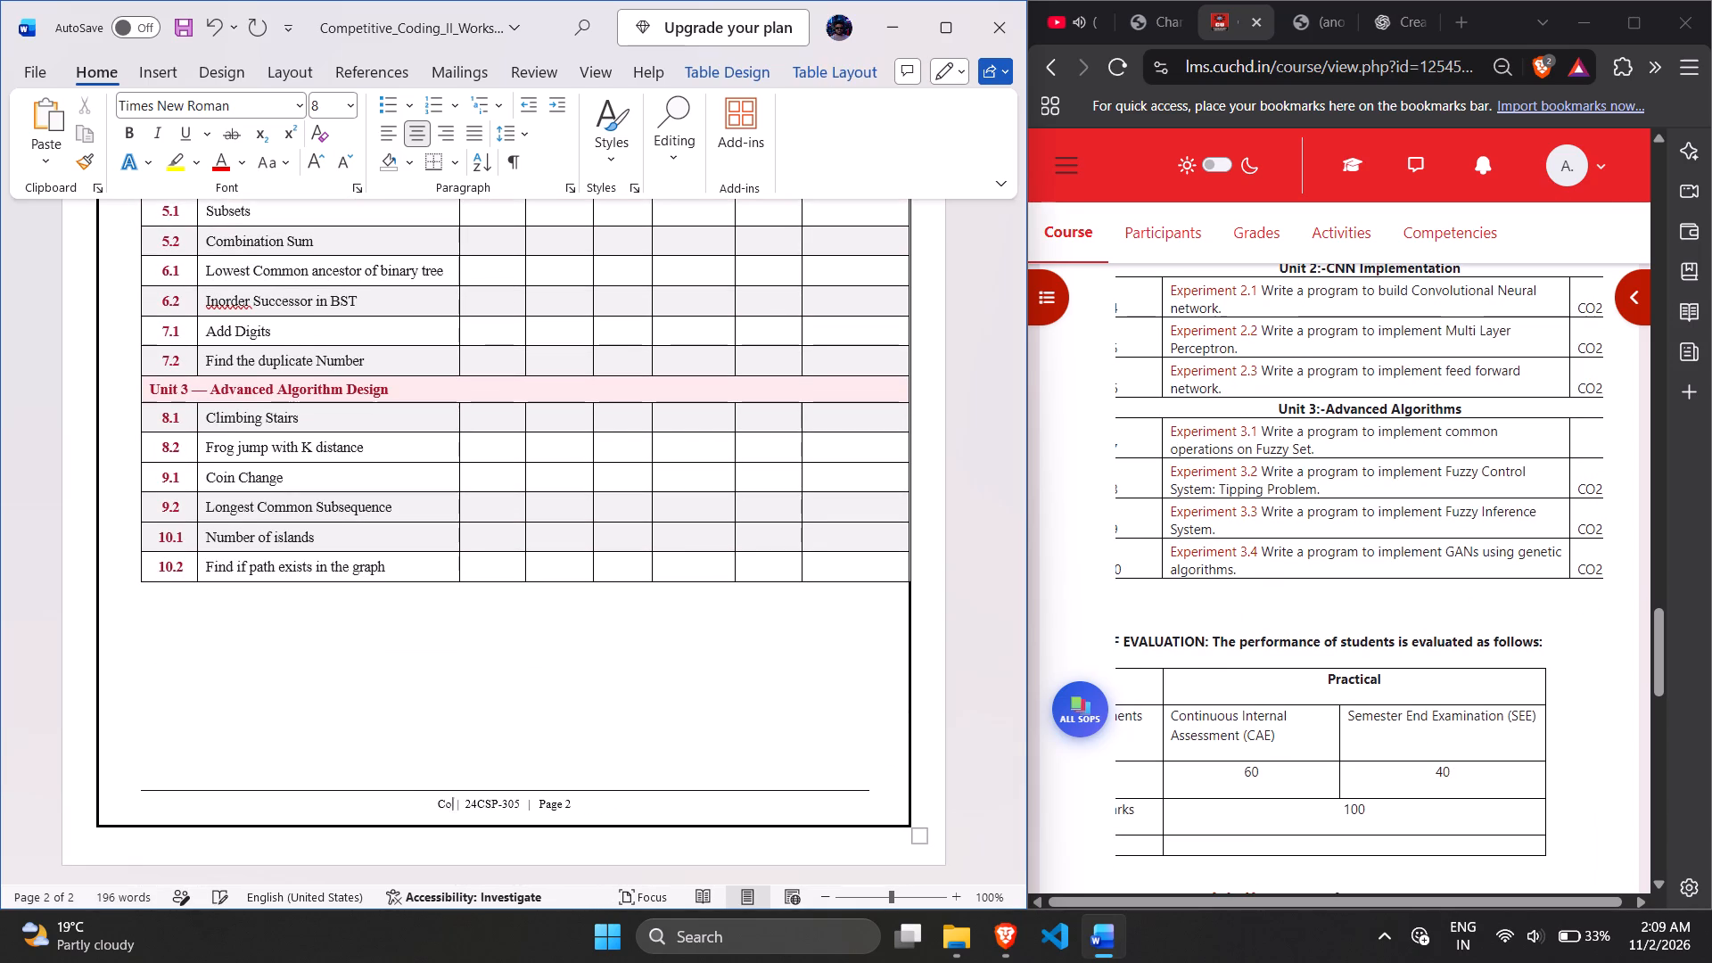
{"action": "key", "text": "BackSpace"}
{"action": "key", "text": "BackSpace"}
{"action": "key", "text": "BackSpace"}
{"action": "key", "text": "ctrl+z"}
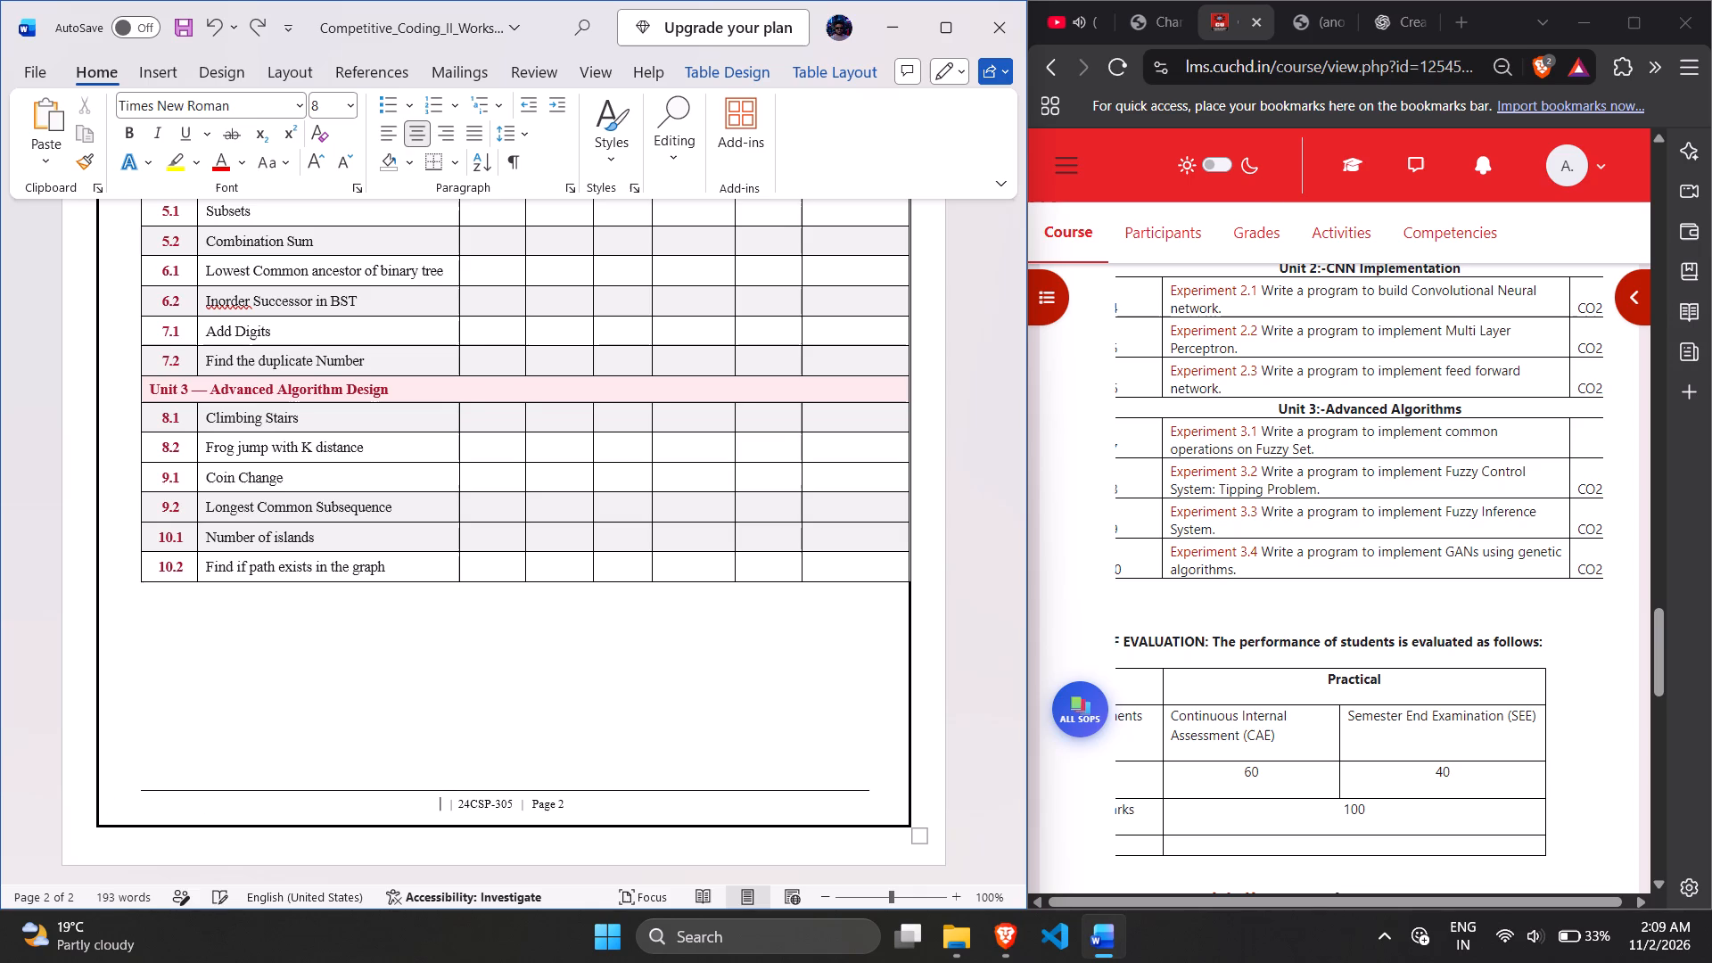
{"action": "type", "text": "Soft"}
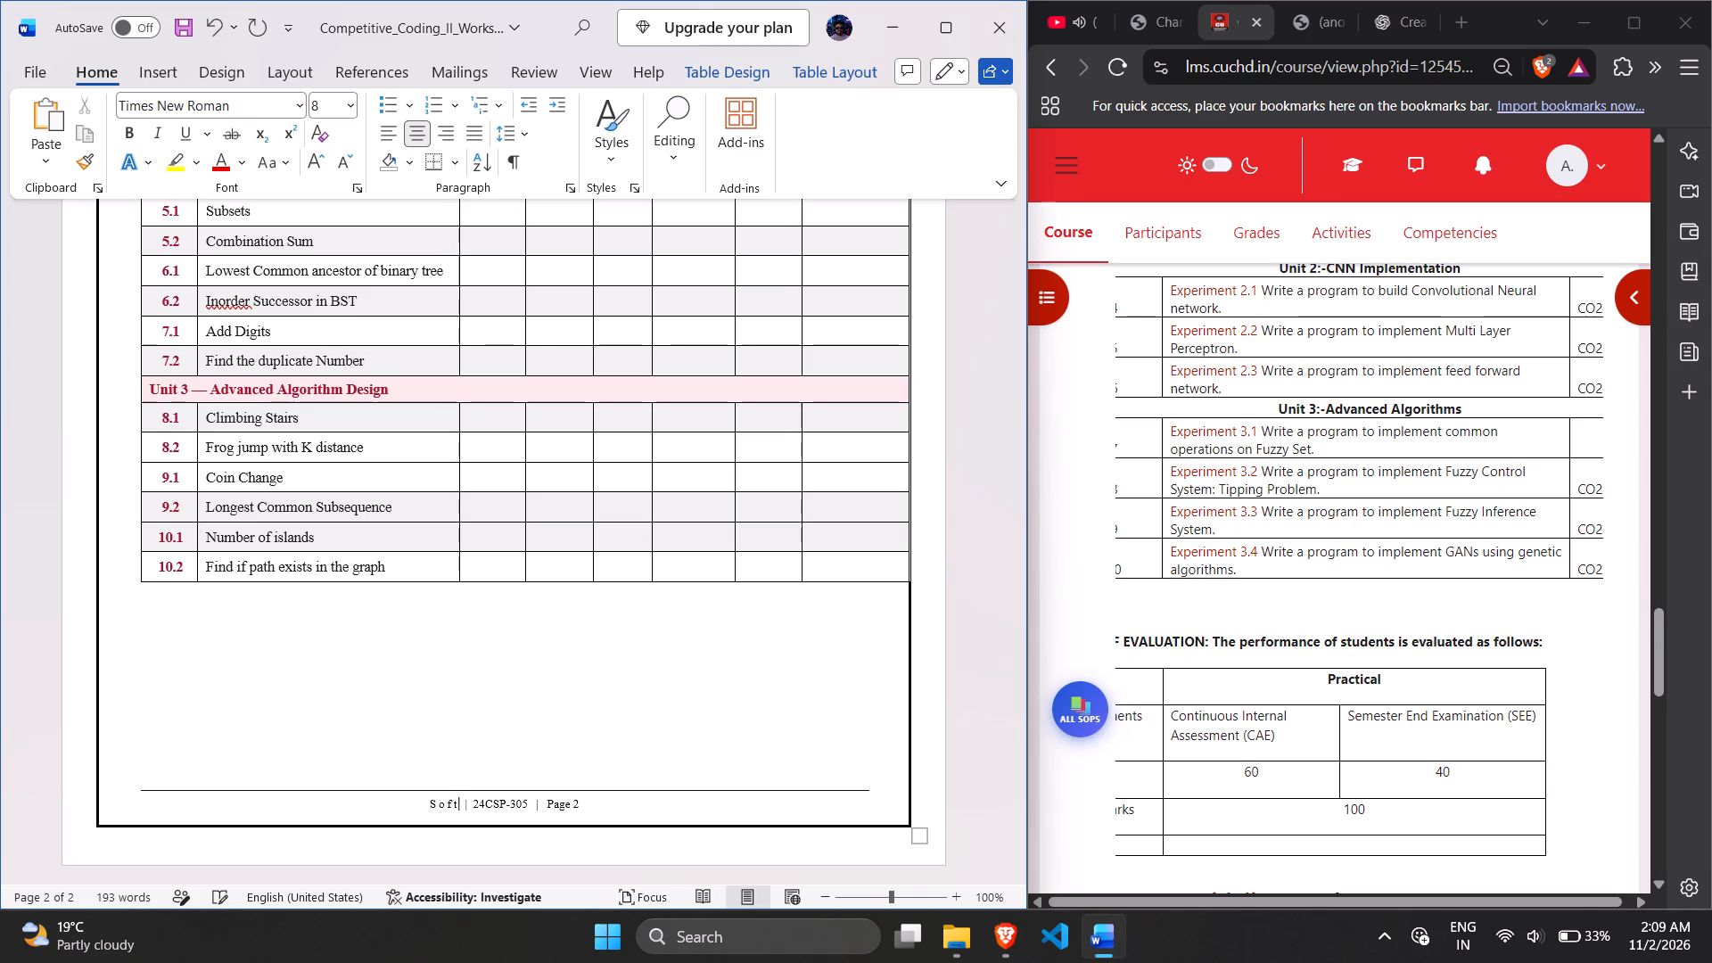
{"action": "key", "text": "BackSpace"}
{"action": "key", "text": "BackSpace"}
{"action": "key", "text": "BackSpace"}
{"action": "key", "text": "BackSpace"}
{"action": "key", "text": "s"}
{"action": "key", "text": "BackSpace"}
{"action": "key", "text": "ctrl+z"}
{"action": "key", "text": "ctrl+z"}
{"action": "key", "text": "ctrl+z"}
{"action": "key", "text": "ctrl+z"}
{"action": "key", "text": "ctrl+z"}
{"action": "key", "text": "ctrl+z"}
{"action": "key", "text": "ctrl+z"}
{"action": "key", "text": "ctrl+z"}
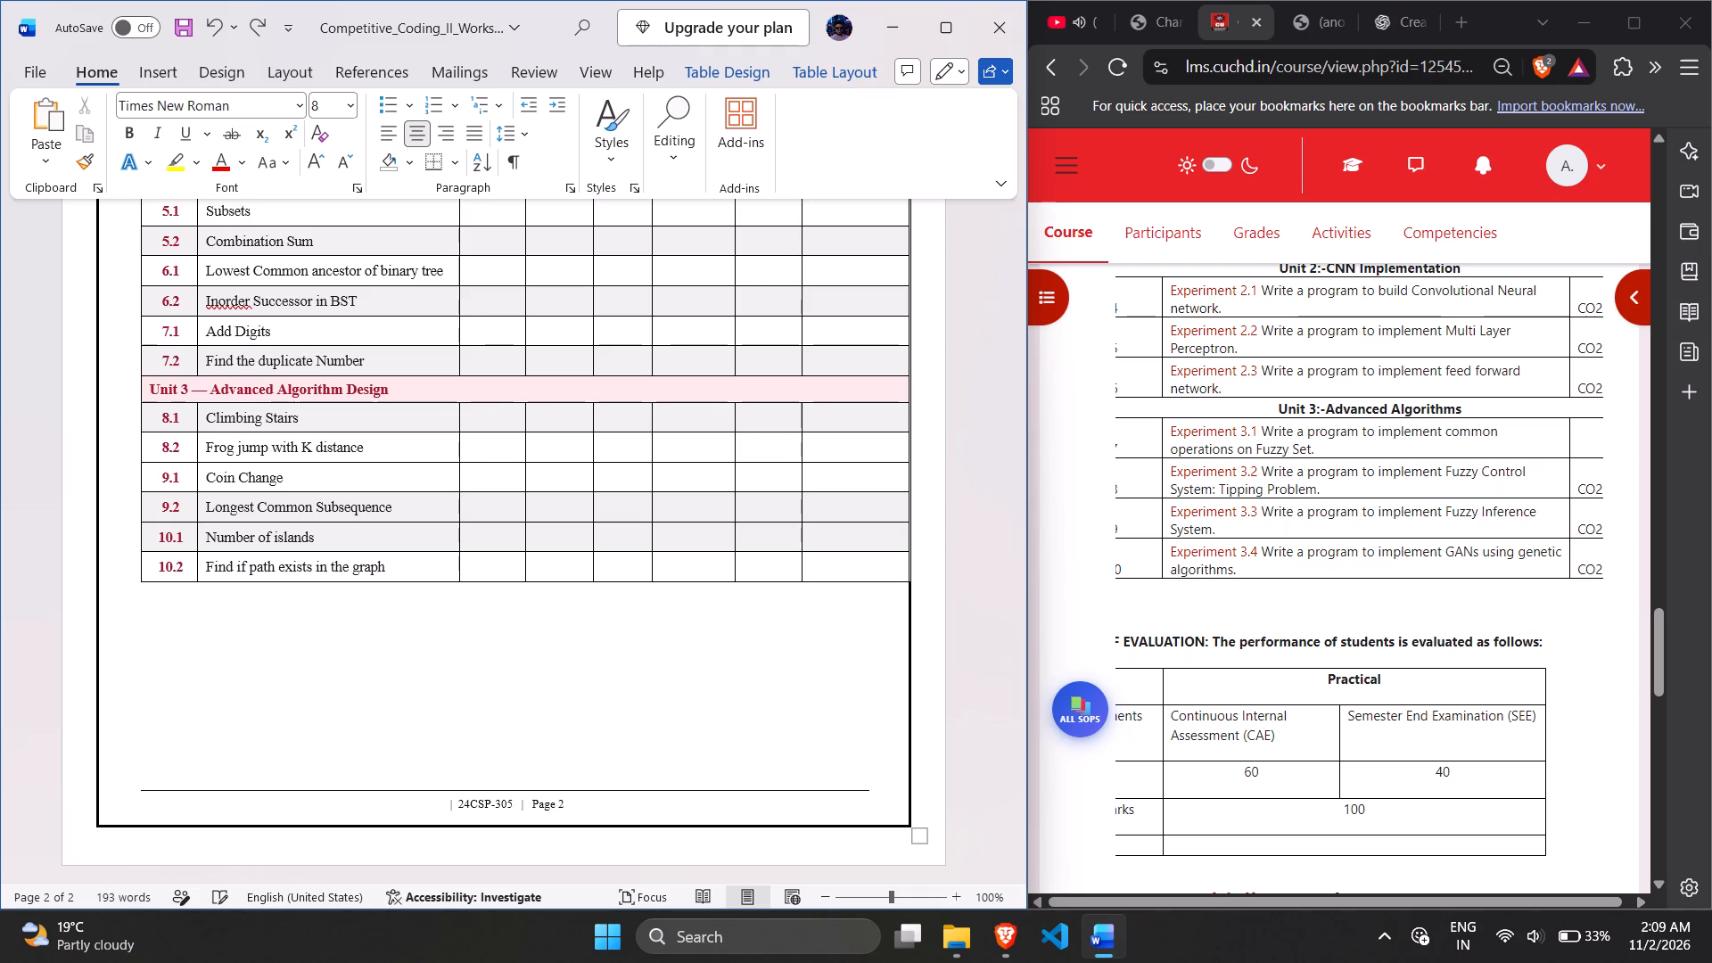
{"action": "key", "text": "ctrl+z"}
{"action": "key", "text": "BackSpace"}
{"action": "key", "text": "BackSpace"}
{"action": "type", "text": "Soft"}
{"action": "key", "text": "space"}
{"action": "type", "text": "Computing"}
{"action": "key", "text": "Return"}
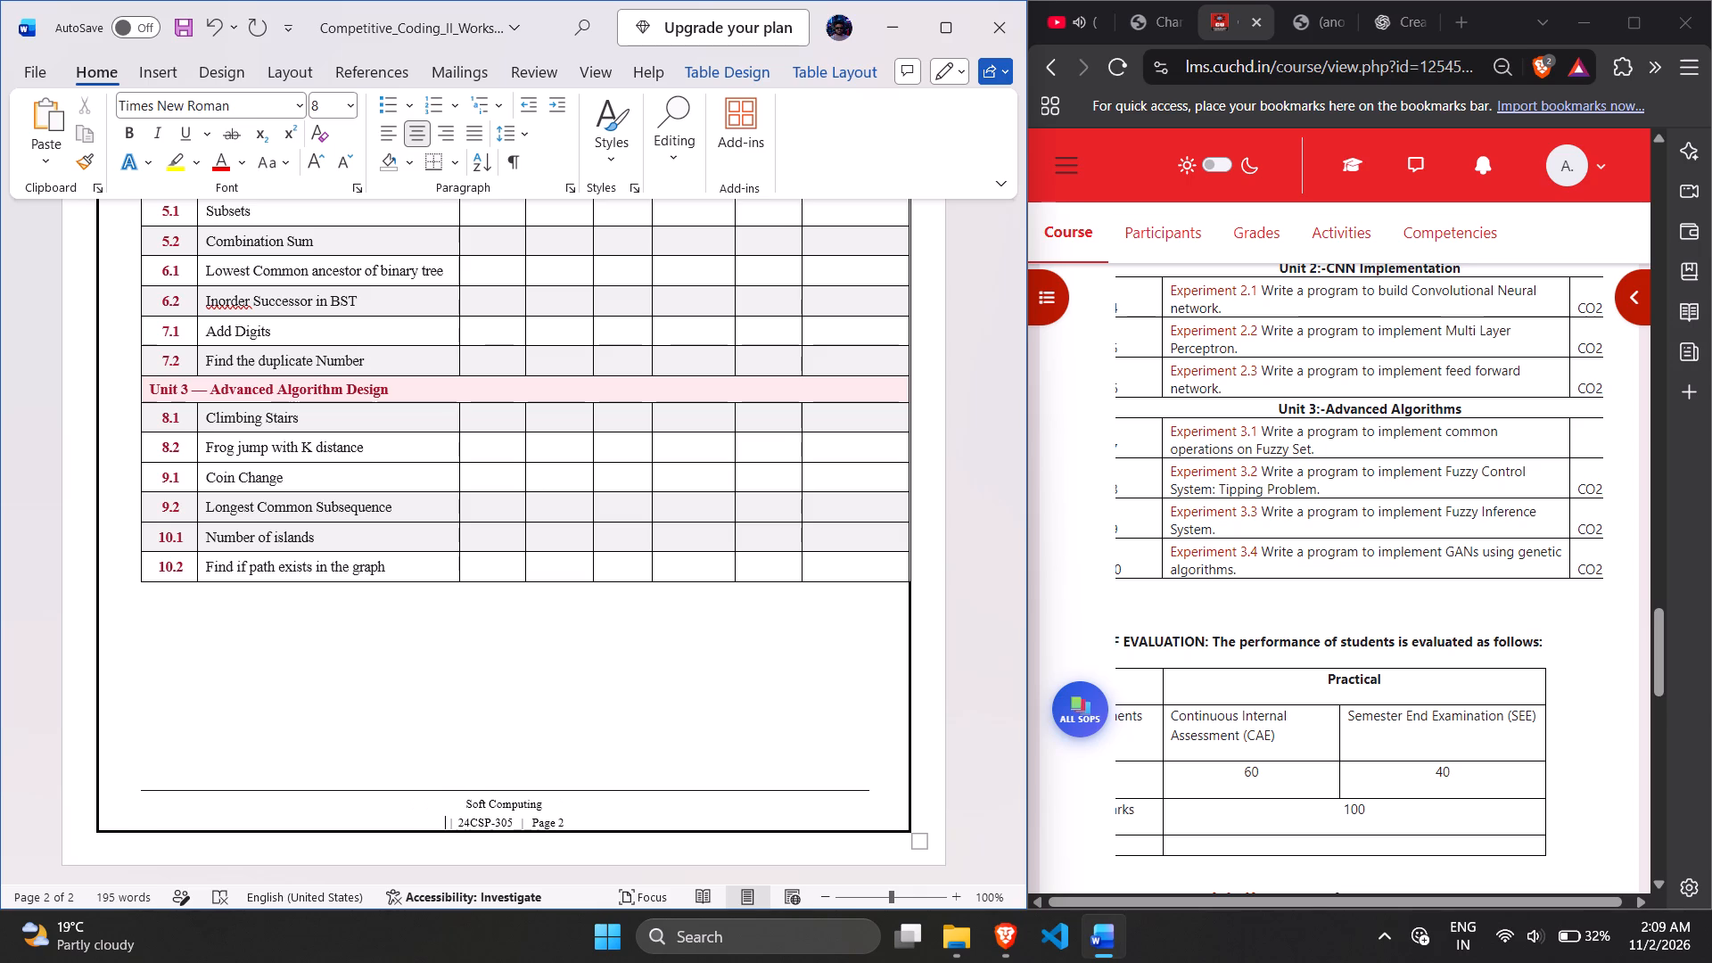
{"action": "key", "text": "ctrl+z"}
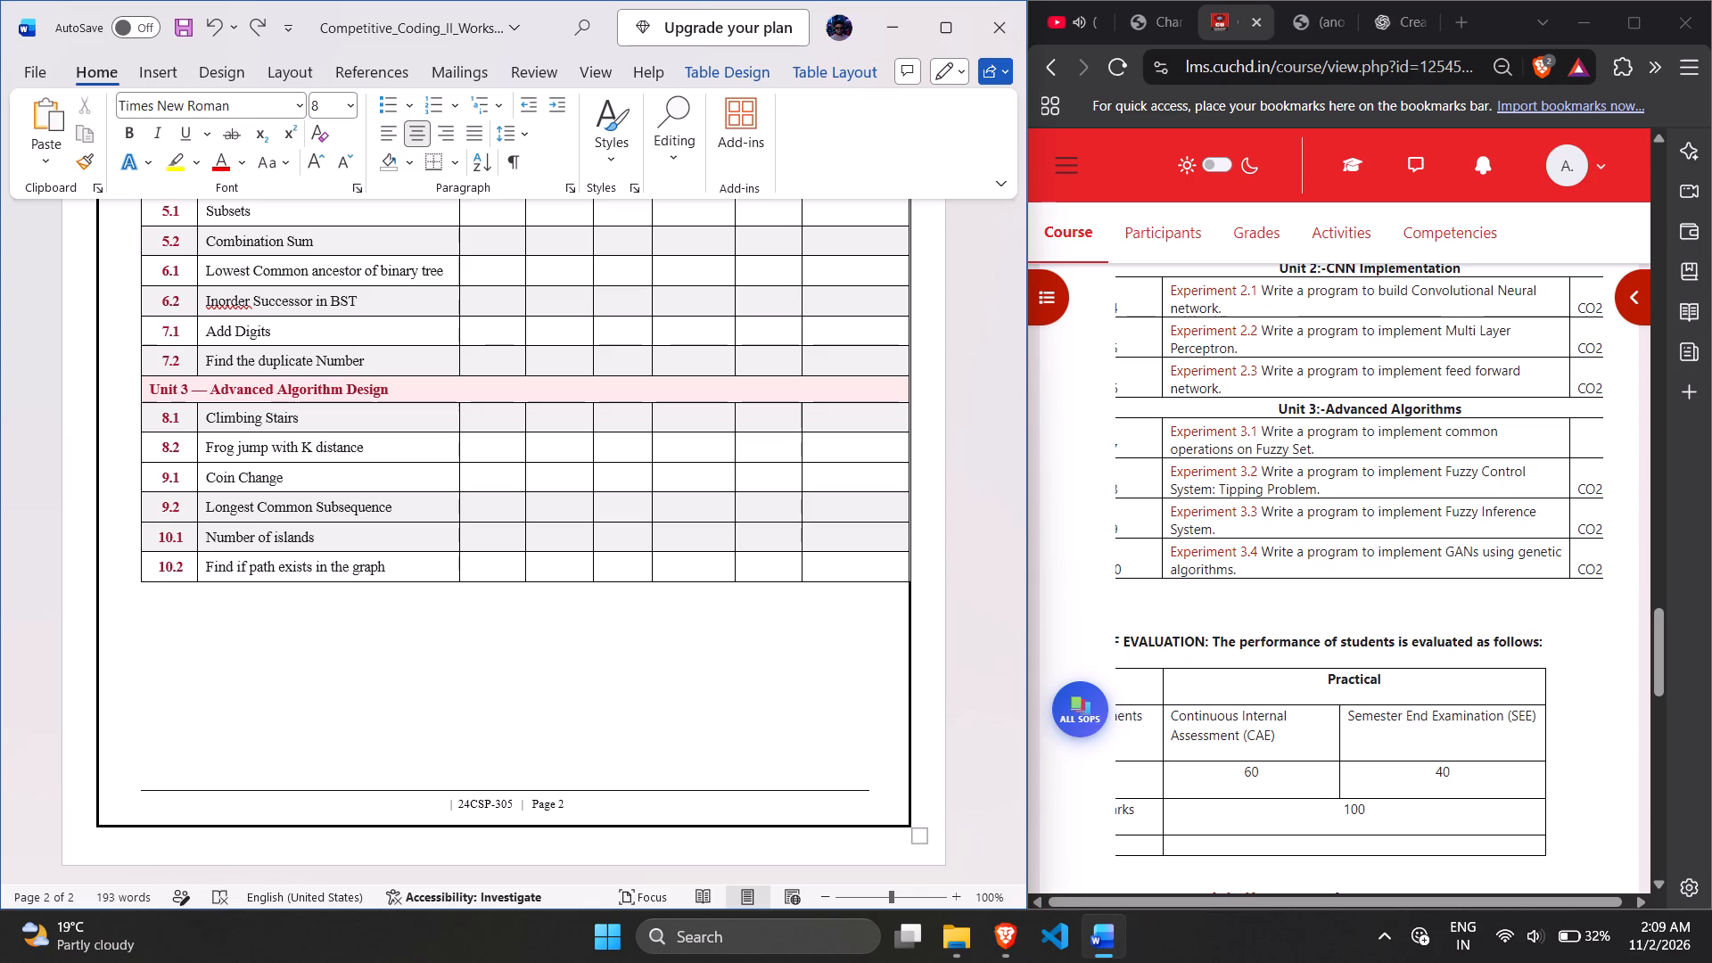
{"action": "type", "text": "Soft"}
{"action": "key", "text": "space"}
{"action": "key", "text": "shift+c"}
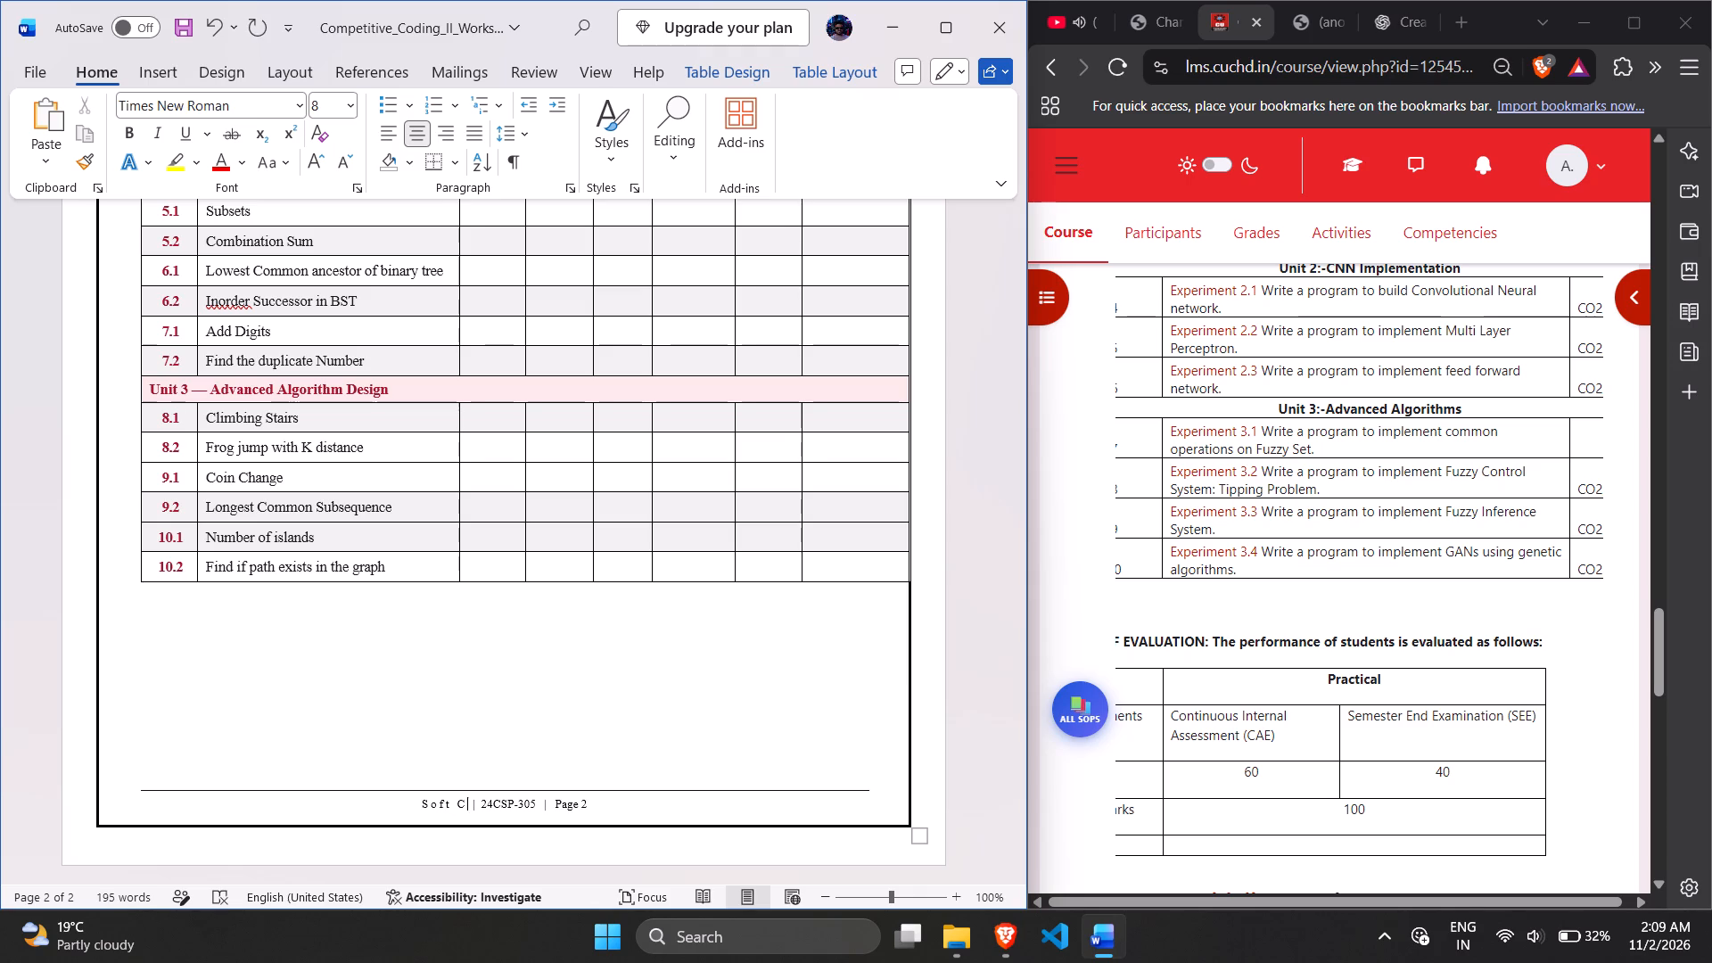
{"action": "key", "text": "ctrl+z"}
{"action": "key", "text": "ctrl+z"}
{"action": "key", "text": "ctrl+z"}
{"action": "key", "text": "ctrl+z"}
Enter Soft Computing as the course name before the subject code in the page 2 footer.
{"action": "key", "text": "BackSpace"}
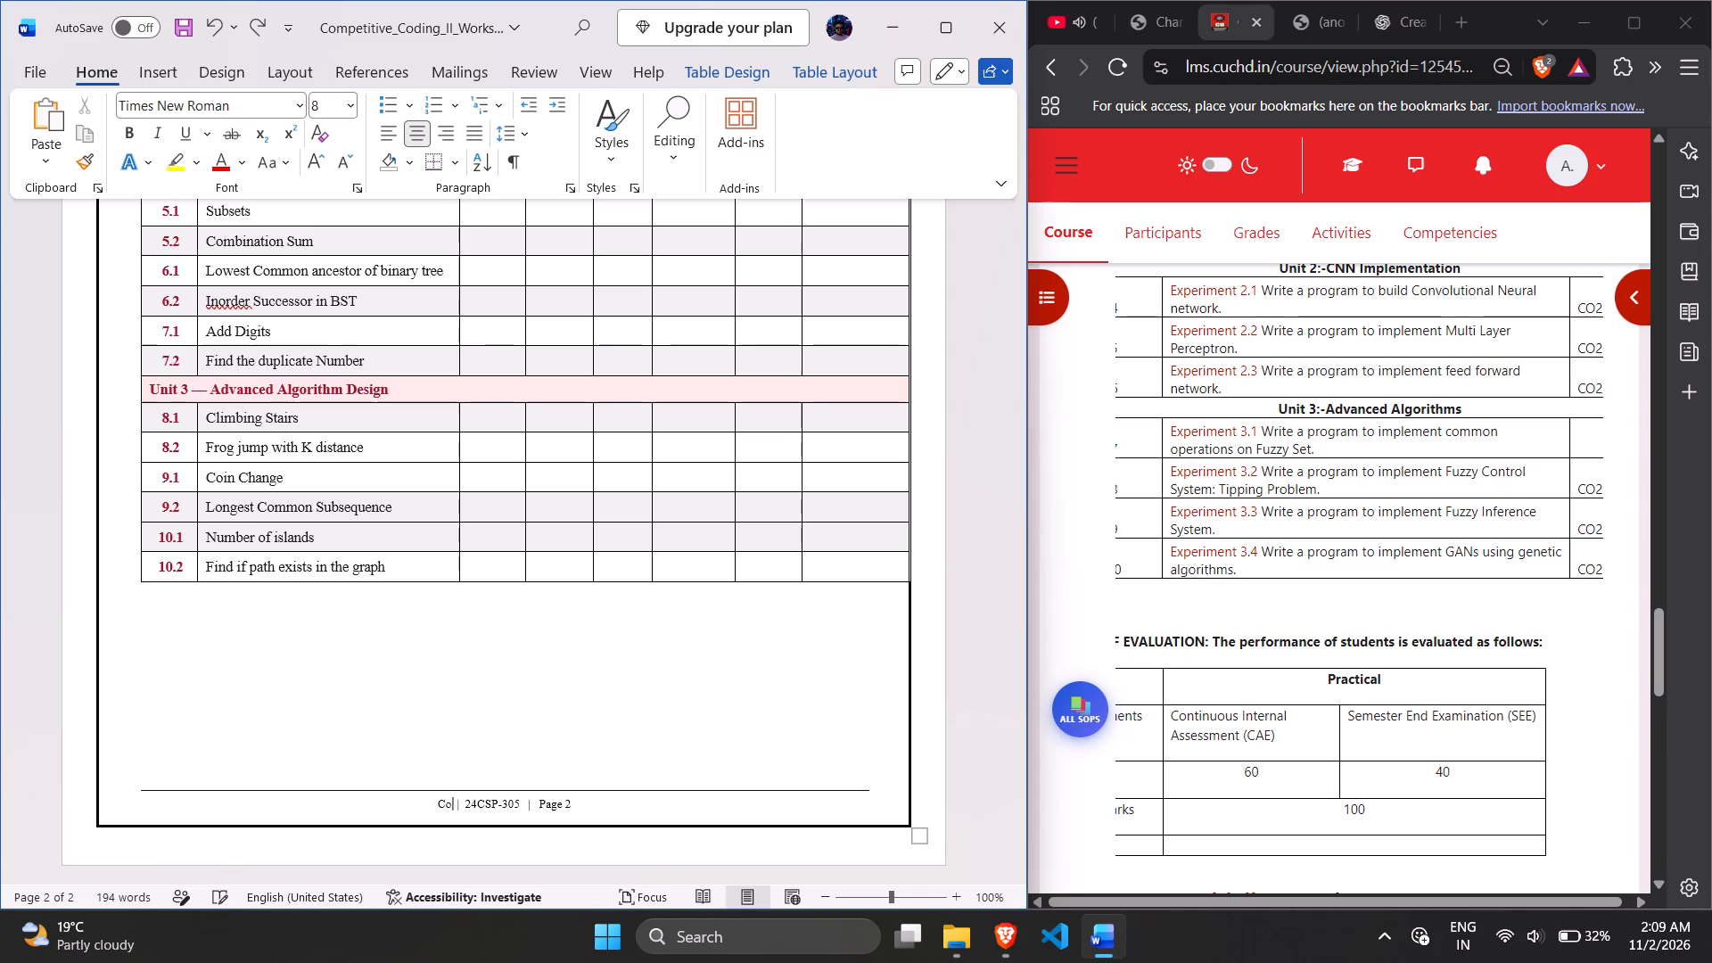
{"action": "key", "text": "BackSpace"}
{"action": "key", "text": "BackSpace"}
{"action": "type", "text": "Soft C"}
{"action": "type", "text": "omputing"}
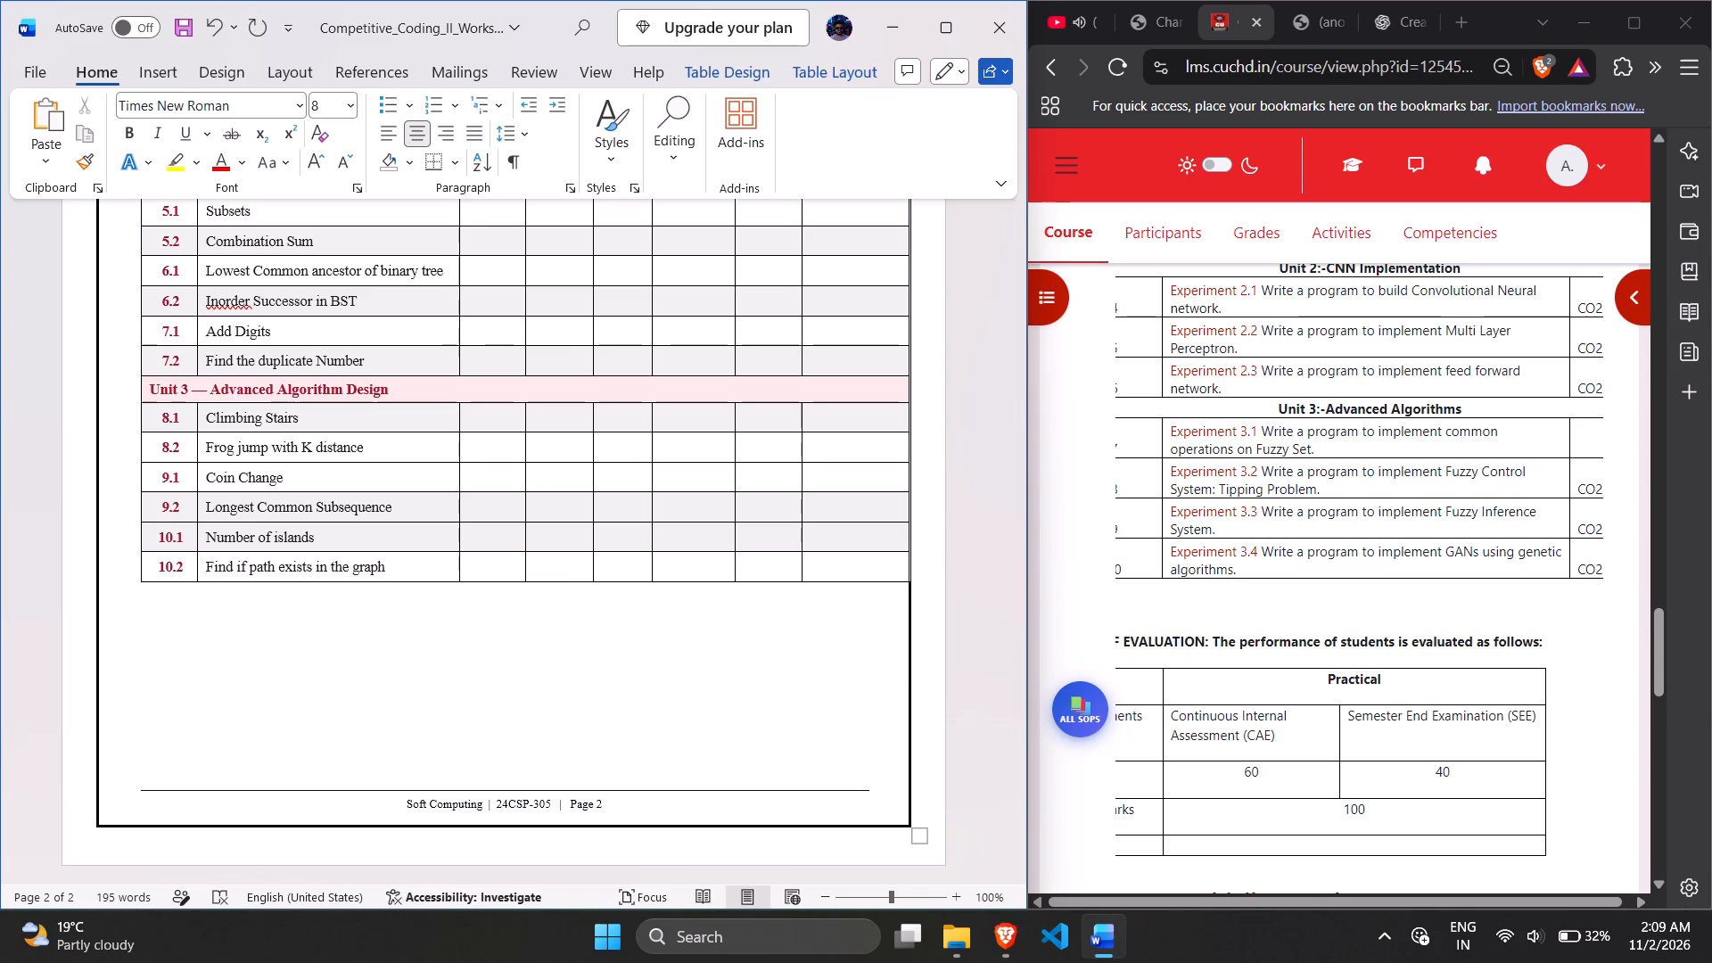
Replace the Unit 1 heading title in the index table with Installation and Basics, copied from the LMS experiment list.
{"action": "scroll", "coordinate": [502, 801], "scroll_direction": "down", "scroll_amount": 3}
{"action": "scroll", "coordinate": [465, 639], "scroll_direction": "down", "scroll_amount": 4}
{"action": "scroll", "coordinate": [465, 639], "scroll_direction": "up", "scroll_amount": 2}
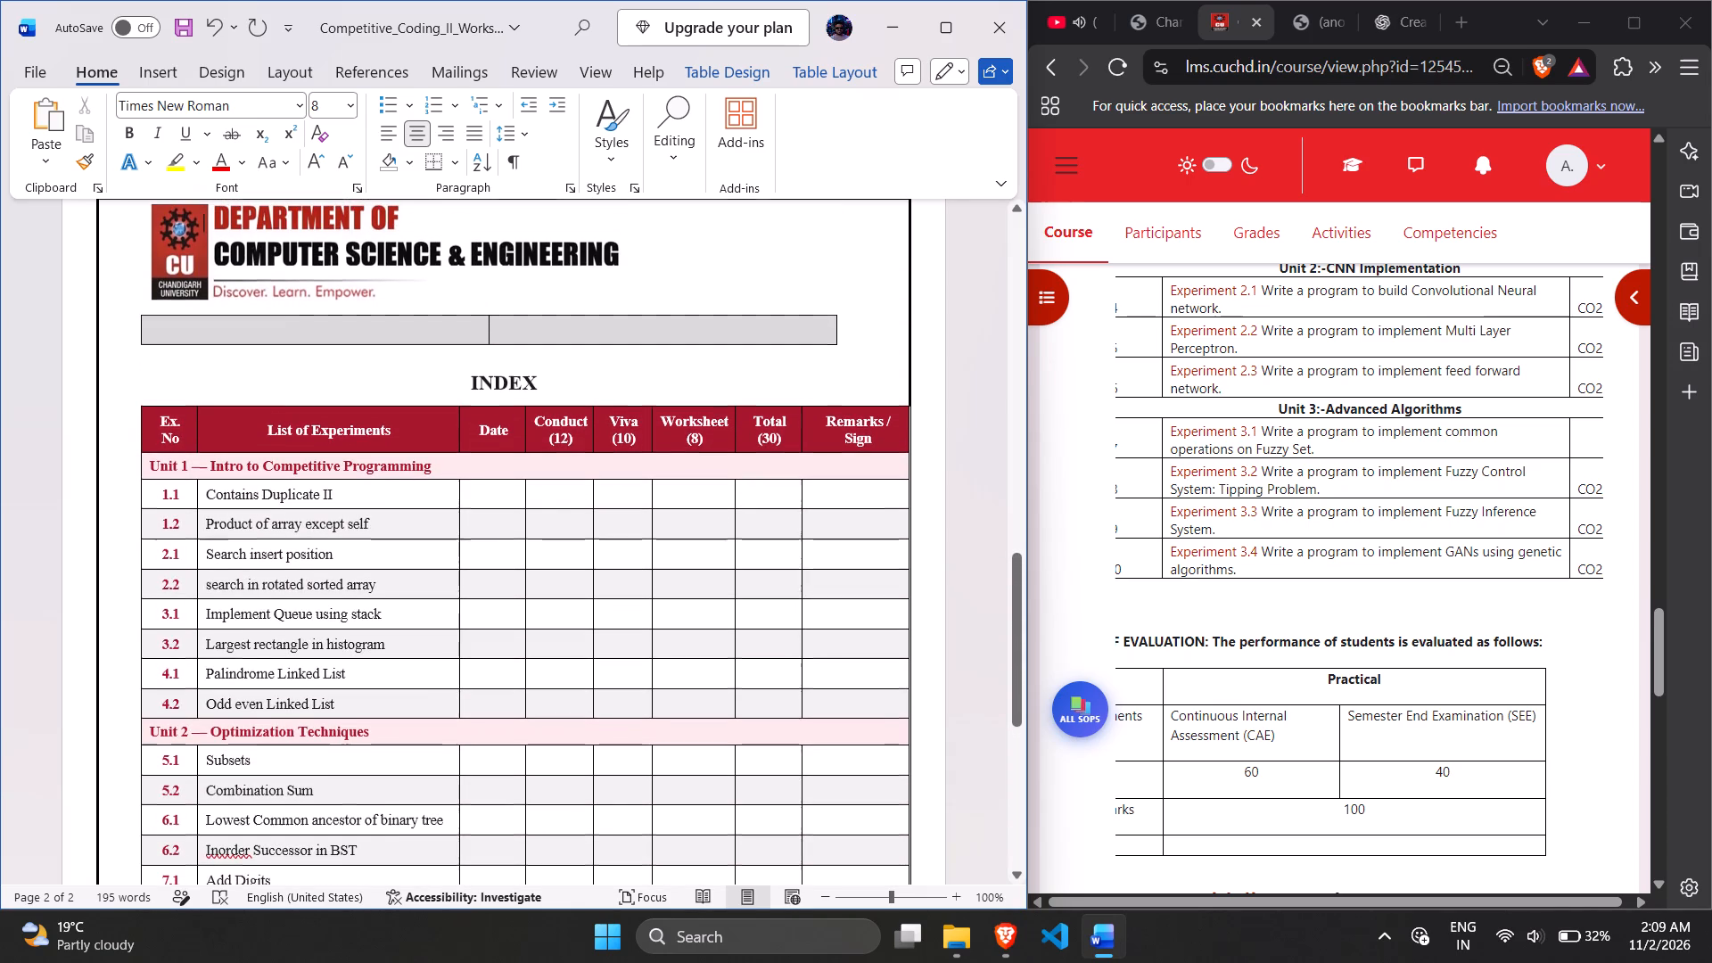
{"action": "left_click", "coordinate": [440, 469]}
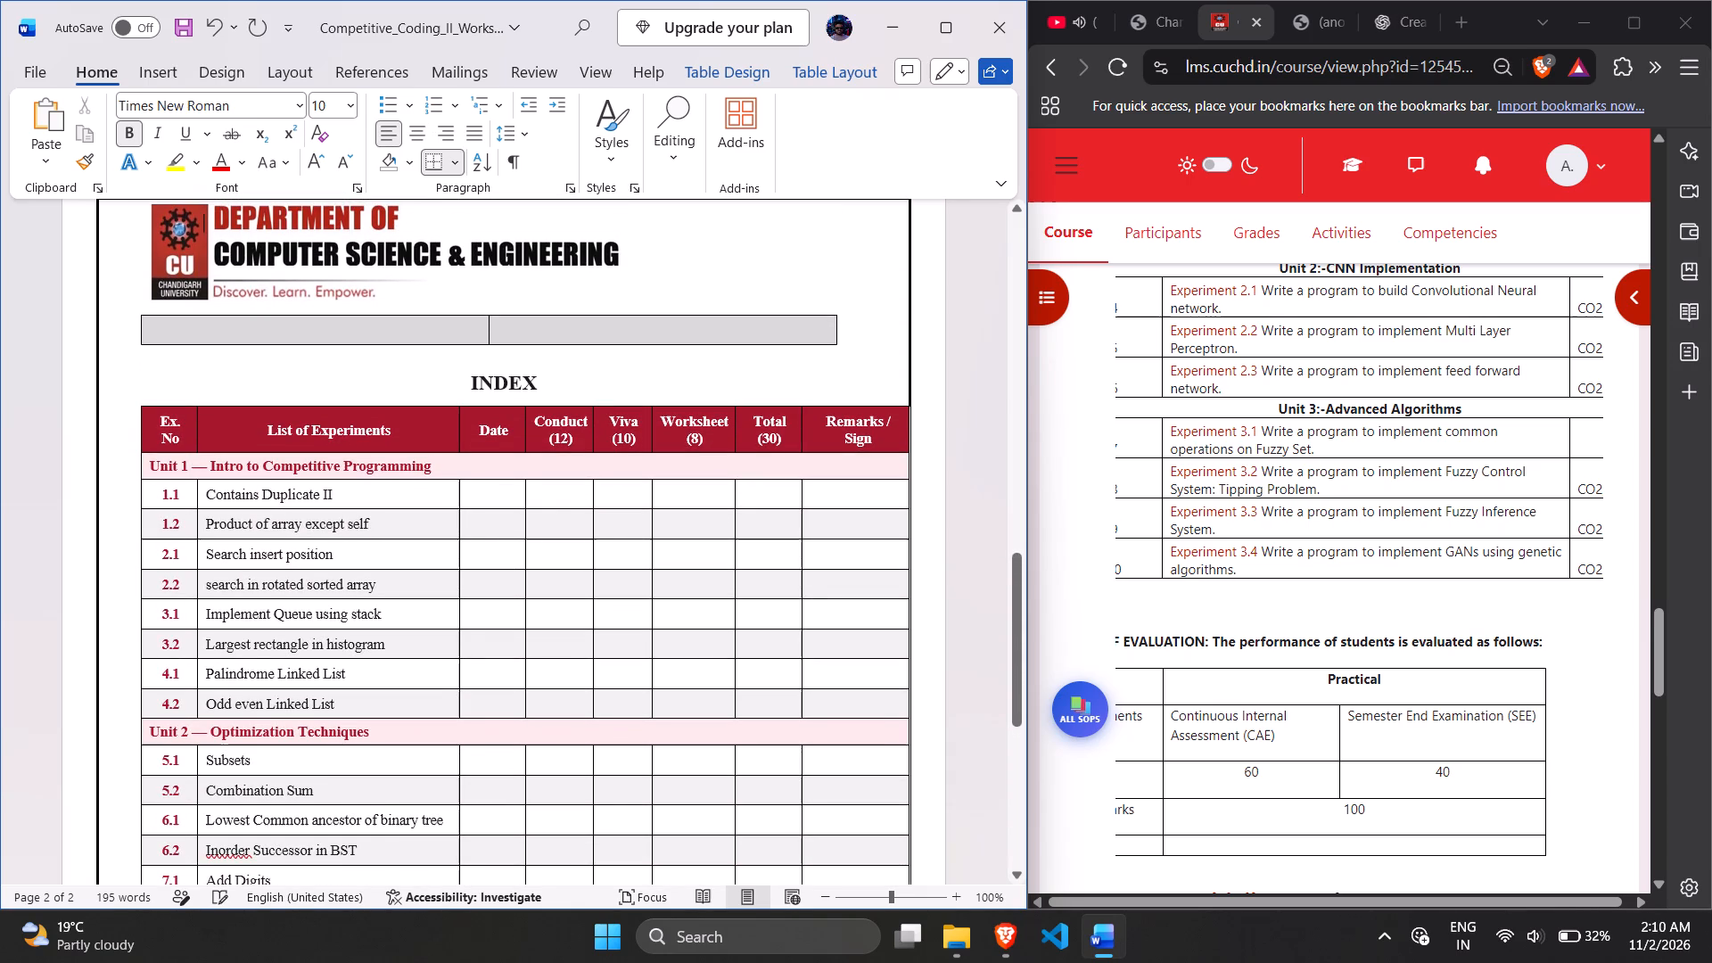
{"action": "key", "text": "BackSpace"}
{"action": "key", "text": "BackSpace"}
{"action": "key", "text": "BackSpace"}
{"action": "key", "text": "BackSpace"}
{"action": "key", "text": "BackSpace"}
{"action": "key", "text": "BackSpace"}
{"action": "key", "text": "BackSpace"}
{"action": "key", "text": "BackSpace"}
{"action": "key", "text": "BackSpace"}
{"action": "key", "text": "BackSpace"}
{"action": "key", "text": "BackSpace"}
{"action": "key", "text": "BackSpace"}
{"action": "key", "text": "BackSpace"}
{"action": "key", "text": "BackSpace"}
{"action": "key", "text": "BackSpace"}
{"action": "key", "text": "BackSpace"}
{"action": "key", "text": "BackSpace"}
{"action": "key", "text": "BackSpace"}
{"action": "key", "text": "BackSpace"}
{"action": "key", "text": "BackSpace"}
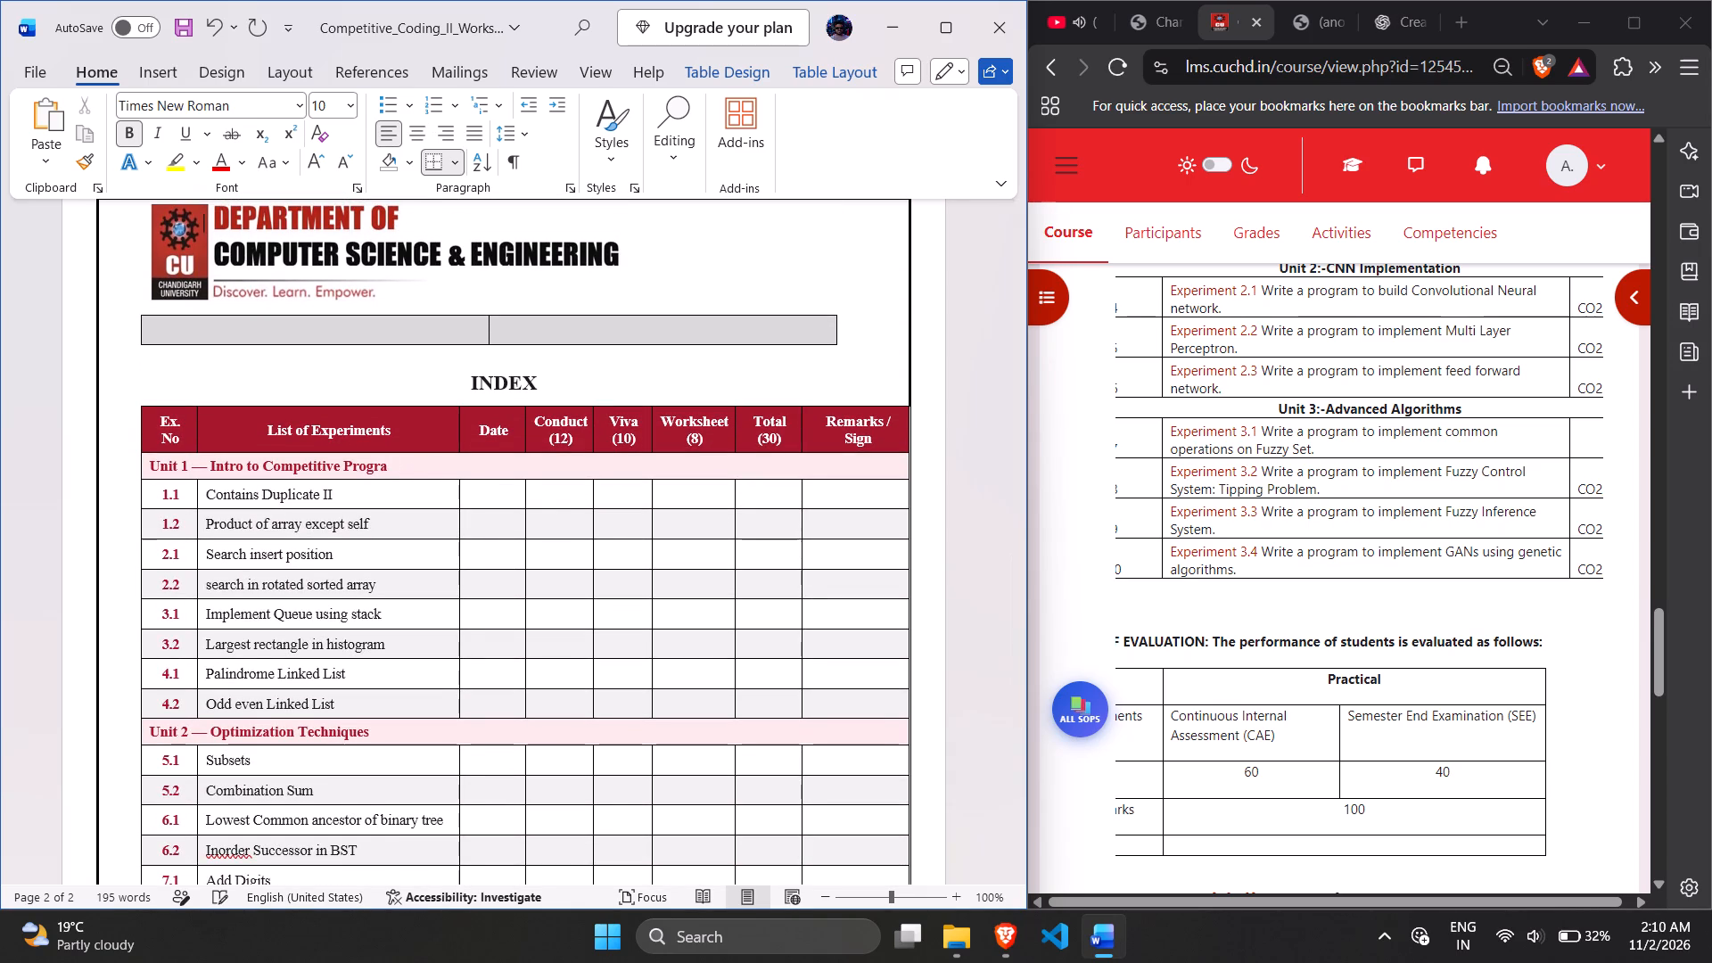
{"action": "key", "text": "BackSpace"}
{"action": "key", "text": "BackSpace"}
{"action": "key", "text": "BackSpace"}
{"action": "key", "text": "BackSpace"}
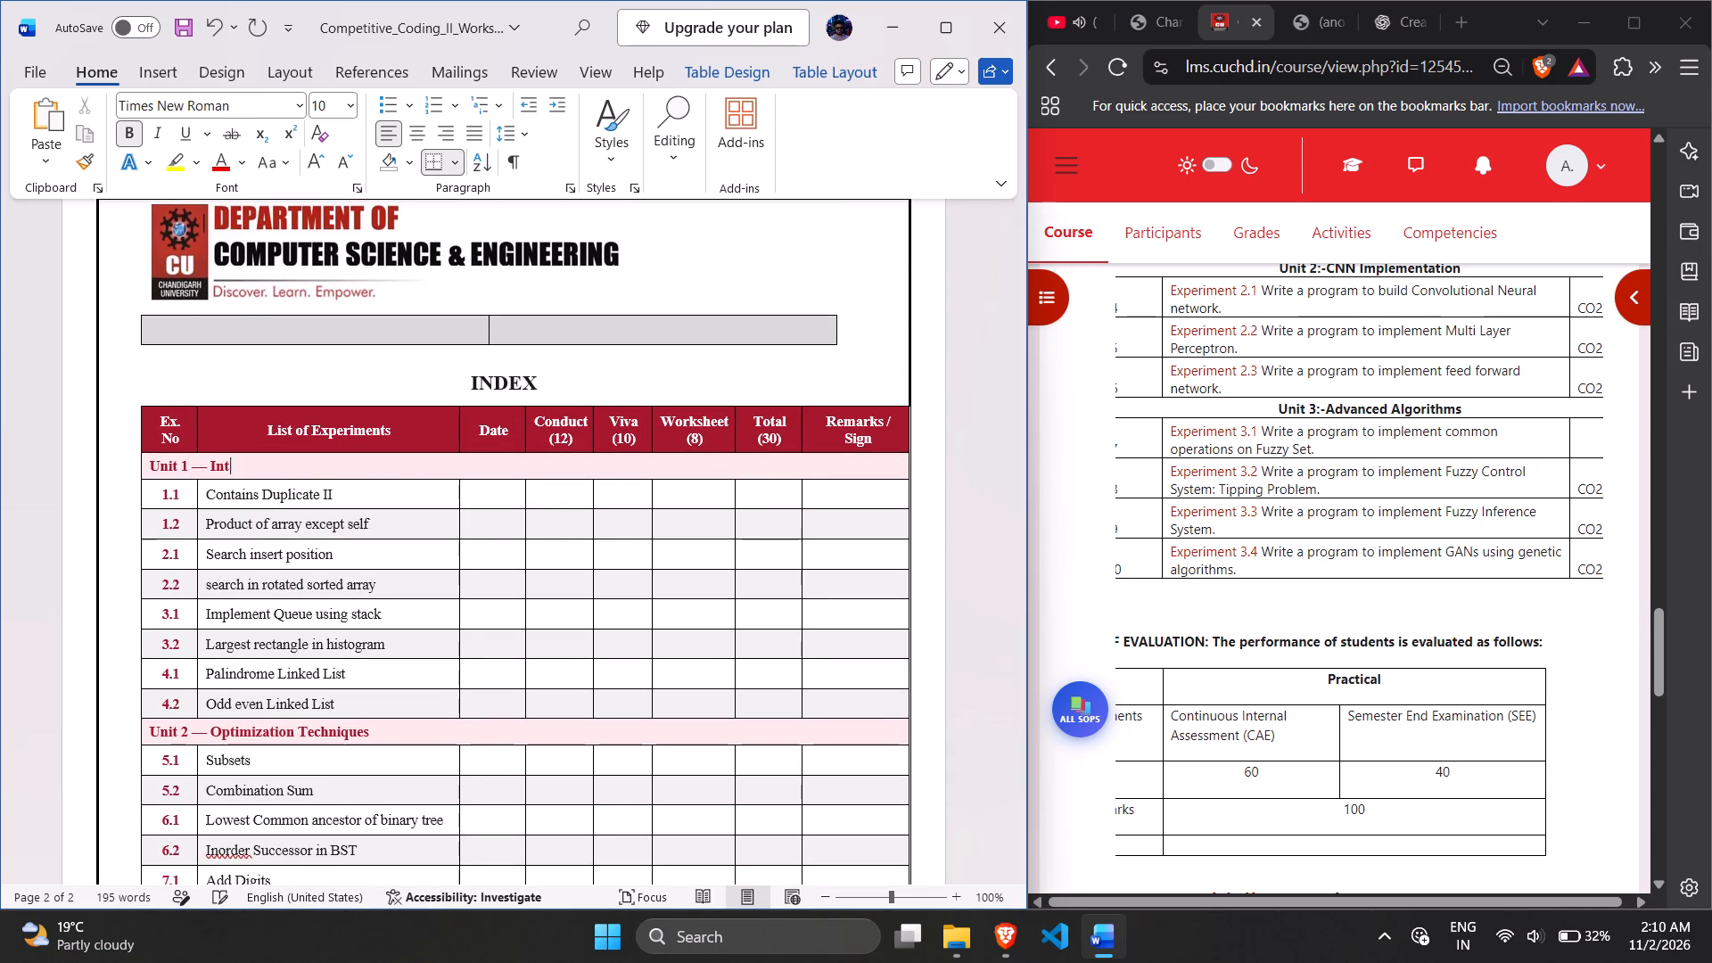
{"action": "key", "text": "BackSpace"}
{"action": "key", "text": "BackSpace"}
{"action": "key", "text": "BackSpace"}
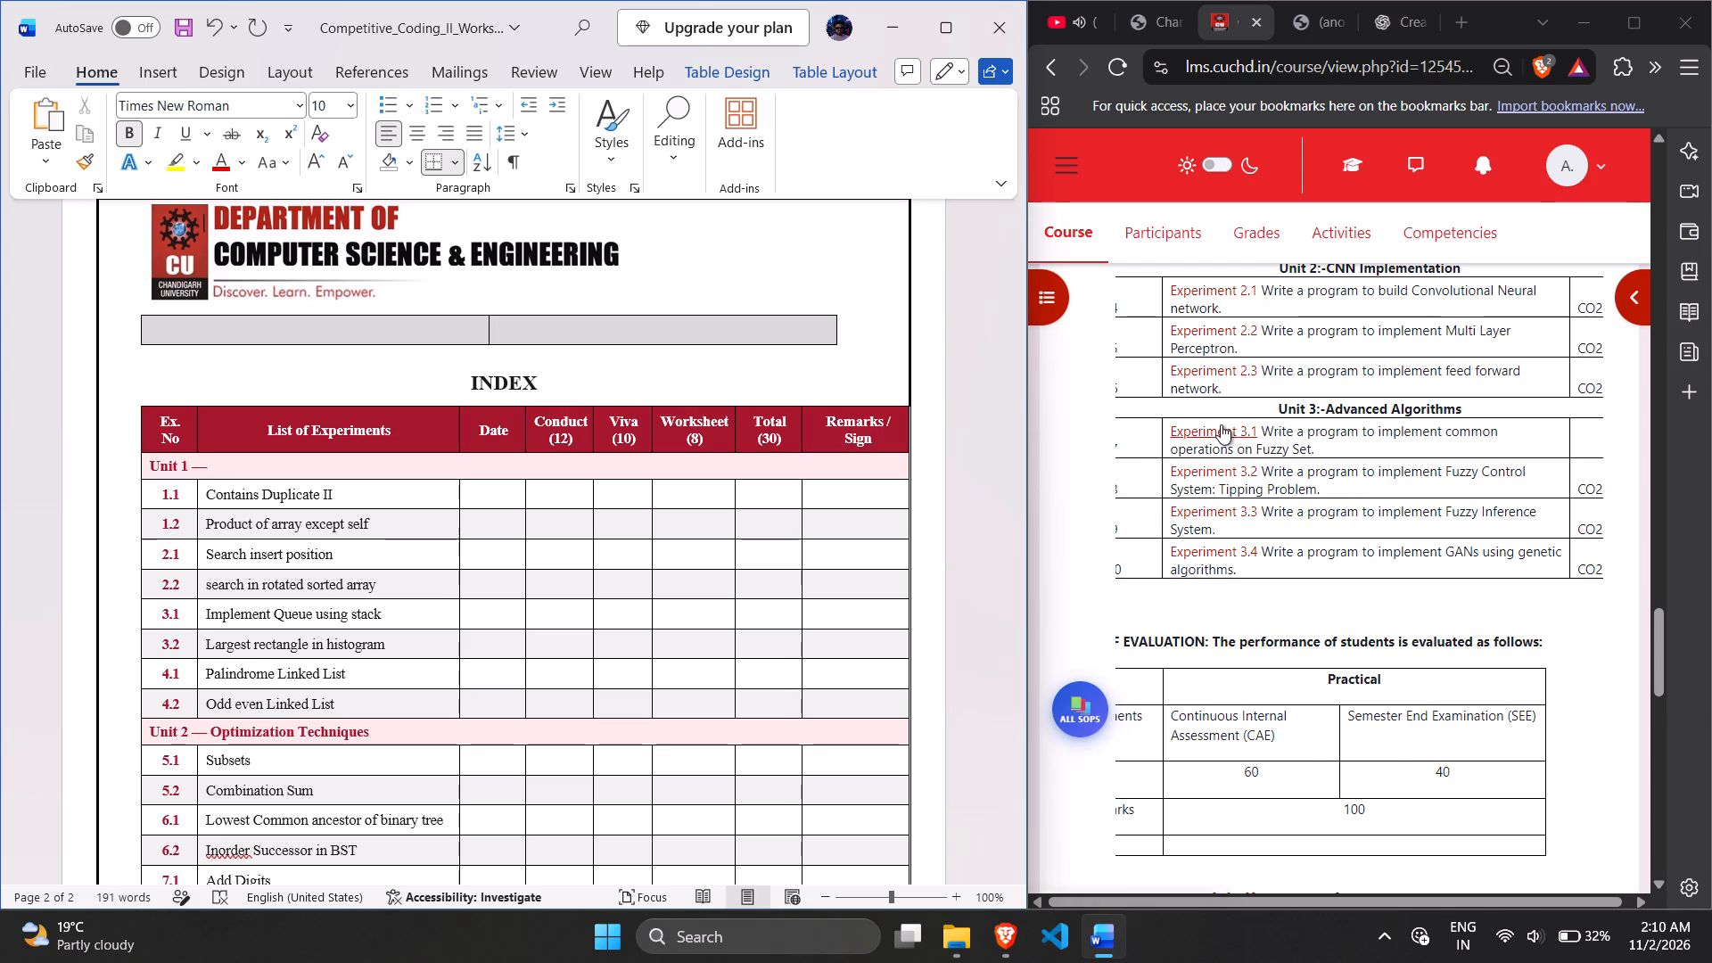
{"action": "scroll", "coordinate": [1221, 424], "scroll_direction": "up", "scroll_amount": 5}
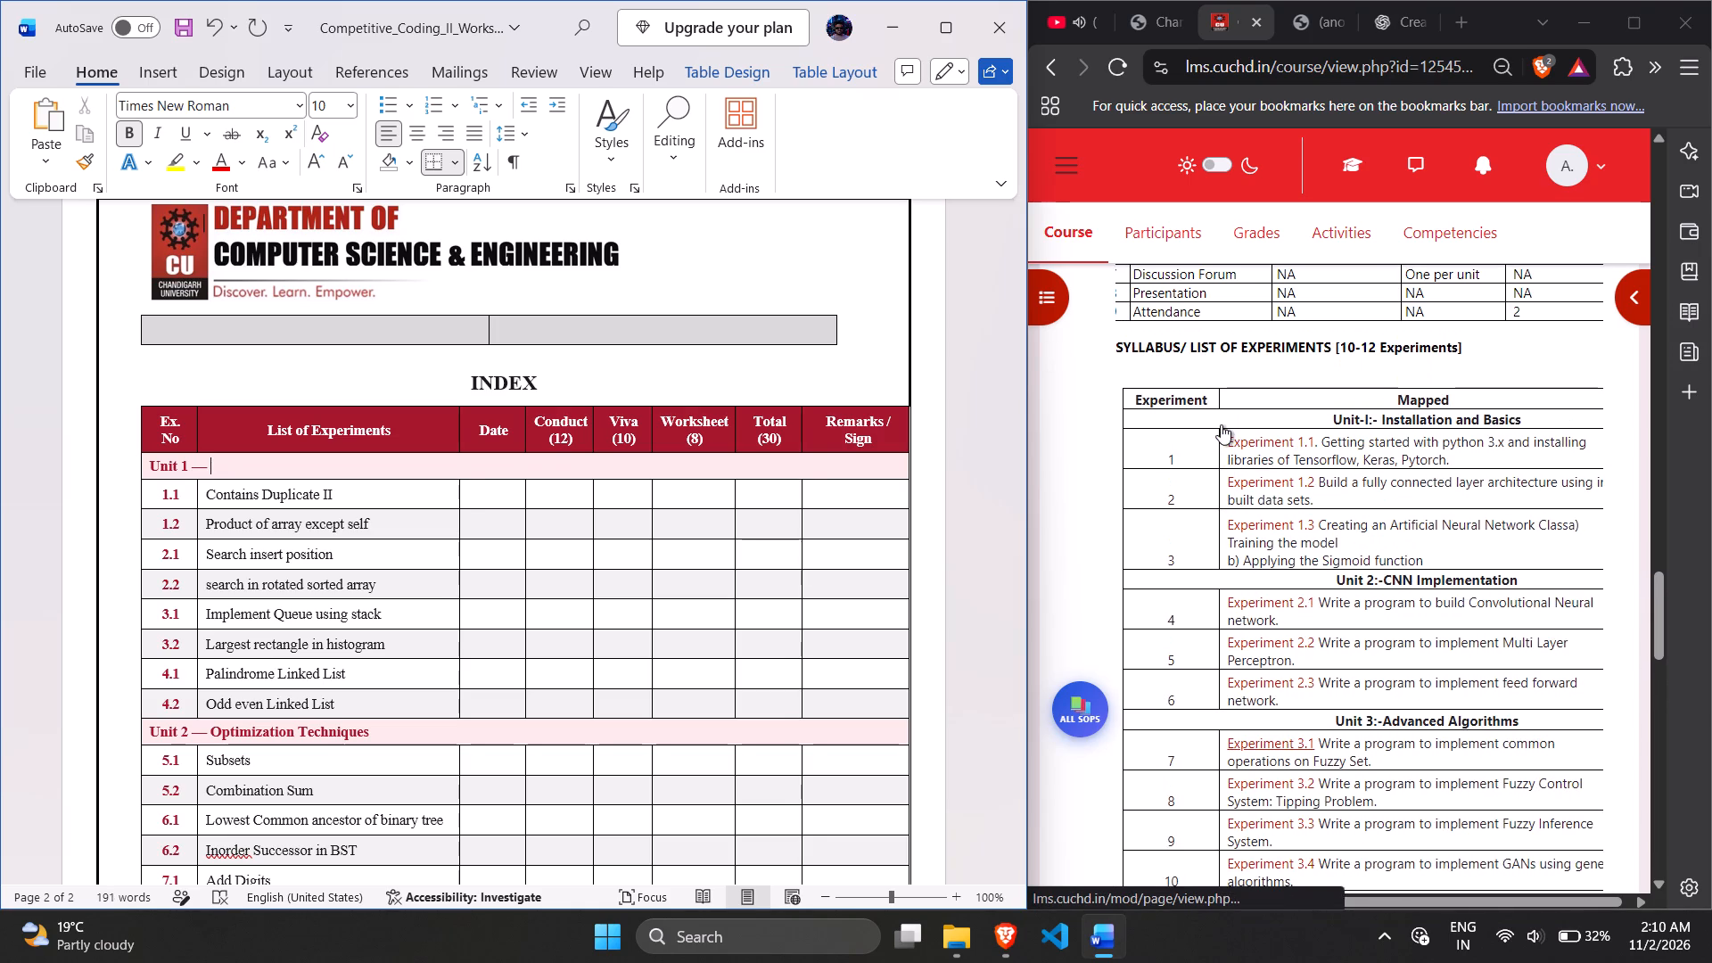
{"action": "scroll", "coordinate": [1221, 424], "scroll_direction": "left", "scroll_amount": 1}
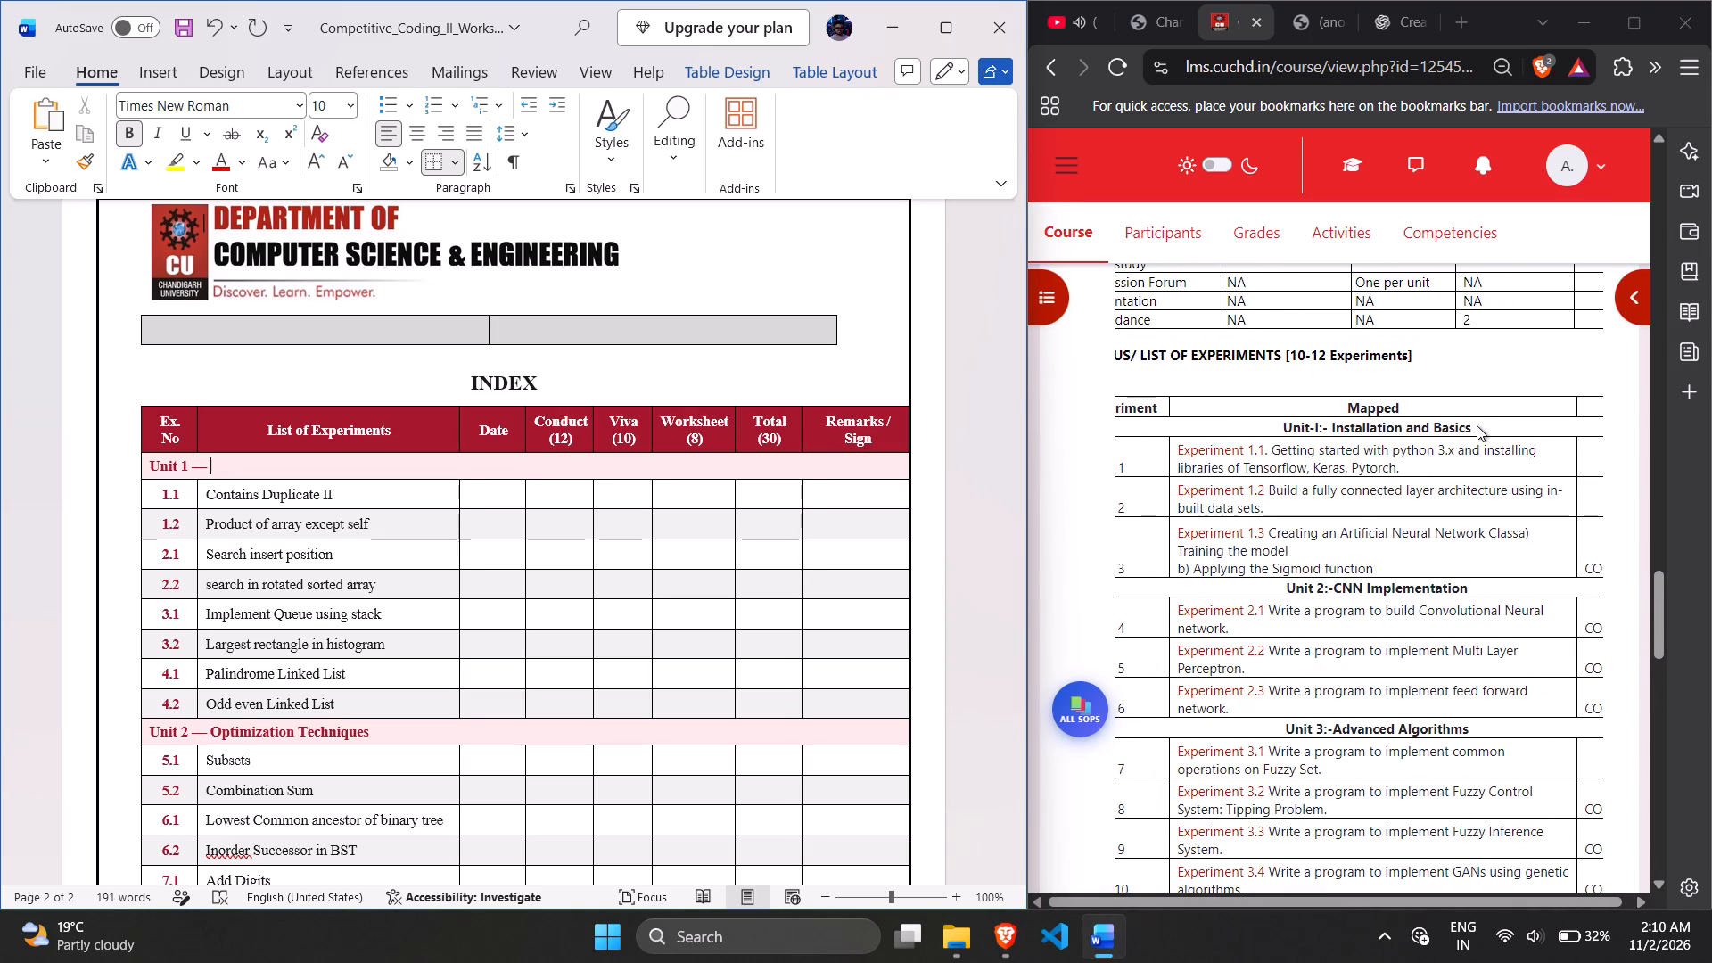
{"action": "left_click", "coordinate": [1474, 429]}
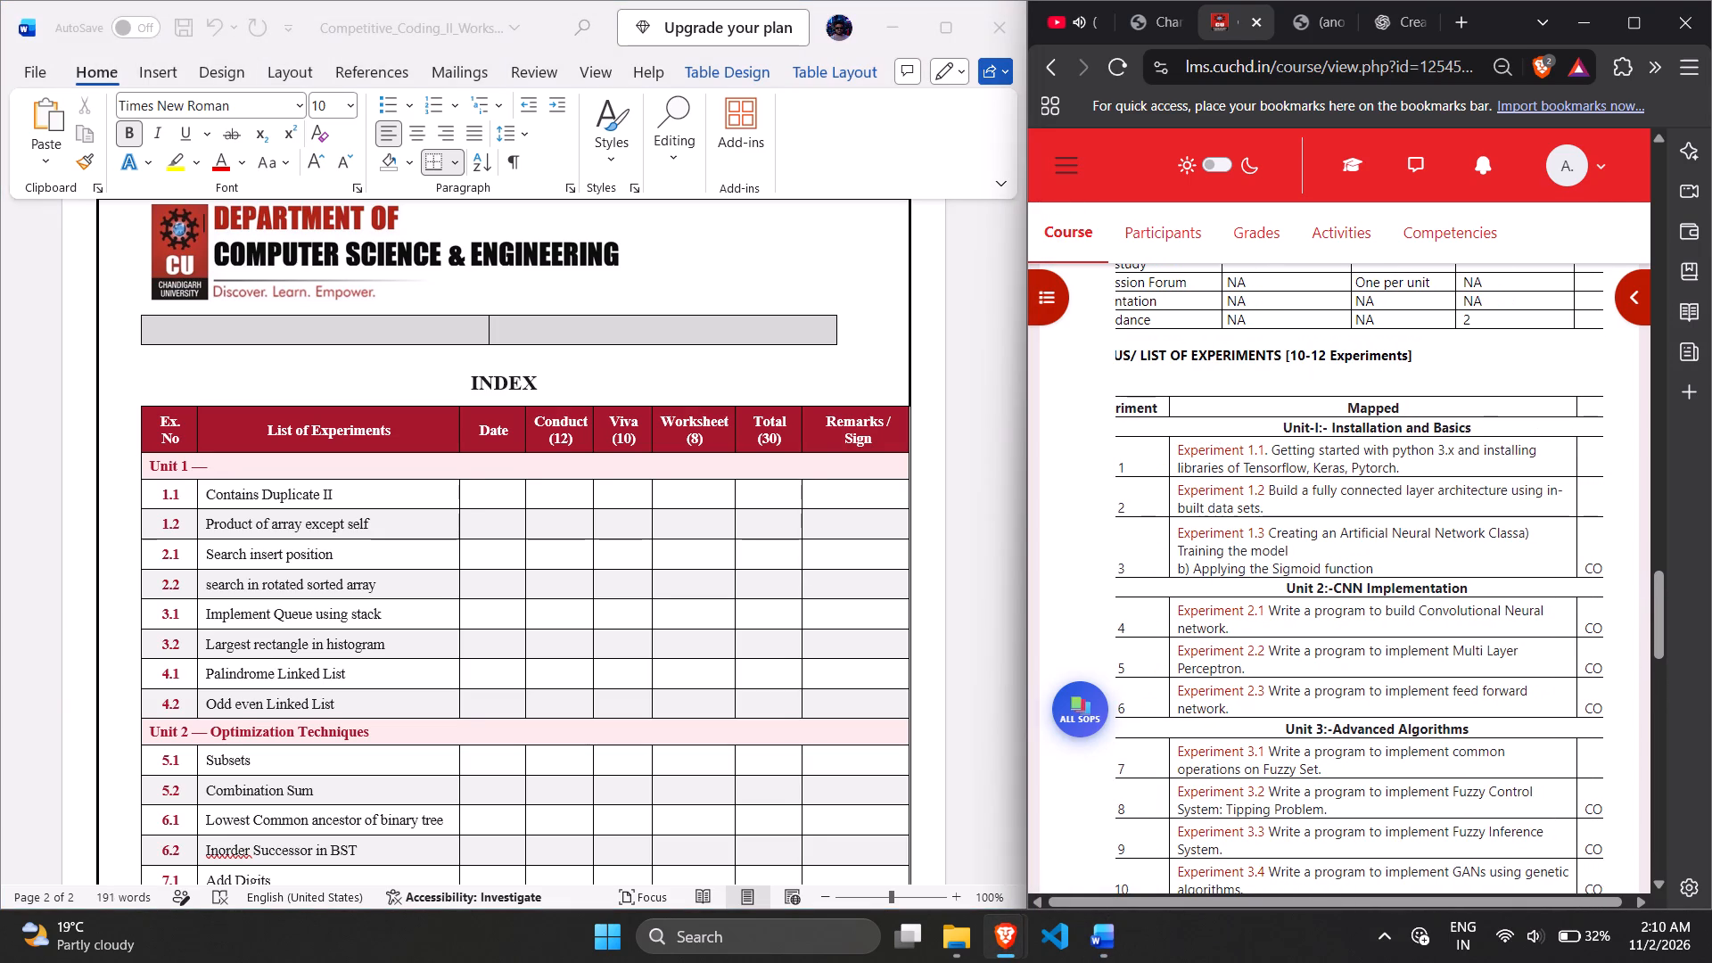
{"action": "left_click_drag", "start_coordinate": [1469, 429], "coordinate": [1331, 428]}
{"action": "key", "text": "ctrl+c"}
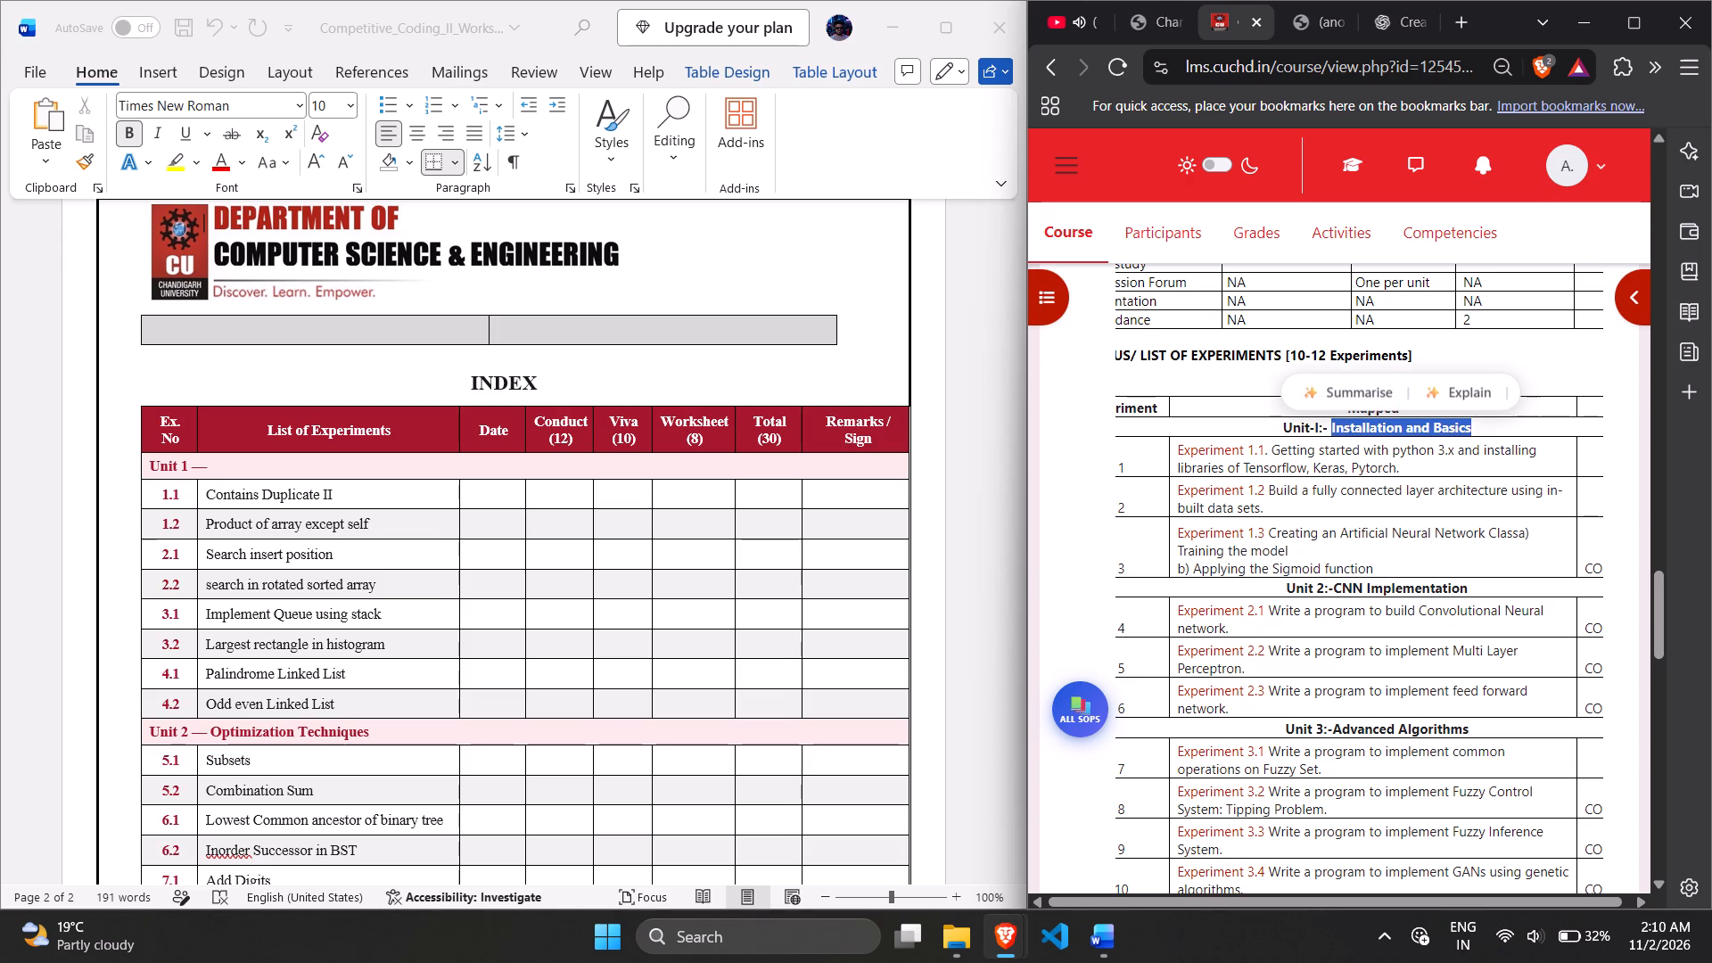
{"action": "left_click", "coordinate": [258, 464]}
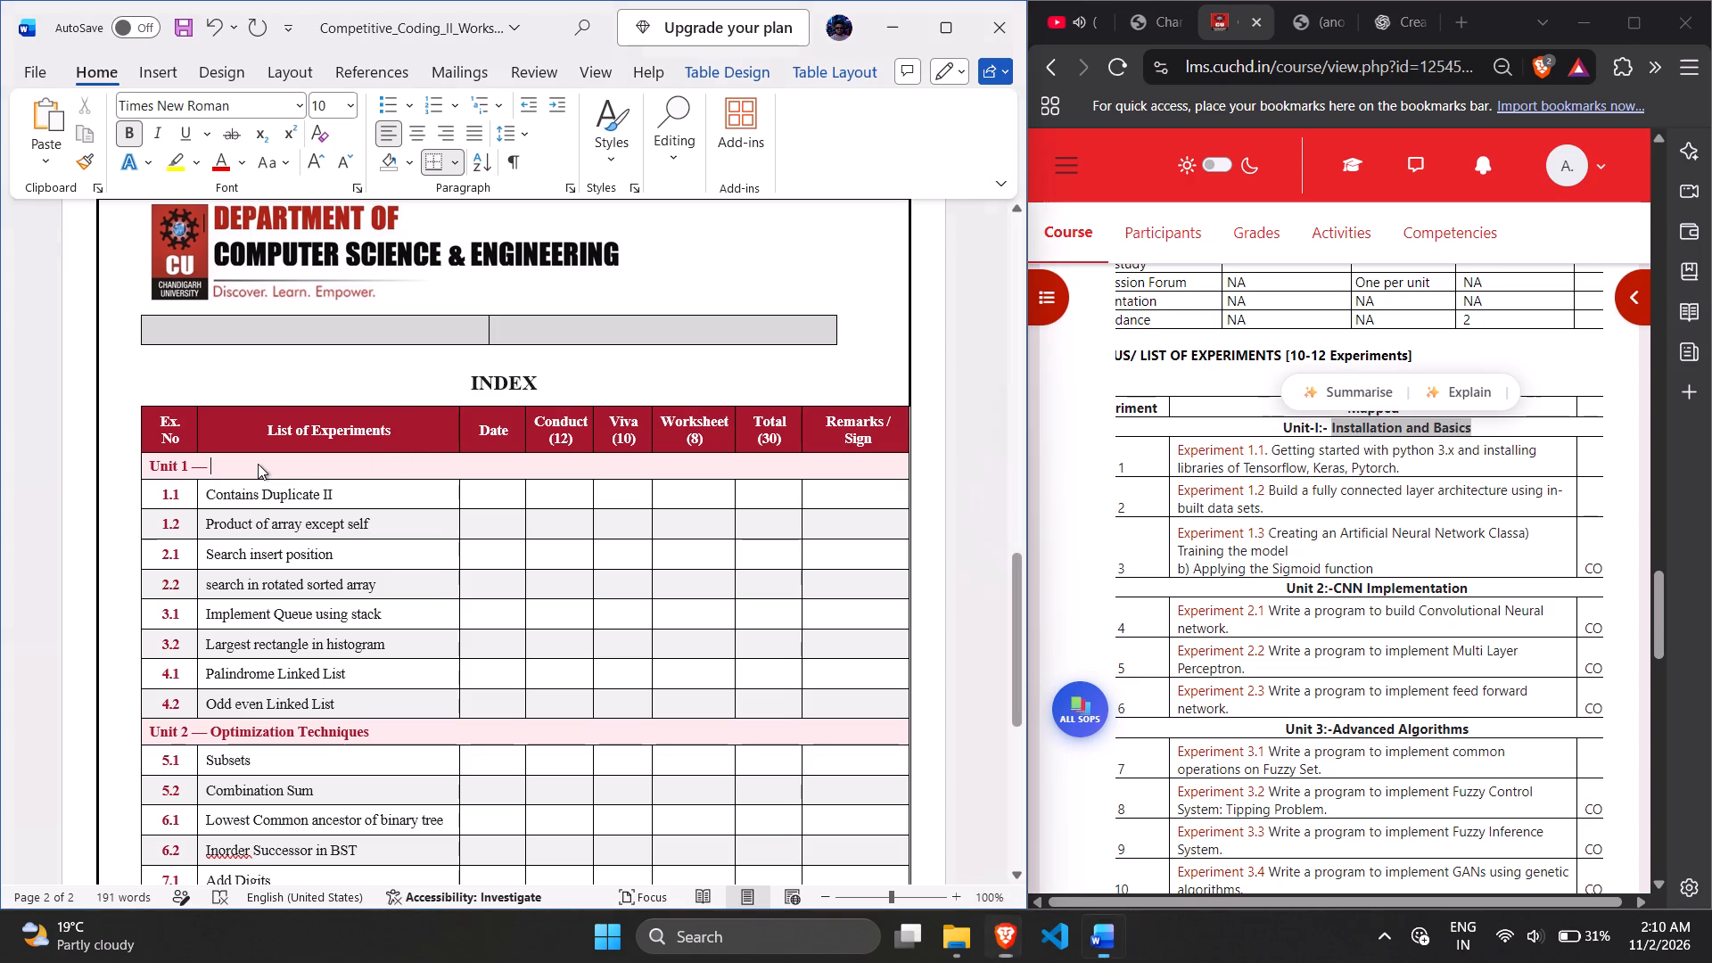
{"action": "key", "text": "ctrl+v"}
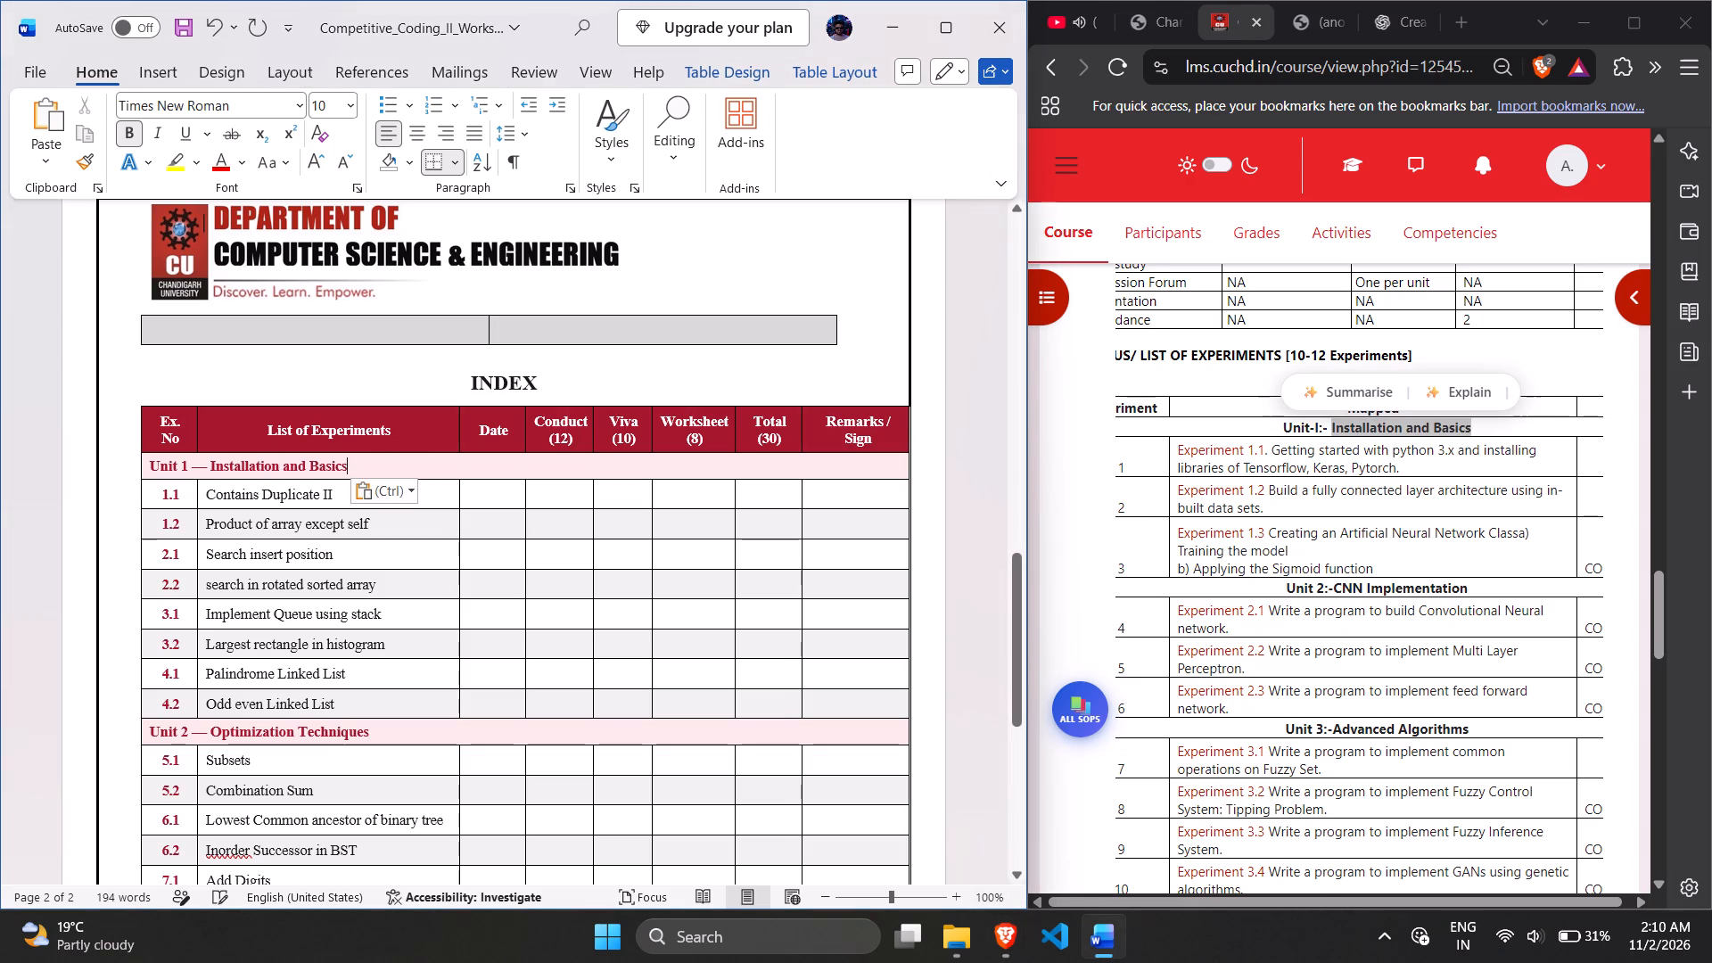
Replace the Unit 2 heading title in the index table with CNN Implementation, copied from the LMS experiment list.
{"action": "scroll", "coordinate": [345, 546], "scroll_direction": "down", "scroll_amount": 1}
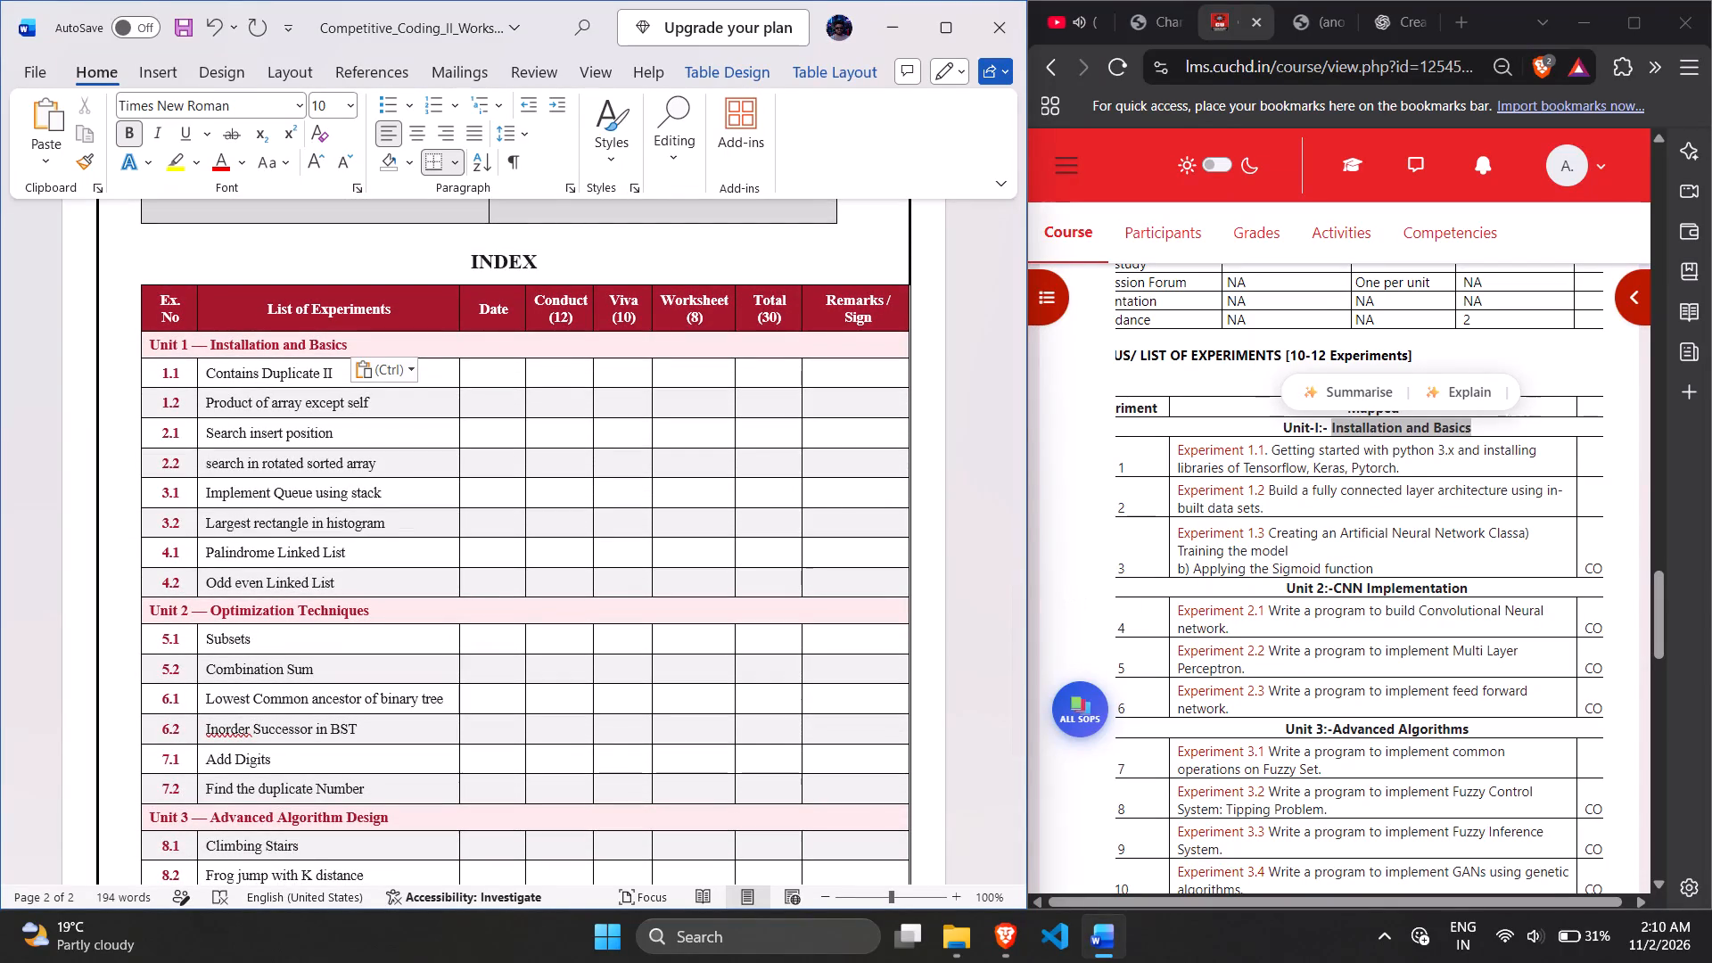
{"action": "left_click_drag", "start_coordinate": [1472, 588], "coordinate": [1326, 588]}
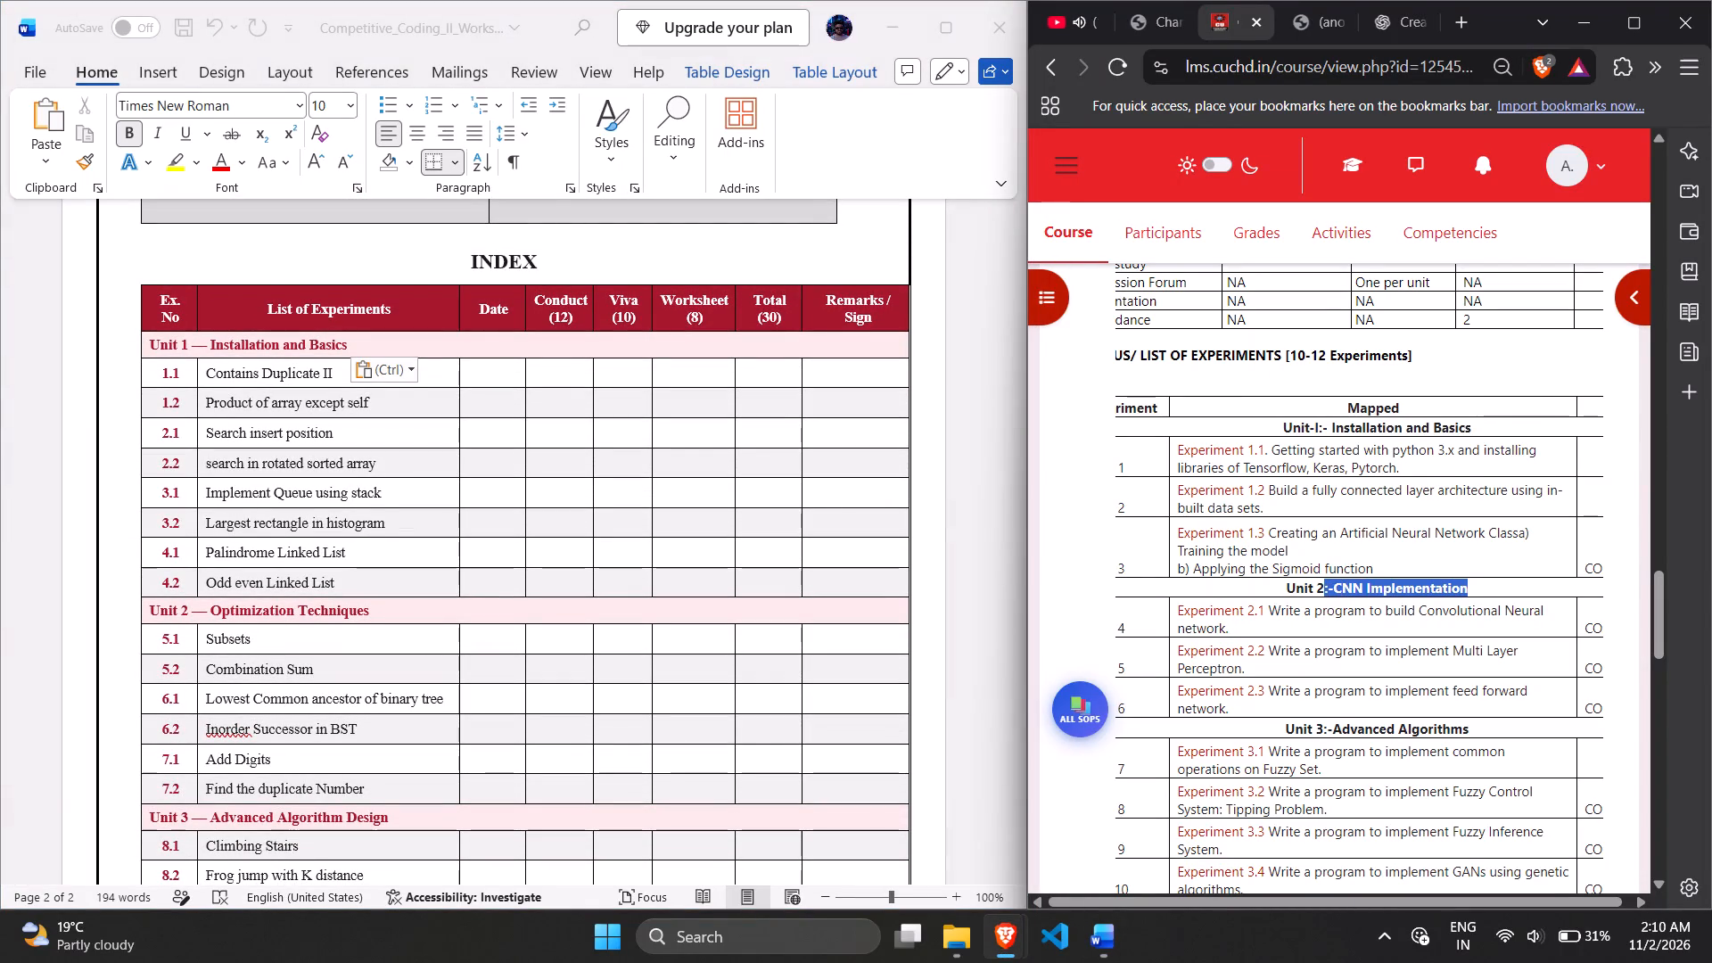
{"action": "left_click_drag", "start_coordinate": [1326, 588], "coordinate": [1333, 588]}
{"action": "key", "text": "ctrl+c"}
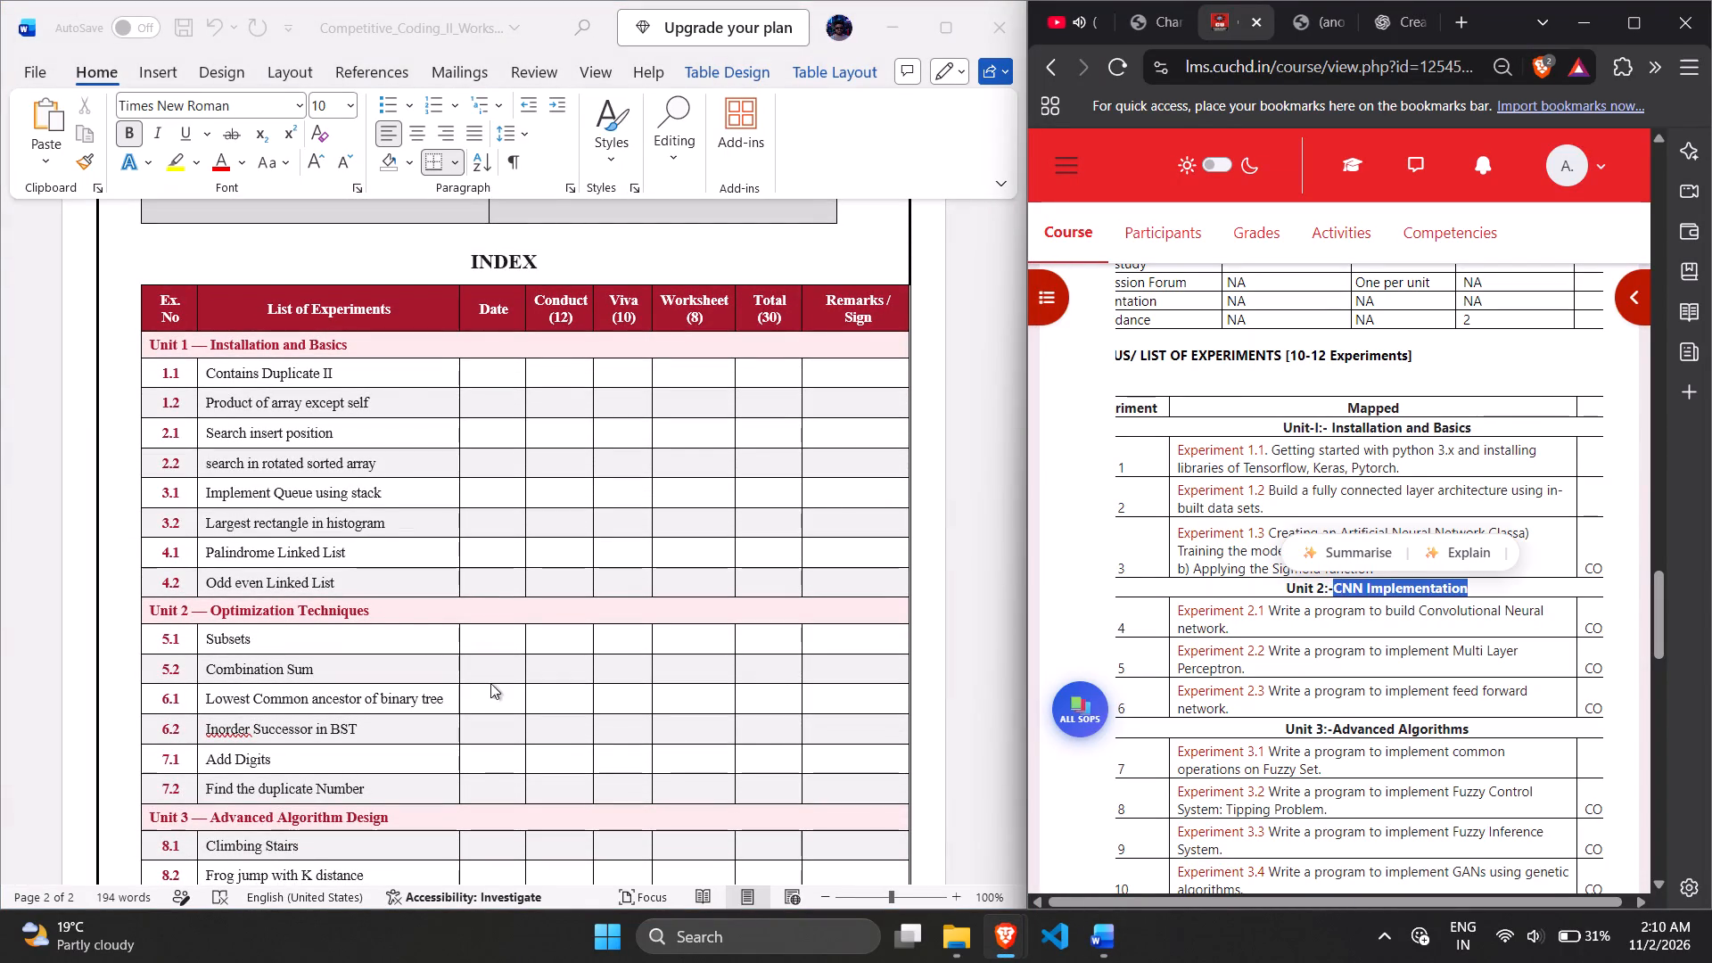
{"action": "left_click", "coordinate": [382, 606]}
{"action": "left_click_drag", "start_coordinate": [377, 610], "coordinate": [230, 611]}
{"action": "key", "text": "ctrl+v"}
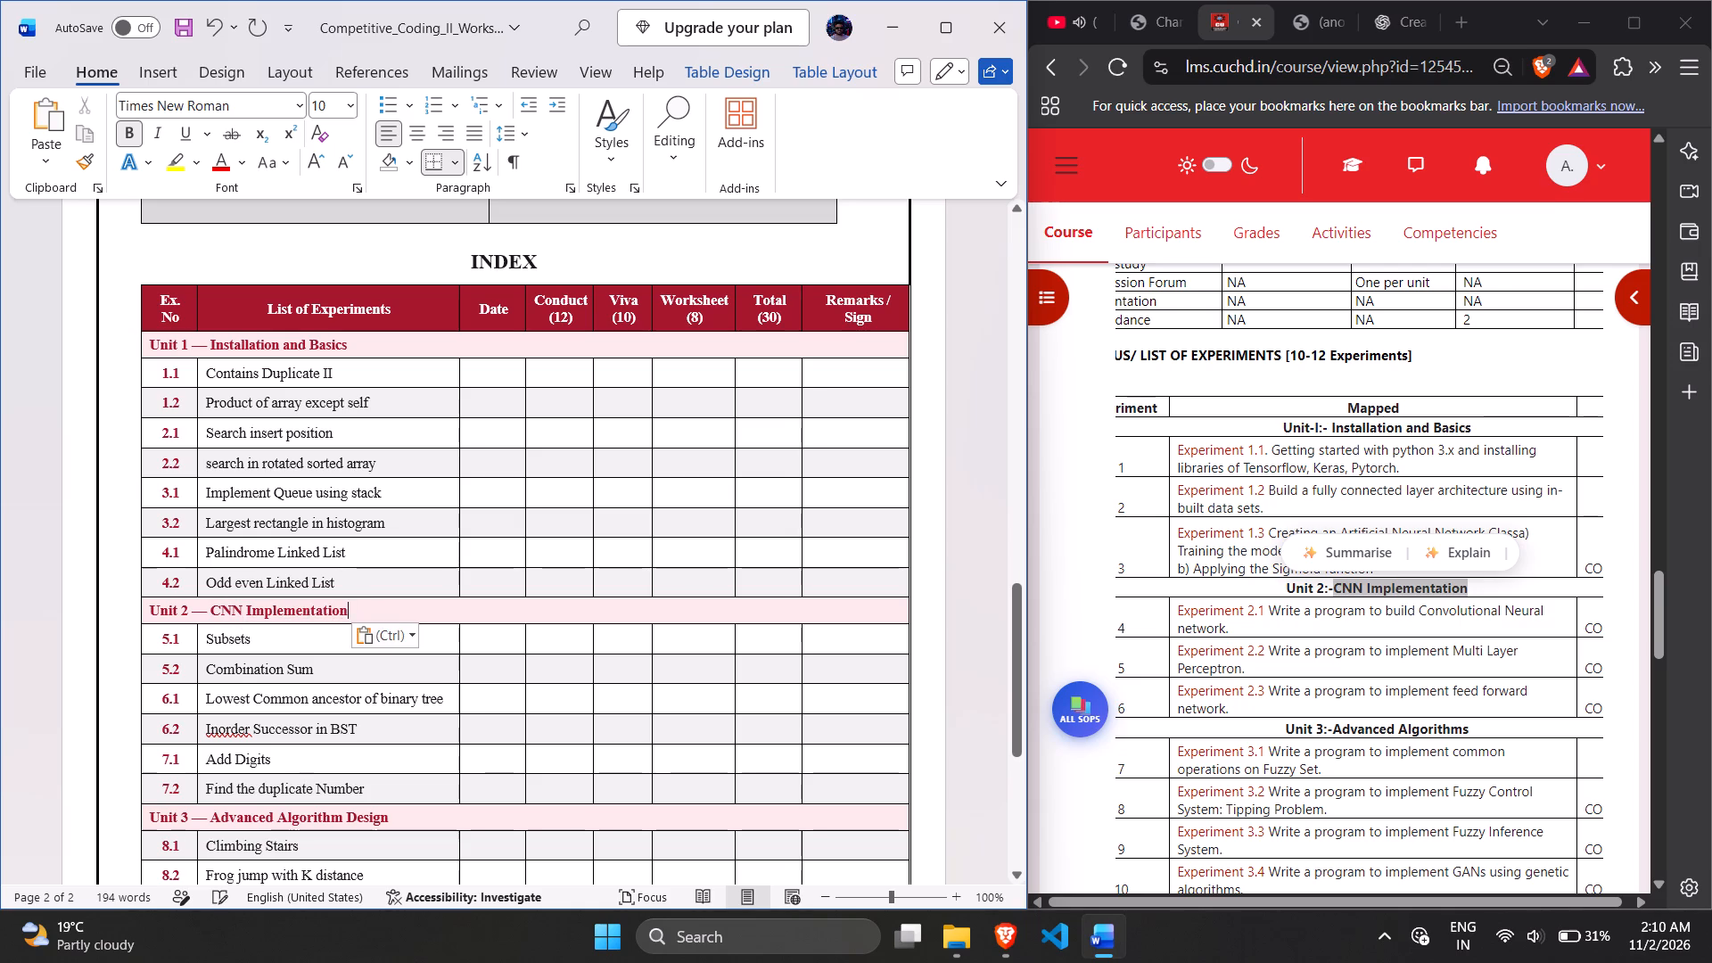
Change the Unit 3 heading title in the index table to Advanced Algorithms, matching the LMS experiment list.
{"action": "scroll", "coordinate": [230, 611], "scroll_direction": "down", "scroll_amount": 1}
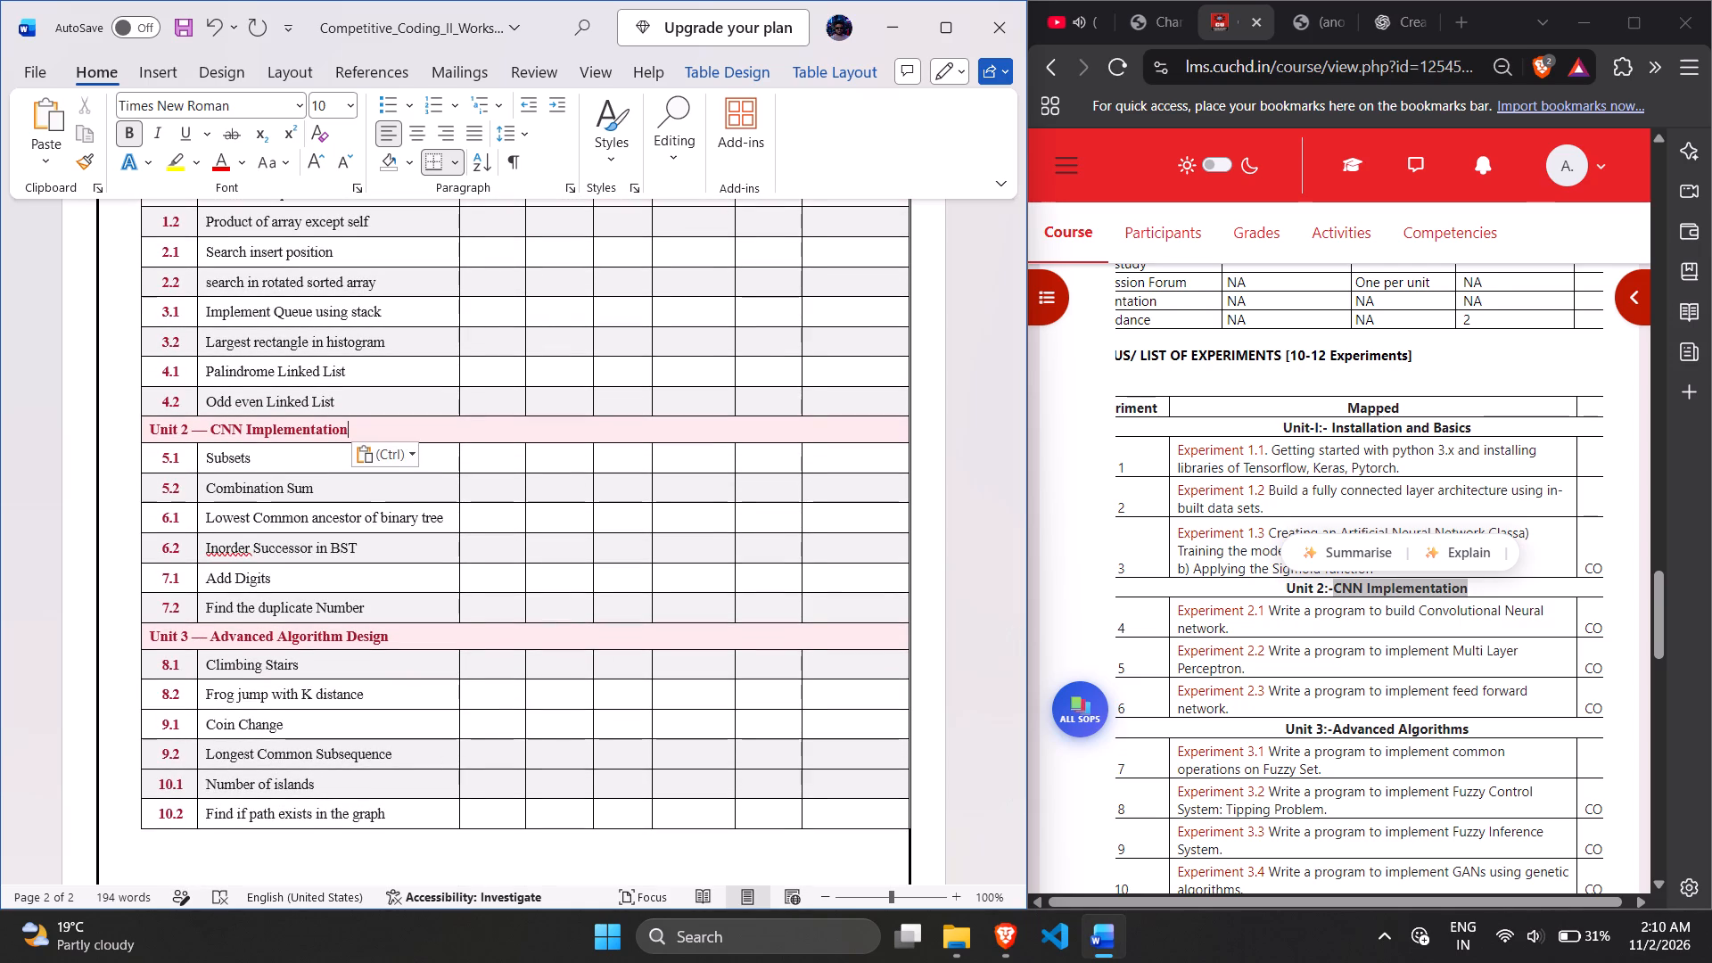
{"action": "left_click", "coordinate": [1473, 731]}
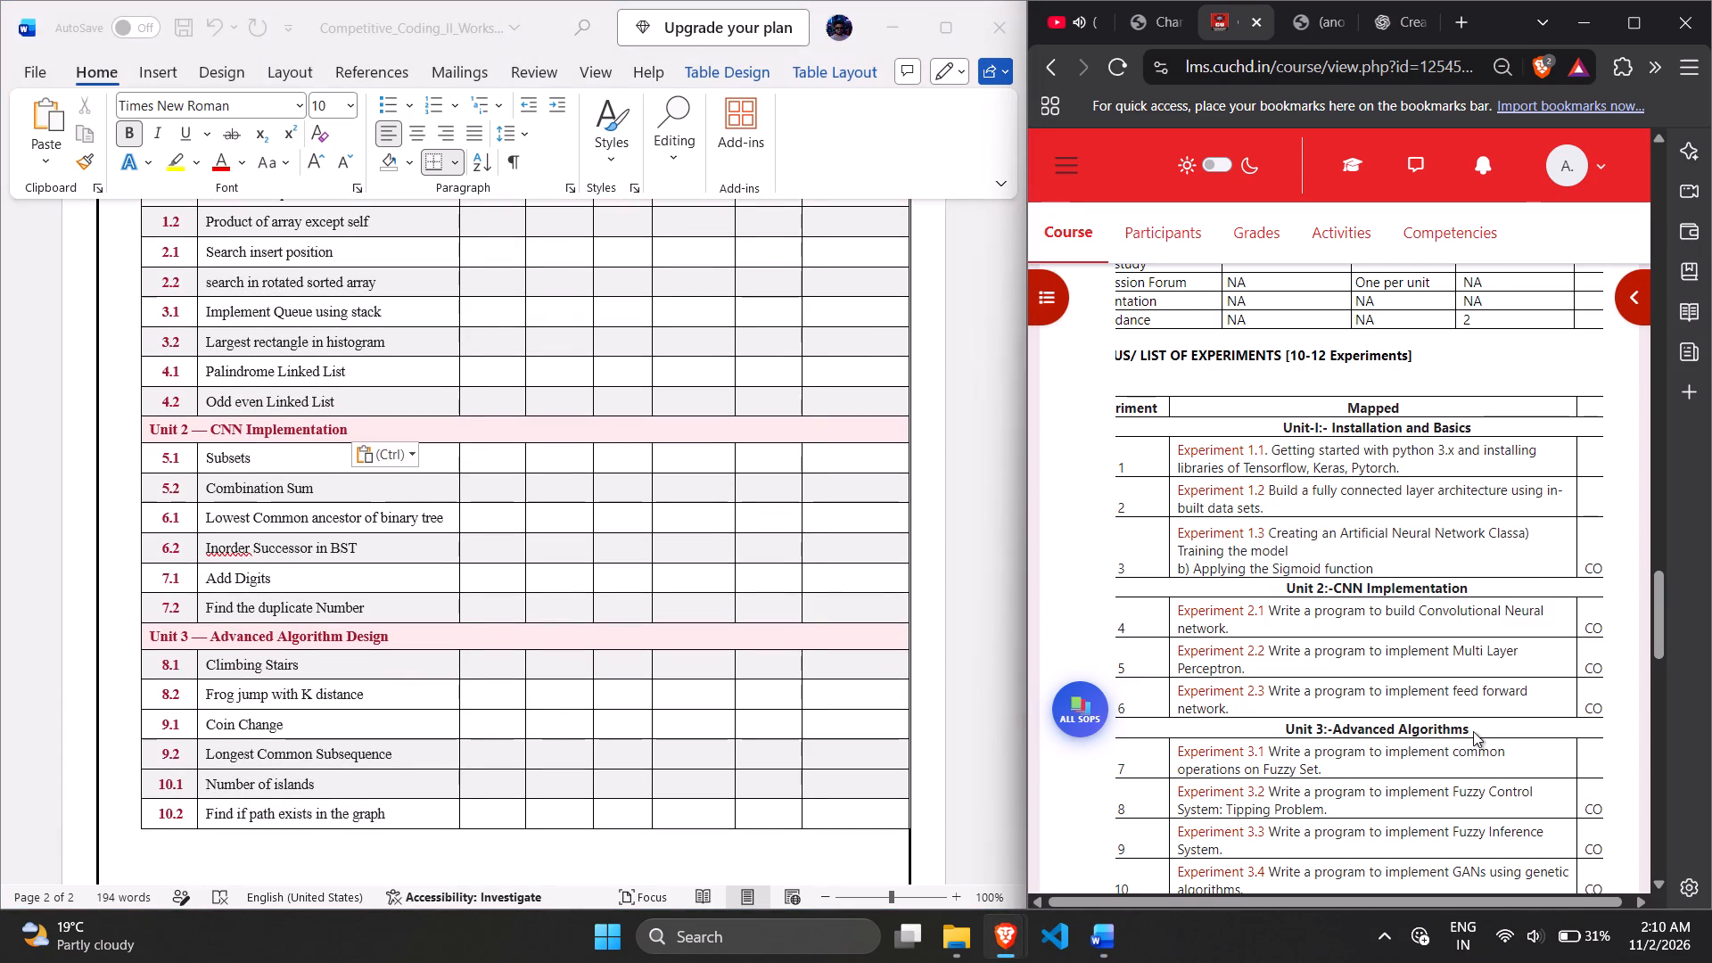
{"action": "left_click", "coordinate": [1469, 728]}
{"action": "left_click_drag", "start_coordinate": [1471, 730], "coordinate": [1335, 740]}
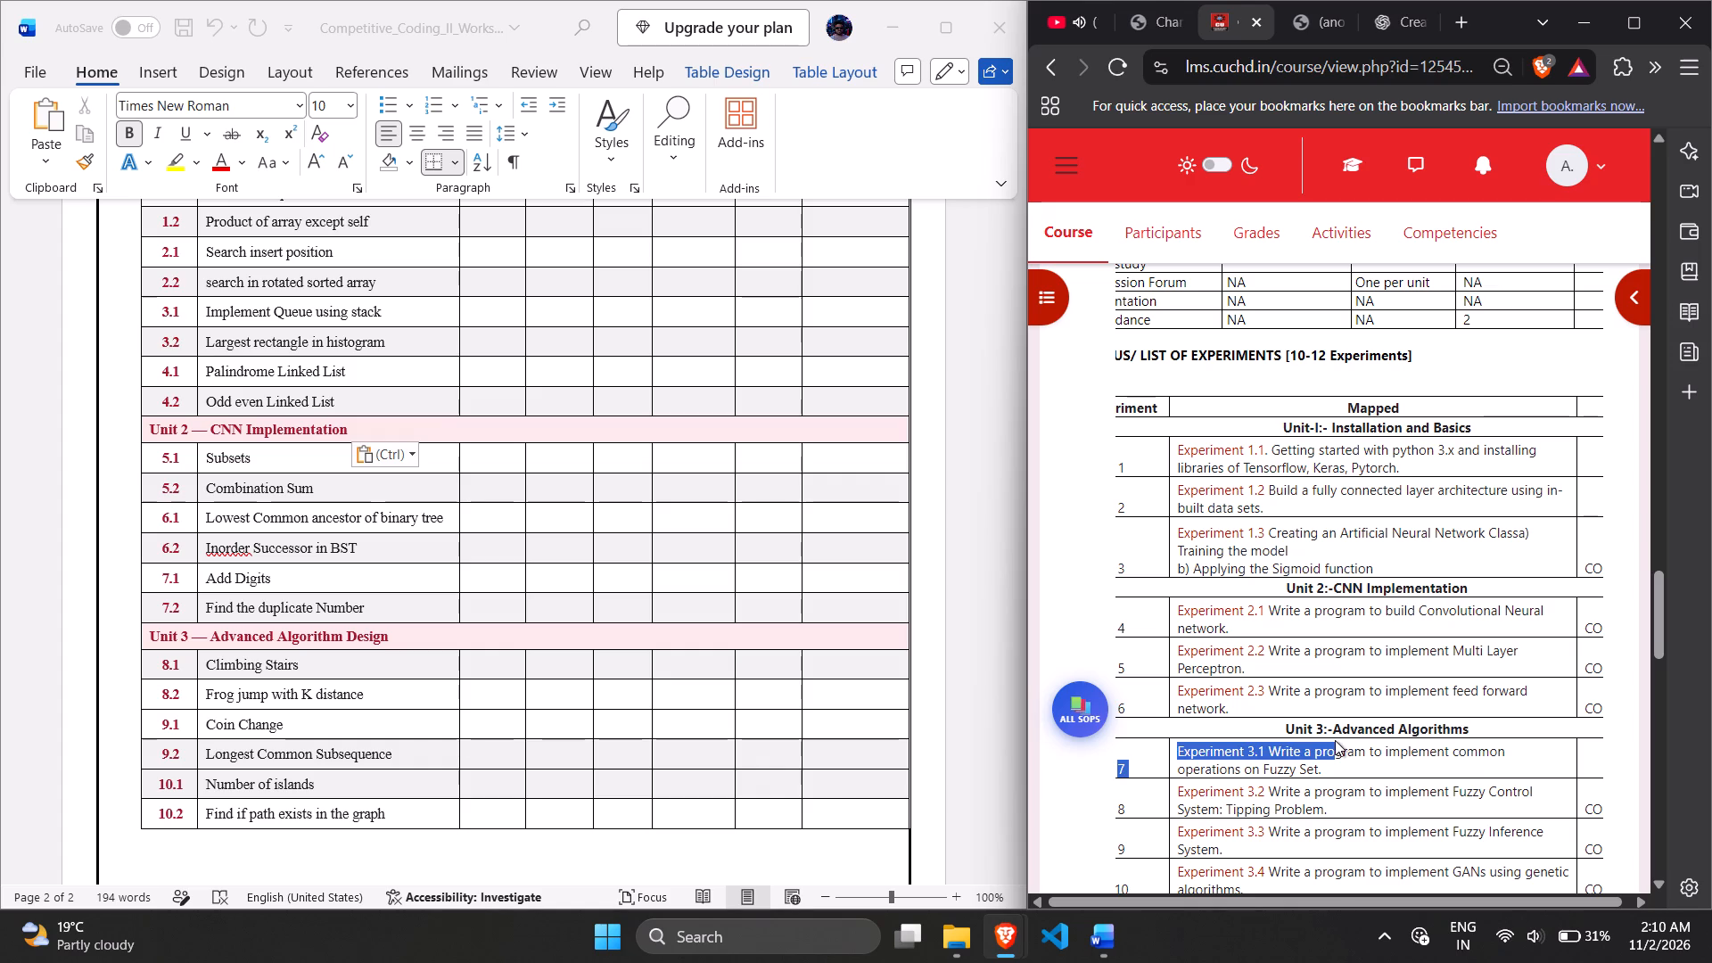
{"action": "left_click_drag", "start_coordinate": [1335, 740], "coordinate": [1335, 735]}
{"action": "key", "text": "ctrl+c"}
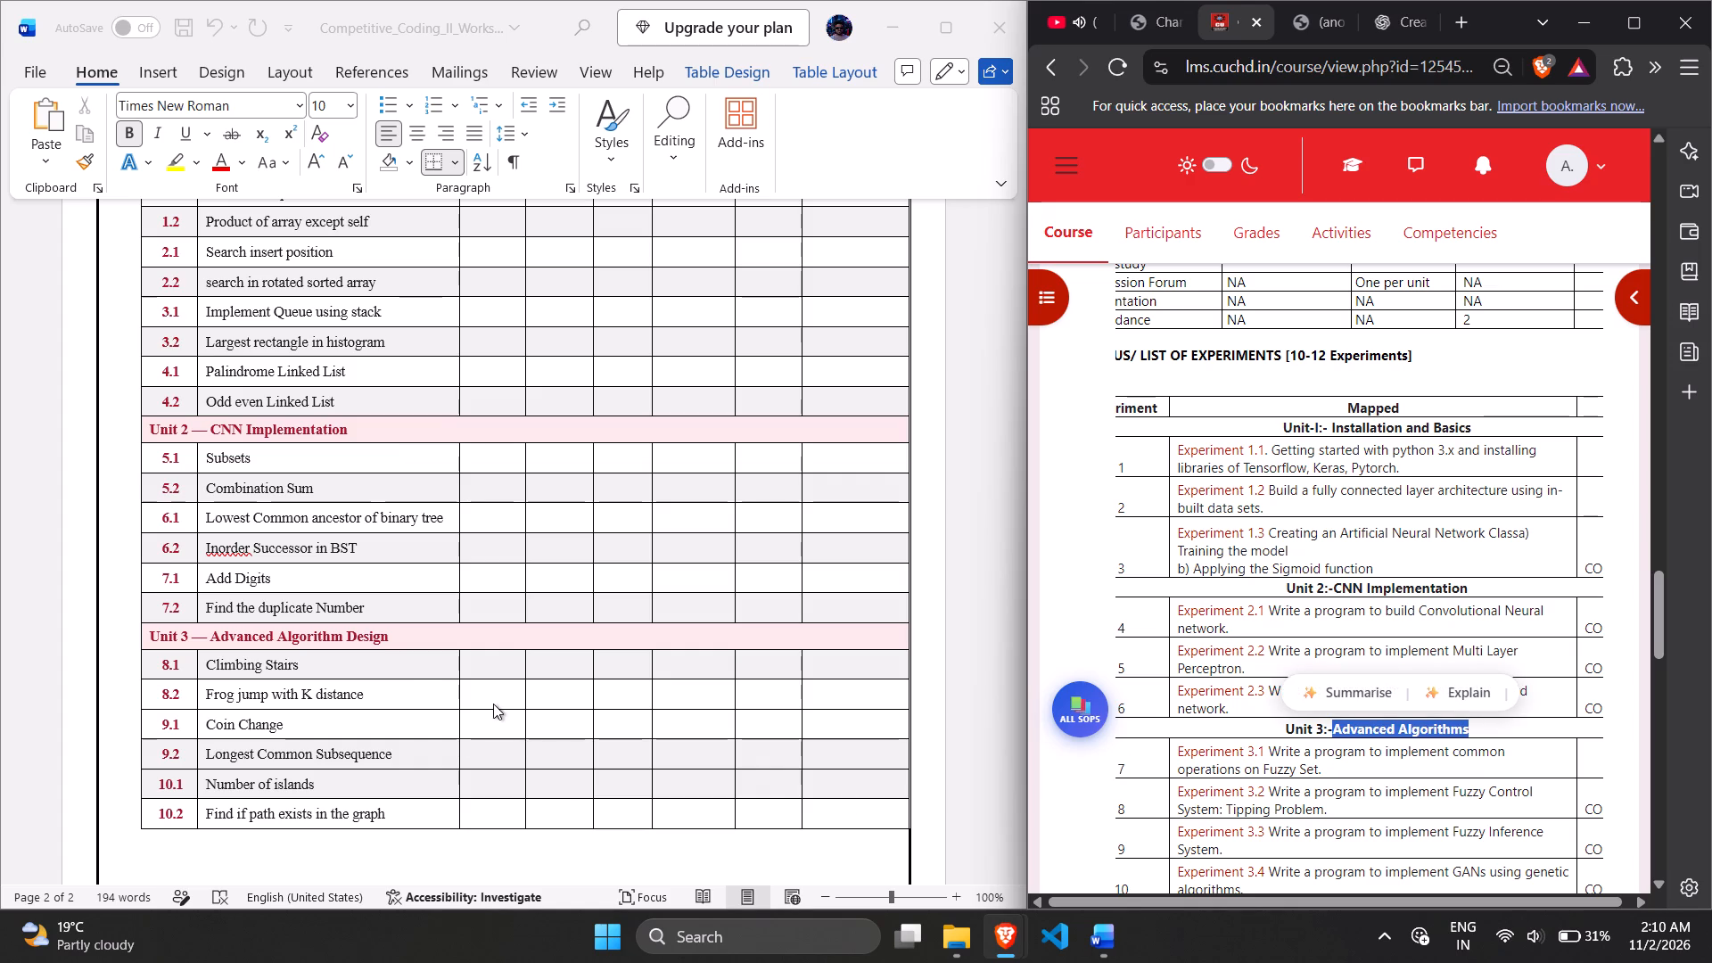
{"action": "left_click", "coordinate": [395, 637]}
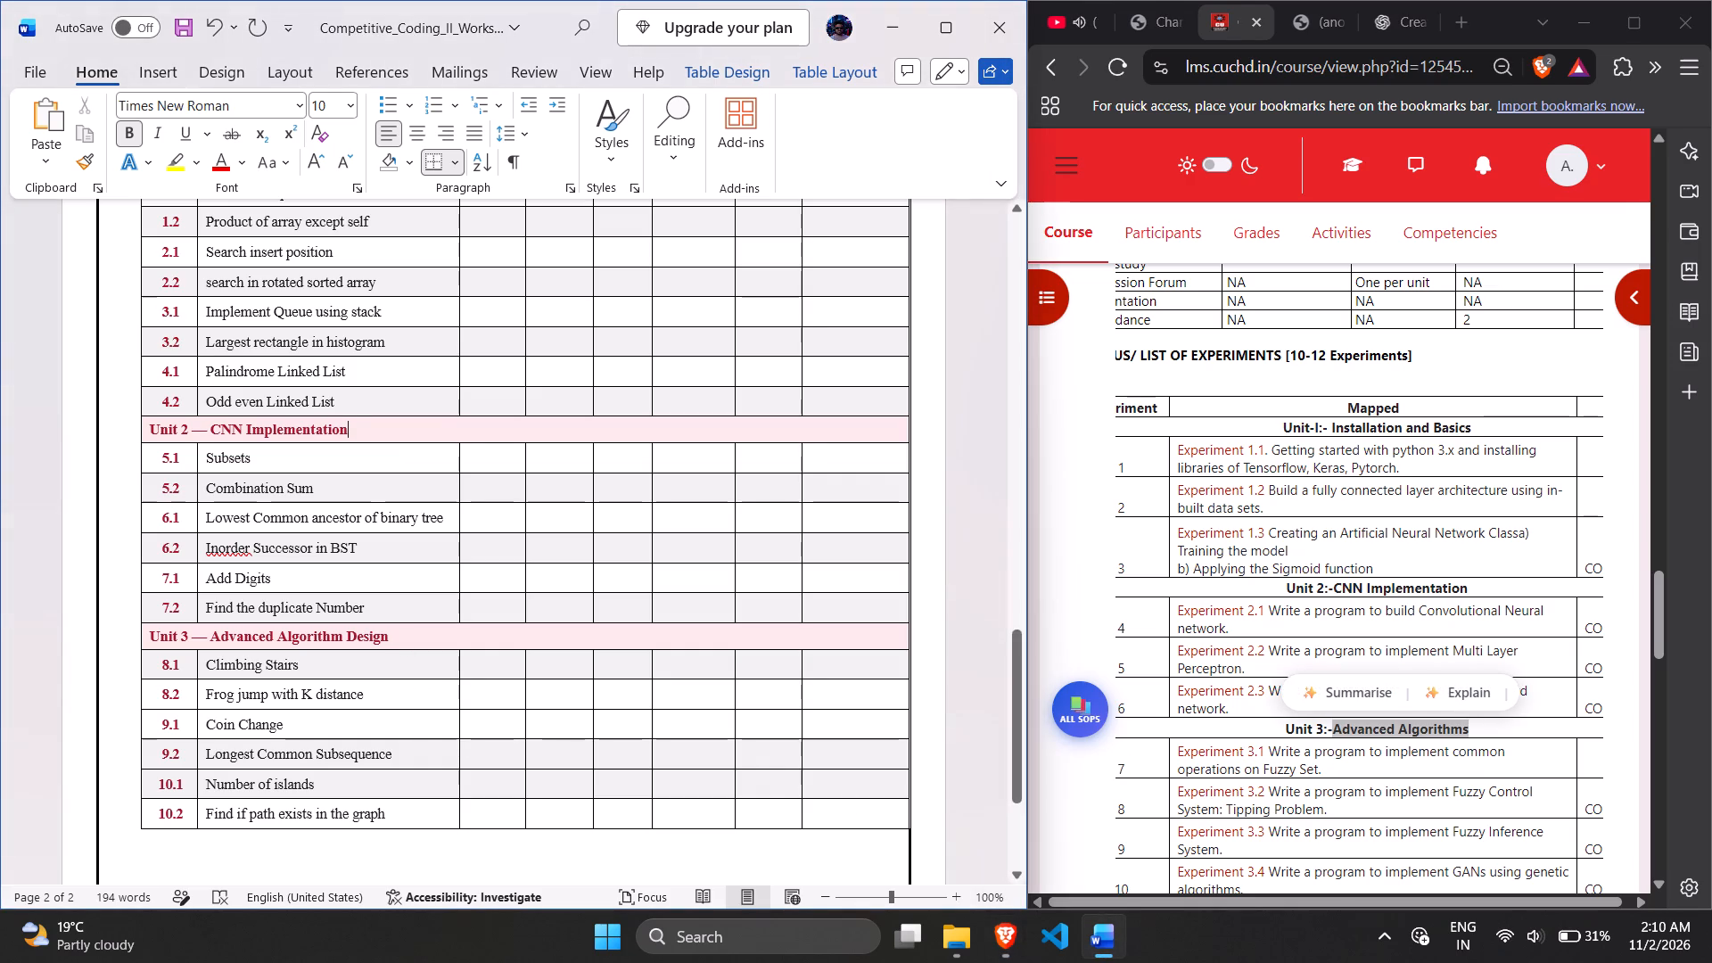
{"action": "left_click", "coordinate": [389, 637]}
{"action": "key", "text": "BackSpace"}
{"action": "key", "text": "BackSpace"}
{"action": "key", "text": "BackSpace"}
{"action": "key", "text": "BackSpace"}
{"action": "key", "text": "BackSpace"}
{"action": "key", "text": "BackSpace"}
{"action": "key", "text": "BackSpace"}
{"action": "key", "text": "BackSpace"}
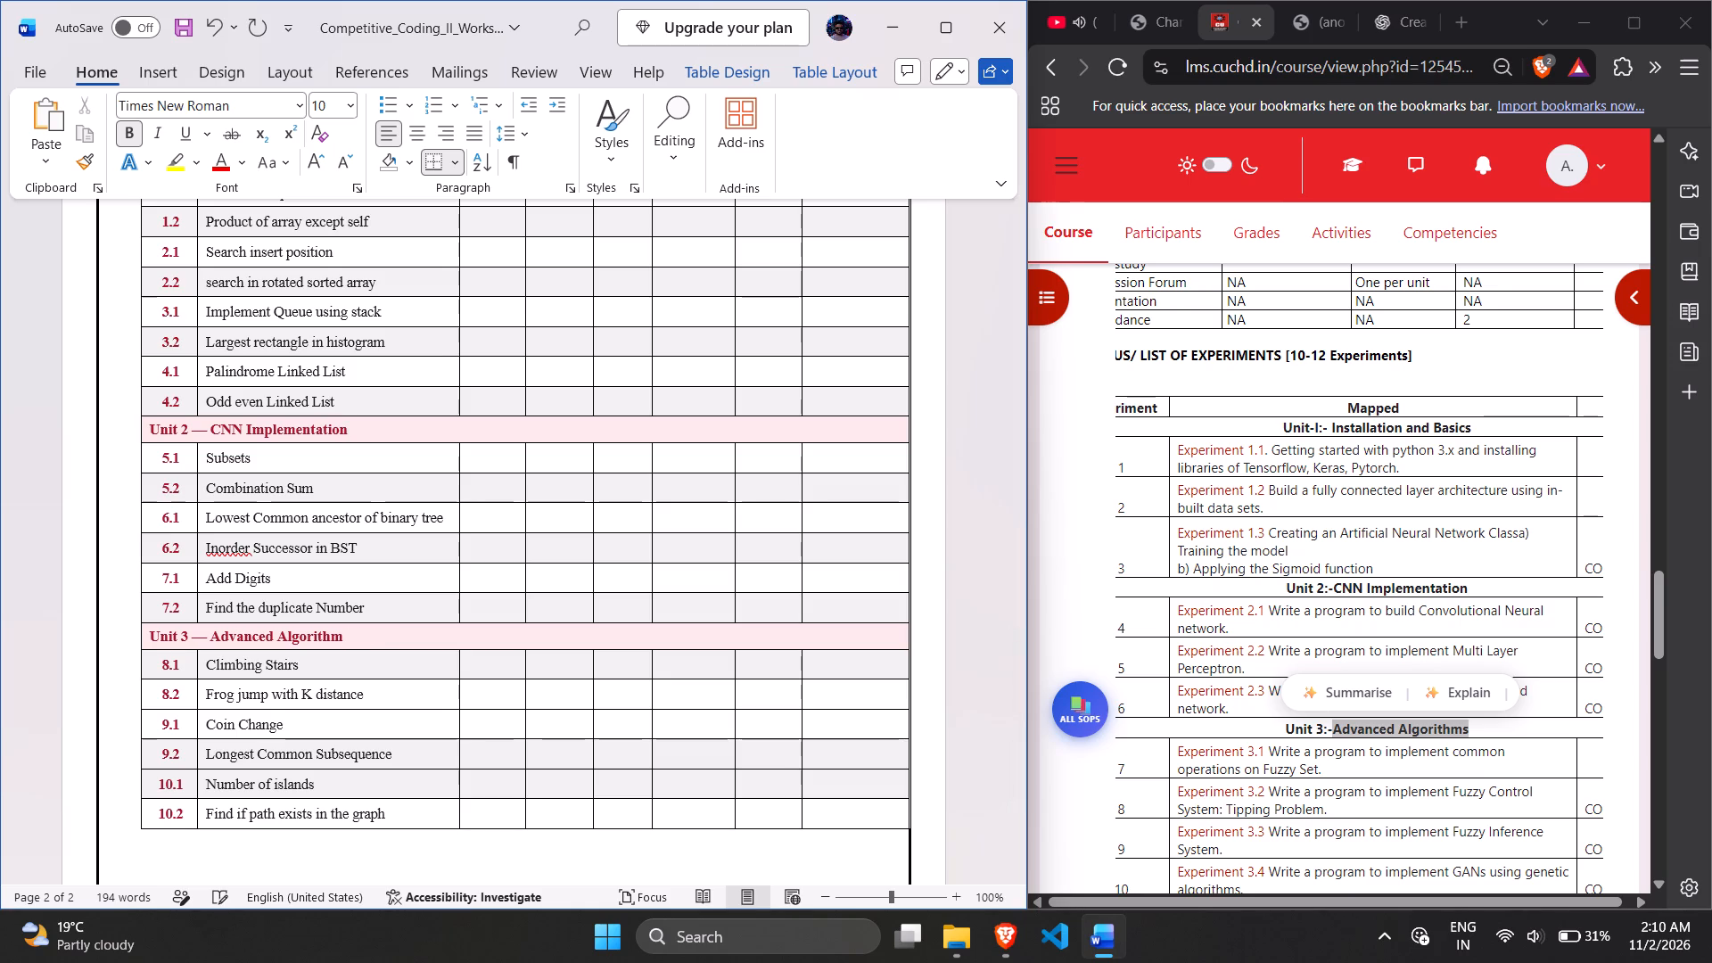
{"action": "key", "text": "s"}
Replace the 1.1 index entry with the LMS title "Getting started with python 3.x and installing libraries of Tensorflow, Keras, Pytorch.".
{"action": "scroll", "coordinate": [389, 637], "scroll_direction": "up", "scroll_amount": 1}
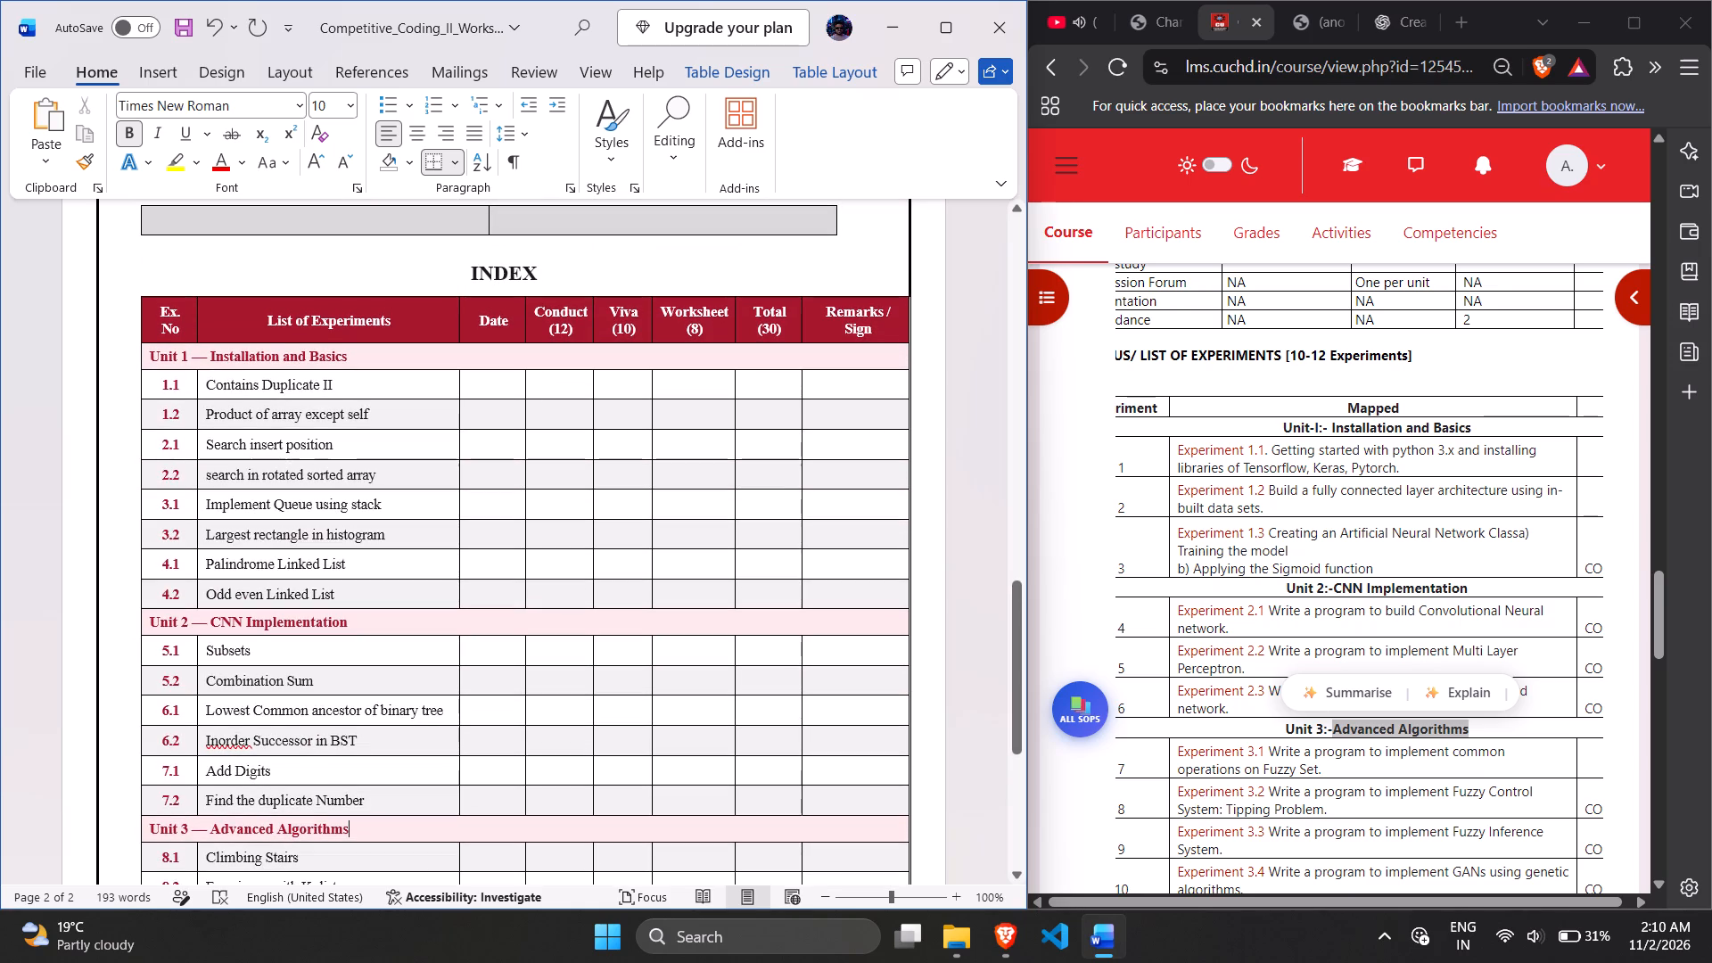
{"action": "left_click", "coordinate": [1198, 564]}
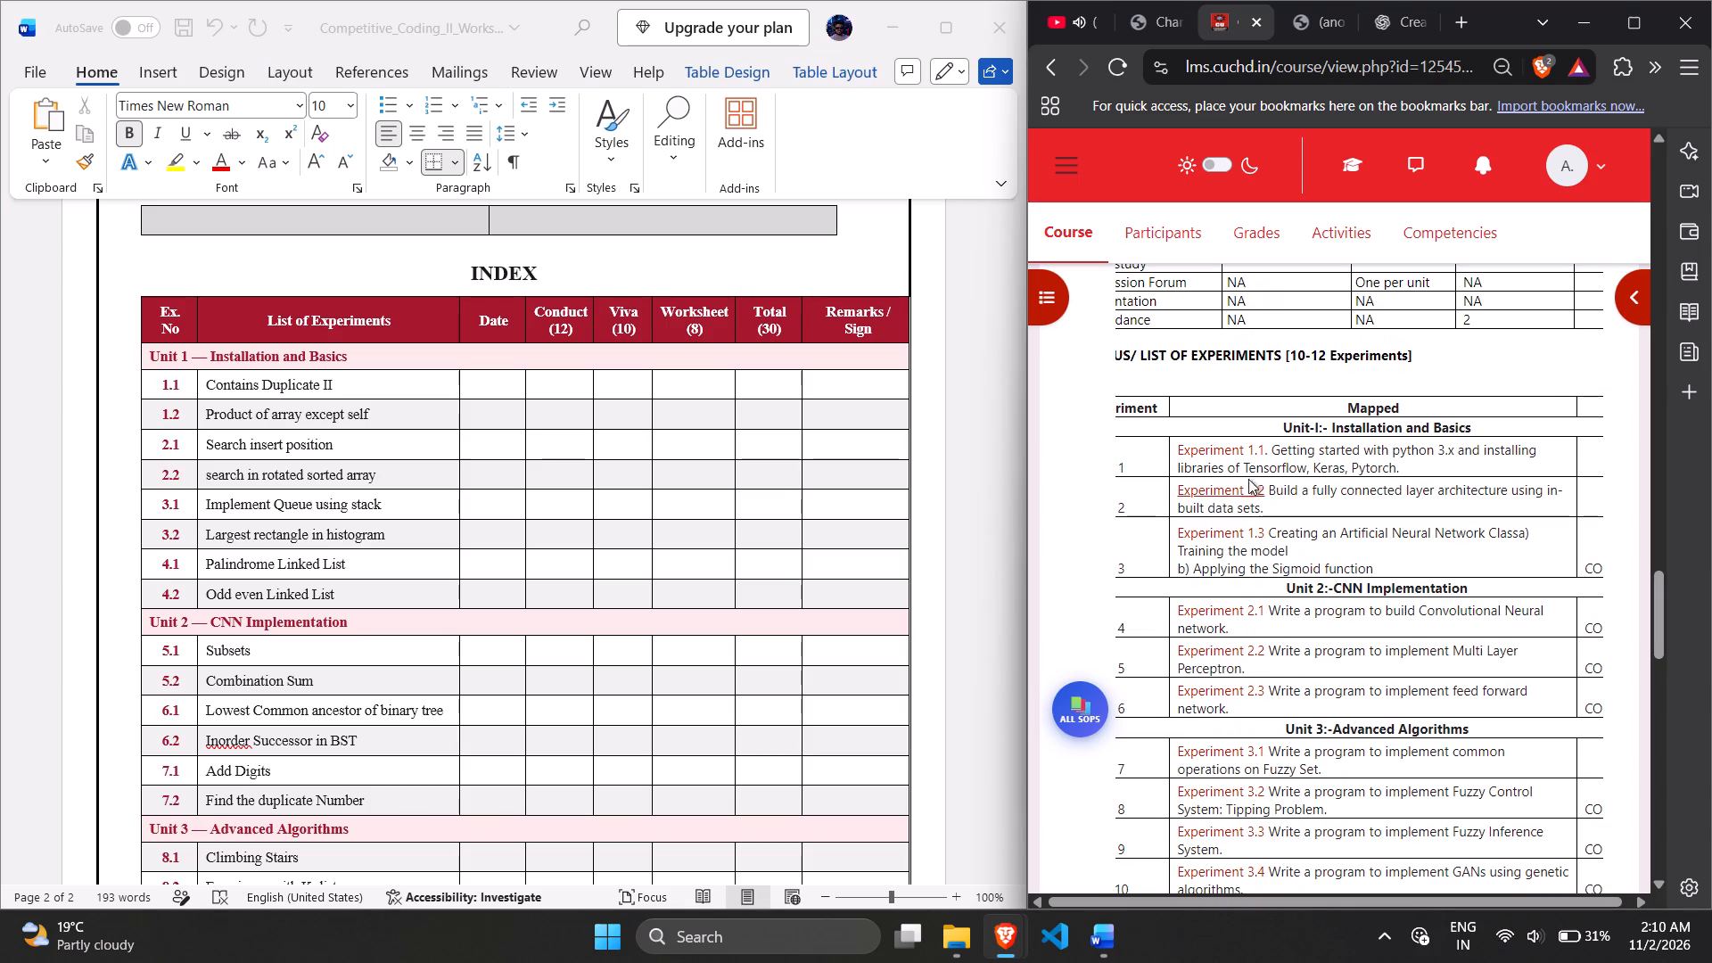
{"action": "left_click_drag", "start_coordinate": [1272, 446], "coordinate": [1403, 471]}
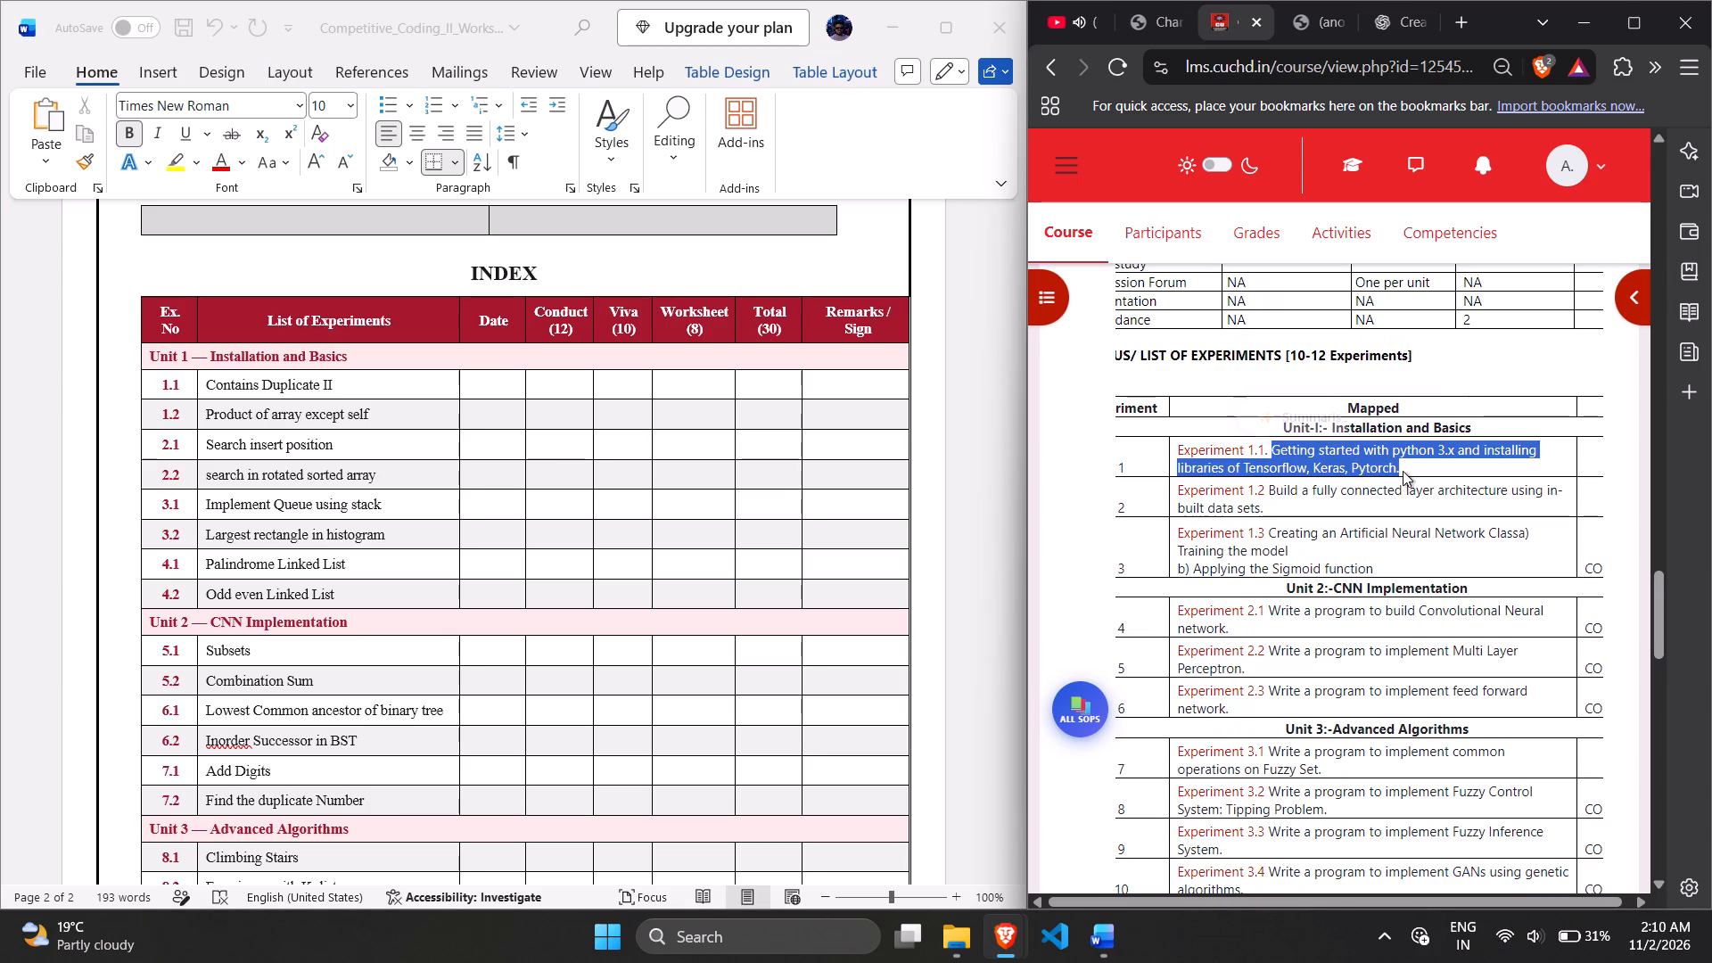
{"action": "key", "text": "ctrl+c"}
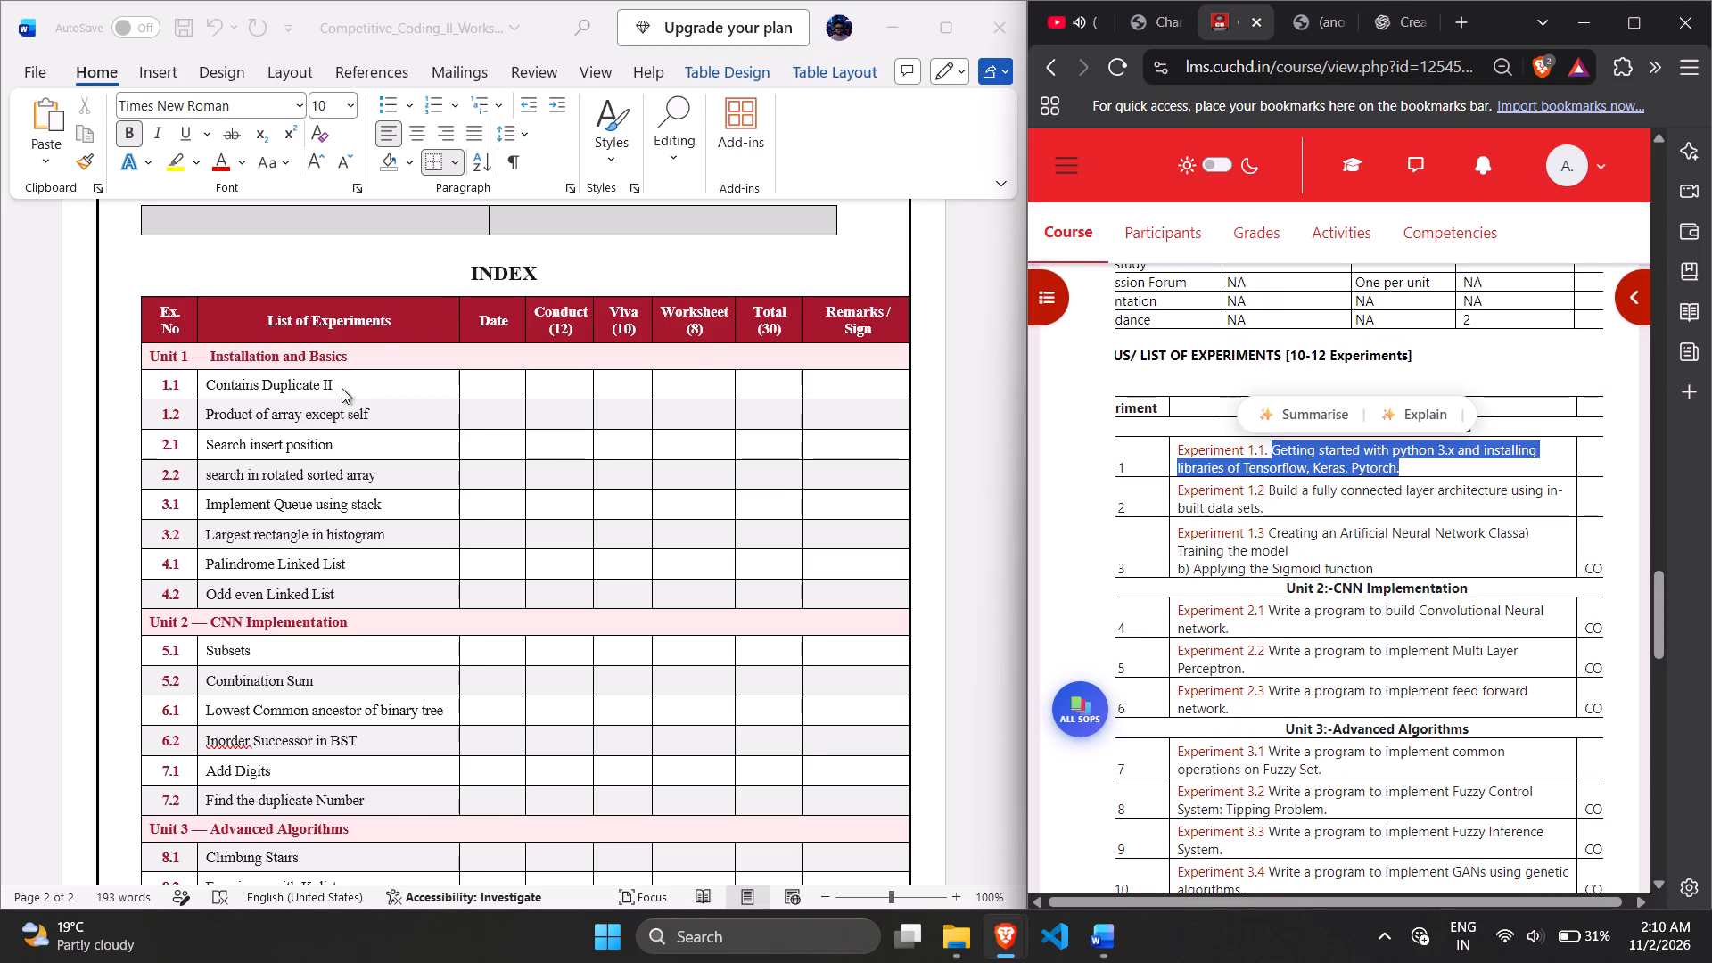
{"action": "left_click", "coordinate": [342, 388]}
{"action": "left_click", "coordinate": [333, 387]}
{"action": "key", "text": "BackSpace"}
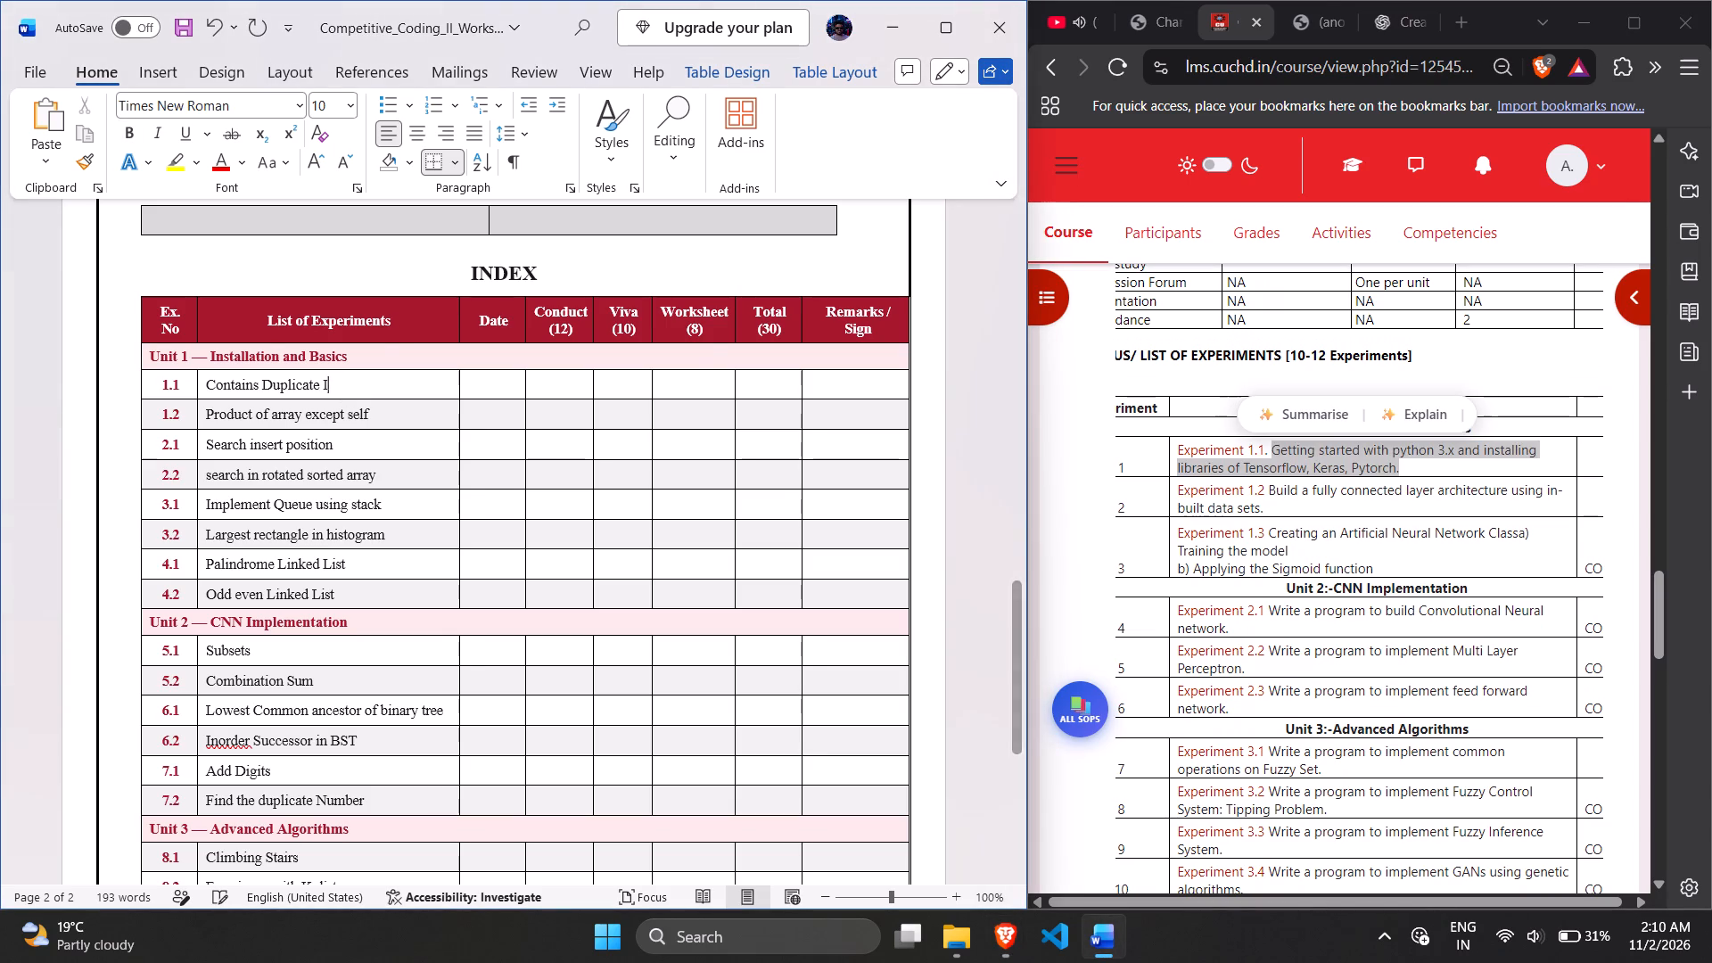
{"action": "key", "text": "BackSpace"}
{"action": "key", "text": "BackSpace"}
{"action": "key", "text": "BackSpace"}
{"action": "key", "text": "BackSpace"}
{"action": "key", "text": "BackSpace"}
{"action": "key", "text": "BackSpace"}
{"action": "key", "text": "BackSpace"}
{"action": "key", "text": "BackSpace"}
{"action": "key", "text": "BackSpace"}
{"action": "key", "text": "BackSpace"}
{"action": "key", "text": "BackSpace"}
{"action": "key", "text": "BackSpace"}
{"action": "key", "text": "BackSpace"}
{"action": "key", "text": "BackSpace"}
{"action": "key", "text": "BackSpace"}
{"action": "key", "text": "BackSpace"}
{"action": "key", "text": "BackSpace"}
{"action": "key", "text": "BackSpace"}
{"action": "key", "text": "BackSpace"}
{"action": "key", "text": "BackSpace"}
{"action": "key", "text": "BackSpace"}
{"action": "key", "text": "BackSpace"}
{"action": "key", "text": "BackSpace"}
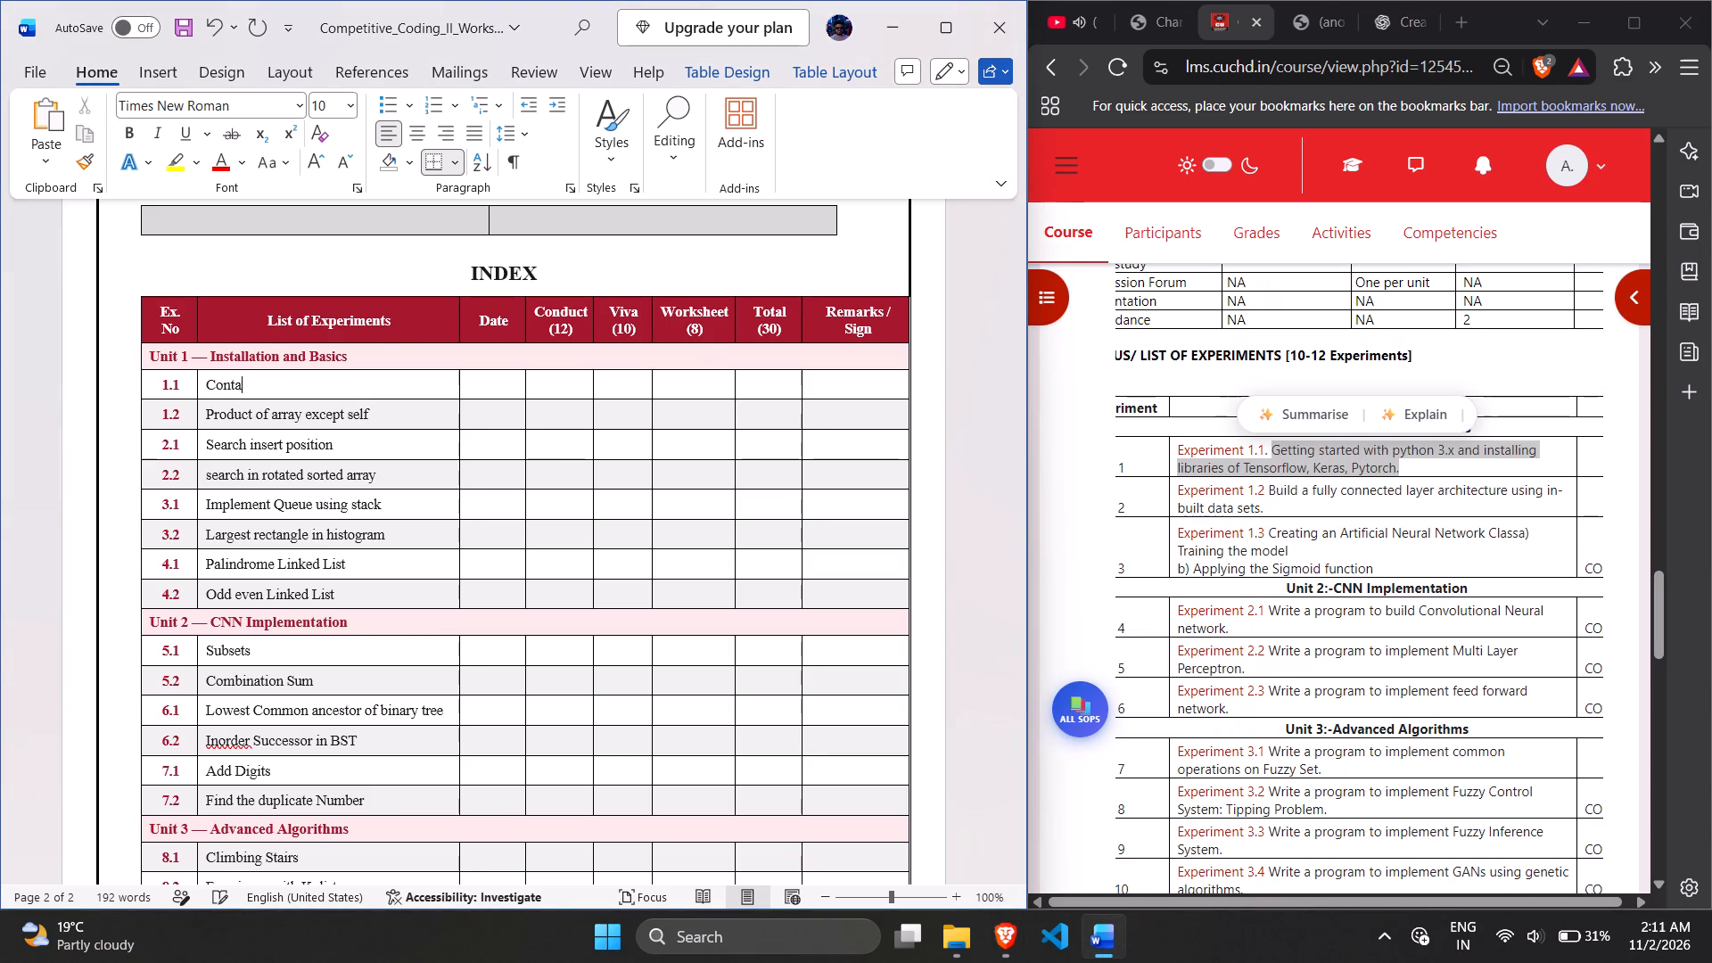
{"action": "key", "text": "BackSpace"}
{"action": "key", "text": "BackSpace"}
{"action": "key", "text": "BackSpace"}
{"action": "key", "text": "BackSpace"}
{"action": "key", "text": "ctrl+v"}
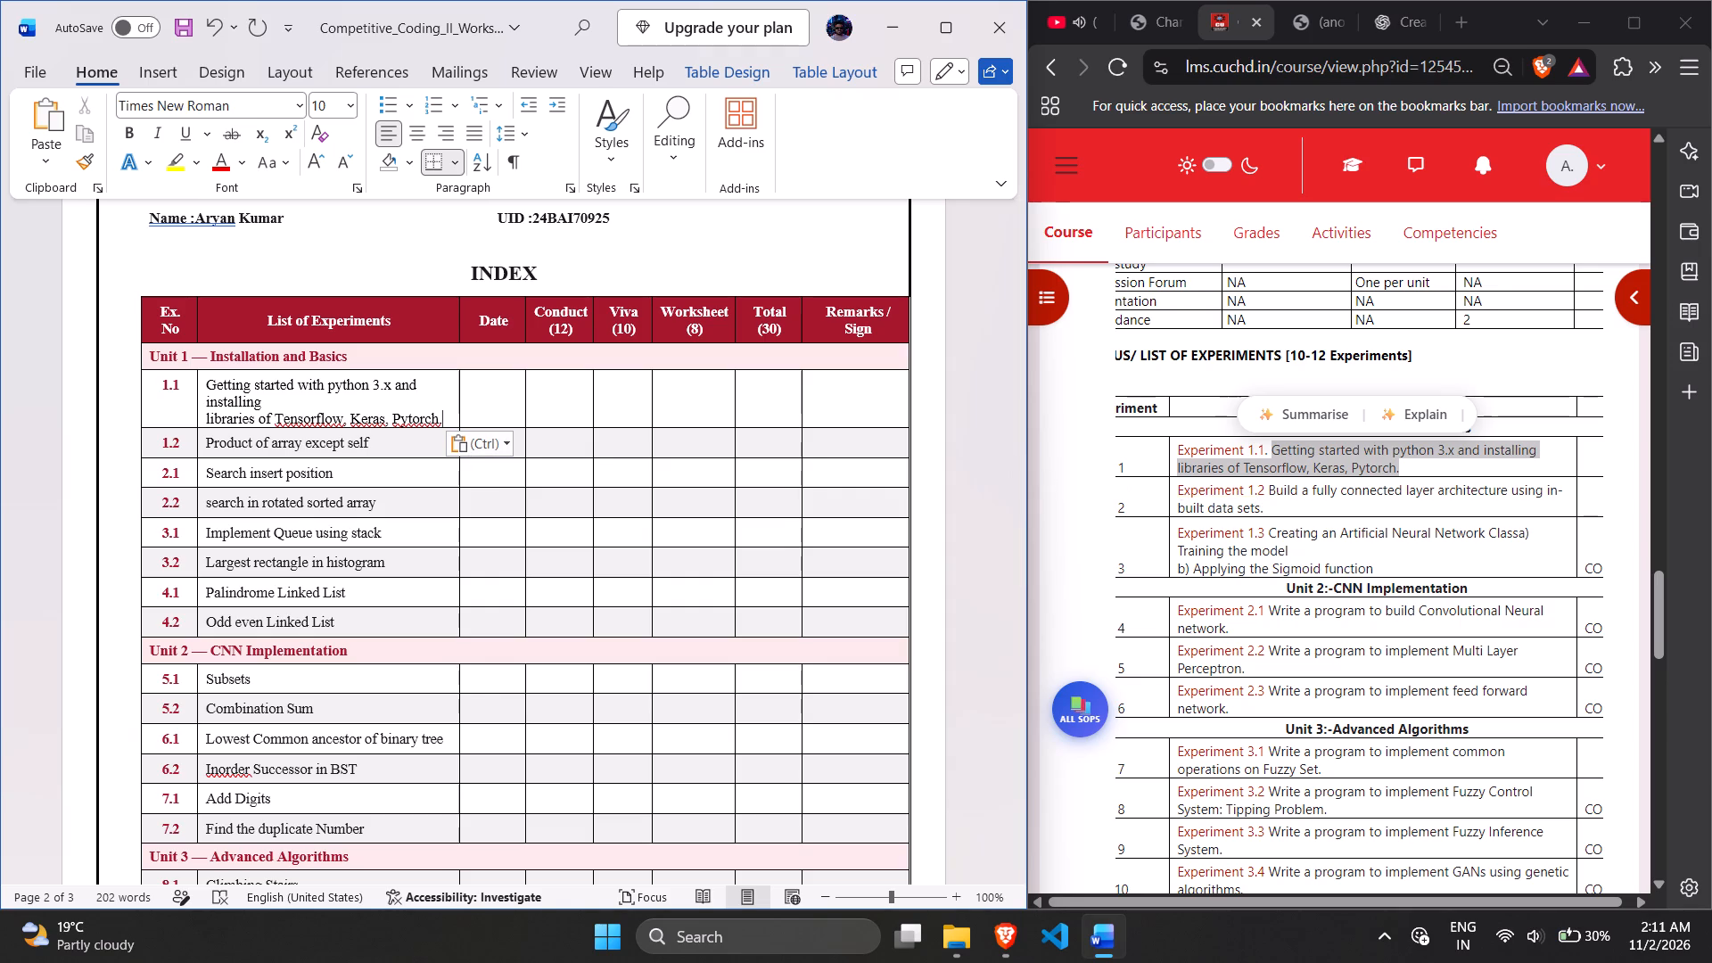
Replace the 1.2 index entry with the LMS title "Build a fully connected layer architecture using in-built data sets.".
{"action": "left_click_drag", "start_coordinate": [1267, 490], "coordinate": [1269, 513]}
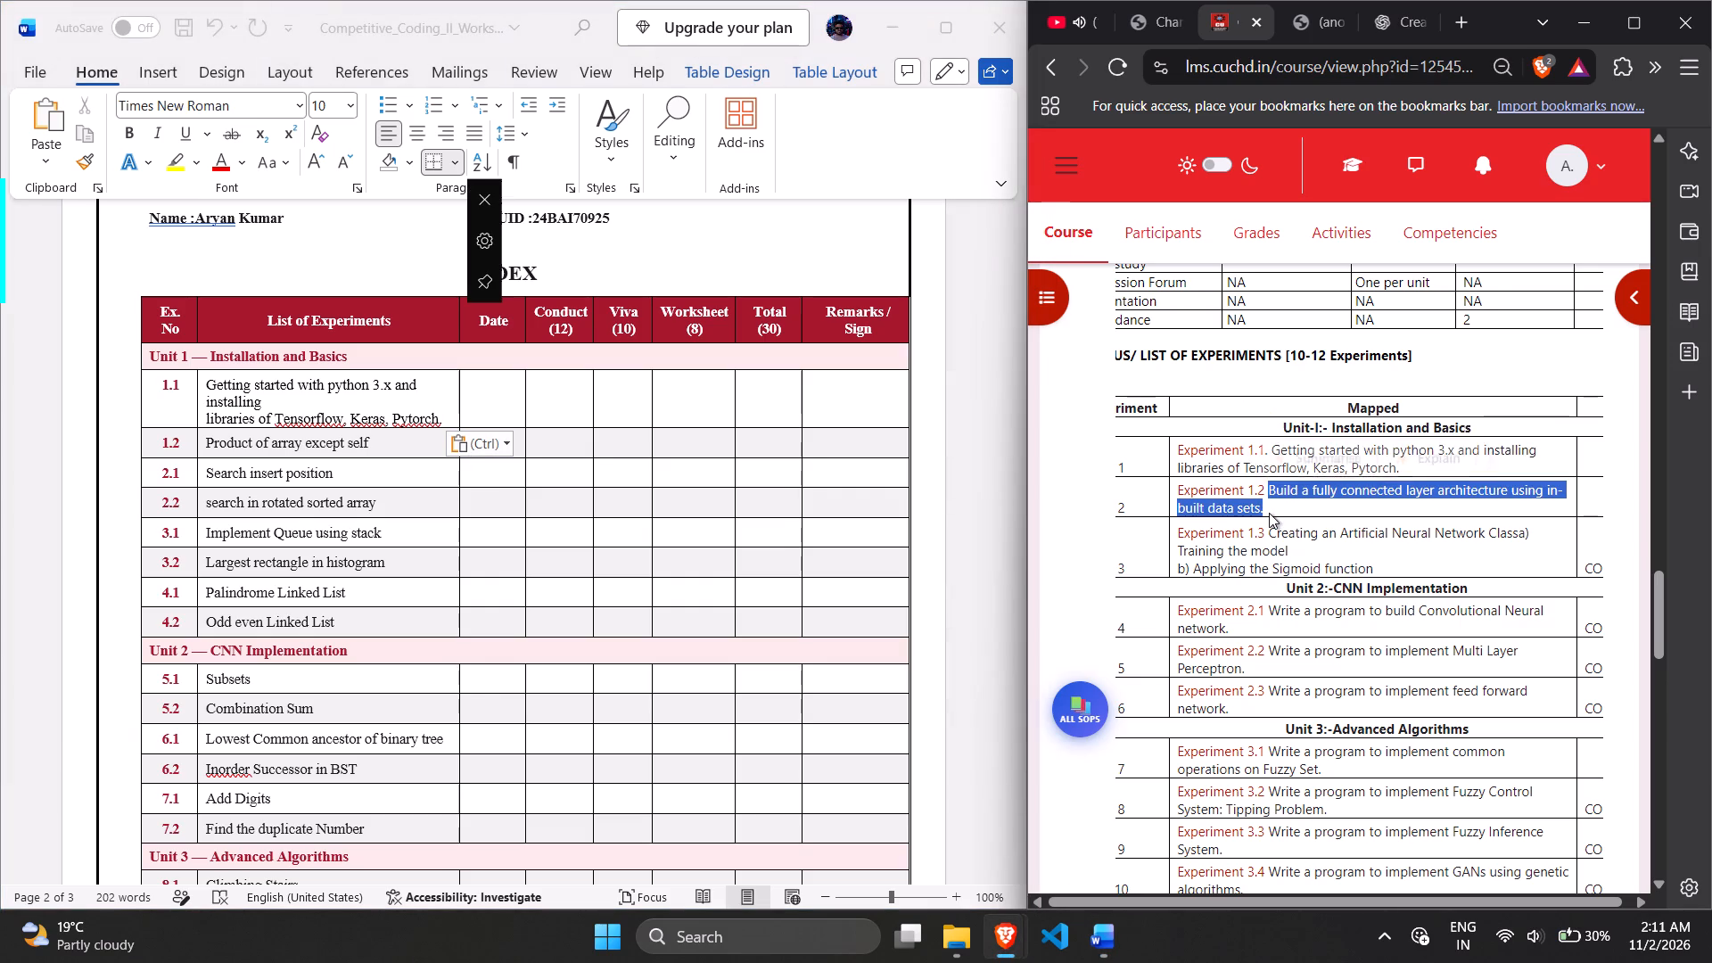
{"action": "key", "text": "ctrl+c"}
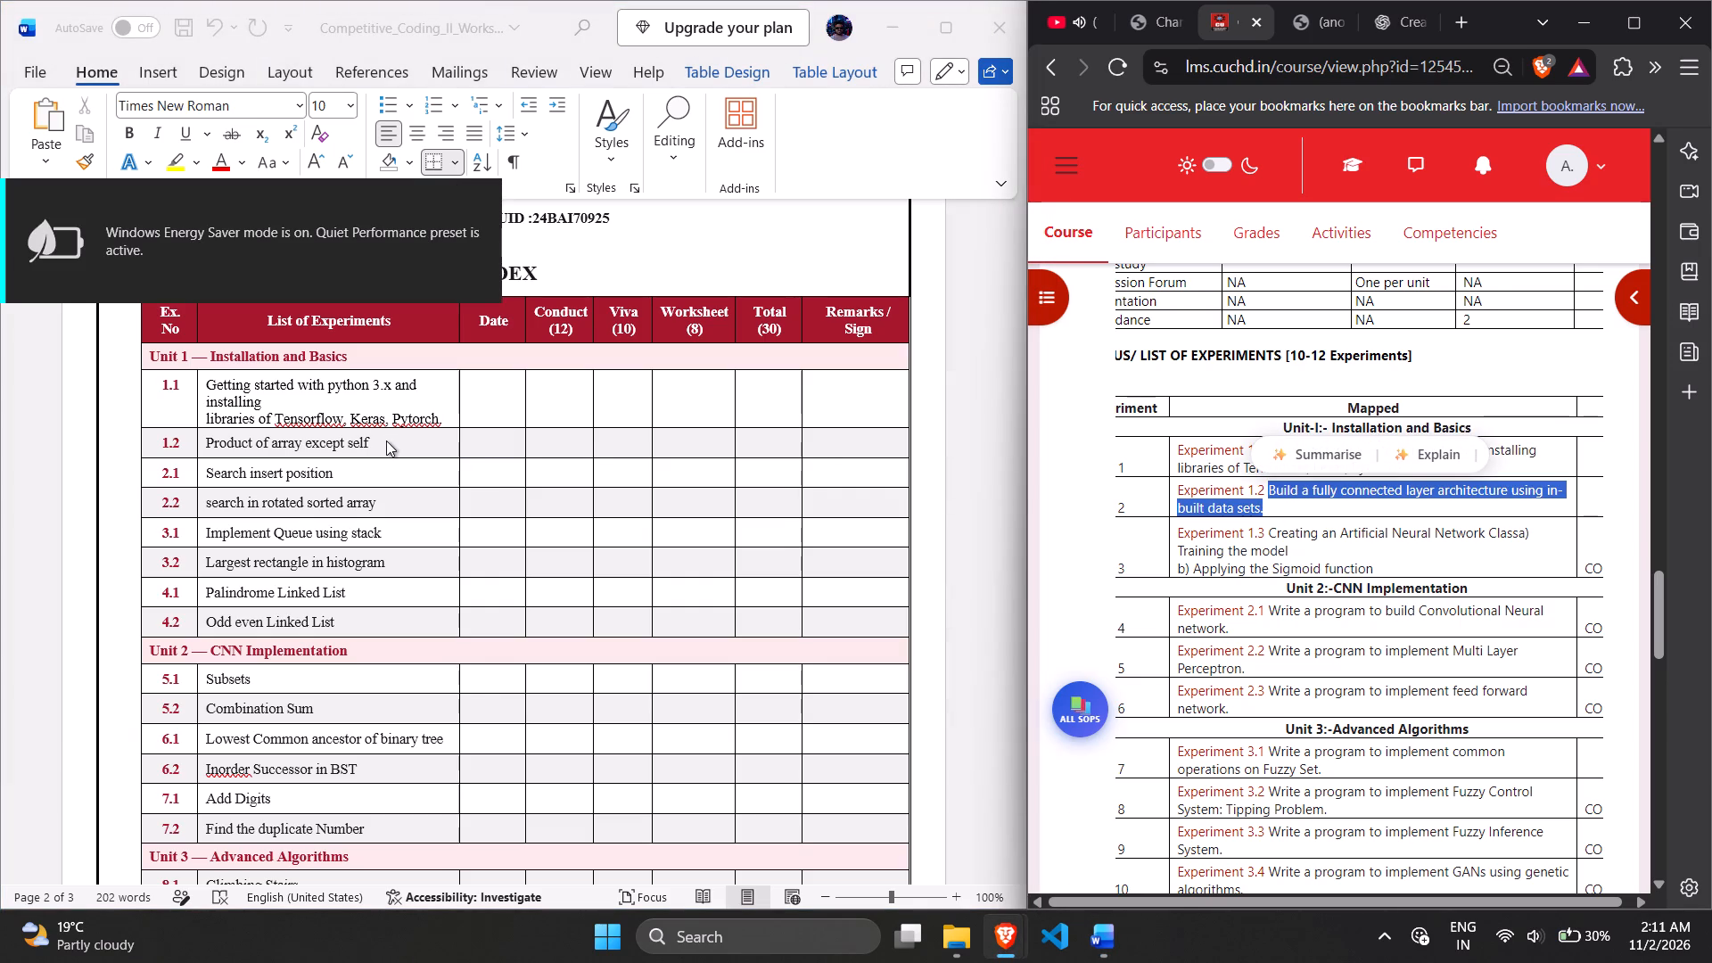
{"action": "left_click", "coordinate": [386, 440]}
{"action": "left_click", "coordinate": [365, 443]}
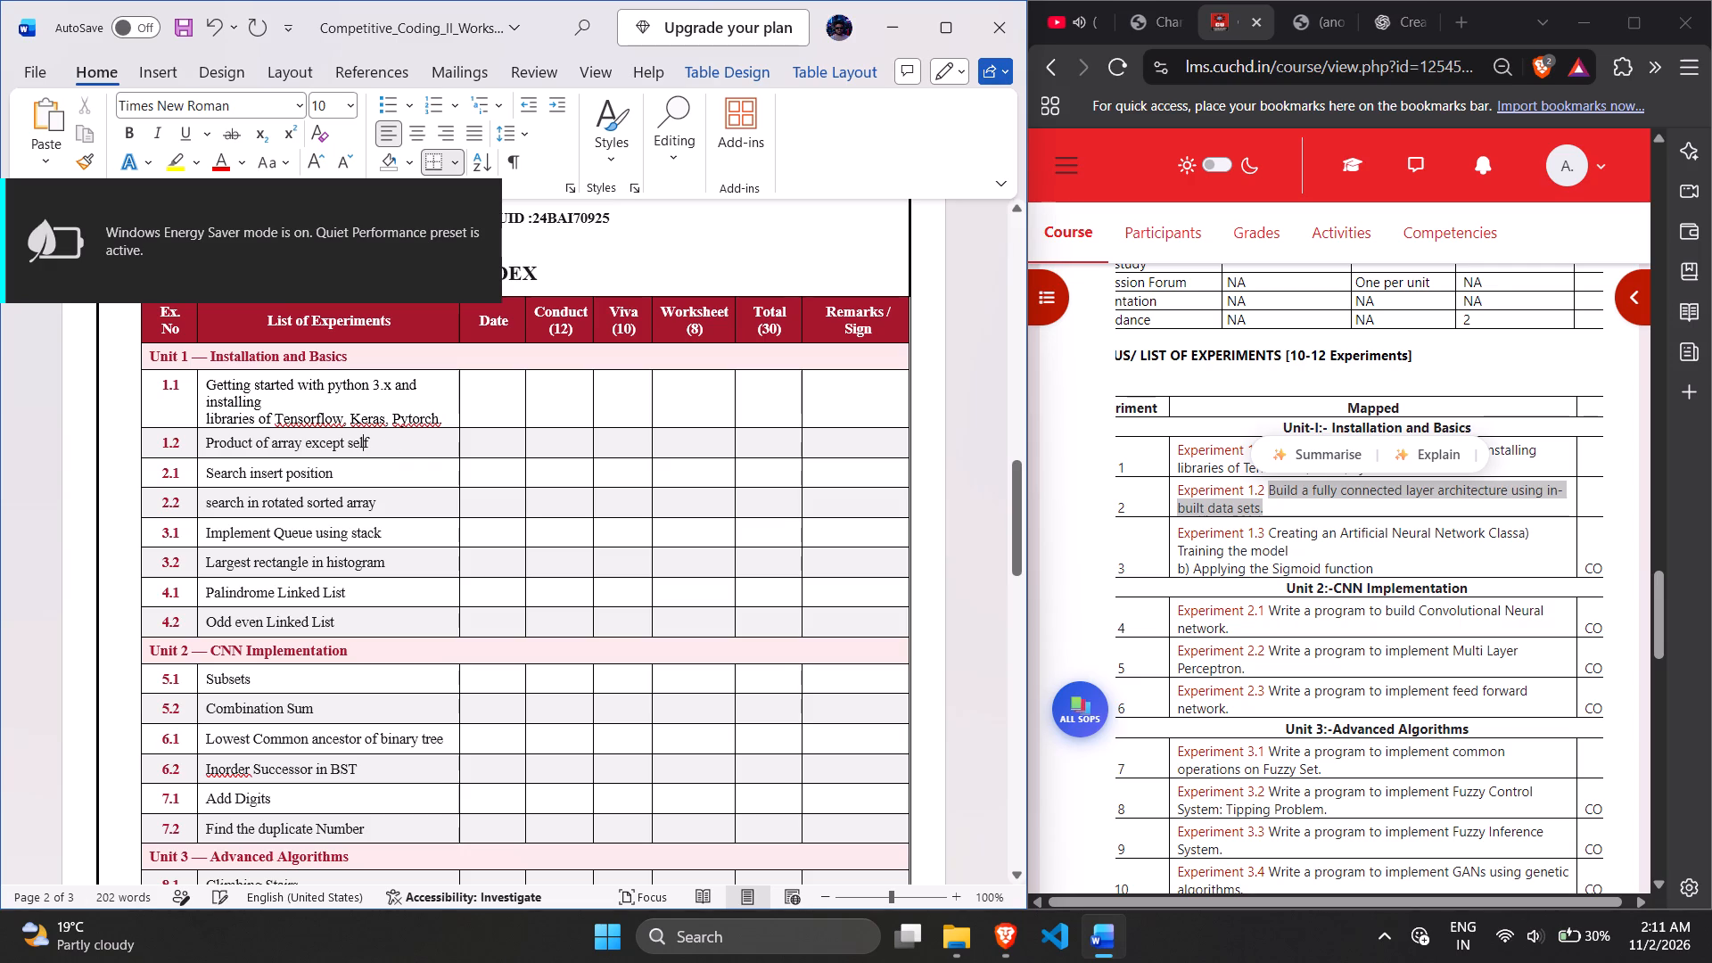
{"action": "left_click_drag", "start_coordinate": [371, 445], "coordinate": [357, 445]}
{"action": "key", "text": "BackSpace"}
{"action": "key", "text": "BackSpace"}
{"action": "key", "text": "BackSpace"}
{"action": "key", "text": "BackSpace"}
{"action": "key", "text": "BackSpace"}
{"action": "key", "text": "BackSpace"}
{"action": "key", "text": "BackSpace"}
{"action": "key", "text": "BackSpace"}
{"action": "key", "text": "BackSpace"}
{"action": "key", "text": "BackSpace"}
{"action": "key", "text": "BackSpace"}
{"action": "key", "text": "BackSpace"}
{"action": "key", "text": "BackSpace"}
{"action": "key", "text": "BackSpace"}
{"action": "key", "text": "BackSpace"}
{"action": "key", "text": "BackSpace"}
{"action": "key", "text": "BackSpace"}
{"action": "key", "text": "BackSpace"}
{"action": "key", "text": "BackSpace"}
{"action": "key", "text": "BackSpace"}
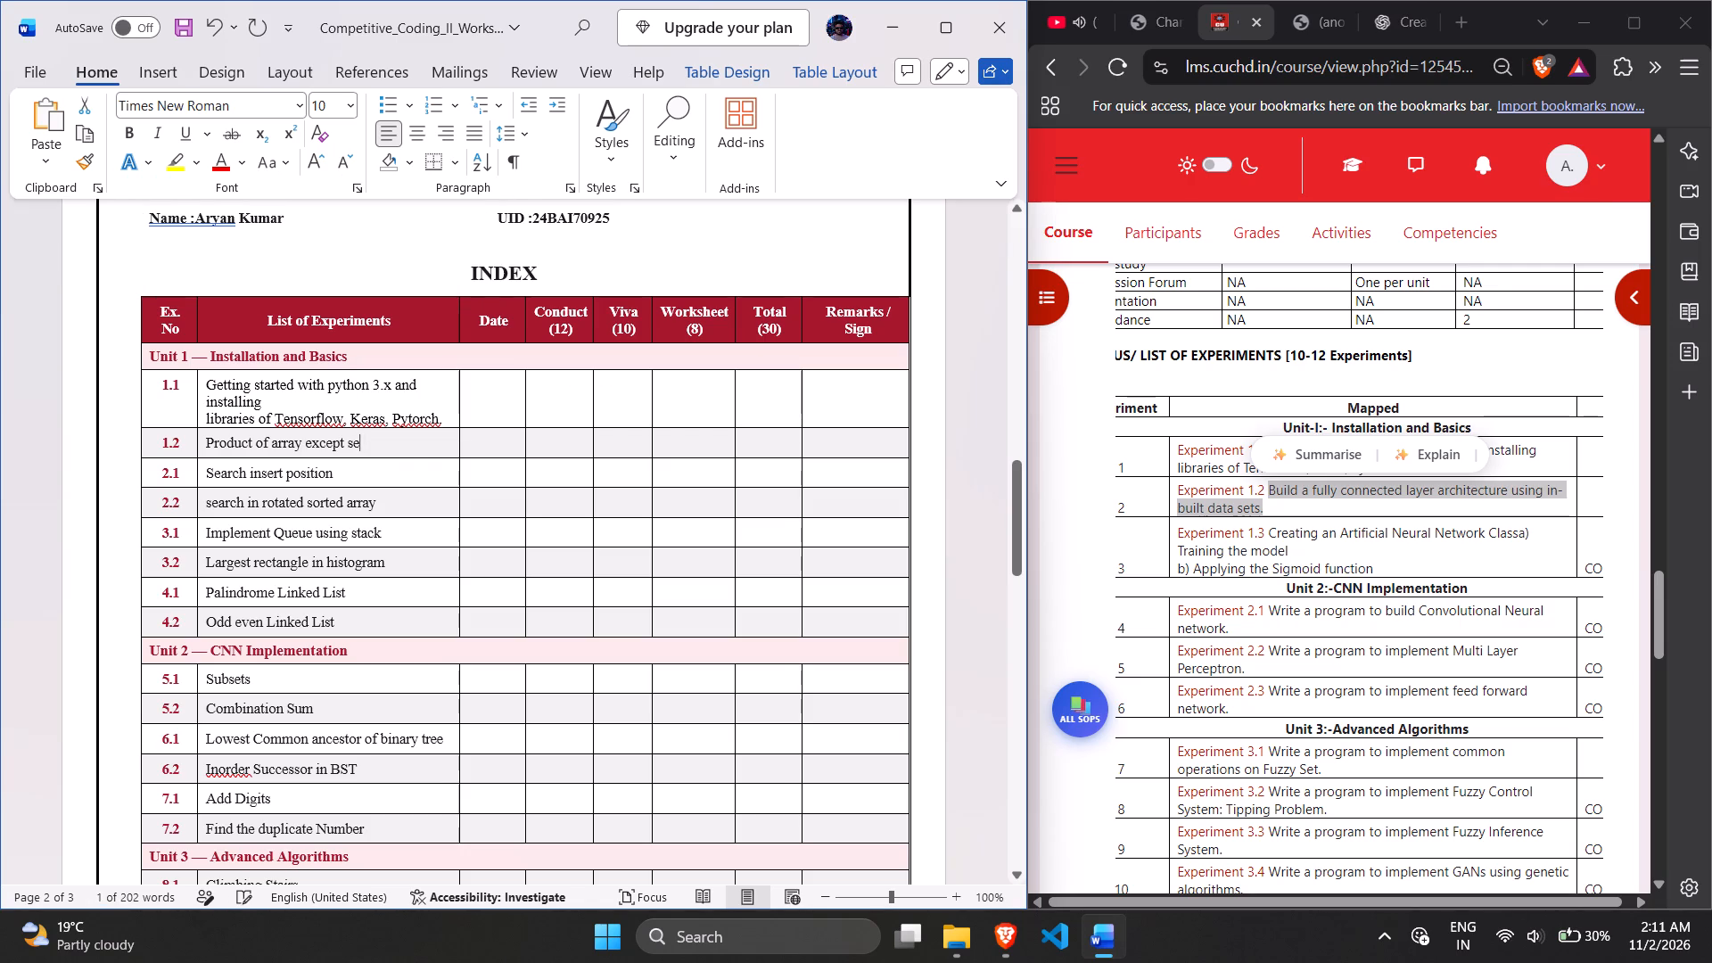
{"action": "key", "text": "BackSpace"}
{"action": "key", "text": "BackSpace"}
{"action": "key", "text": "BackSpace"}
{"action": "key", "text": "BackSpace"}
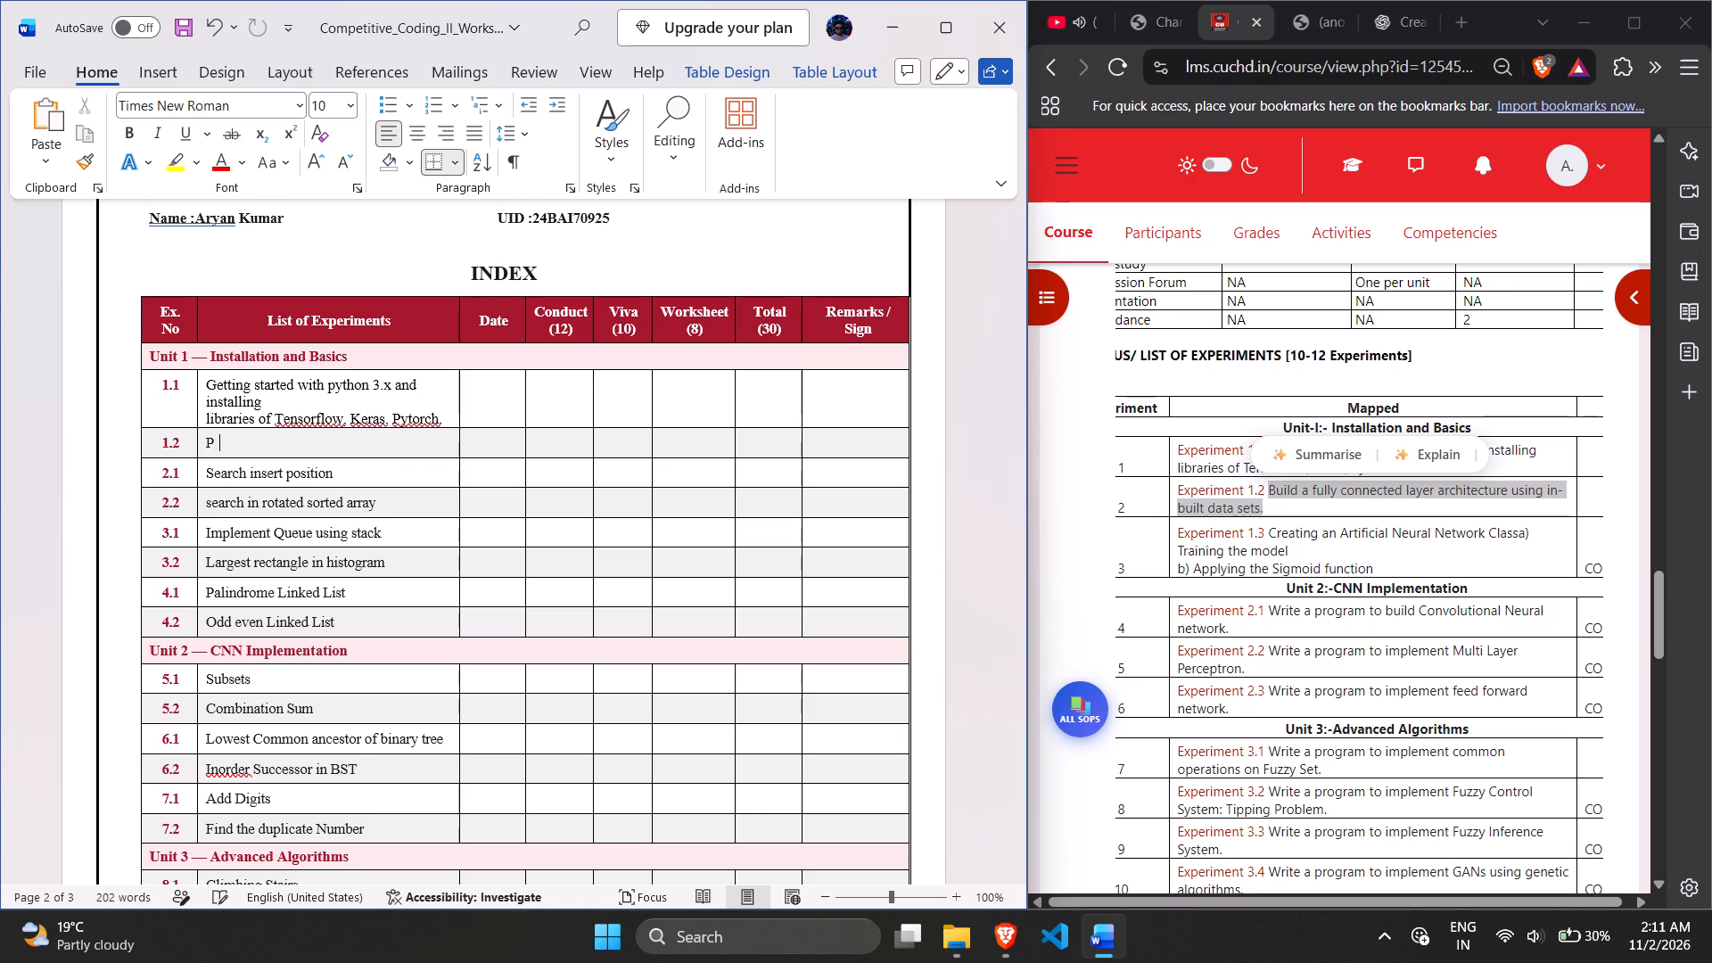
{"action": "key", "text": "BackSpace"}
{"action": "key", "text": "ctrl+v"}
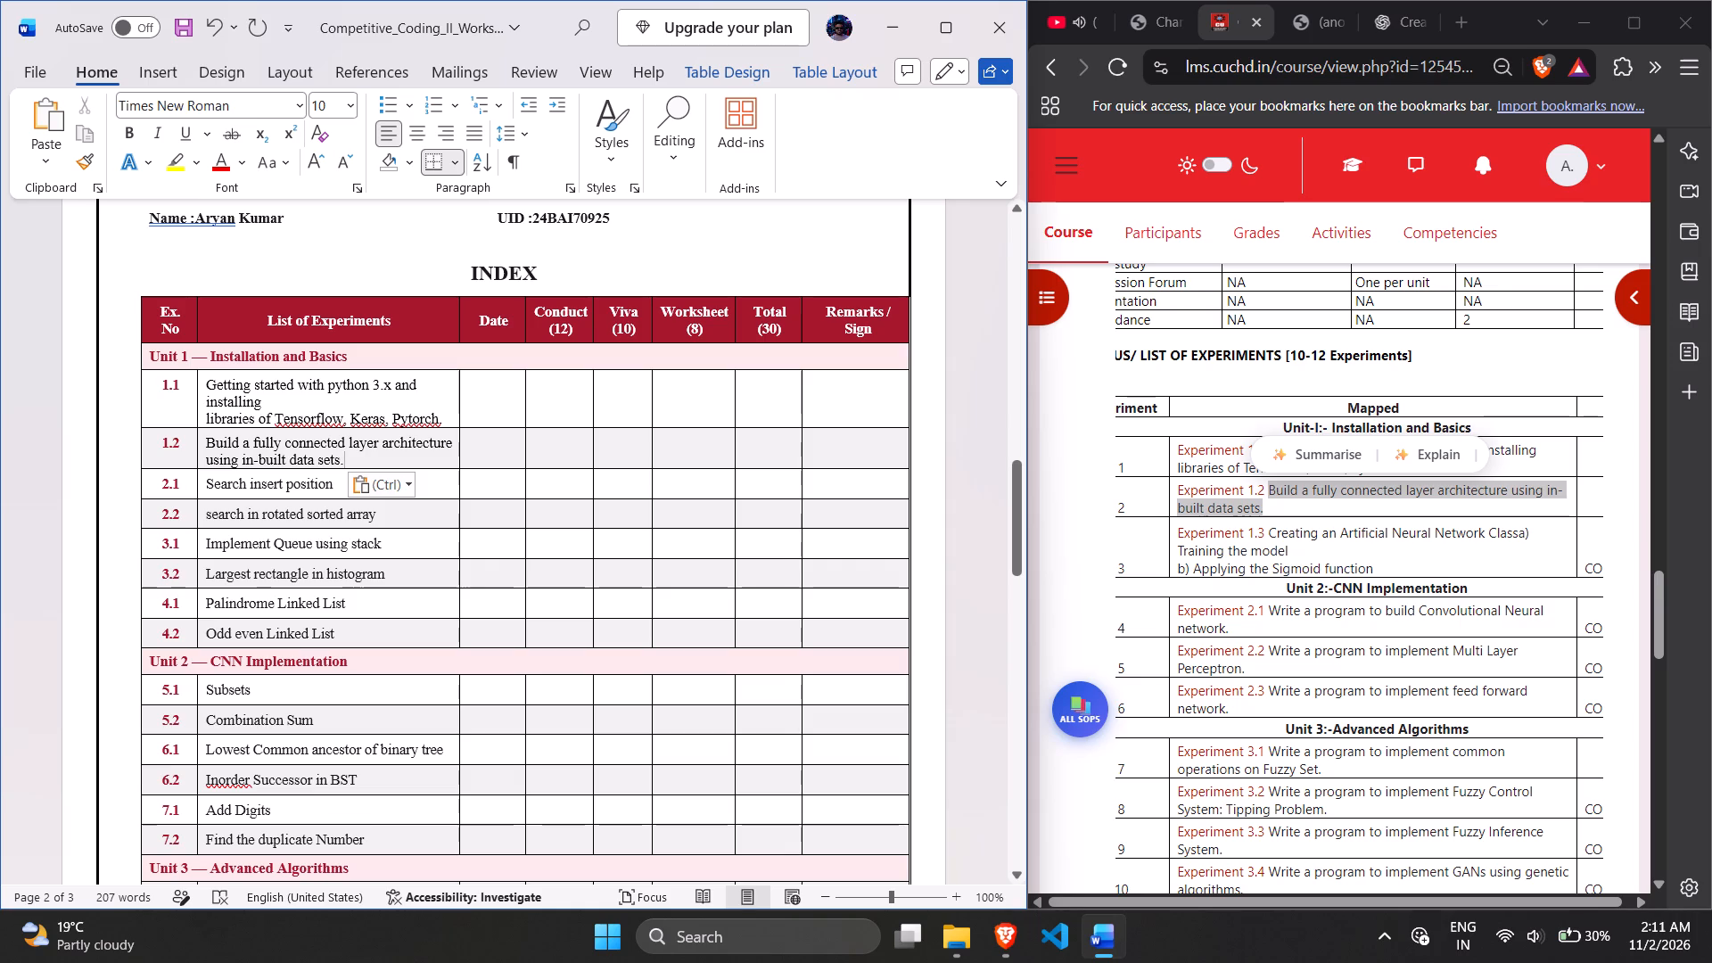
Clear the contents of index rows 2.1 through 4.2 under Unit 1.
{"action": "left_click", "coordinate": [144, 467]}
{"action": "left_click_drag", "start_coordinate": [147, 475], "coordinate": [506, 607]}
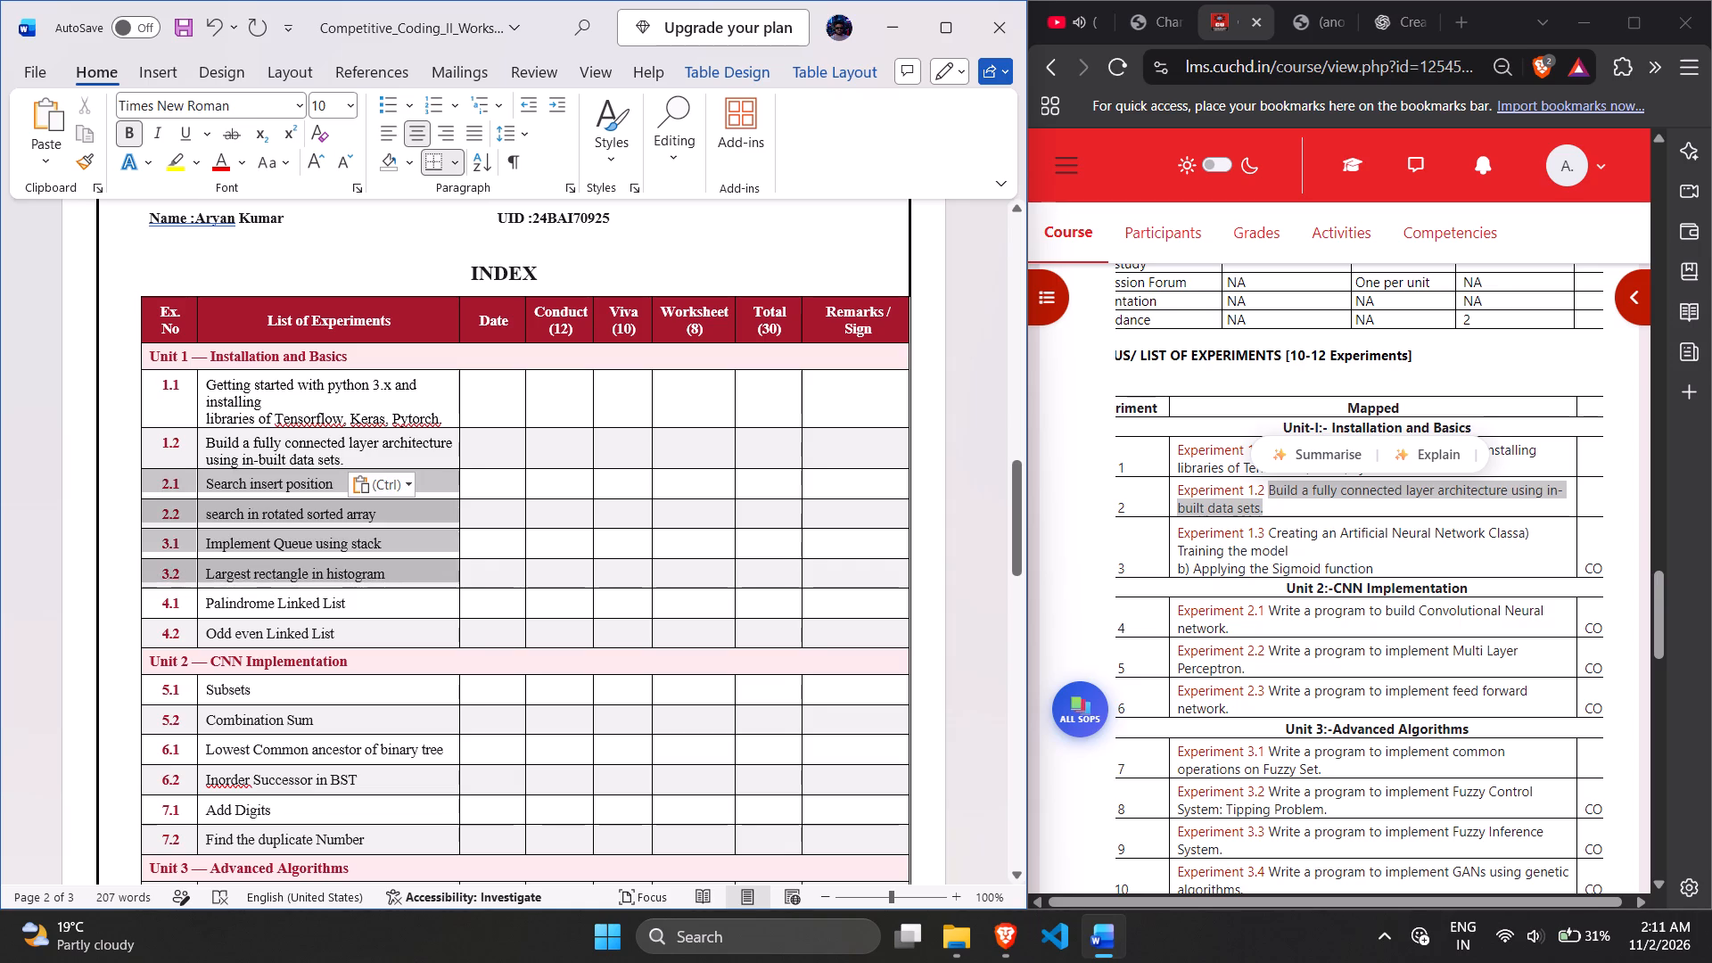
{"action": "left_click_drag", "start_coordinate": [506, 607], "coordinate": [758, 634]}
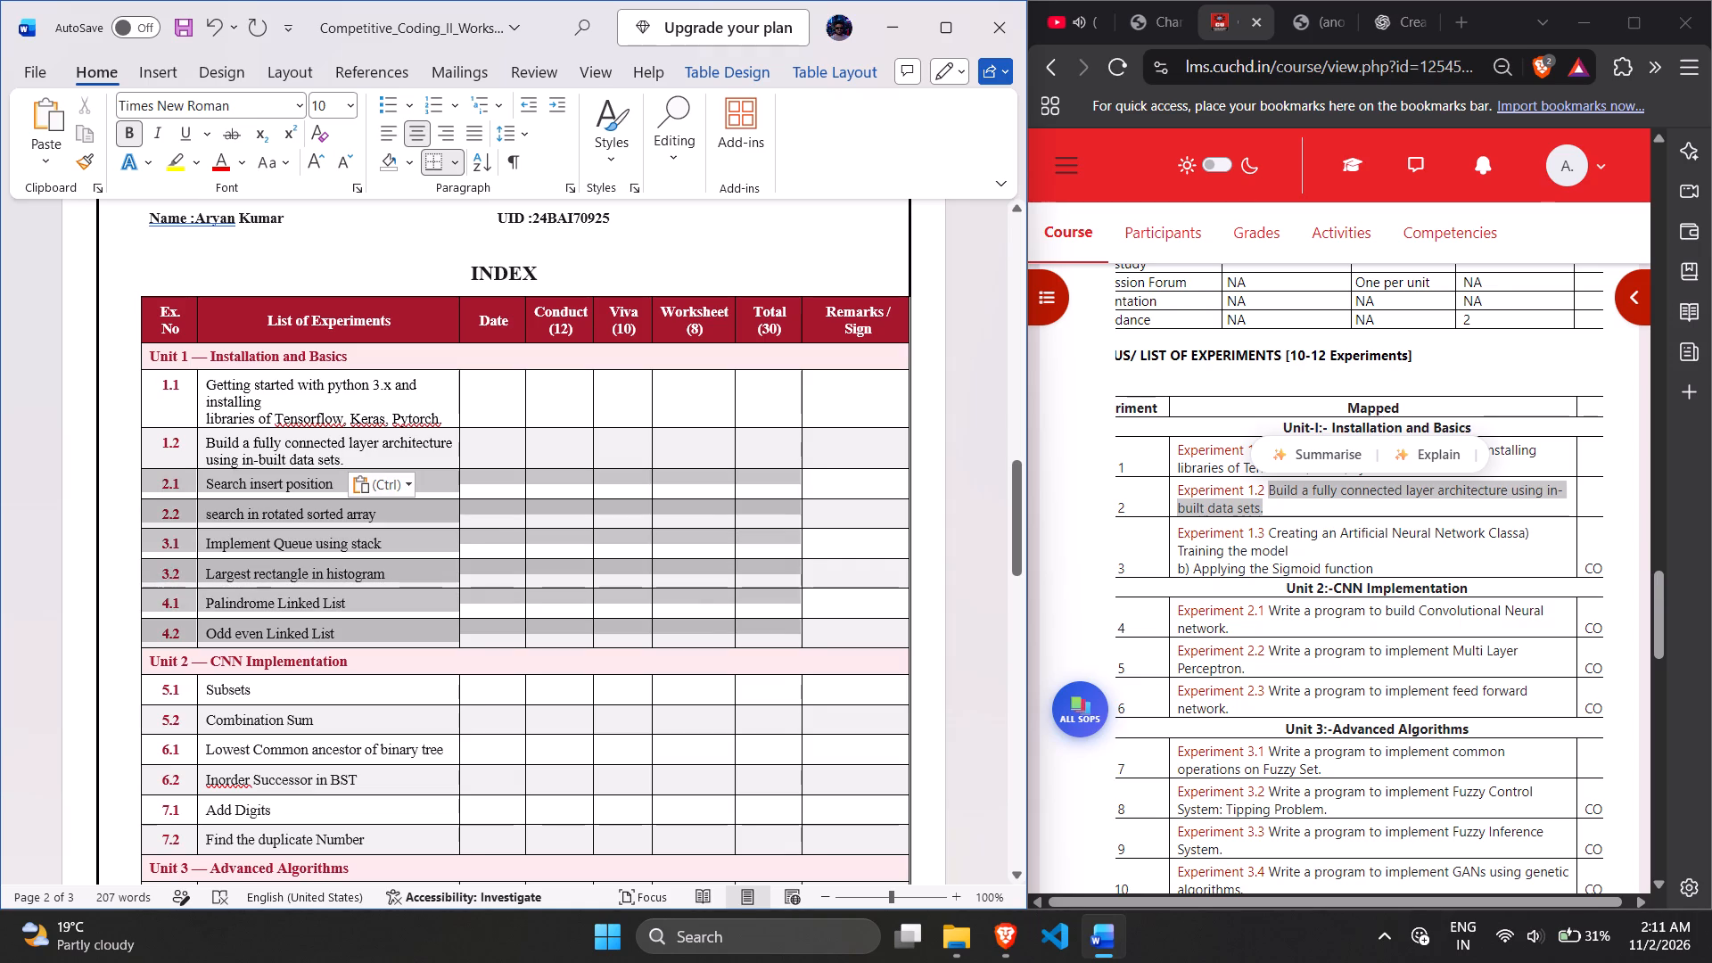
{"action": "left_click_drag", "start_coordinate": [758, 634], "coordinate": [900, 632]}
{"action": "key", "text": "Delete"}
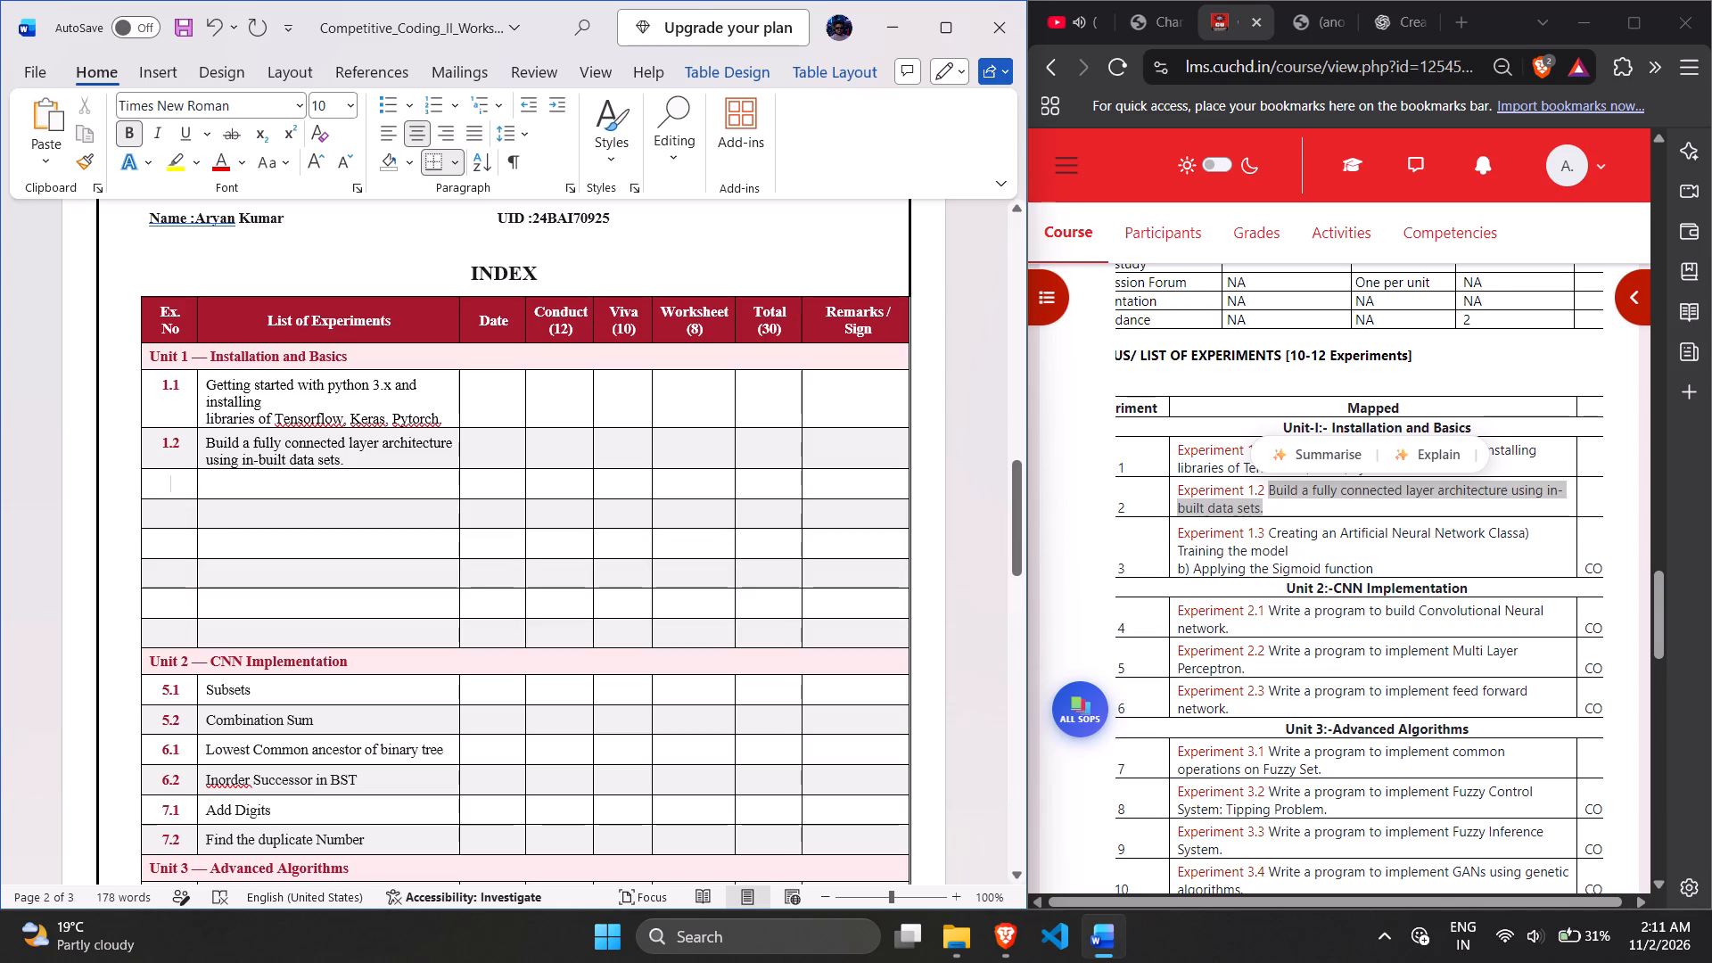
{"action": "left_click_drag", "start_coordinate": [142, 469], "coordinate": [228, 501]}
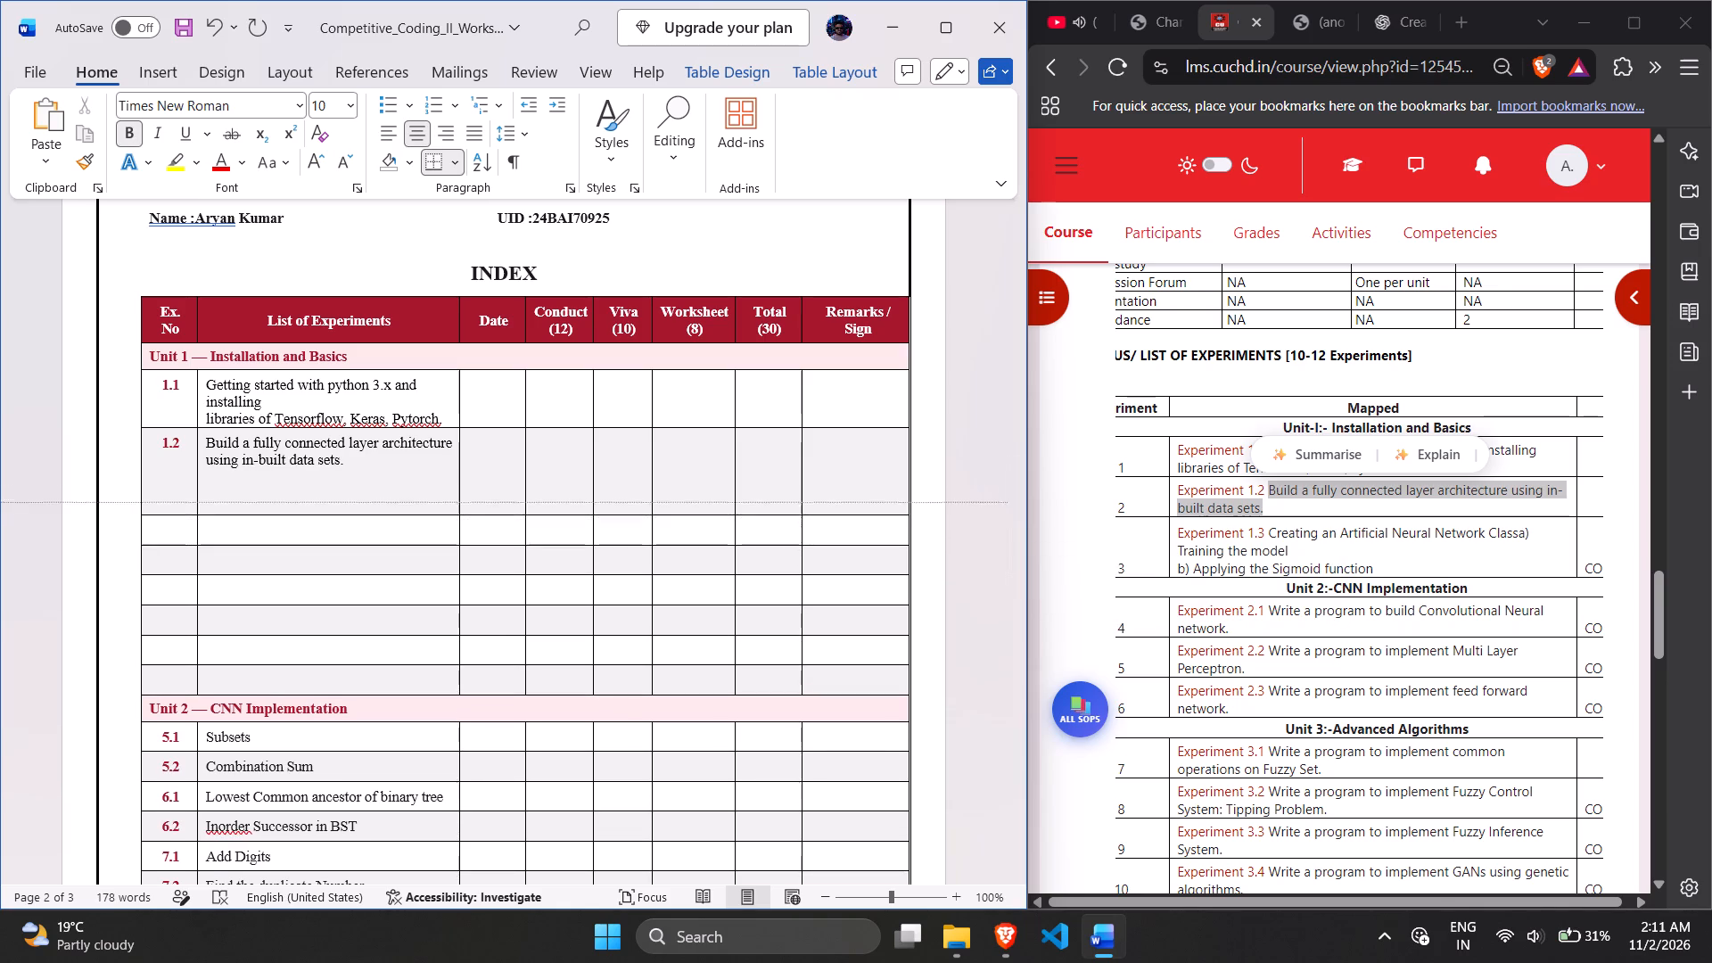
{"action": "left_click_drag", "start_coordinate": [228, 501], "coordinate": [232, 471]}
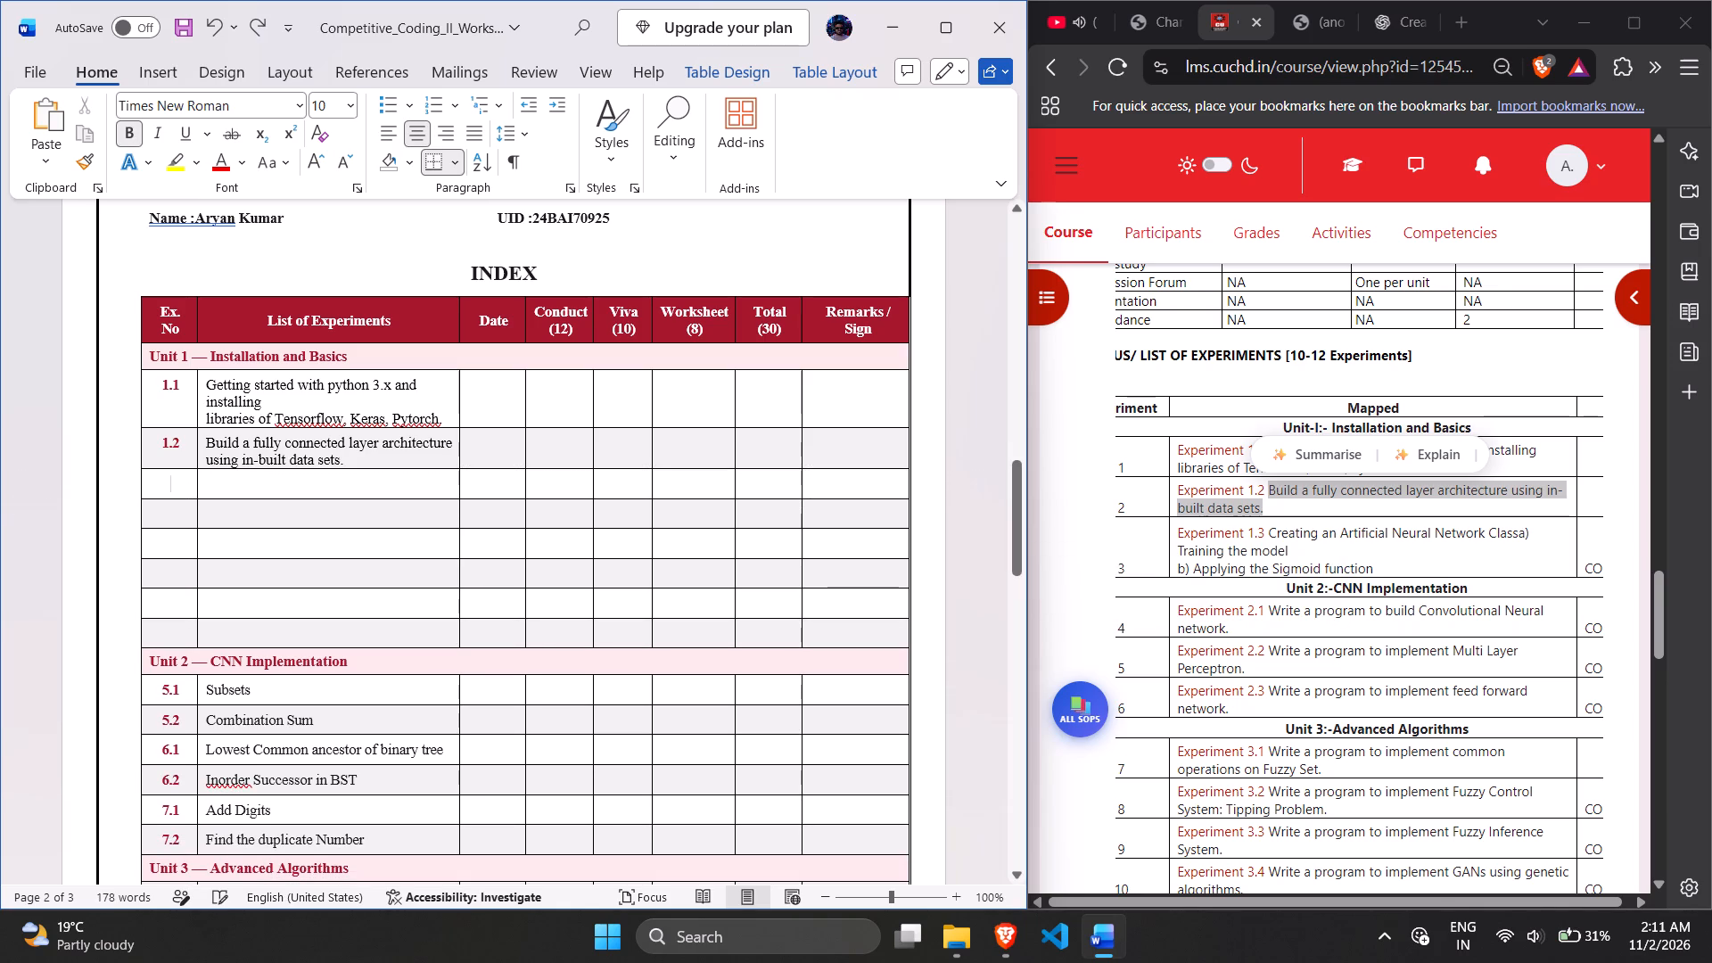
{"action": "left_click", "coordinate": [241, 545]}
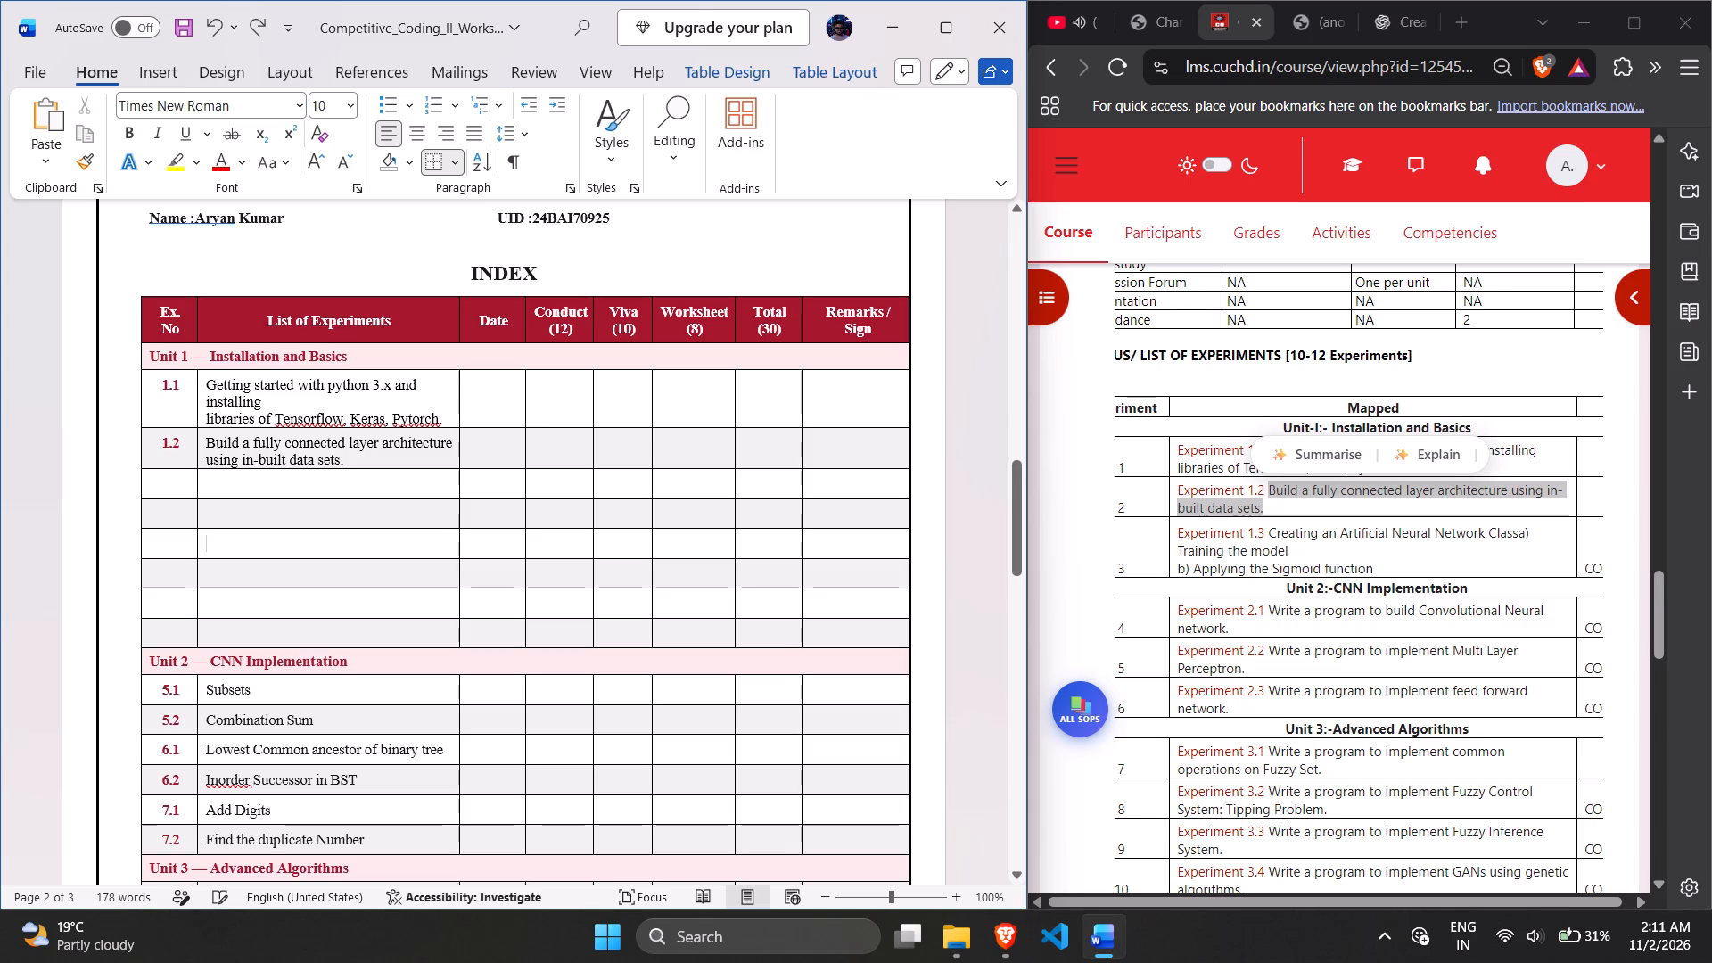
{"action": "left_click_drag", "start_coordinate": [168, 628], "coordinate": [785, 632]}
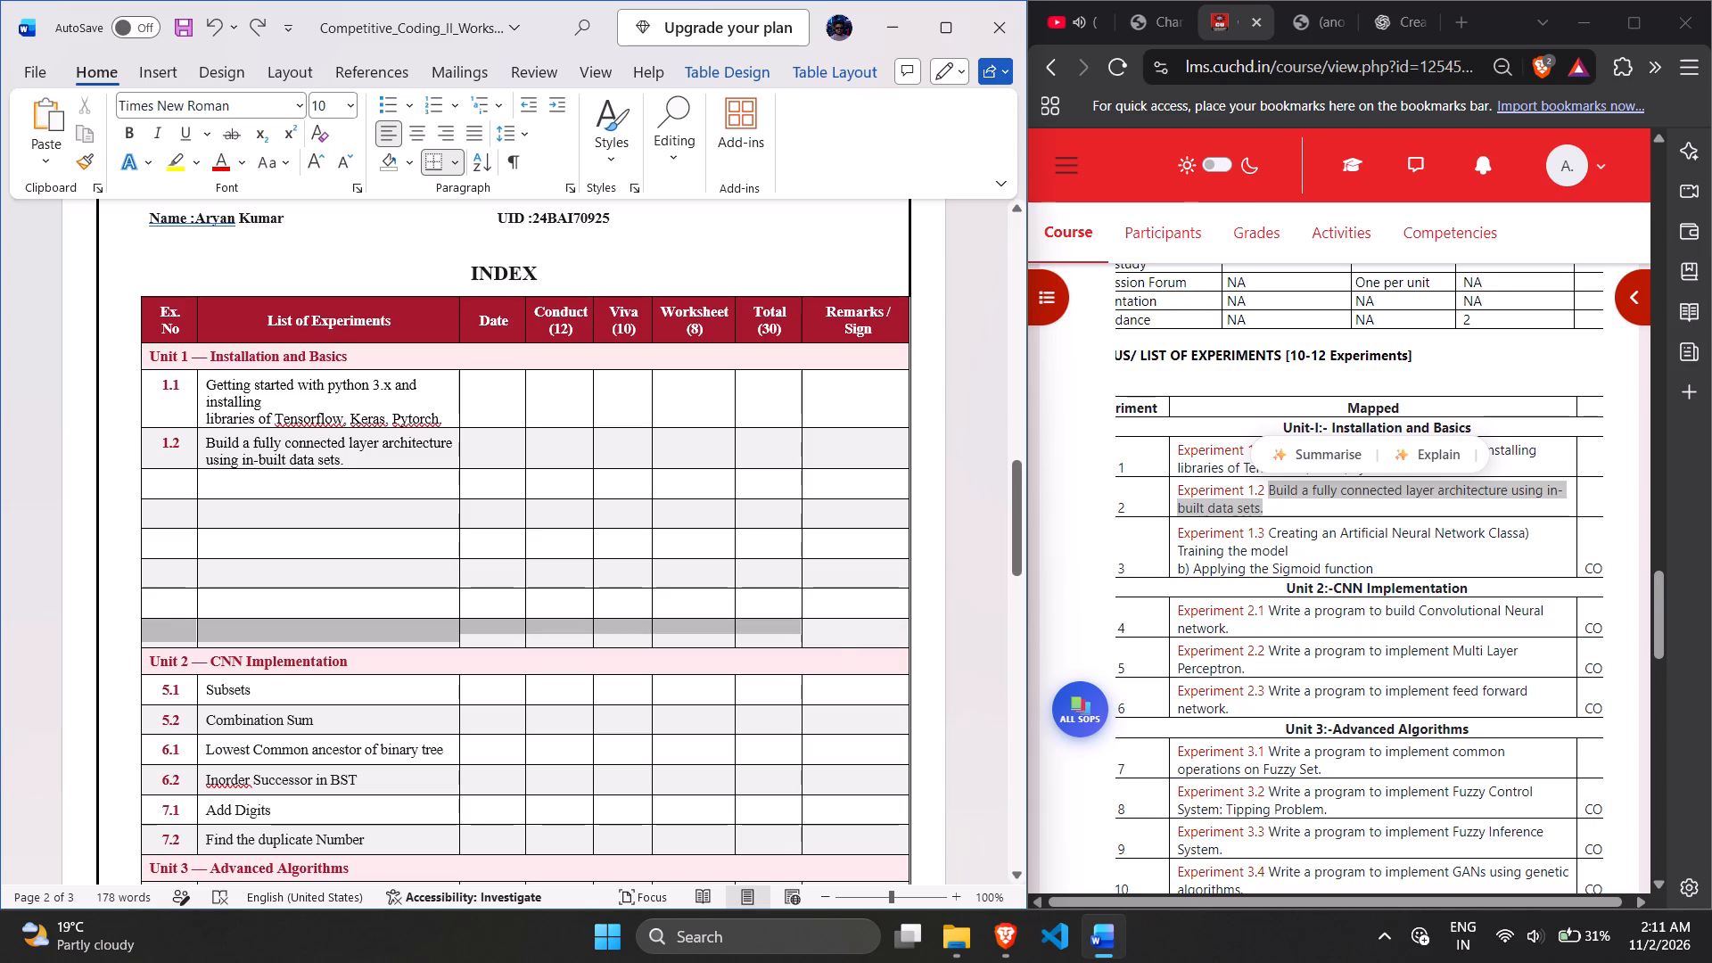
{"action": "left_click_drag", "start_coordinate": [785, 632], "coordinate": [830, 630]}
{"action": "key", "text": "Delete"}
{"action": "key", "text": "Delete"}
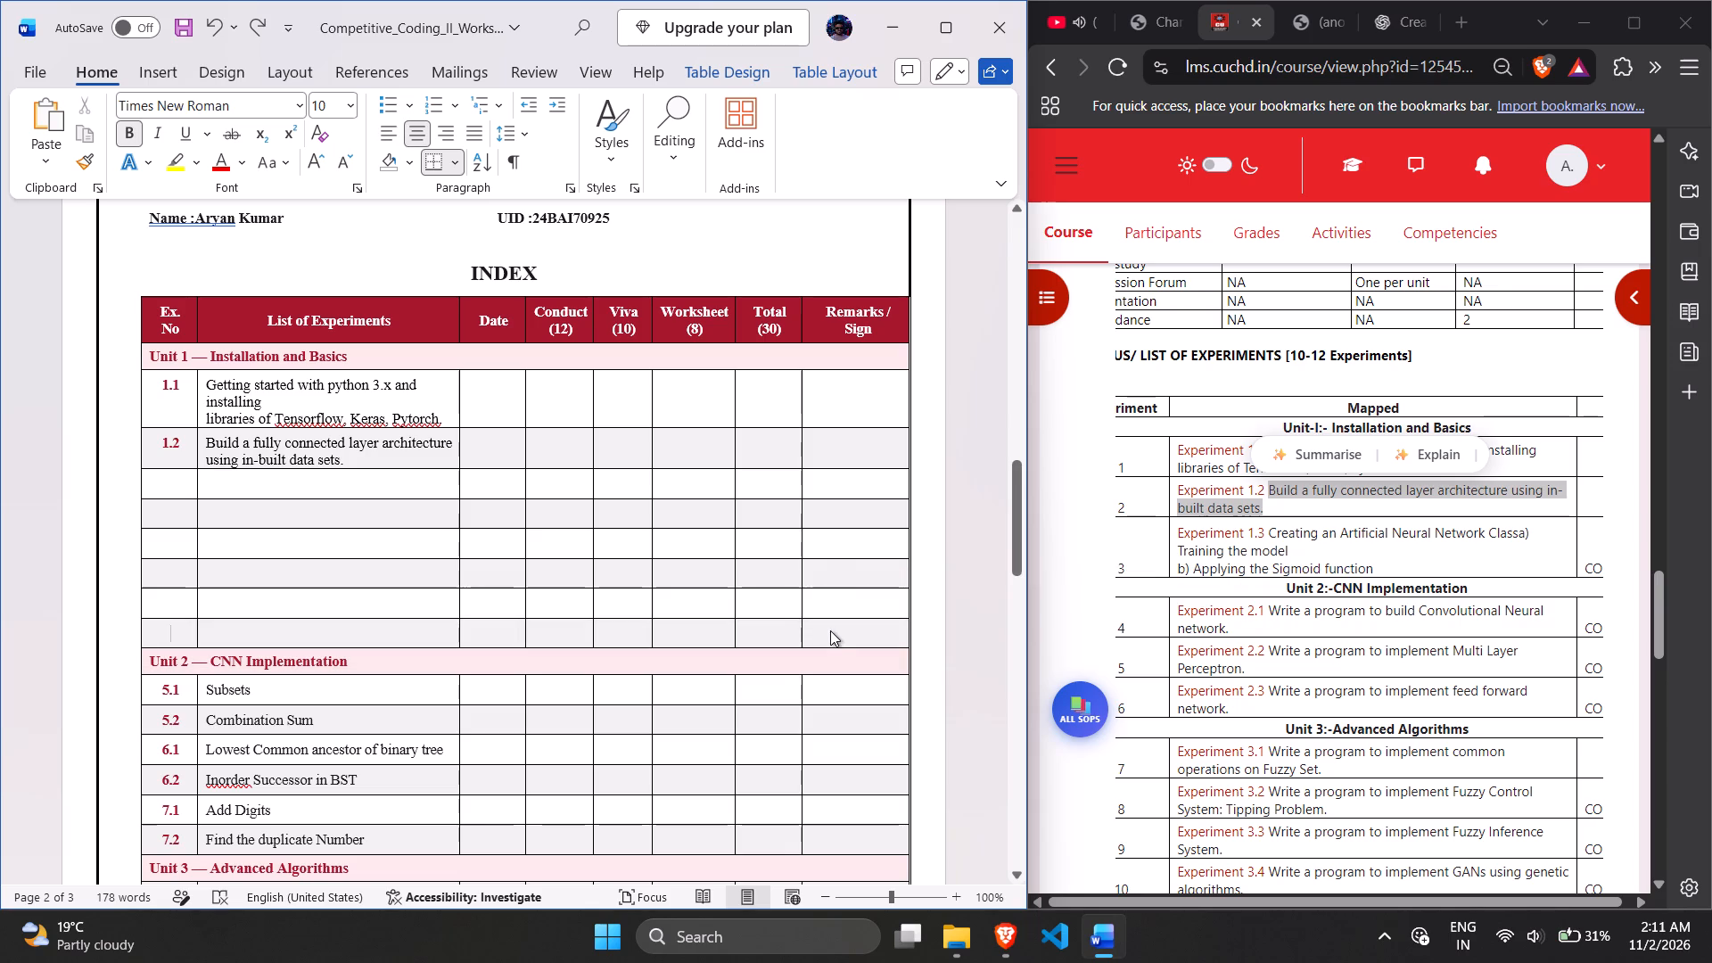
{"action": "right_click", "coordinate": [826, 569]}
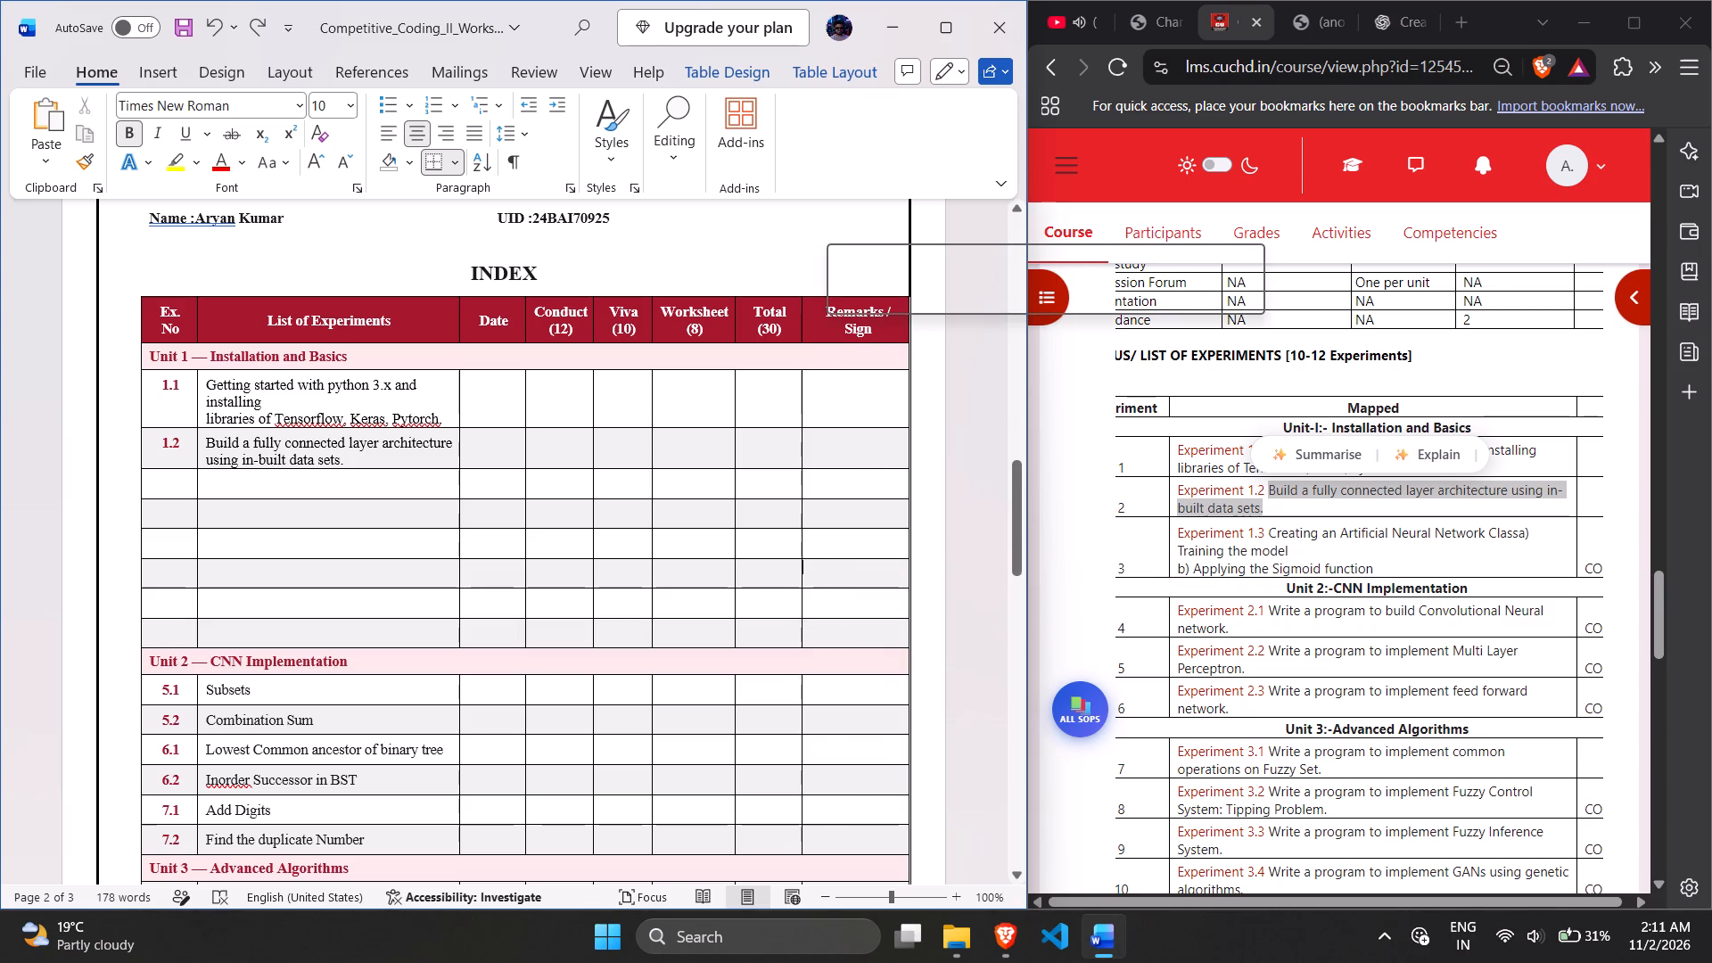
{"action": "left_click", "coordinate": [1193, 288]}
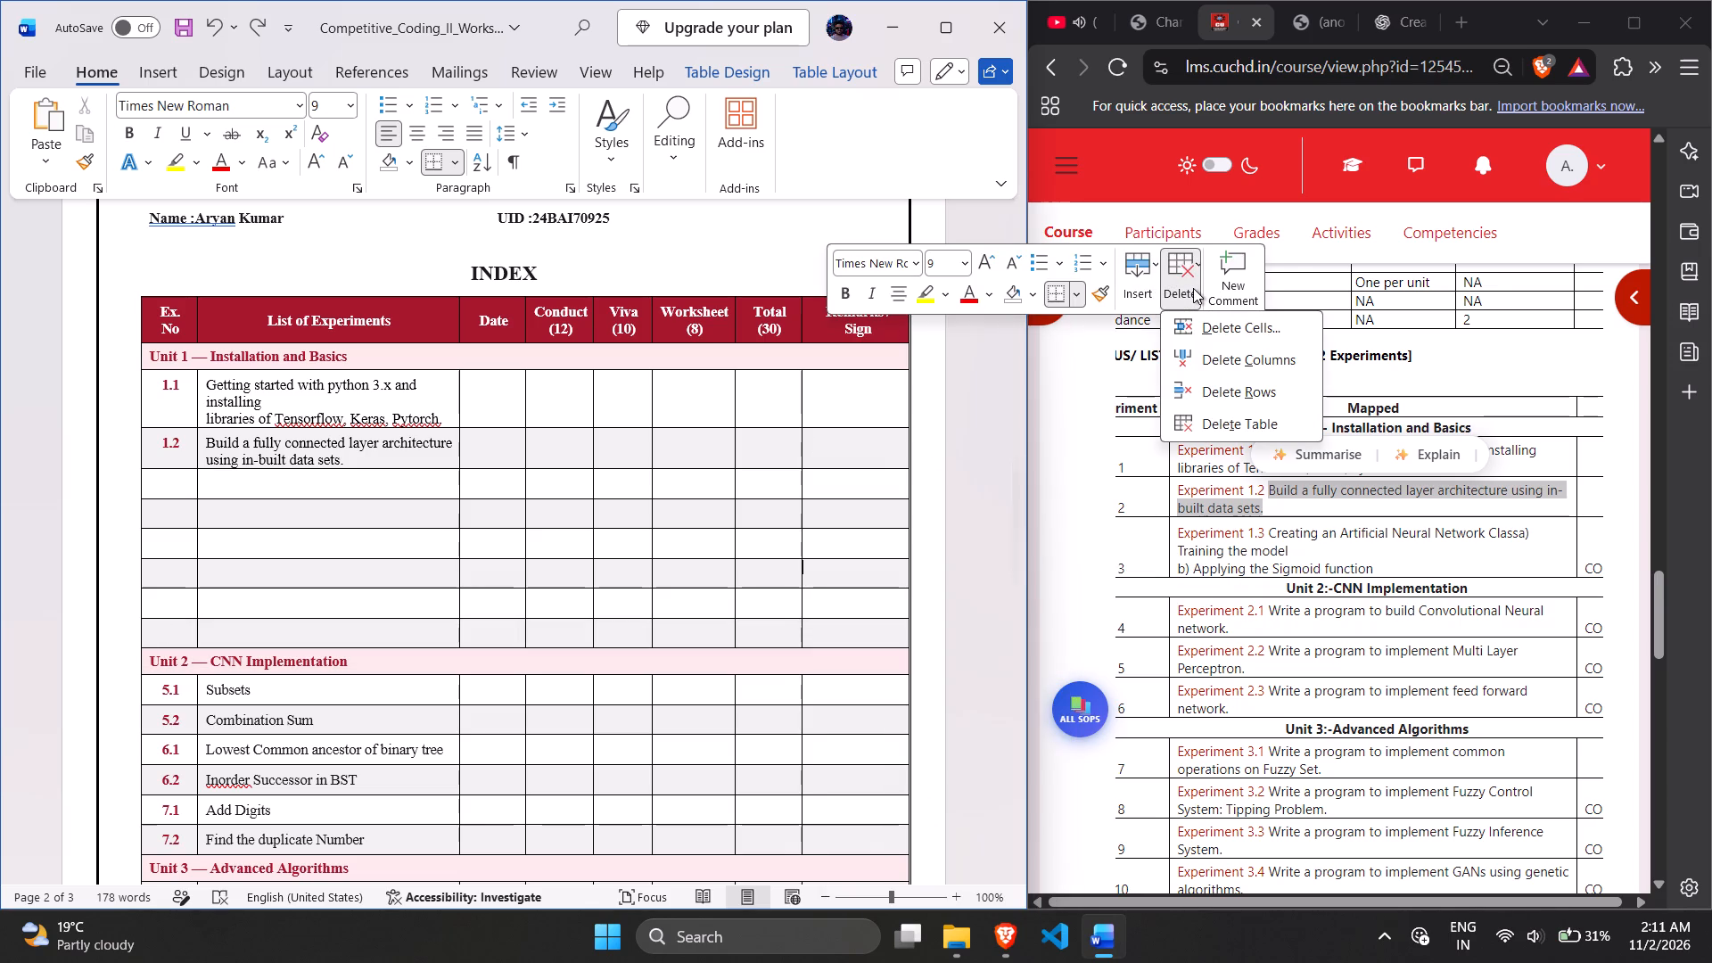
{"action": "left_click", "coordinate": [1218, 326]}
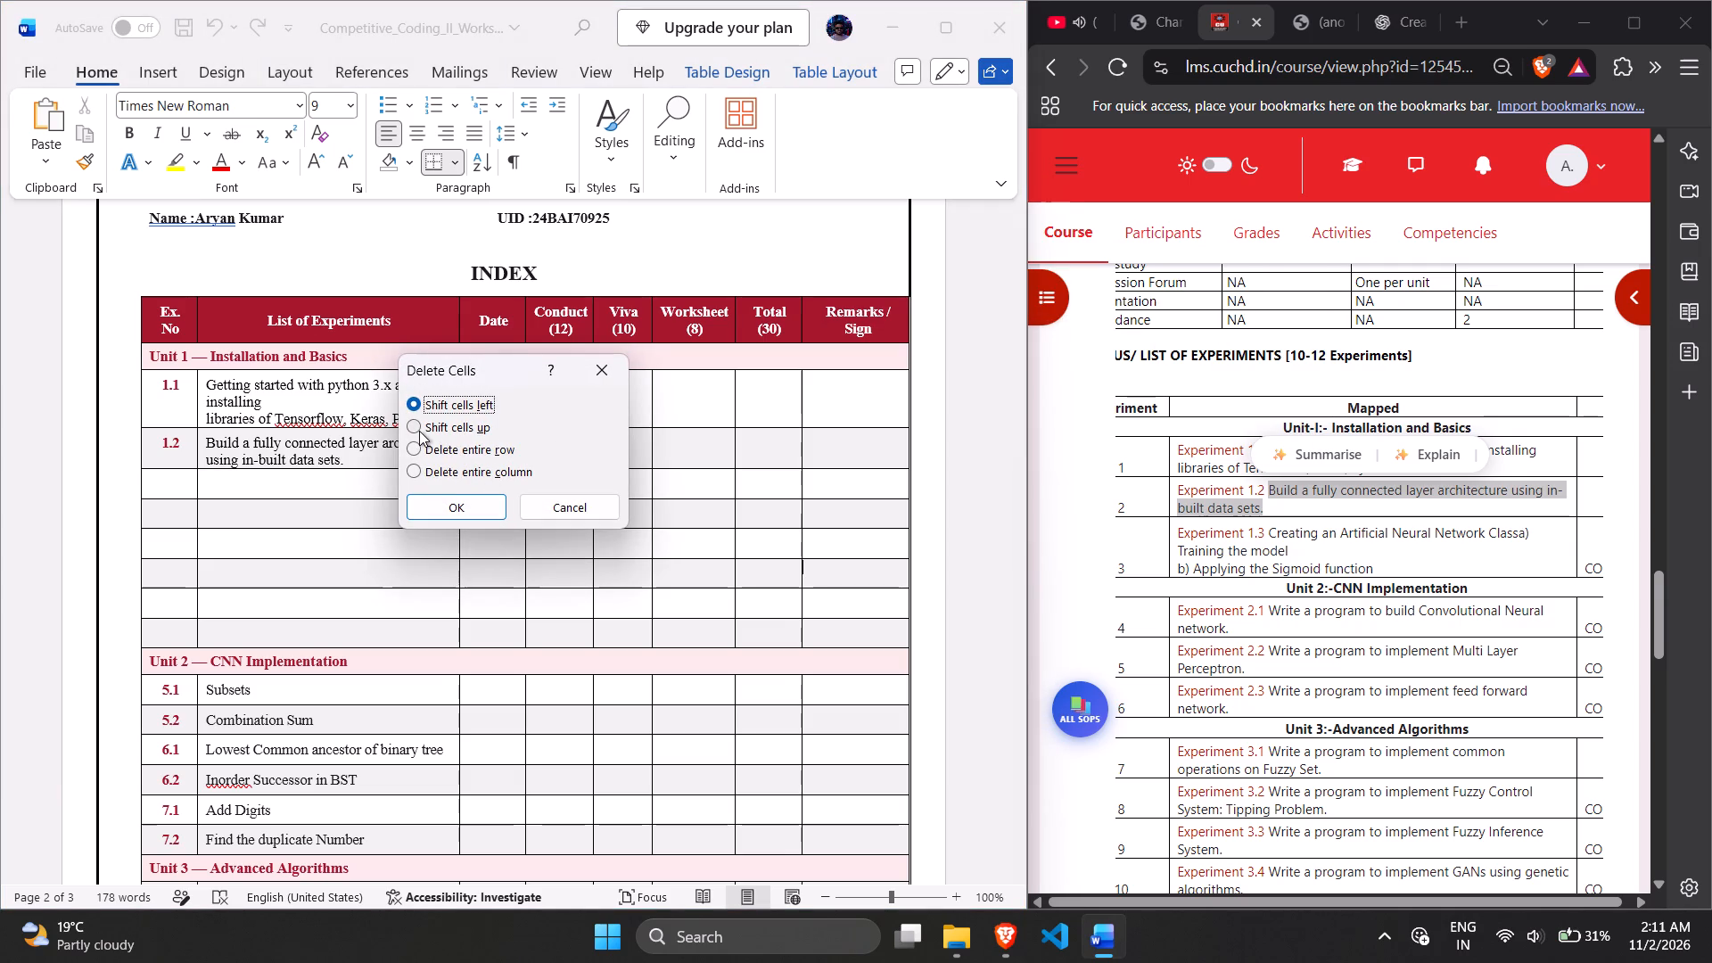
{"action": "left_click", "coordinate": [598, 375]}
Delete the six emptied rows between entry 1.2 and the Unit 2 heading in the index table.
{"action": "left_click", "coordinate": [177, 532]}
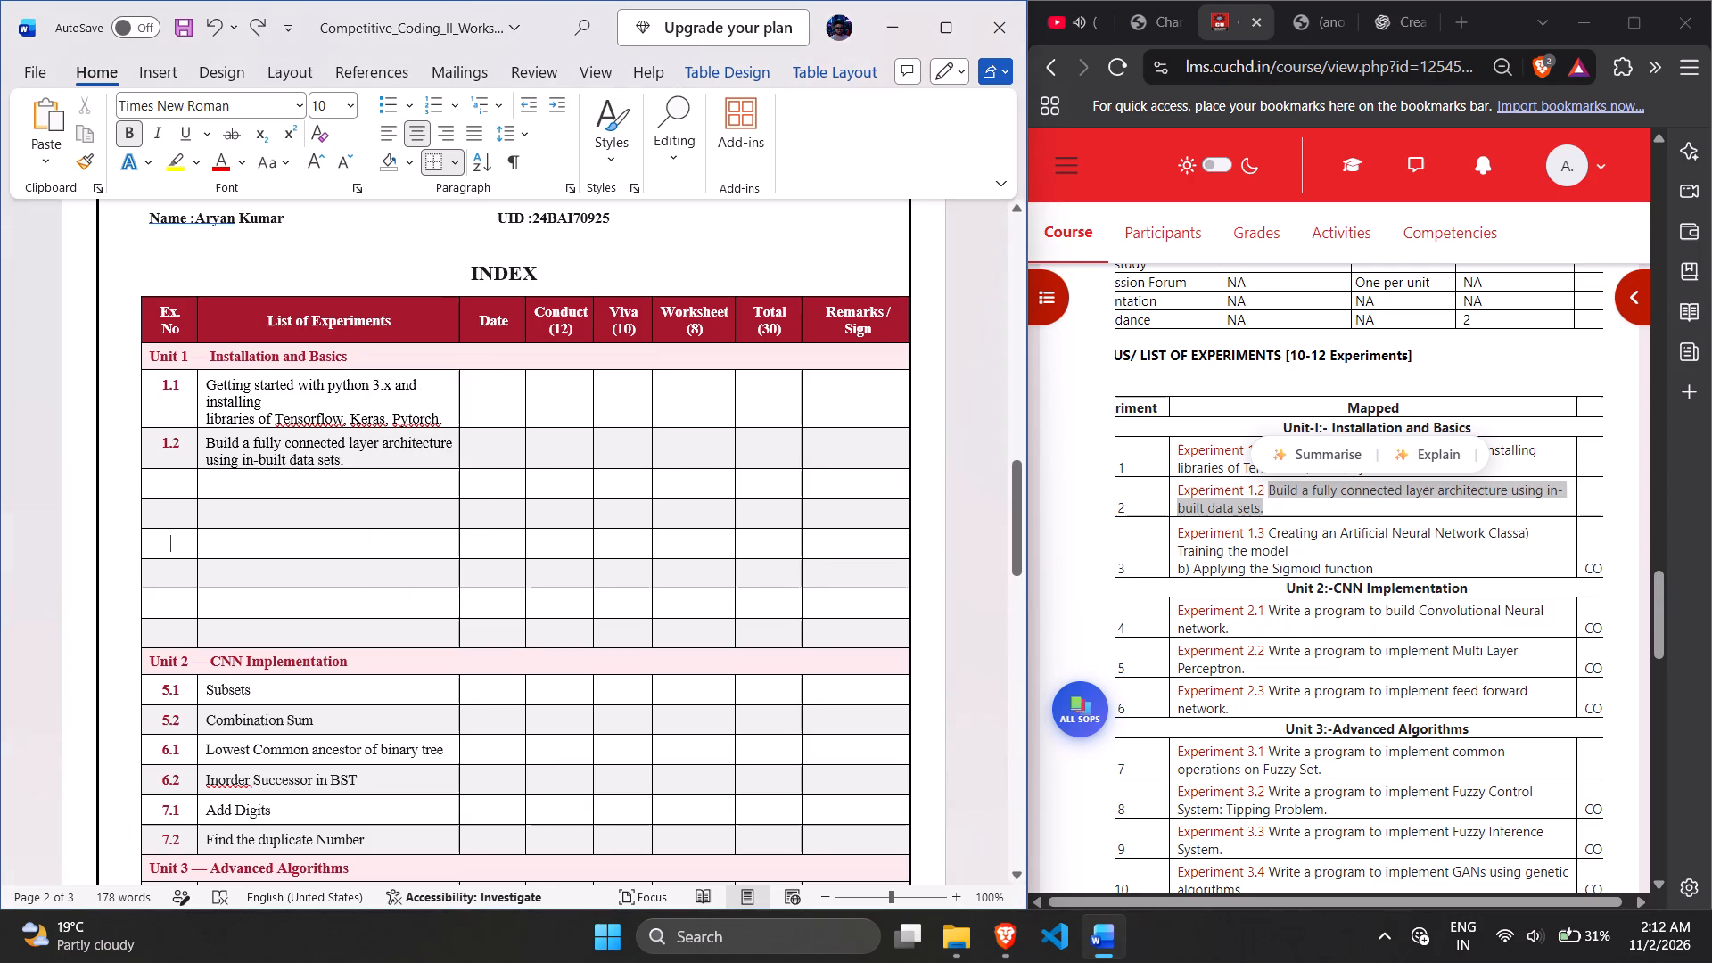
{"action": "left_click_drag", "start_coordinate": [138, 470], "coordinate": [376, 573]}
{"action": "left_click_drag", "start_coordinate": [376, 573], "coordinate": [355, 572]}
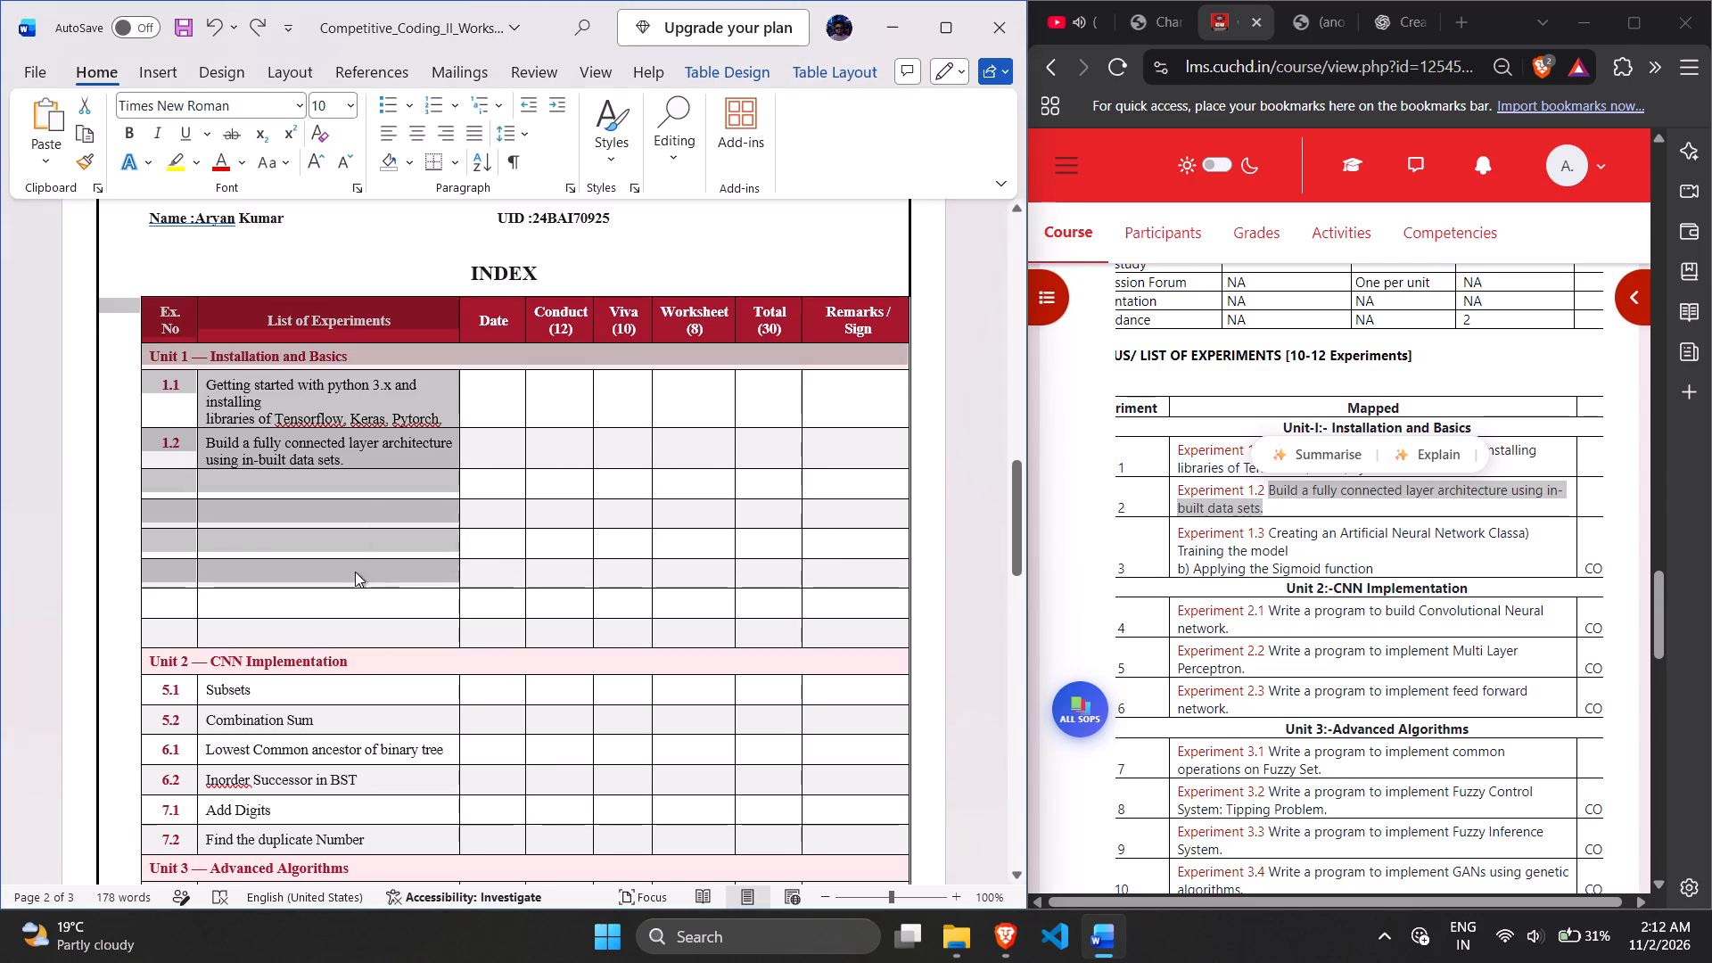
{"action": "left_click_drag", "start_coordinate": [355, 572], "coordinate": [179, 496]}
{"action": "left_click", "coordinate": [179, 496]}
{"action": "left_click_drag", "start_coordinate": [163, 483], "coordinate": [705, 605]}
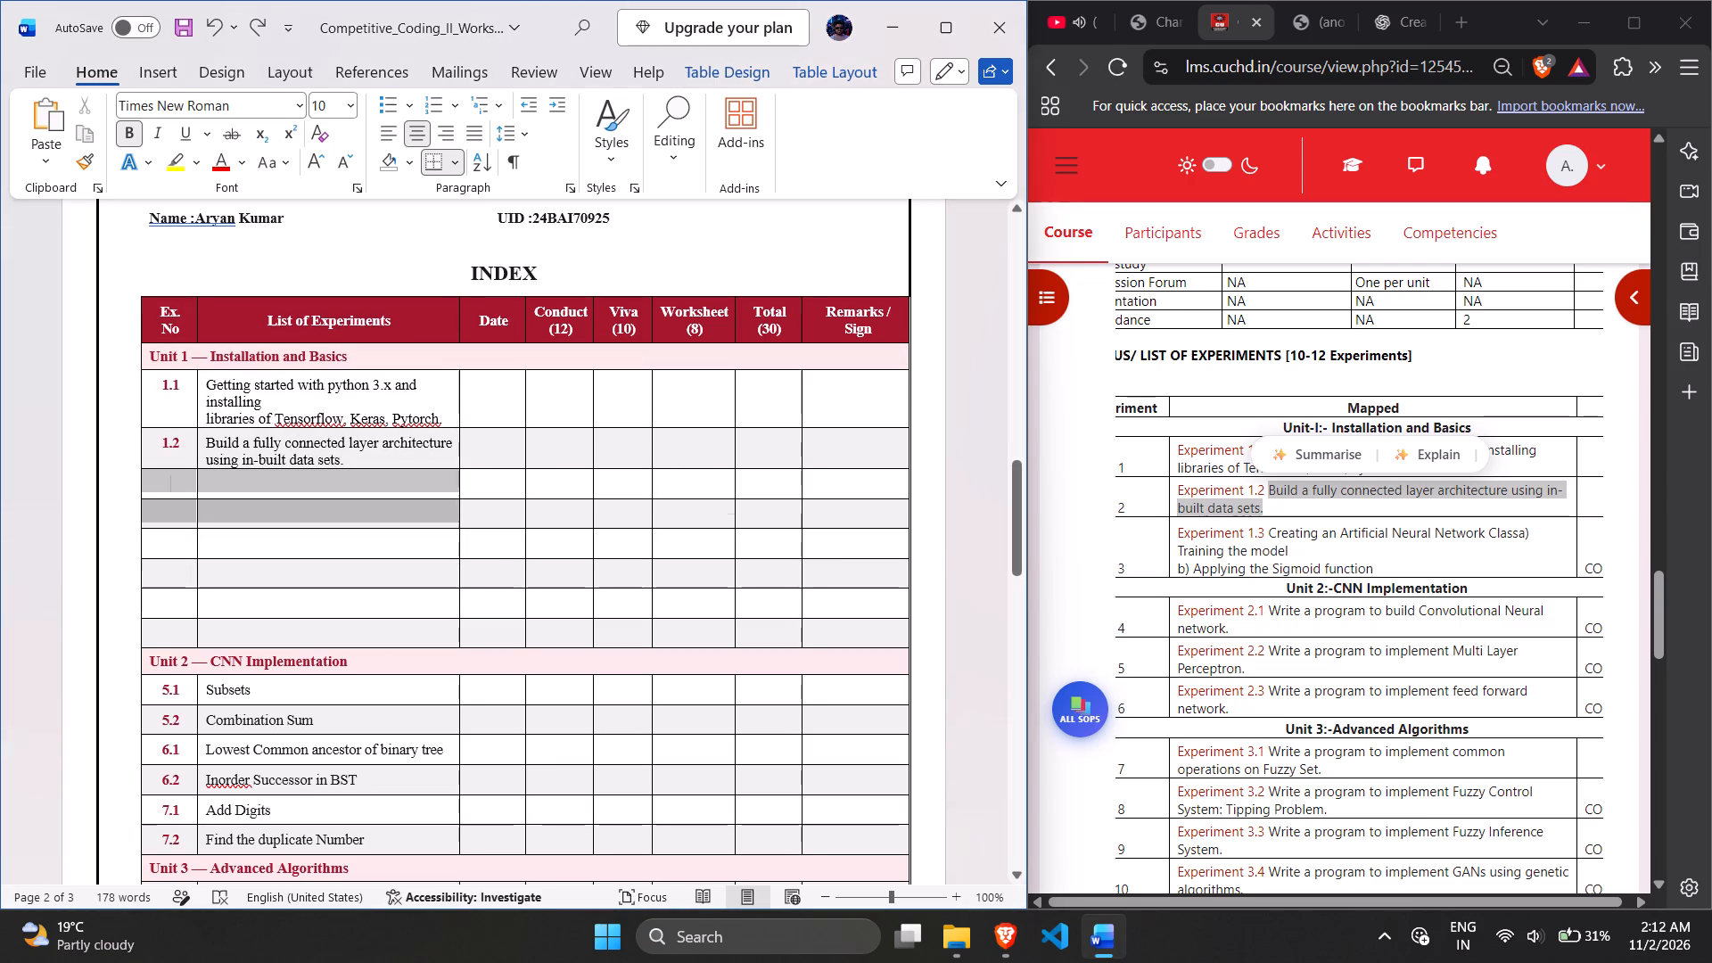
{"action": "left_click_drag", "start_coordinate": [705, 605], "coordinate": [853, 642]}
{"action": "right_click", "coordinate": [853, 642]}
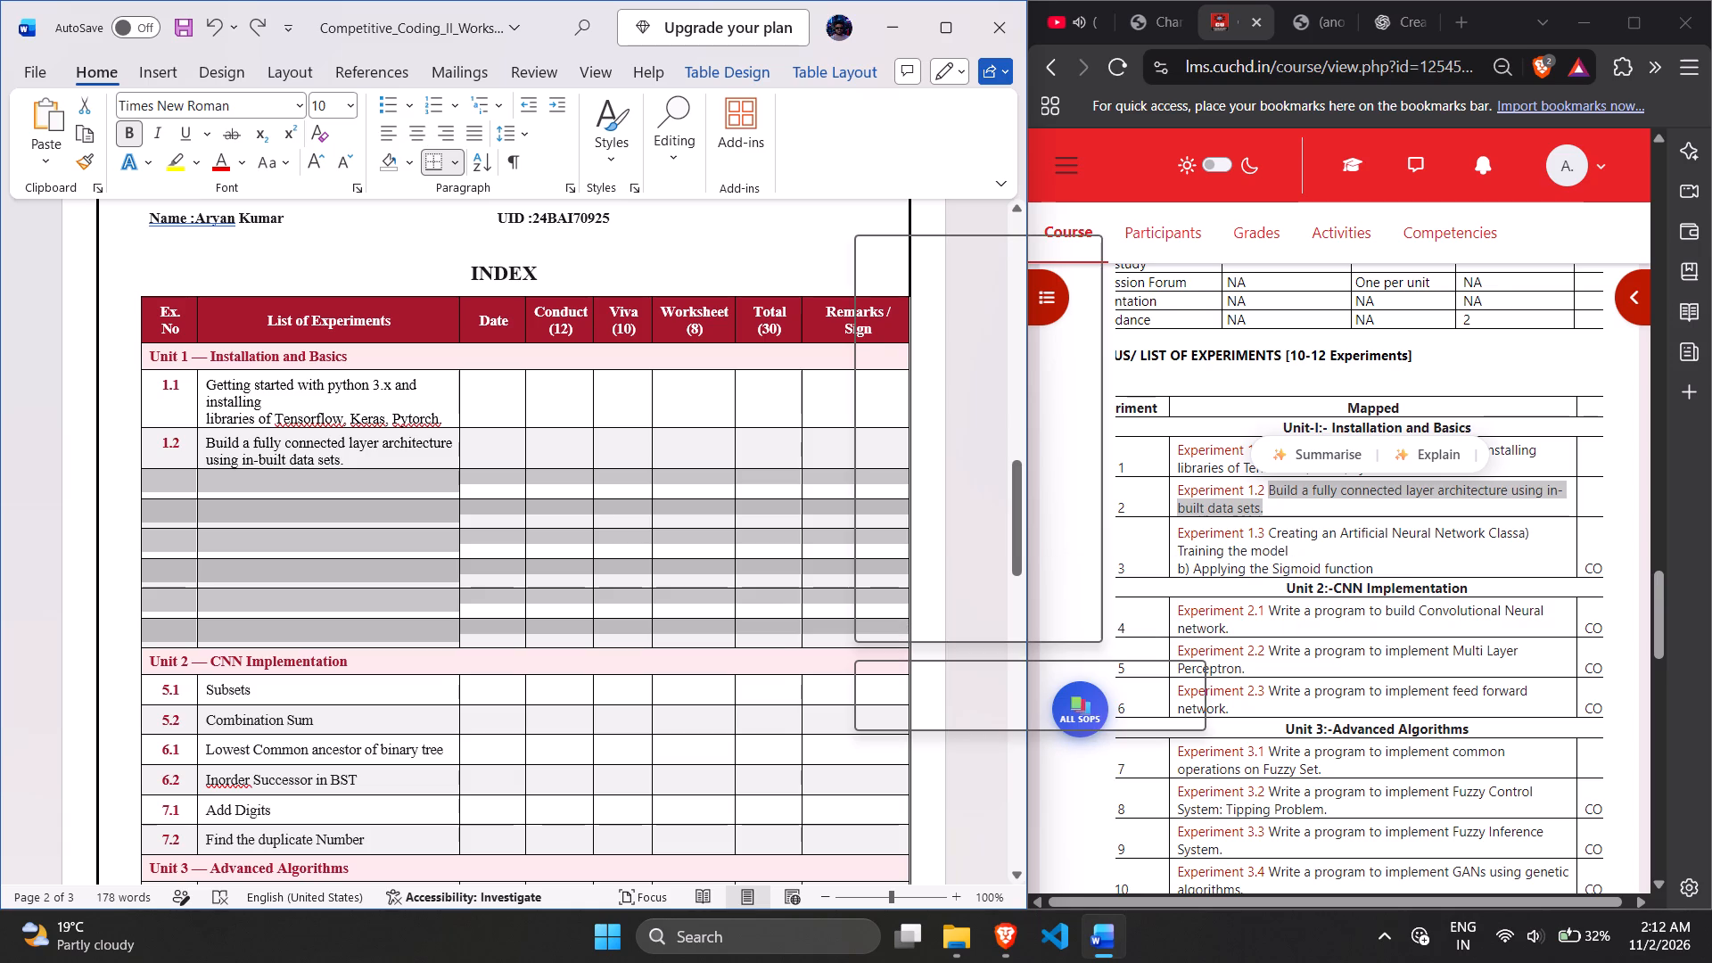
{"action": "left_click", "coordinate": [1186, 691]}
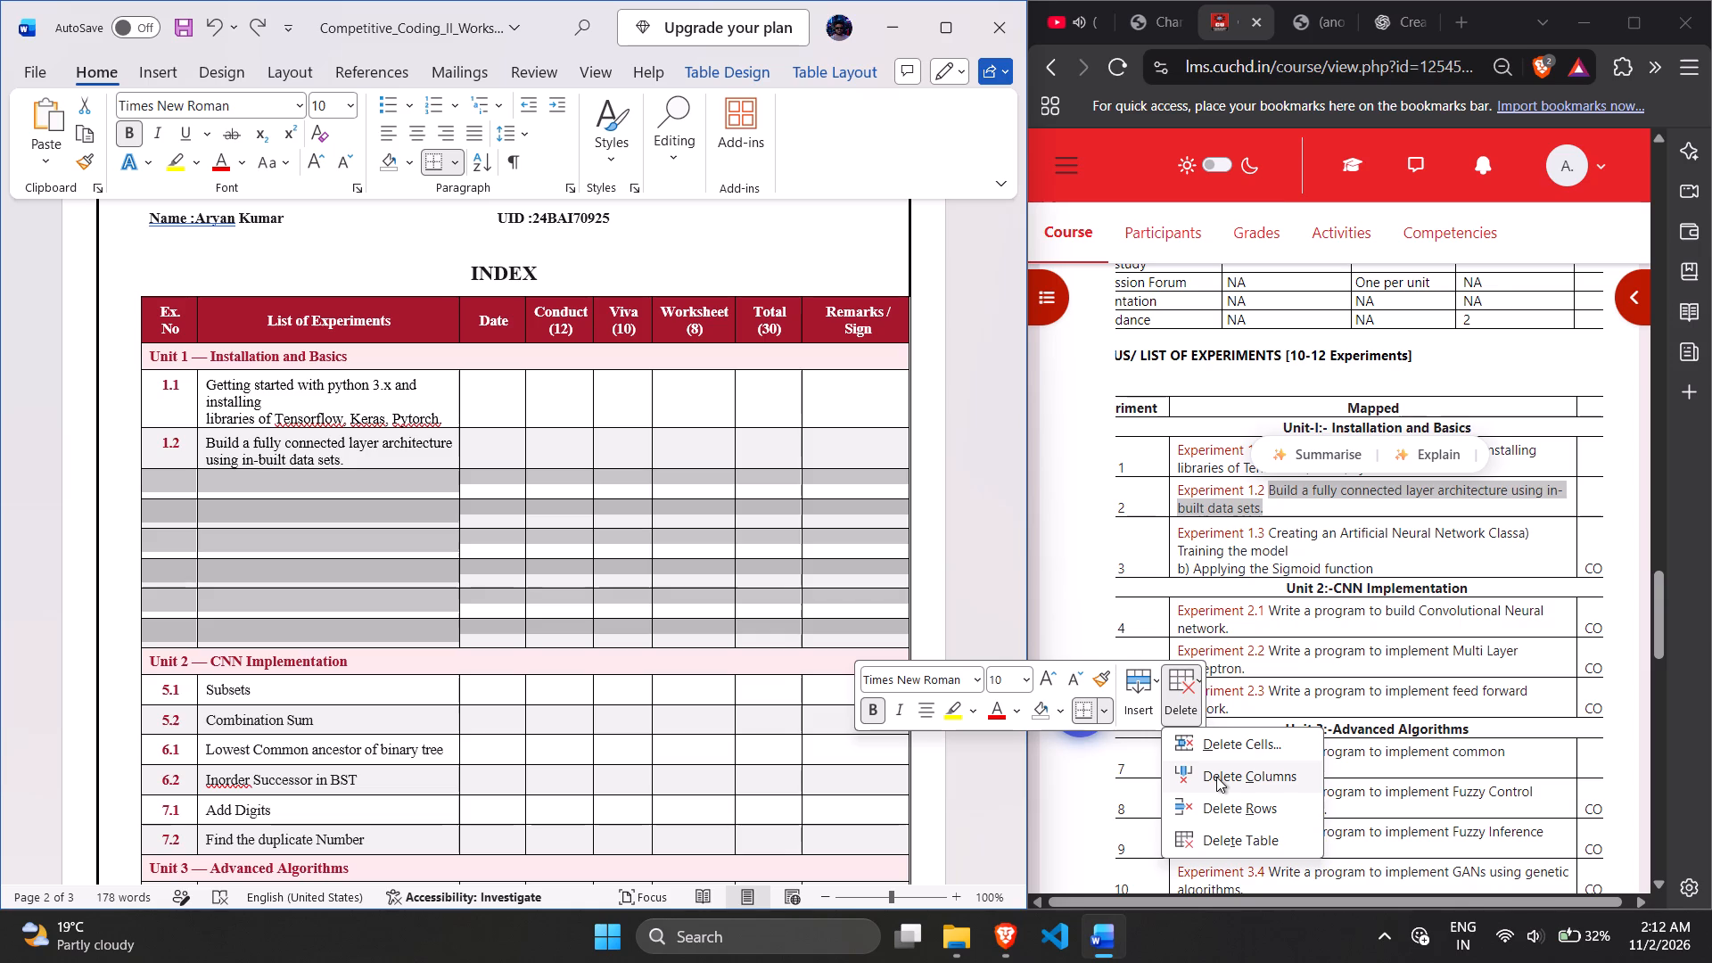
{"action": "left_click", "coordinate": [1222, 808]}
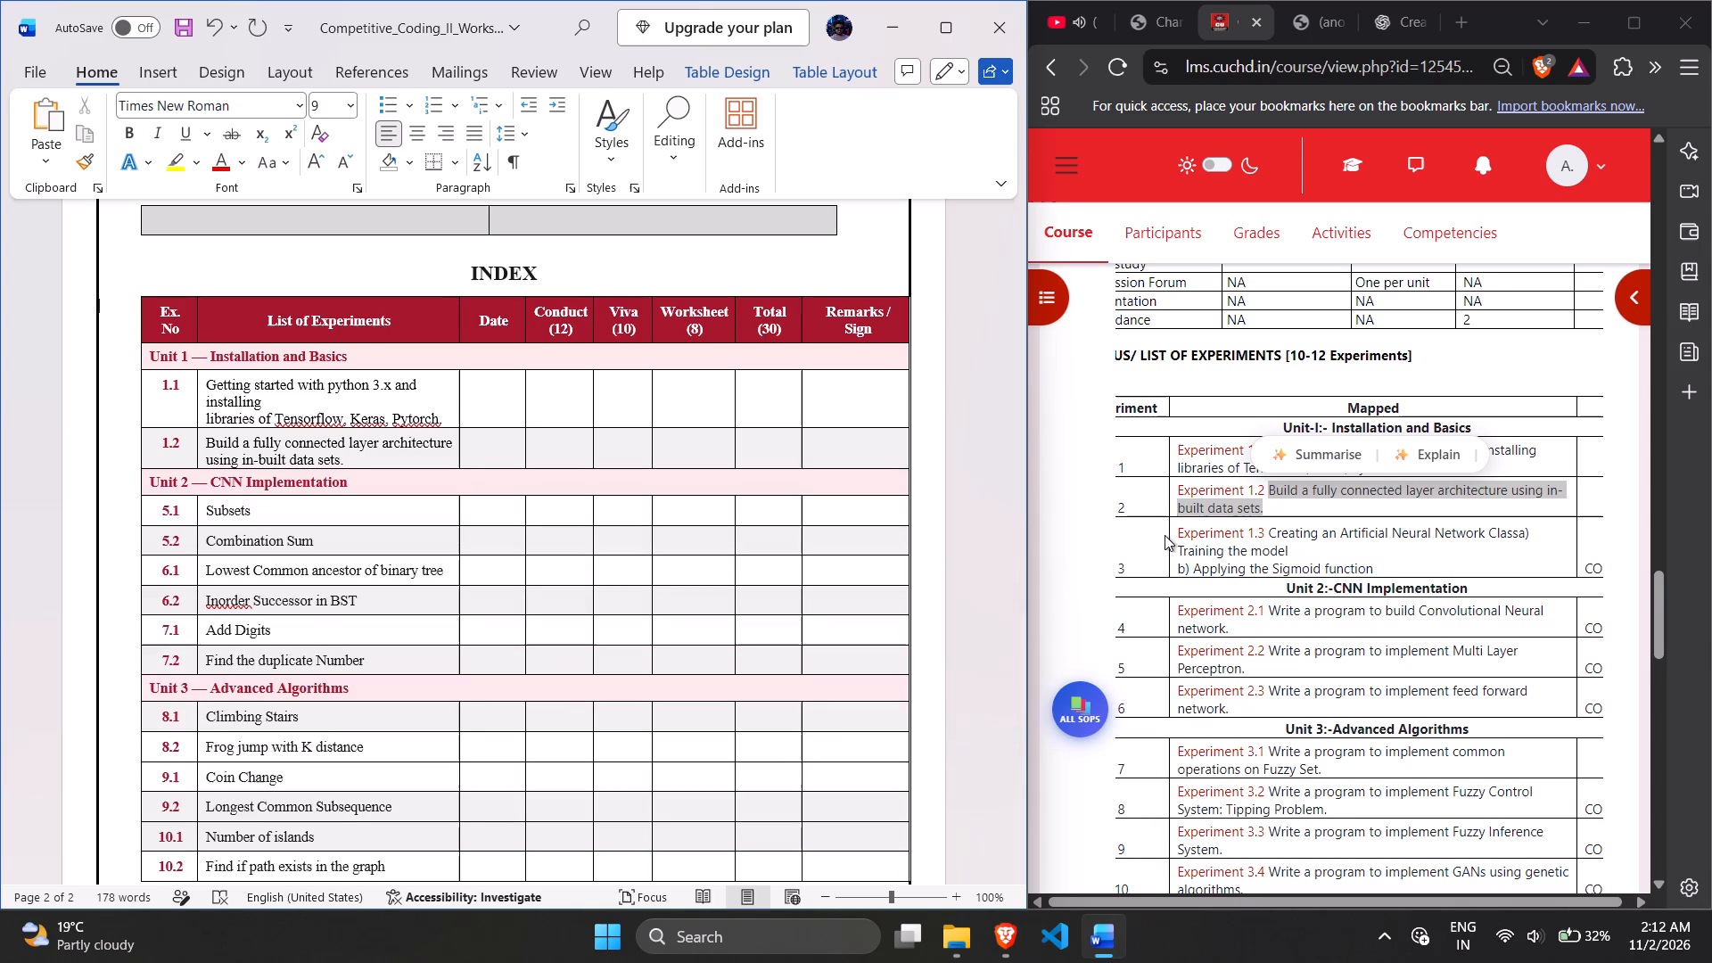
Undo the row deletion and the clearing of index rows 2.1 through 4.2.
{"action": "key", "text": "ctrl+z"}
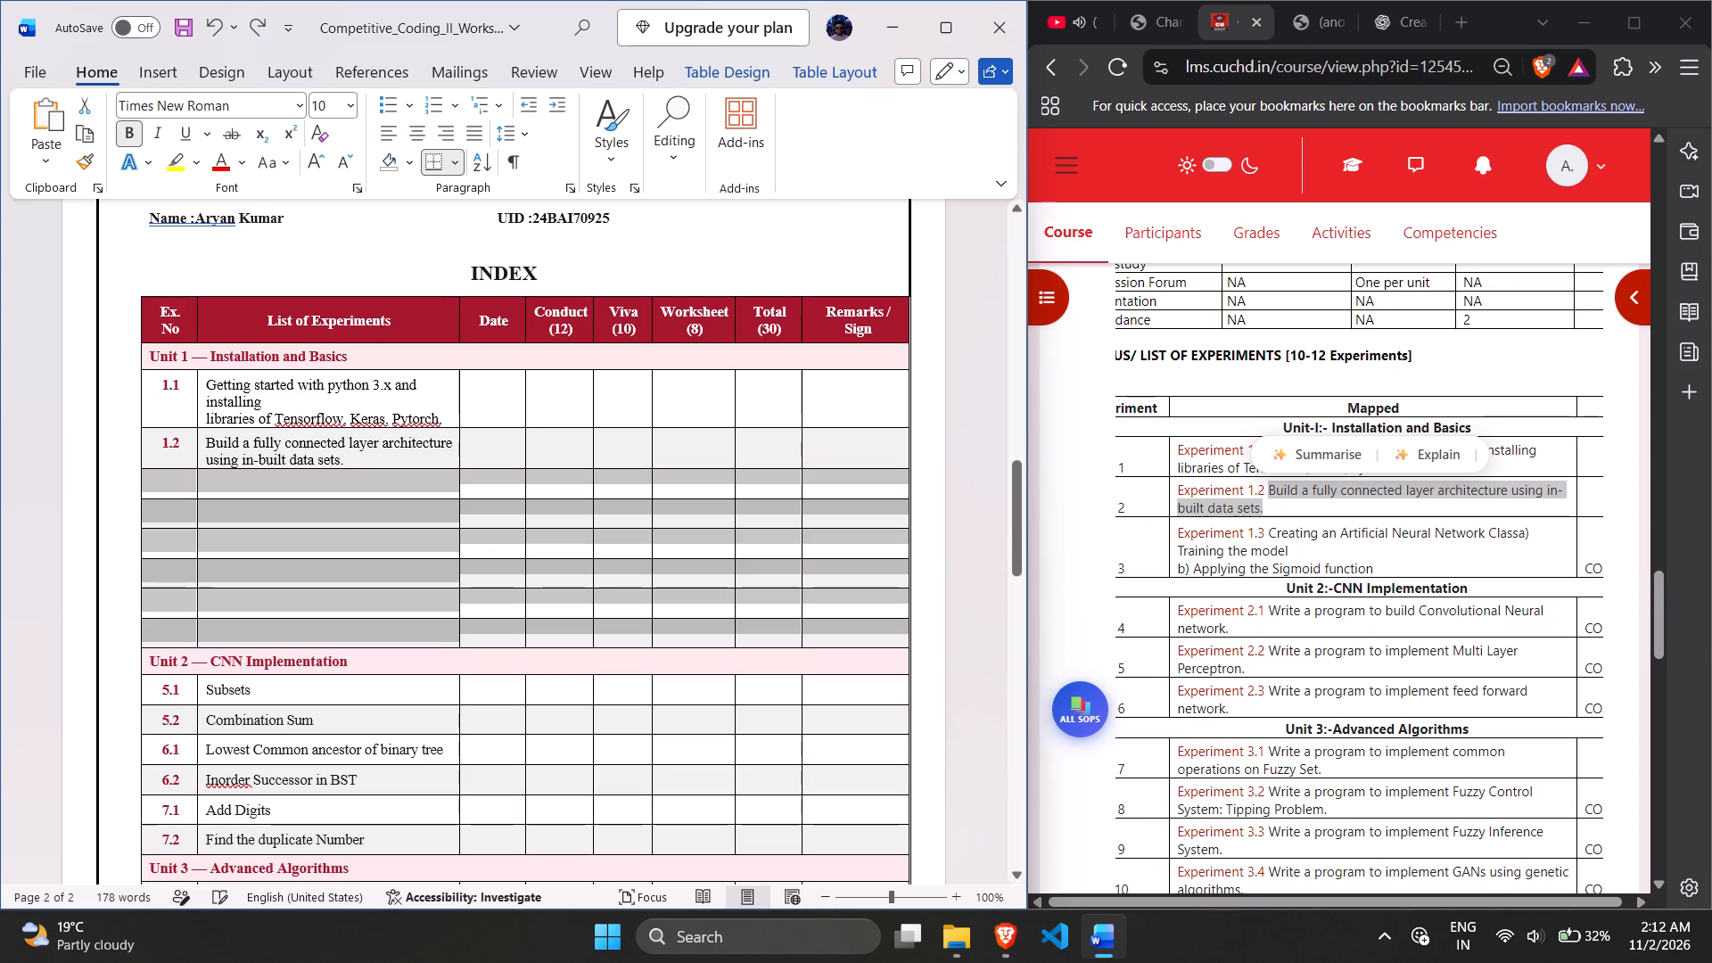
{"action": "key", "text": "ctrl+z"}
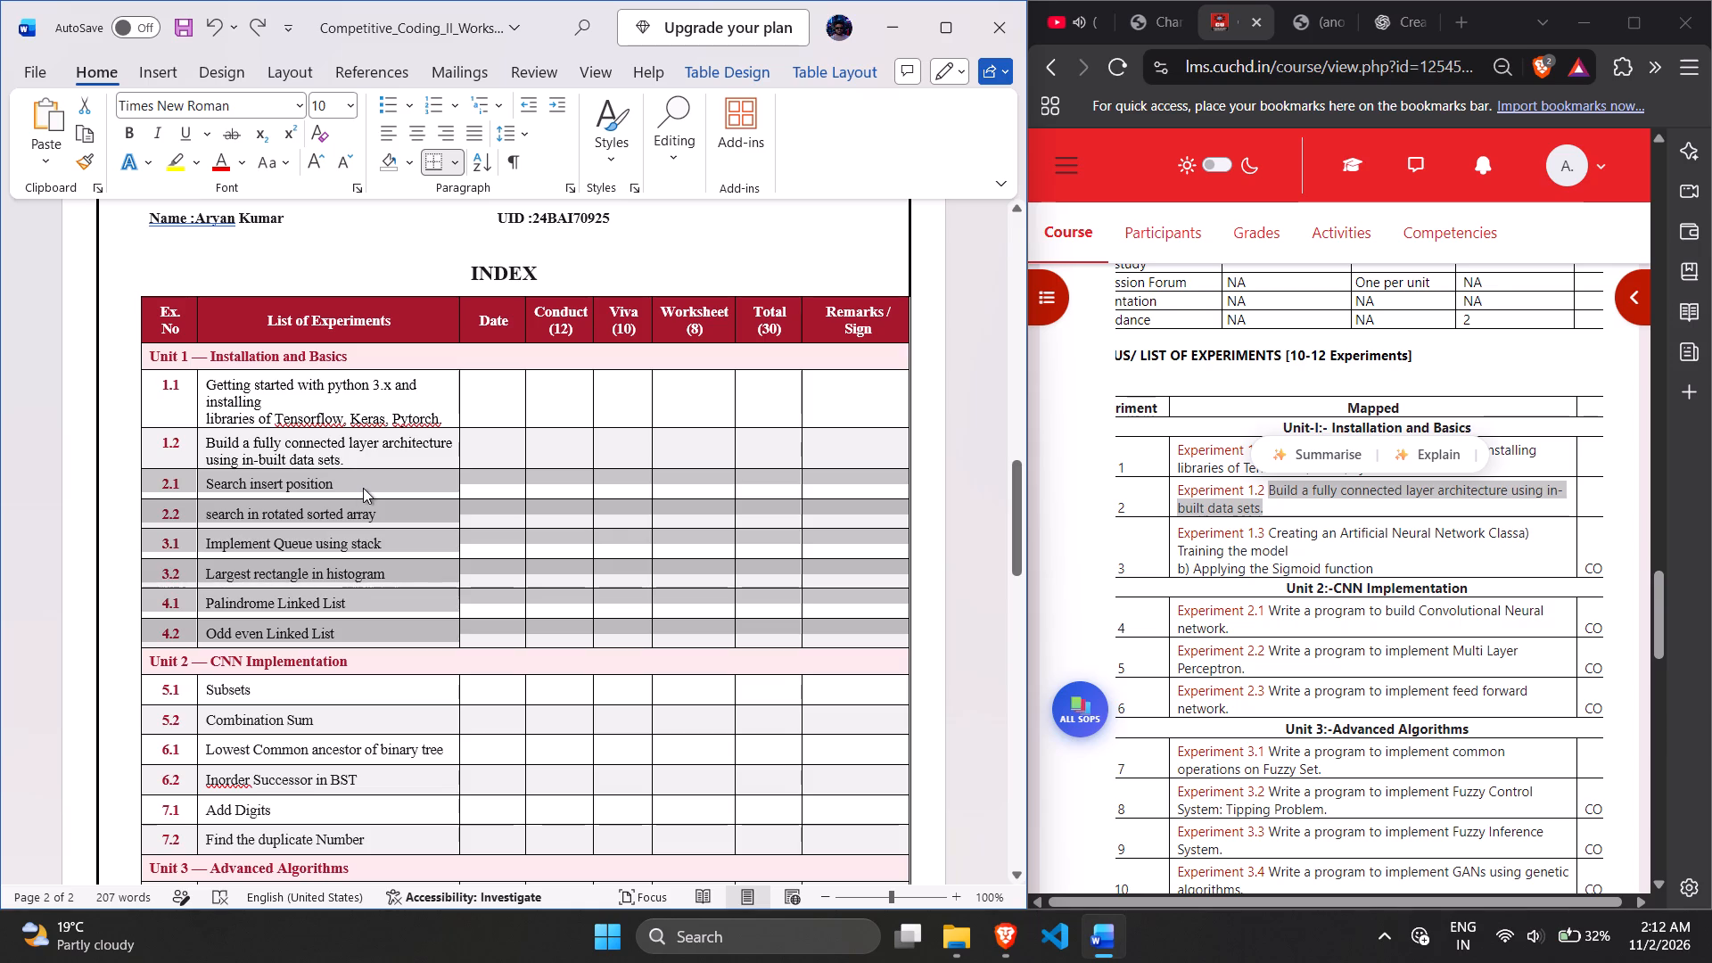
Change the experiment number of the Search insert position row to 1.3.
{"action": "left_click", "coordinate": [363, 488]}
{"action": "left_click", "coordinate": [187, 484]}
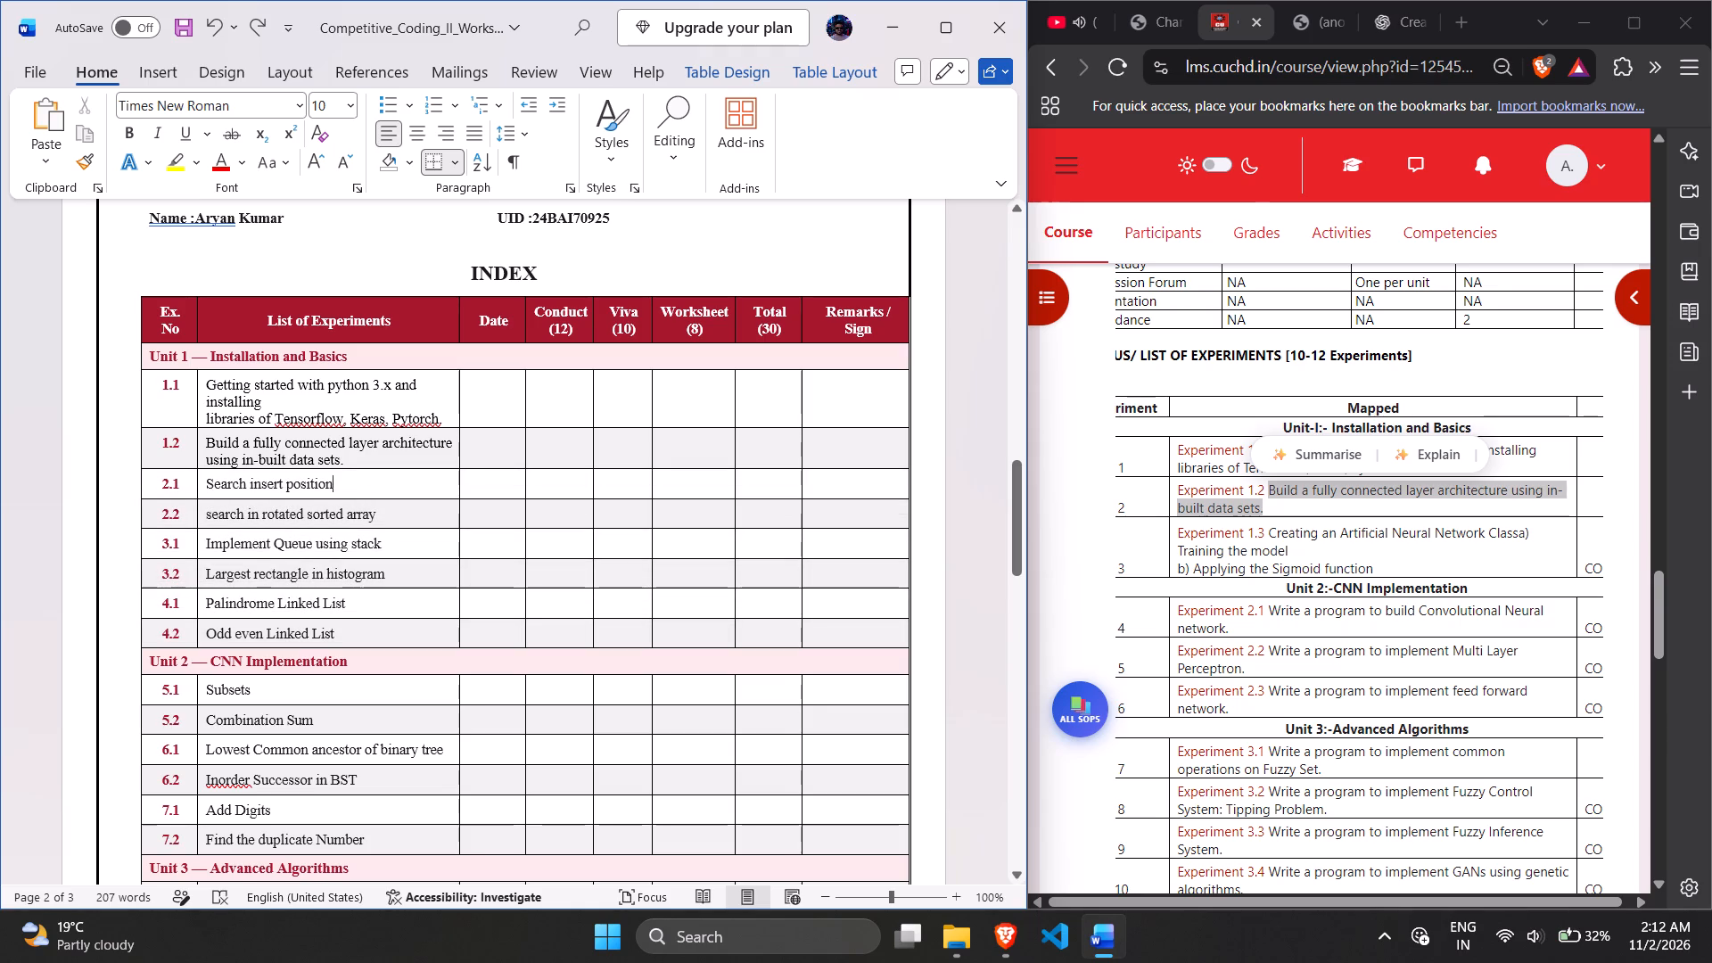
{"action": "key", "text": "bracketright"}
{"action": "key", "text": "BackSpace"}
{"action": "key", "text": "BackSpace"}
{"action": "key", "text": "BackSpace"}
{"action": "key", "text": "BackSpace"}
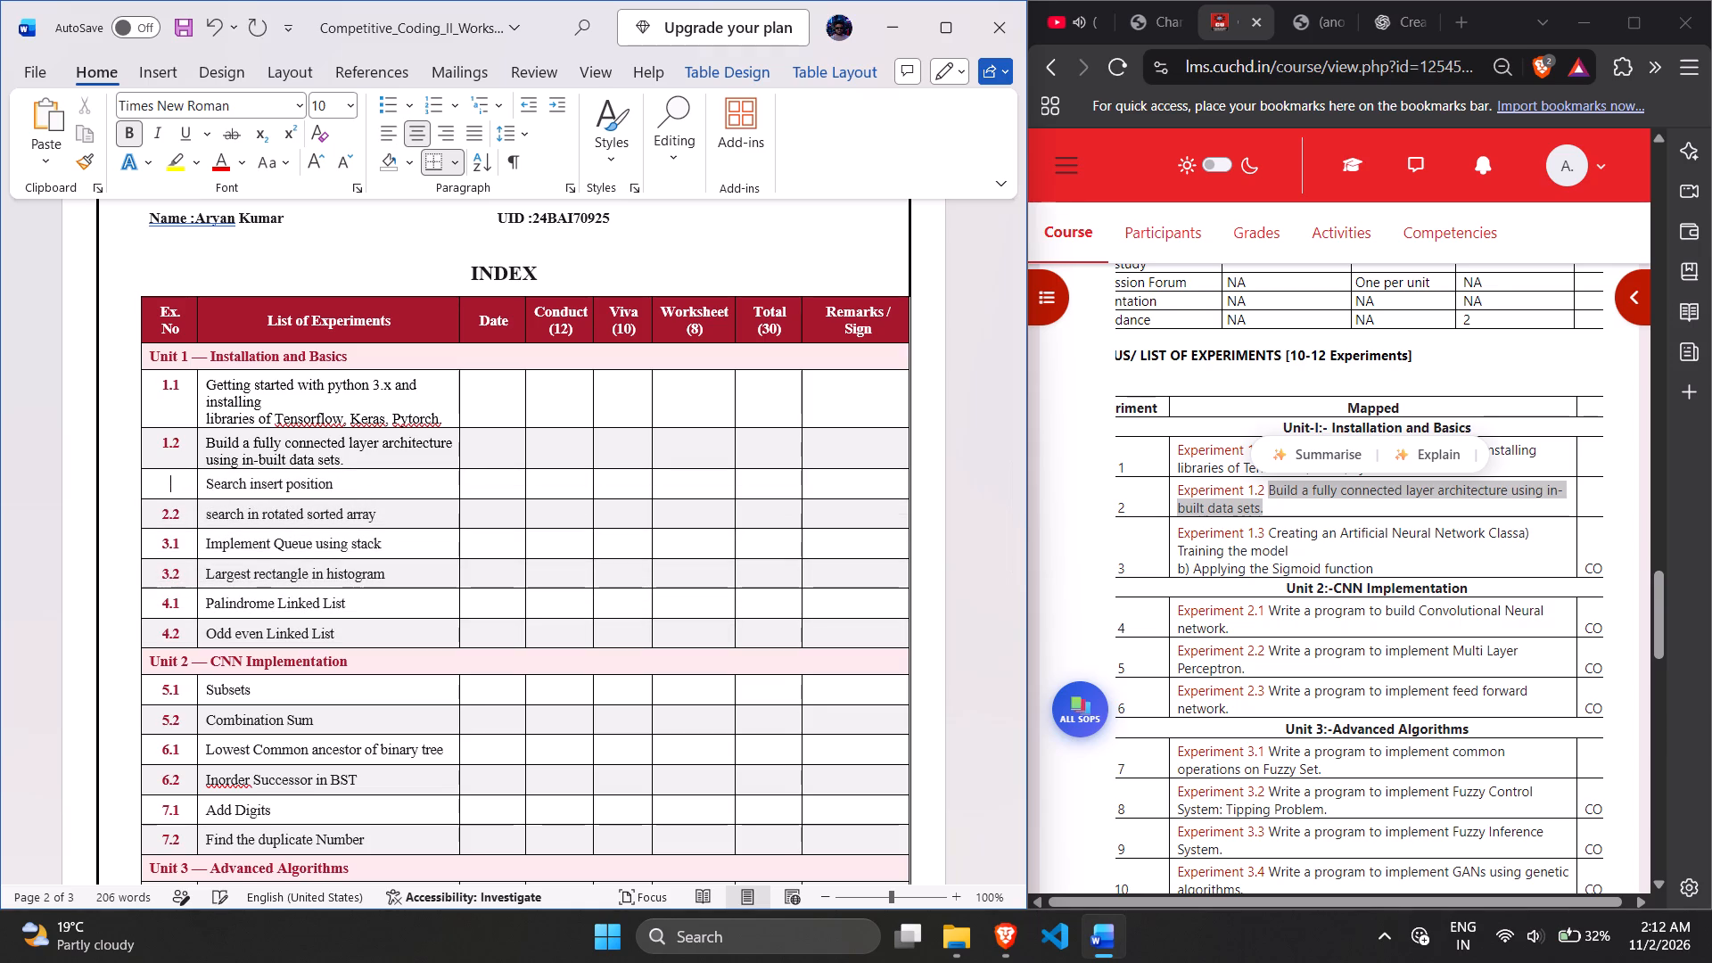
{"action": "type", "text": "1.3"}
Replace the 1.3 index entry with the LMS title "Creating an Artificial Neural Network Classa) Training the model b) Applying the Sigmoid function".
{"action": "left_click_drag", "start_coordinate": [1268, 531], "coordinate": [1350, 560]}
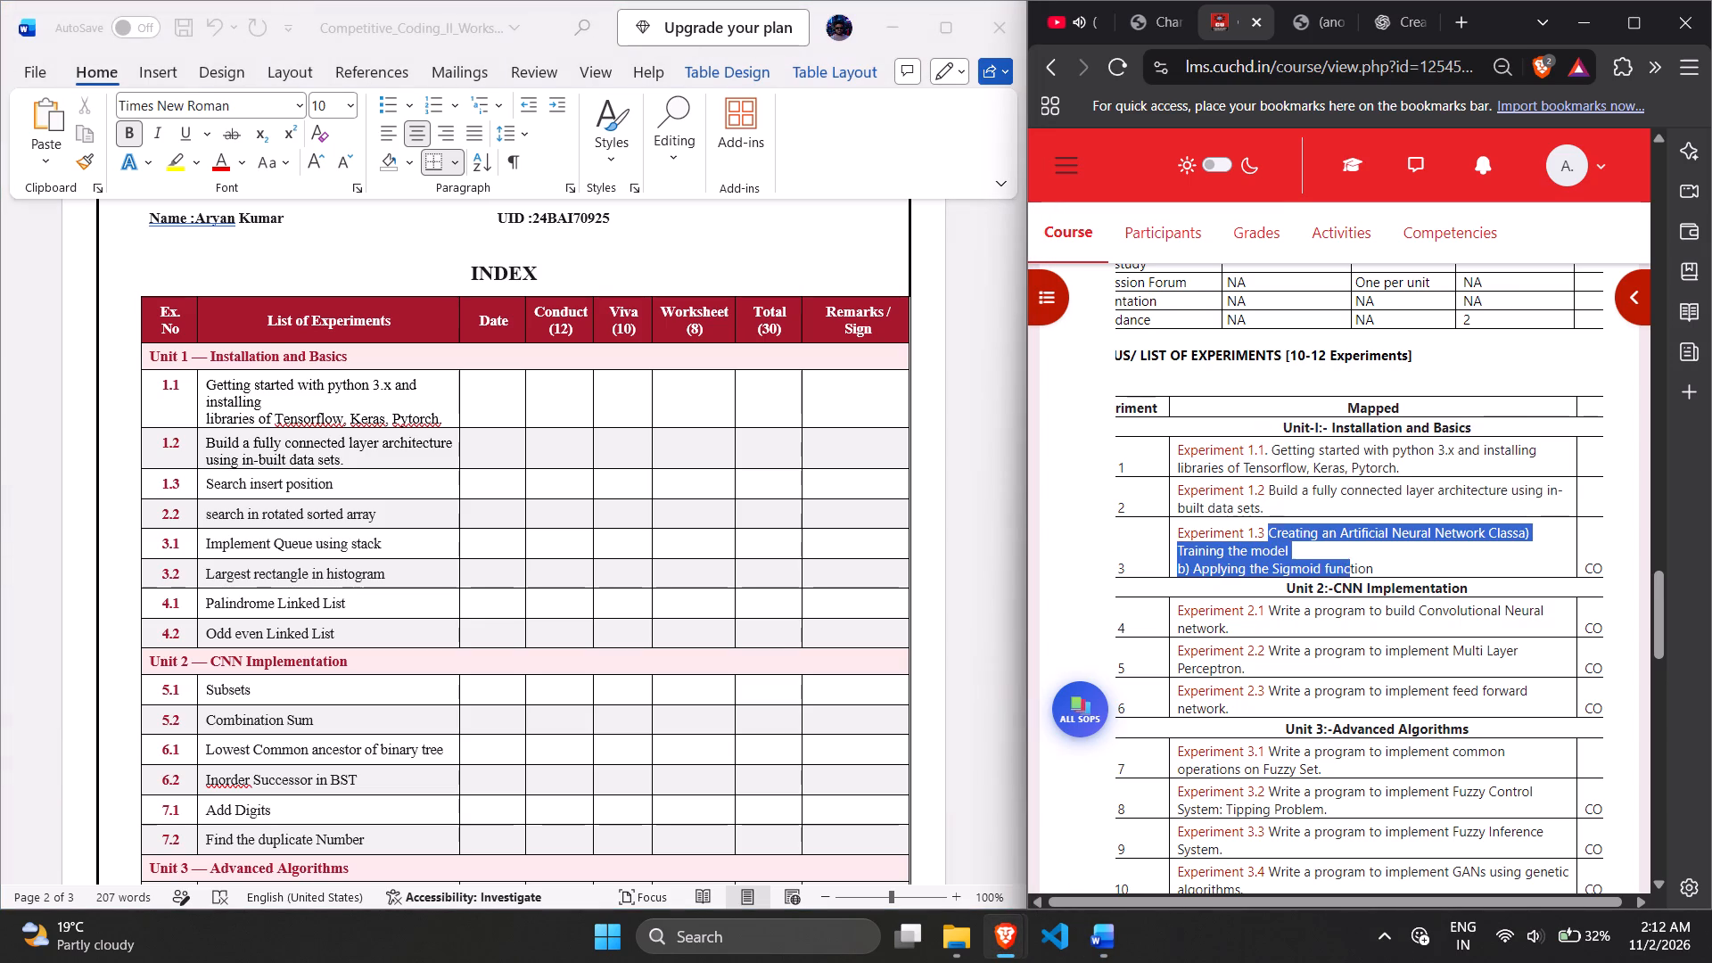
{"action": "left_click_drag", "start_coordinate": [1350, 560], "coordinate": [1378, 564]}
{"action": "key", "text": "ctrl+c"}
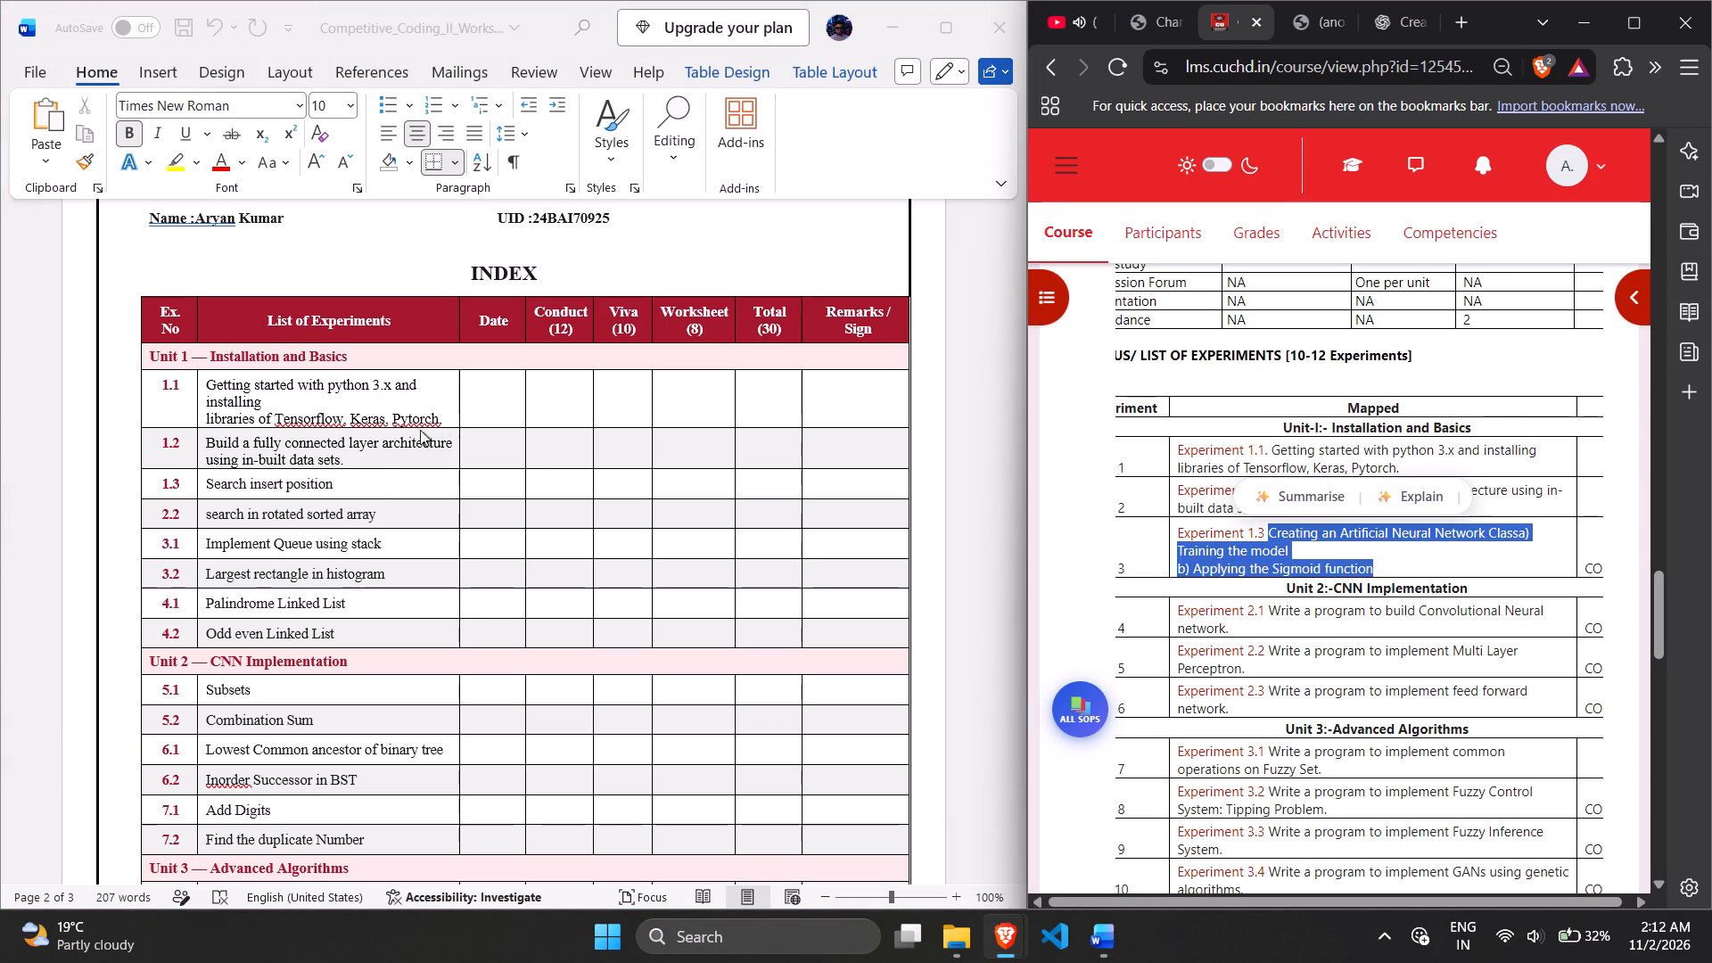
{"action": "left_click", "coordinate": [330, 481]}
{"action": "left_click", "coordinate": [343, 486]}
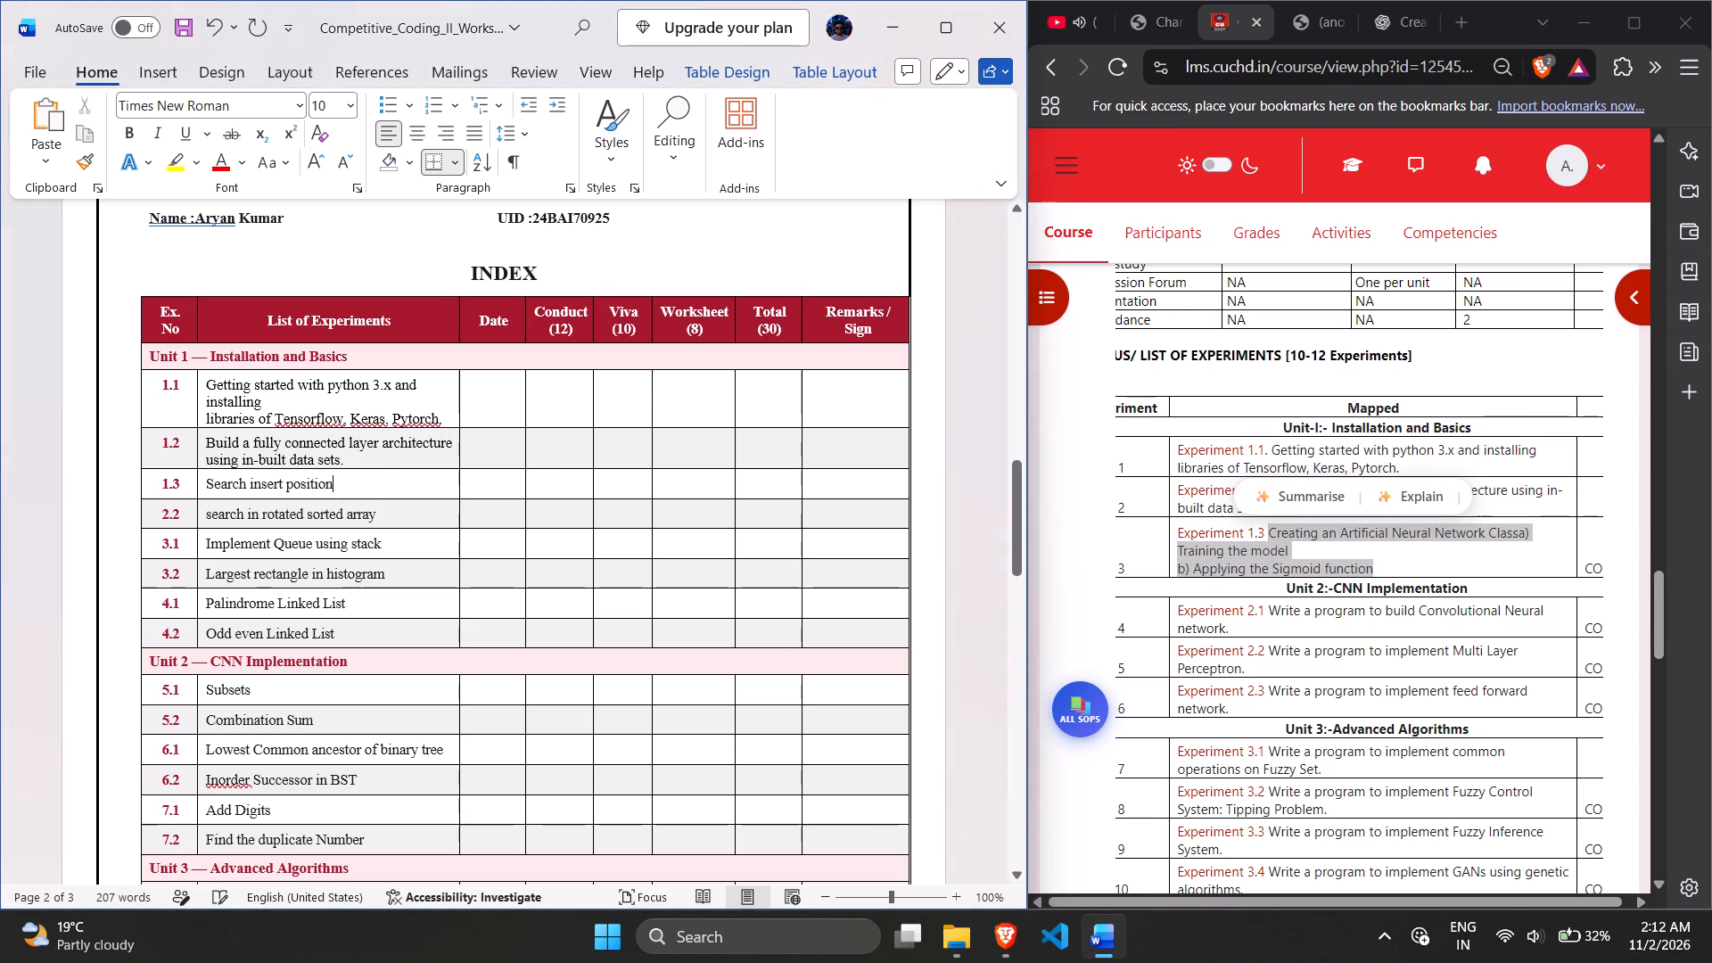
{"action": "left_click_drag", "start_coordinate": [343, 486], "coordinate": [215, 484]}
{"action": "key", "text": "ctrl+v"}
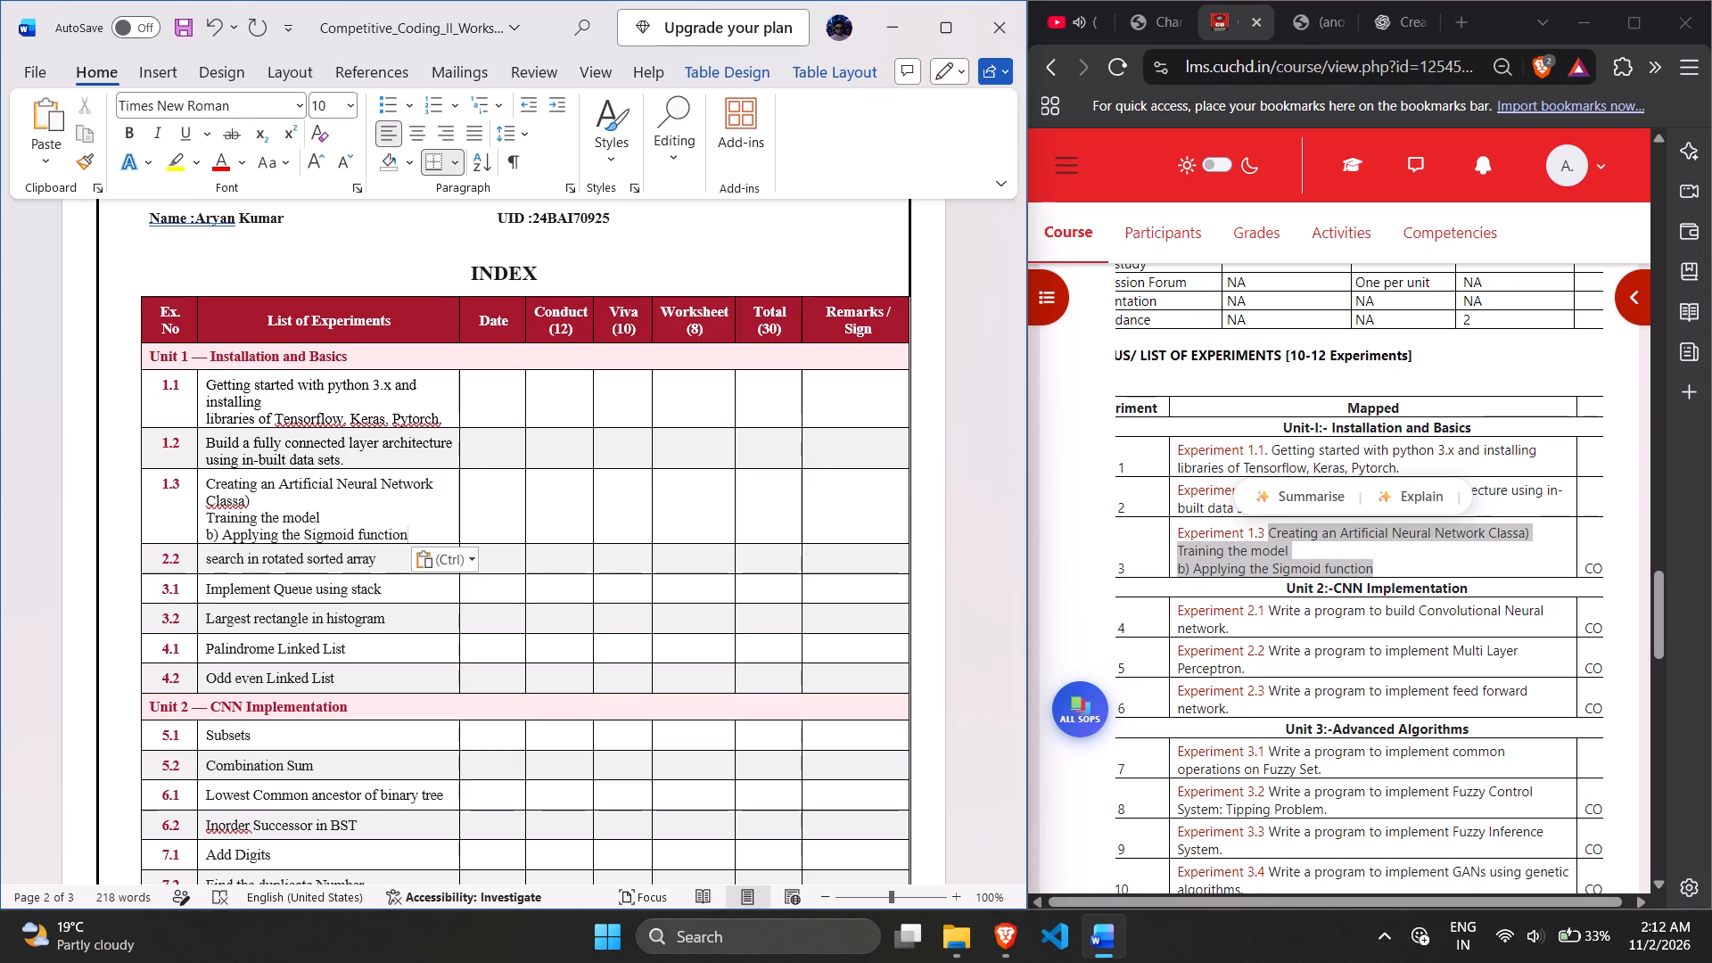
Delete the five leftover Unit 1 index rows, from 2.2 (search in rotated sorted array) through 4.2 (Odd even Linked List).
{"action": "left_click", "coordinate": [154, 561]}
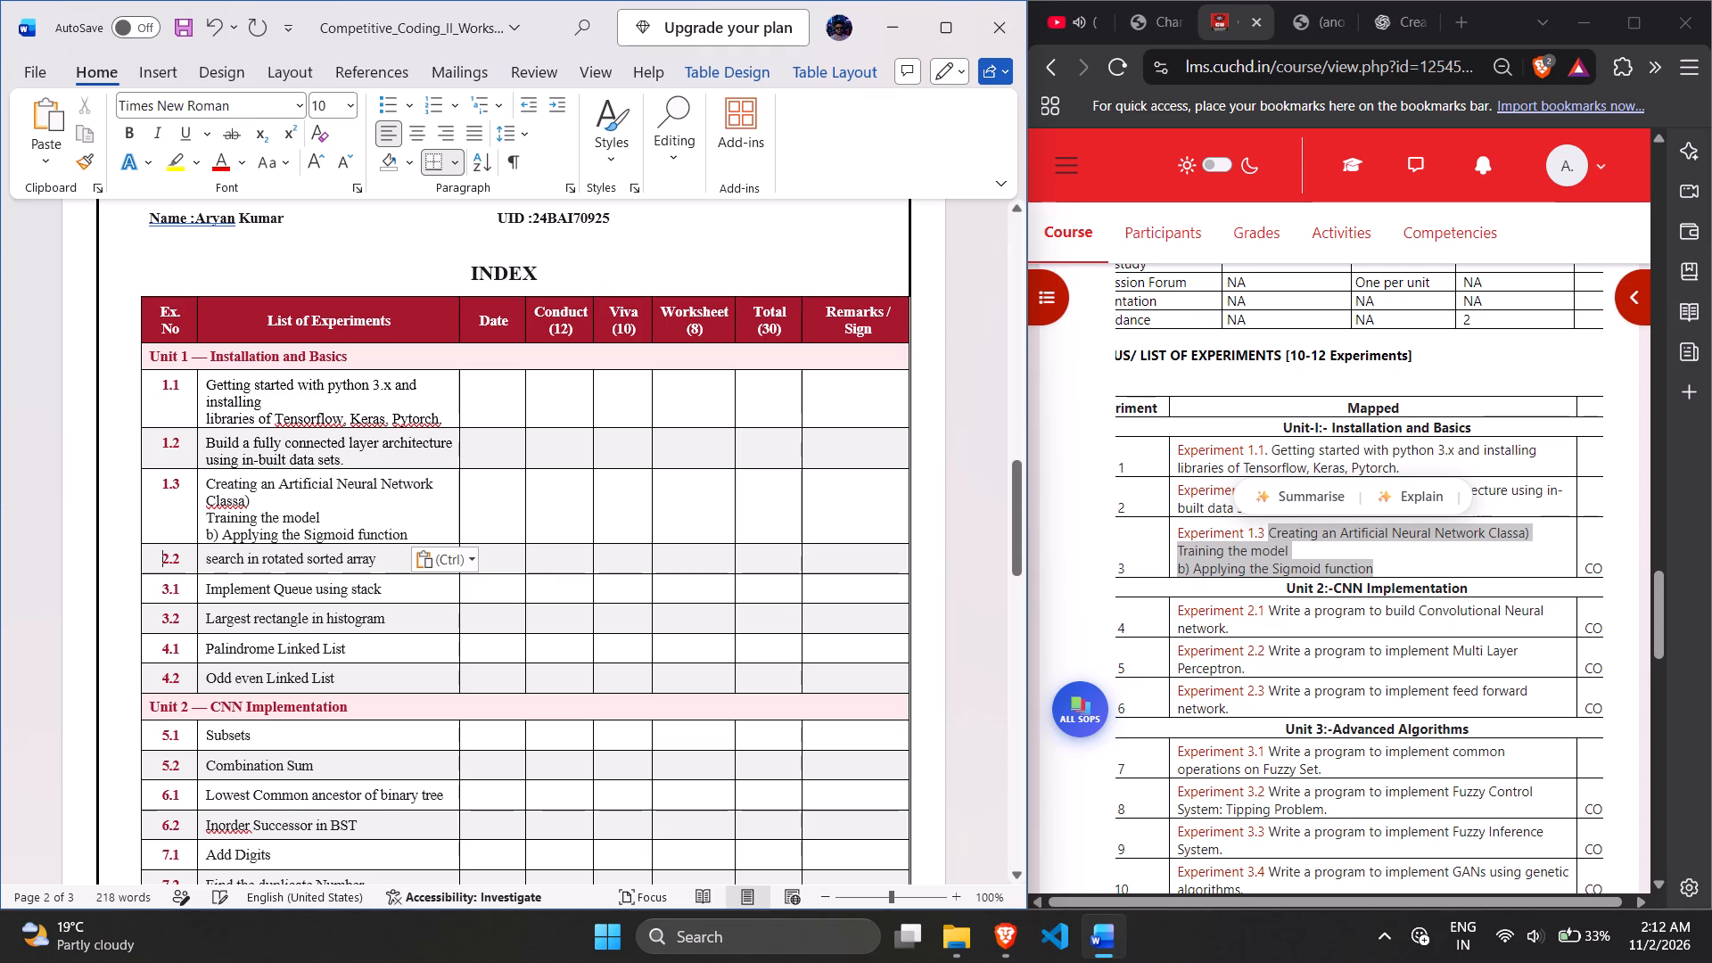
{"action": "left_click_drag", "start_coordinate": [150, 552], "coordinate": [580, 639]}
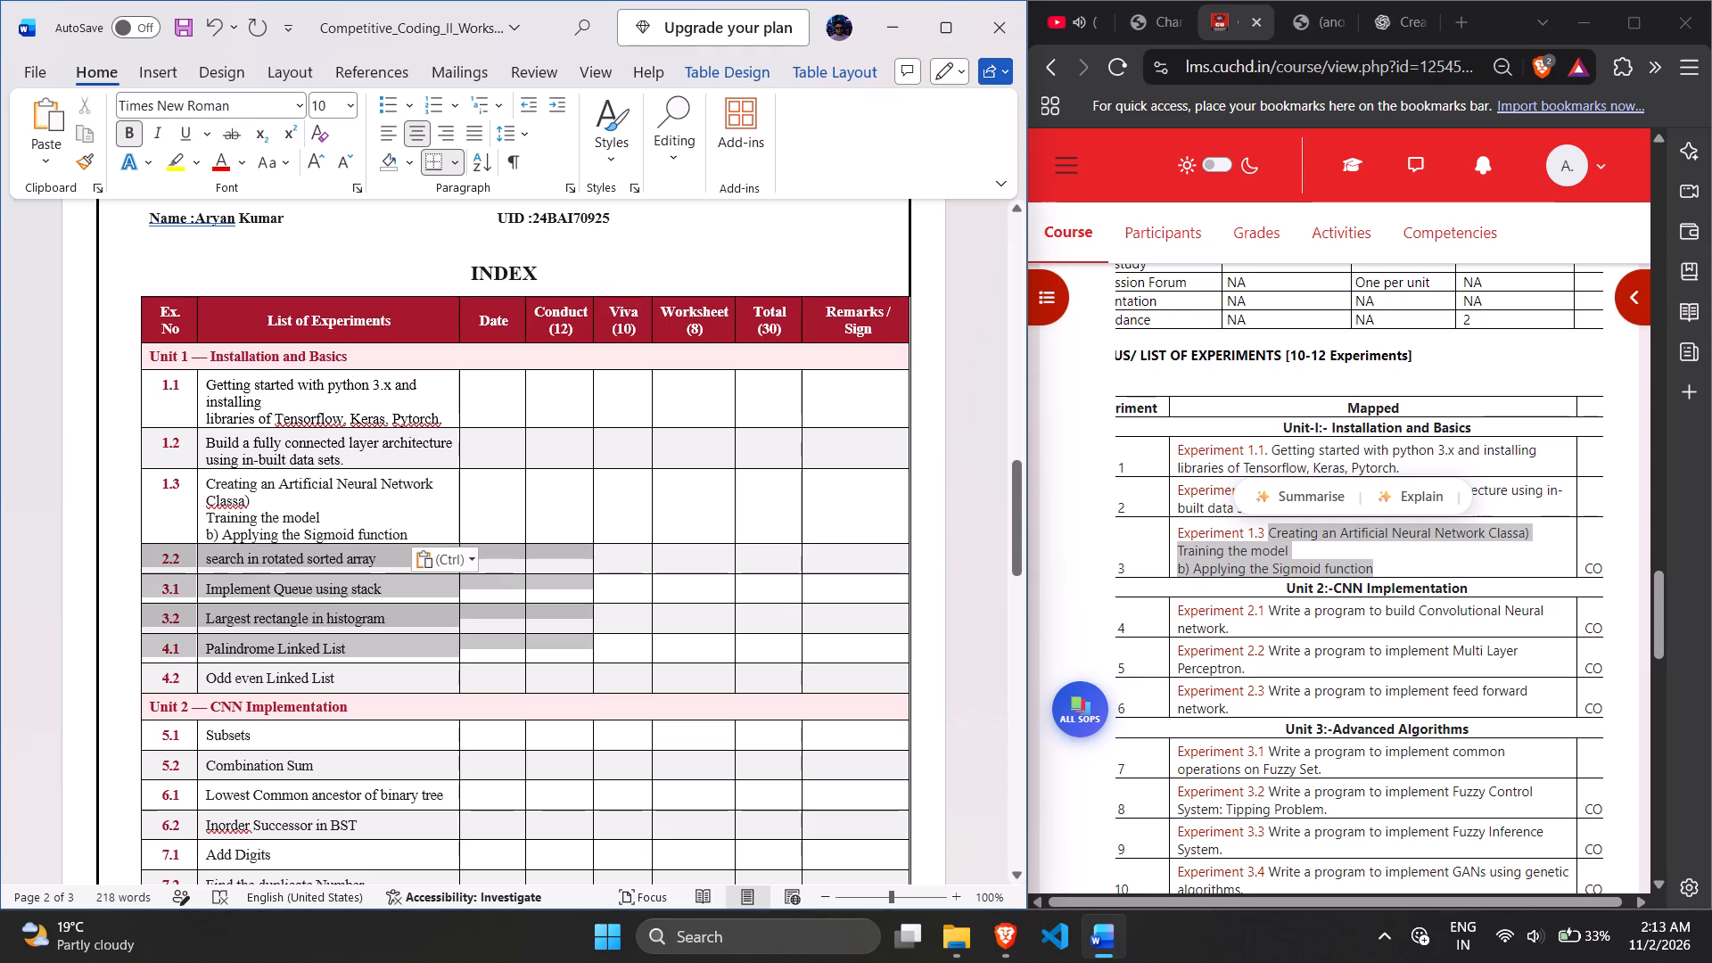
{"action": "left_click_drag", "start_coordinate": [580, 639], "coordinate": [827, 687]}
{"action": "left_click", "coordinate": [1182, 637]}
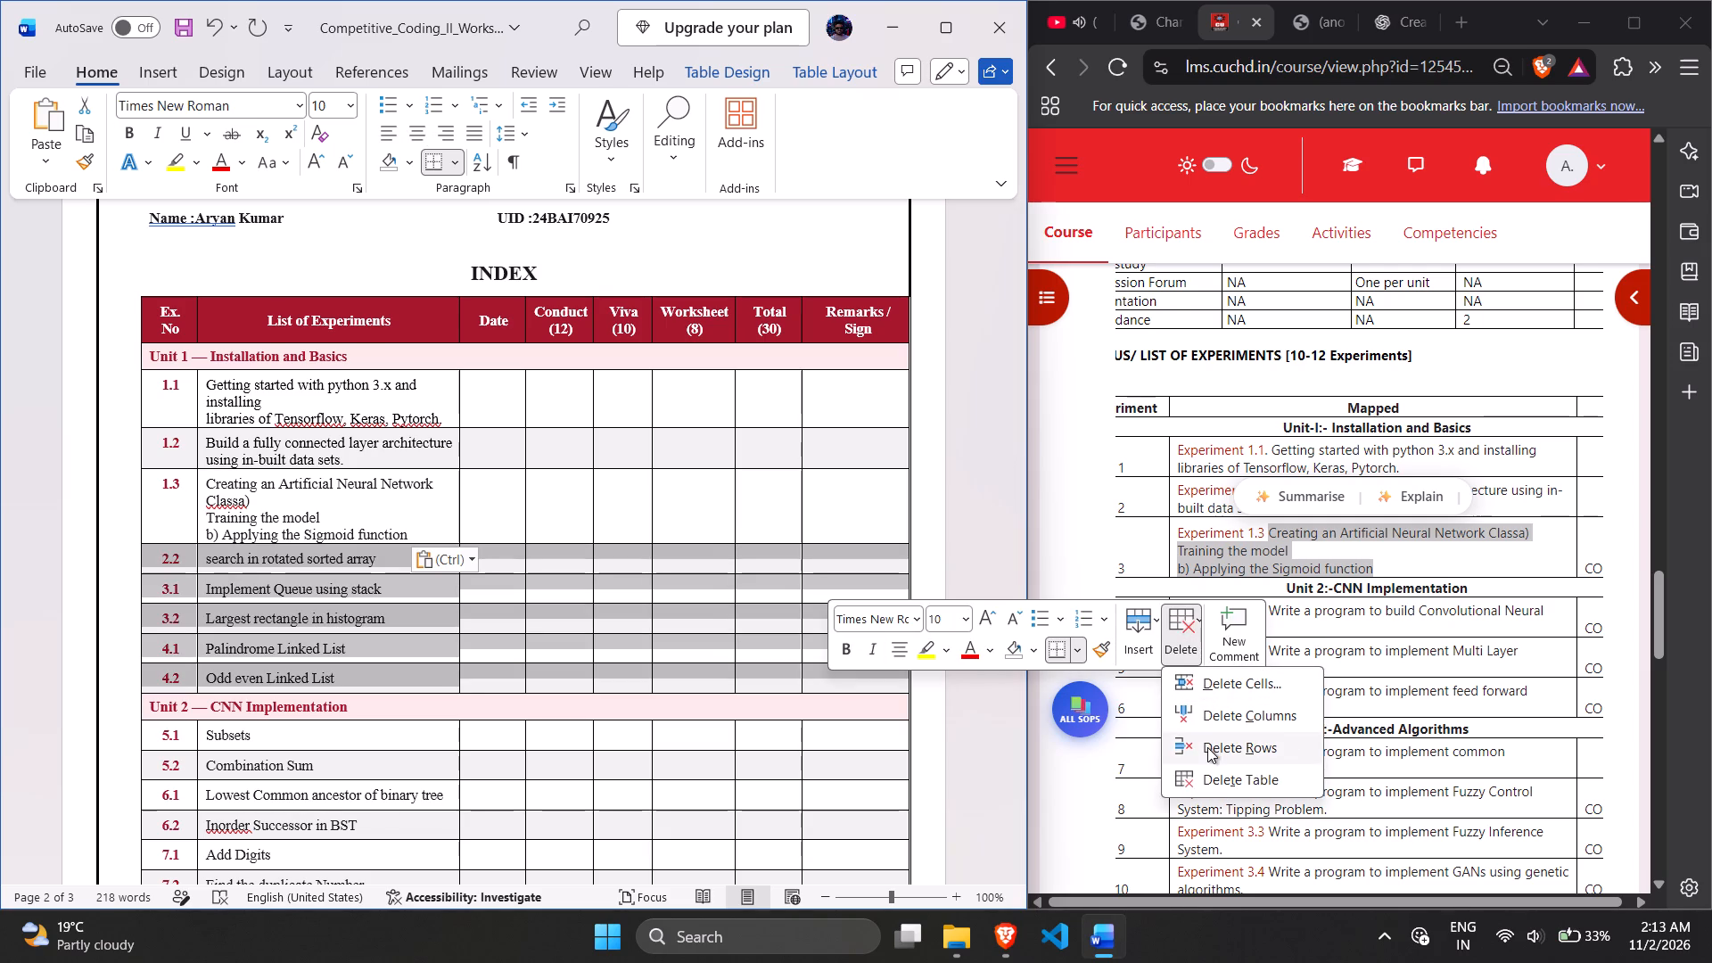
{"action": "left_click", "coordinate": [1207, 747]}
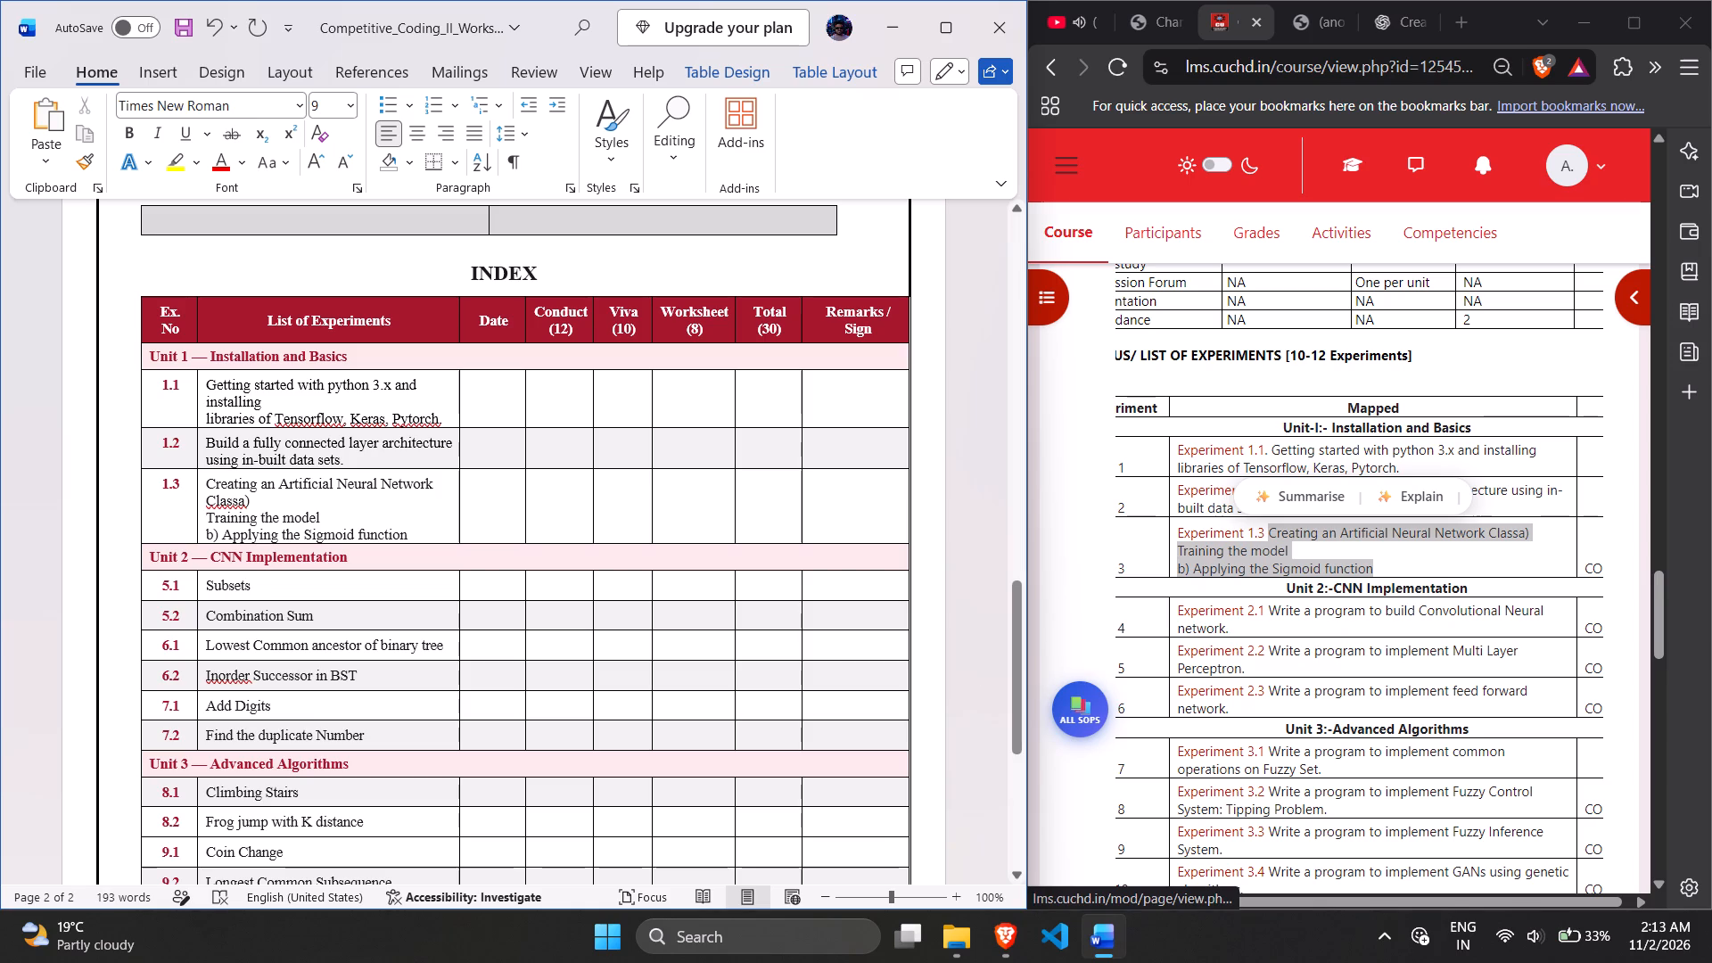
Change the experiment number of the Subsets row under Unit 2 to 2.1.
{"action": "left_click", "coordinate": [180, 589]}
{"action": "key", "text": "BackSpace"}
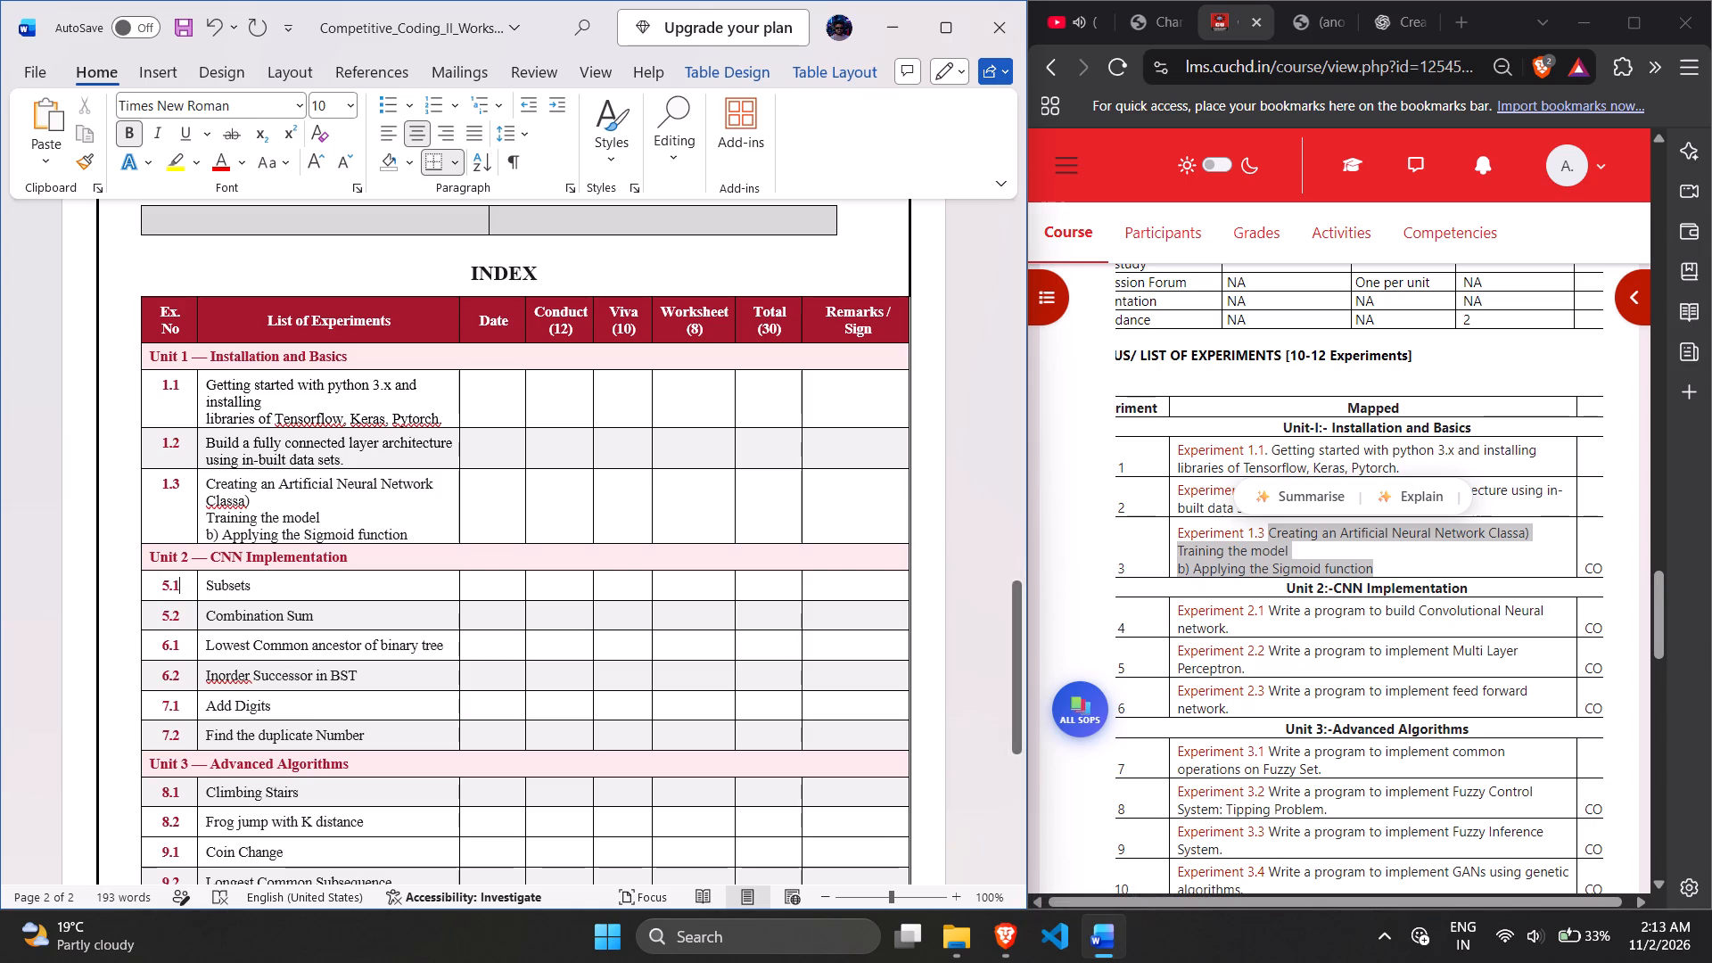
{"action": "key", "text": "BackSpace"}
{"action": "key", "text": "BackSpace"}
{"action": "type", "text": "2.1"}
Change the experiment number of the Combination Sum row under Unit 2 to 2.2.
{"action": "left_click", "coordinate": [180, 619]}
{"action": "key", "text": "equal"}
{"action": "key", "text": "BackSpace"}
{"action": "key", "text": "BackSpace"}
{"action": "key", "text": "BackSpace"}
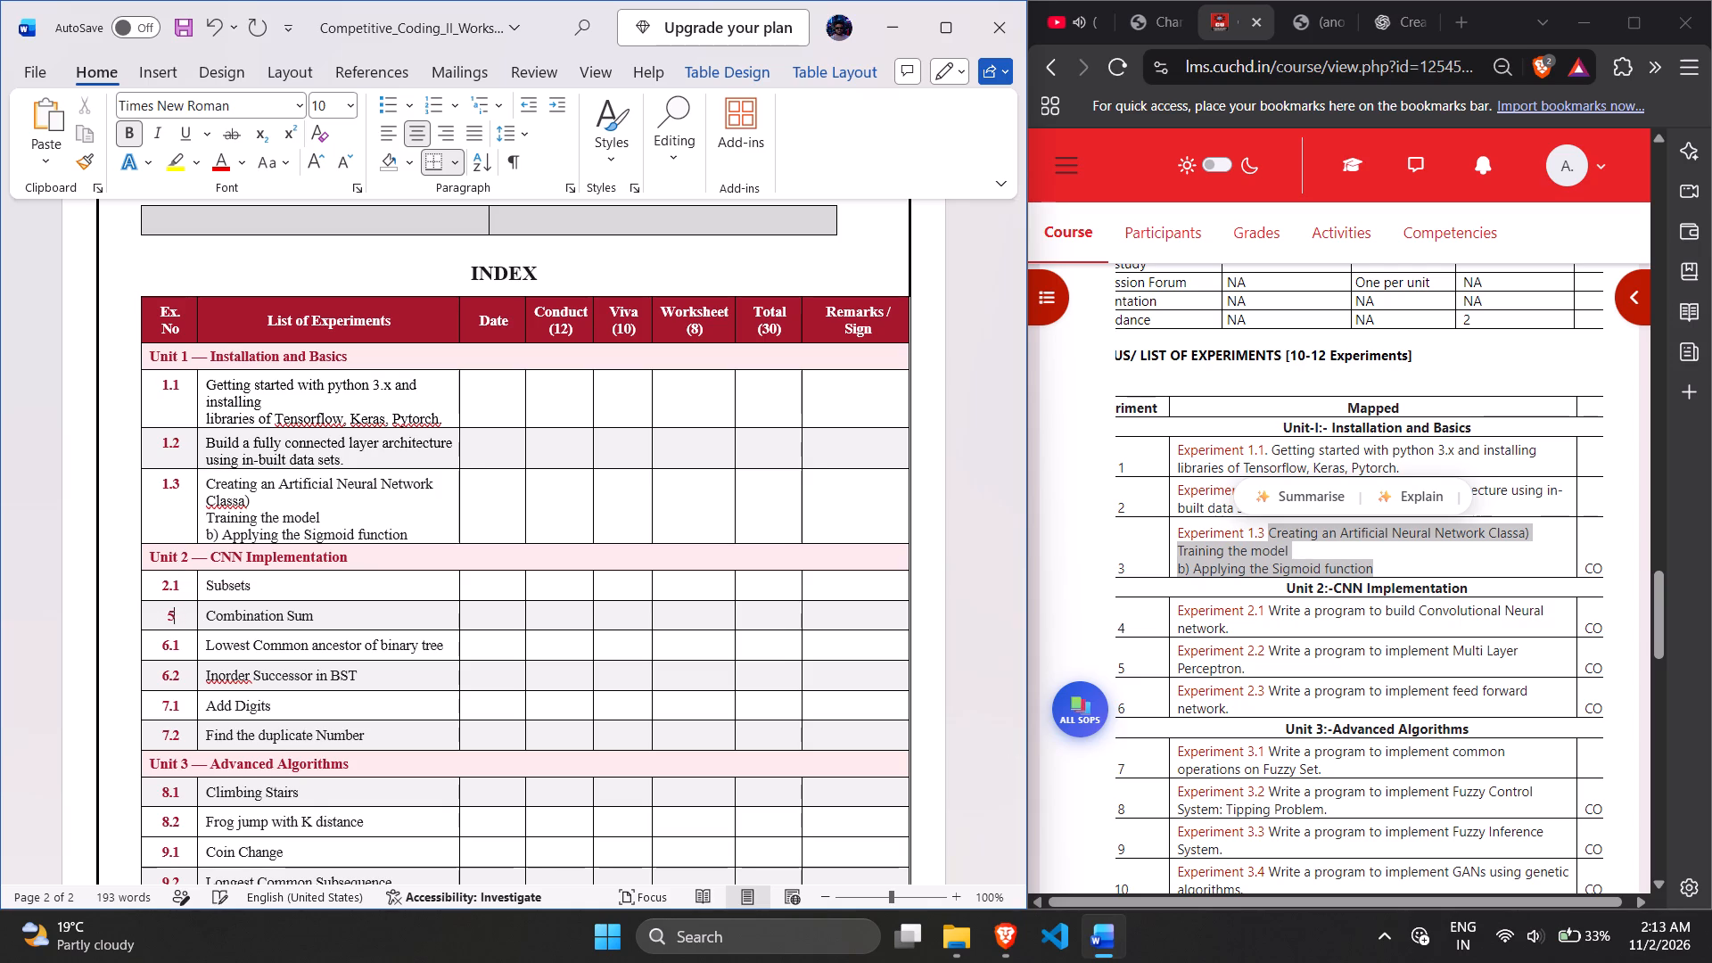
{"action": "key", "text": "BackSpace"}
{"action": "type", "text": "2.2"}
Change the experiment number of the Lowest Common ancestor of binary tree row to 2.3.
{"action": "key", "text": "Down"}
{"action": "key", "text": "BackSpace"}
{"action": "key", "text": "BackSpace"}
{"action": "key", "text": "BackSpace"}
{"action": "type", "text": "2."}
{"action": "key", "text": "3"}
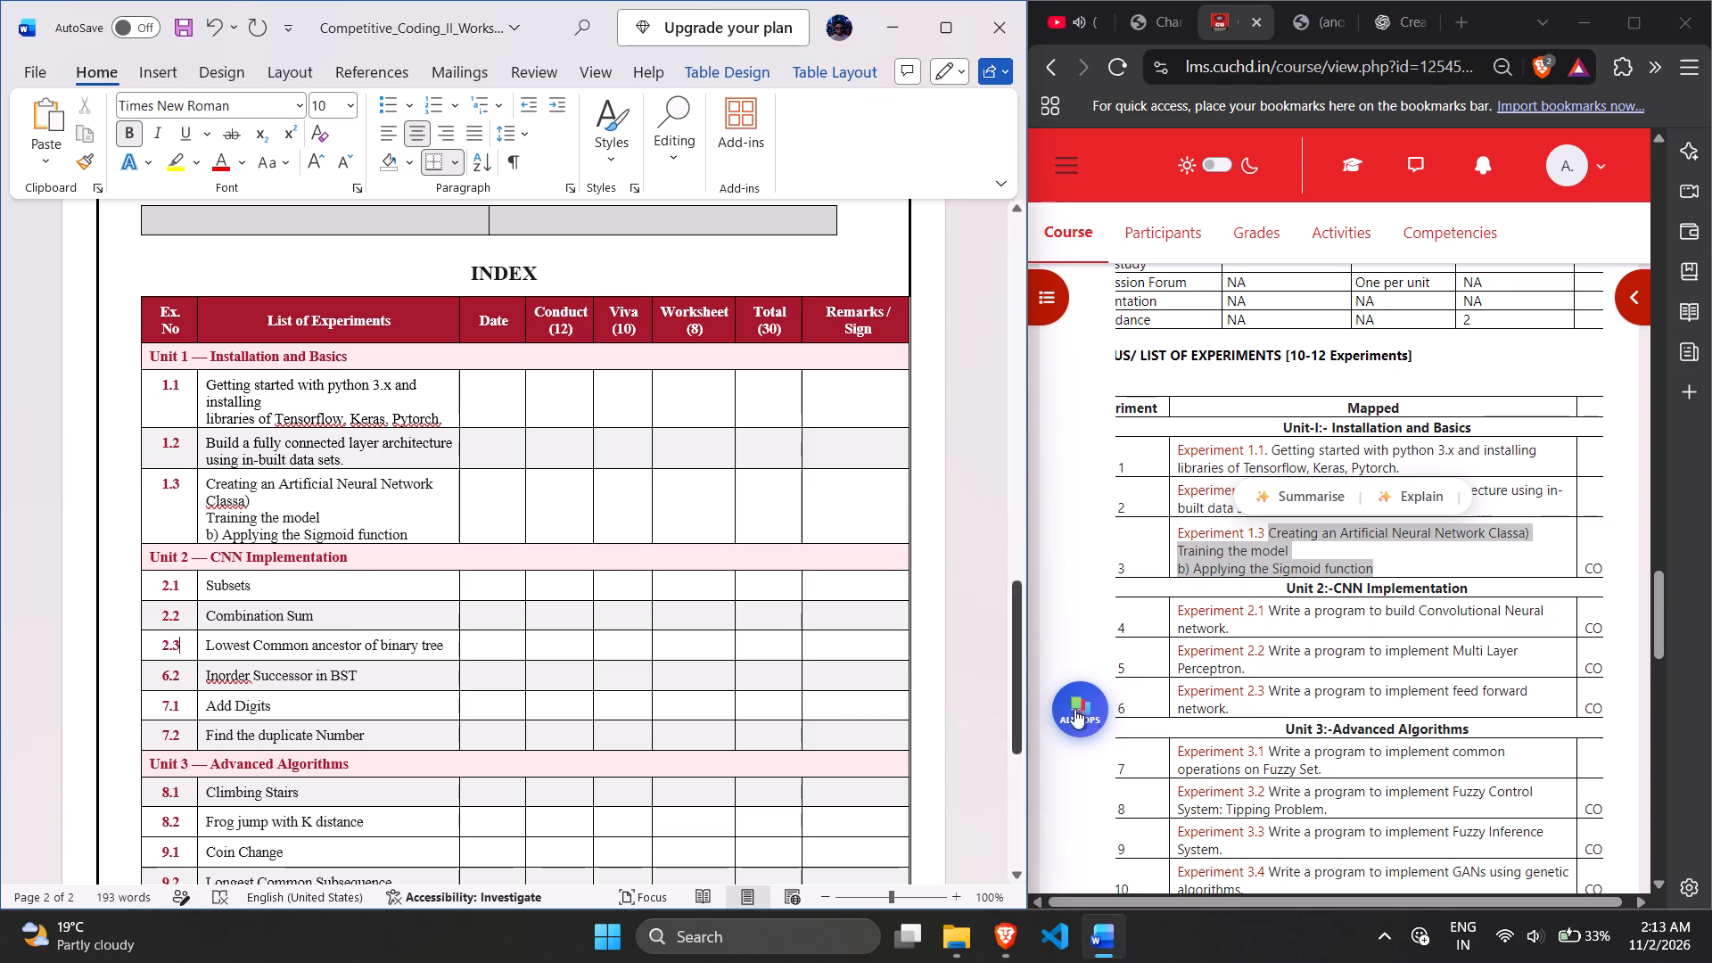
Replace the 2.1 index entry with the LMS title "Write a program to build Convolutional Neural network.".
{"action": "left_click_drag", "start_coordinate": [1270, 610], "coordinate": [1271, 617]}
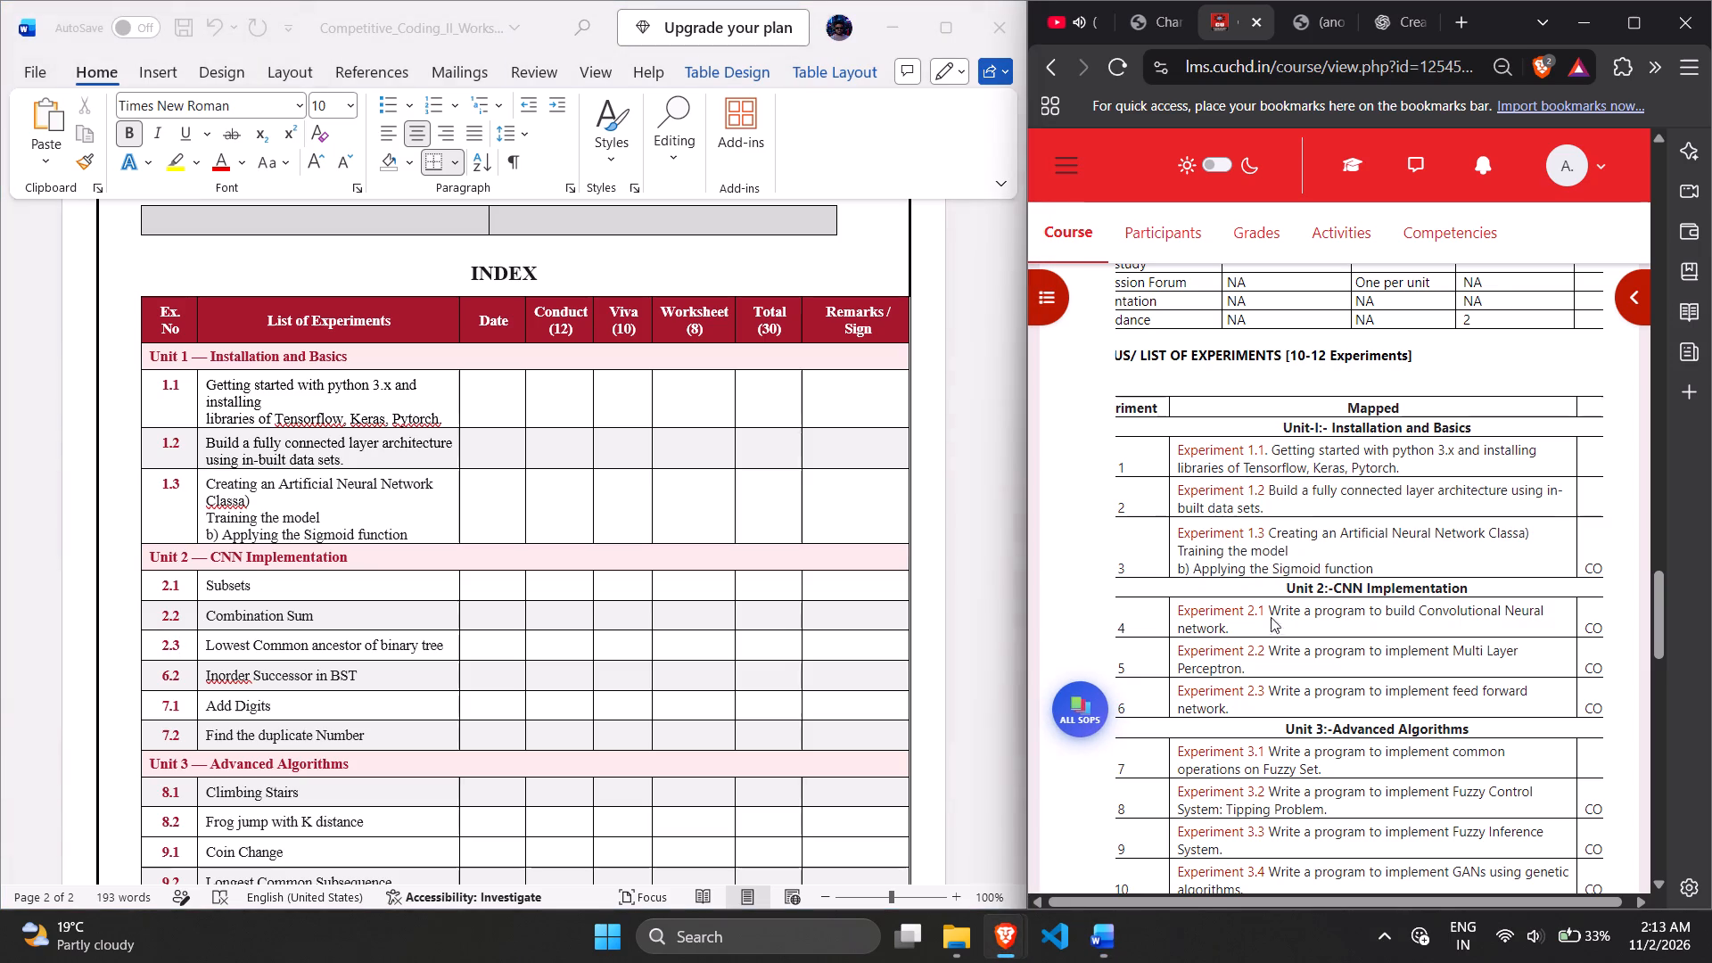
{"action": "left_click_drag", "start_coordinate": [1271, 617], "coordinate": [1271, 621]}
{"action": "key", "text": "ctrl+c"}
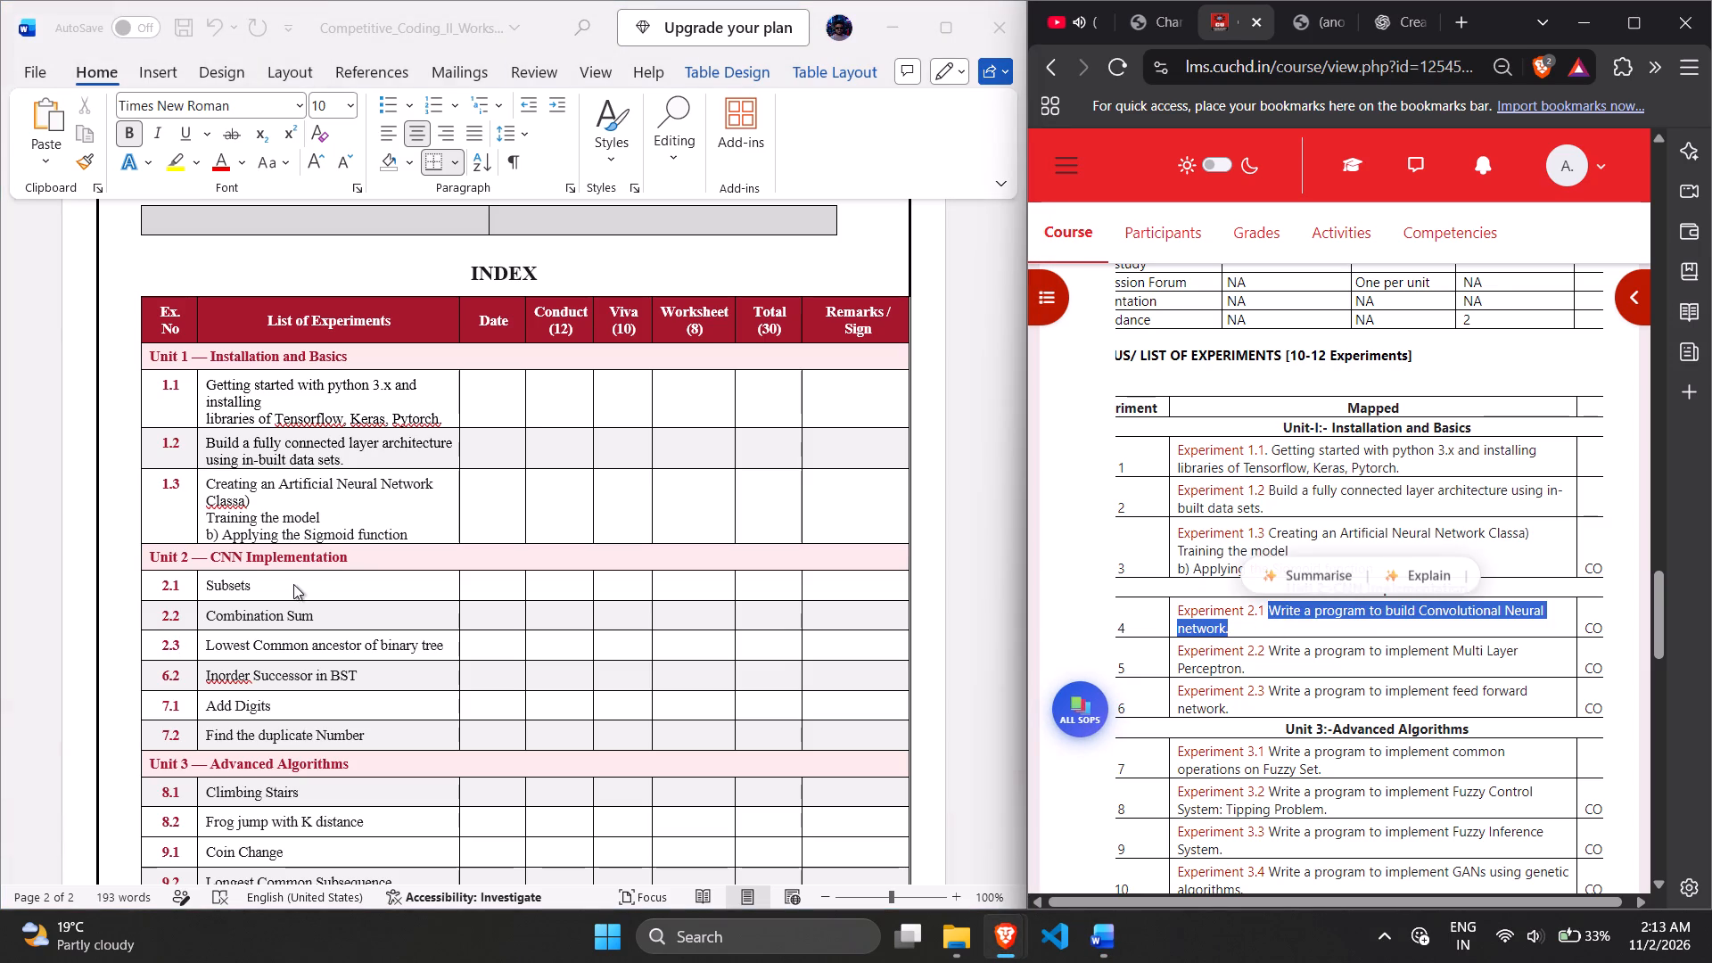
{"action": "left_click_drag", "start_coordinate": [286, 585], "coordinate": [250, 586]}
{"action": "left_click_drag", "start_coordinate": [250, 586], "coordinate": [218, 586]}
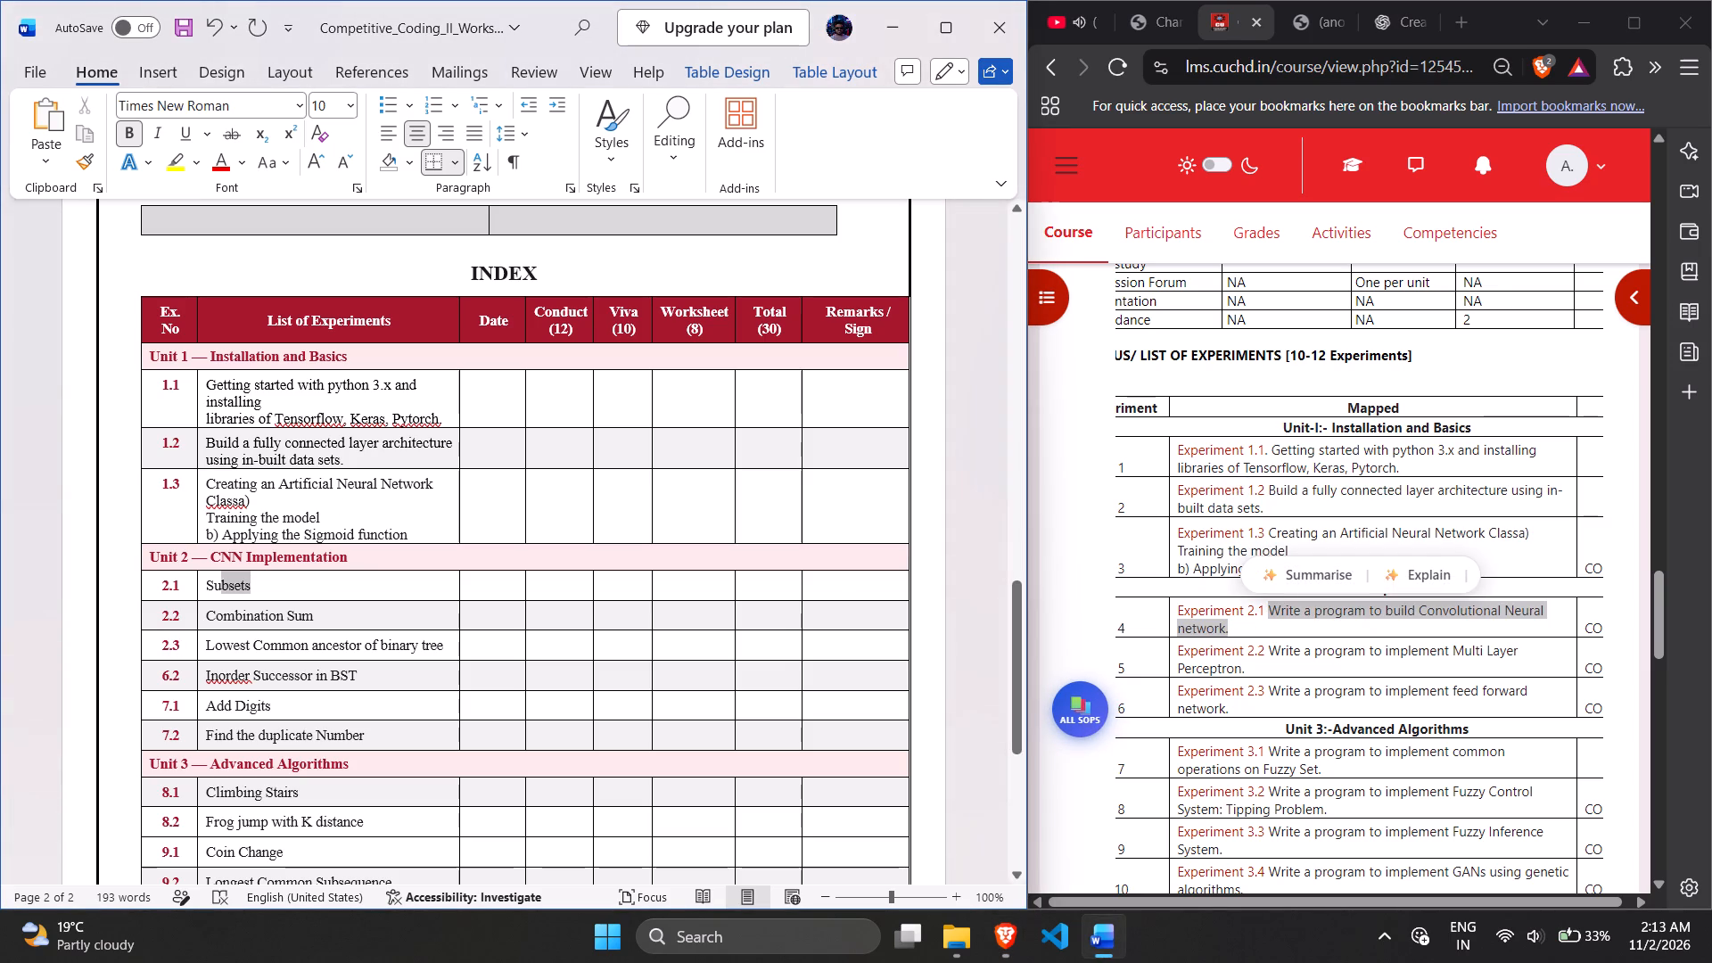
{"action": "left_click_drag", "start_coordinate": [218, 586], "coordinate": [208, 588]}
{"action": "key", "text": "ctrl+v"}
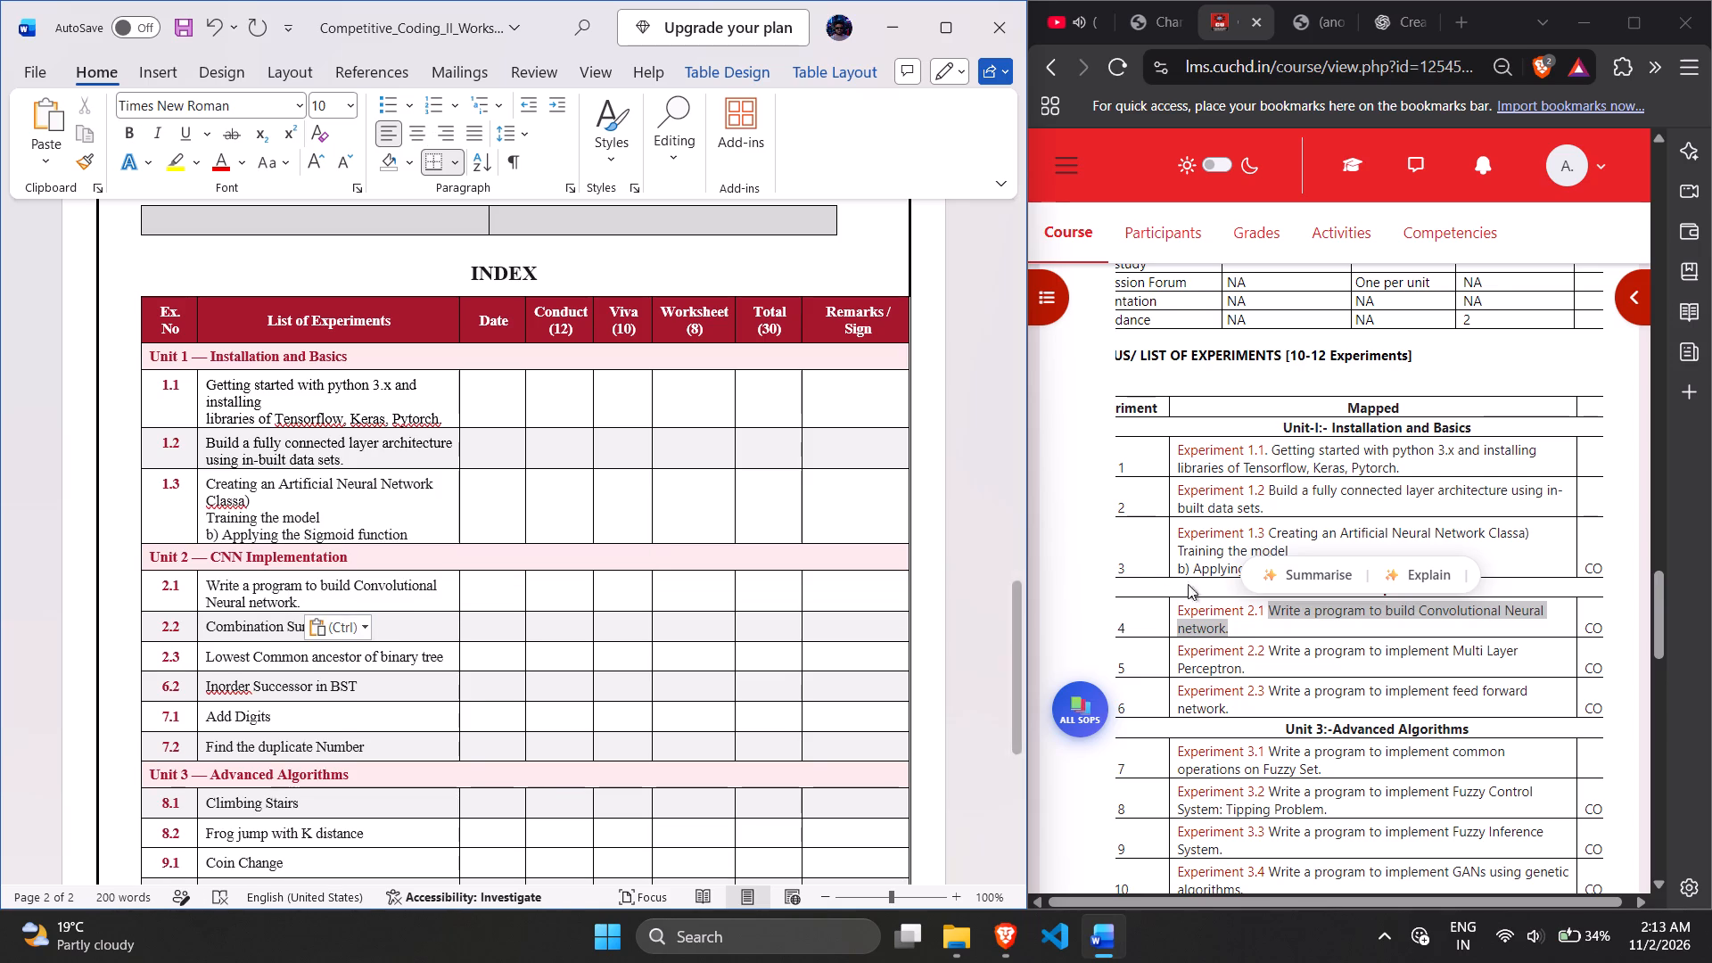
Replace the 2.2 index entry with the LMS title "Write a program to implement Multi Layer Perceptron.".
{"action": "left_click_drag", "start_coordinate": [1268, 646], "coordinate": [1272, 670]}
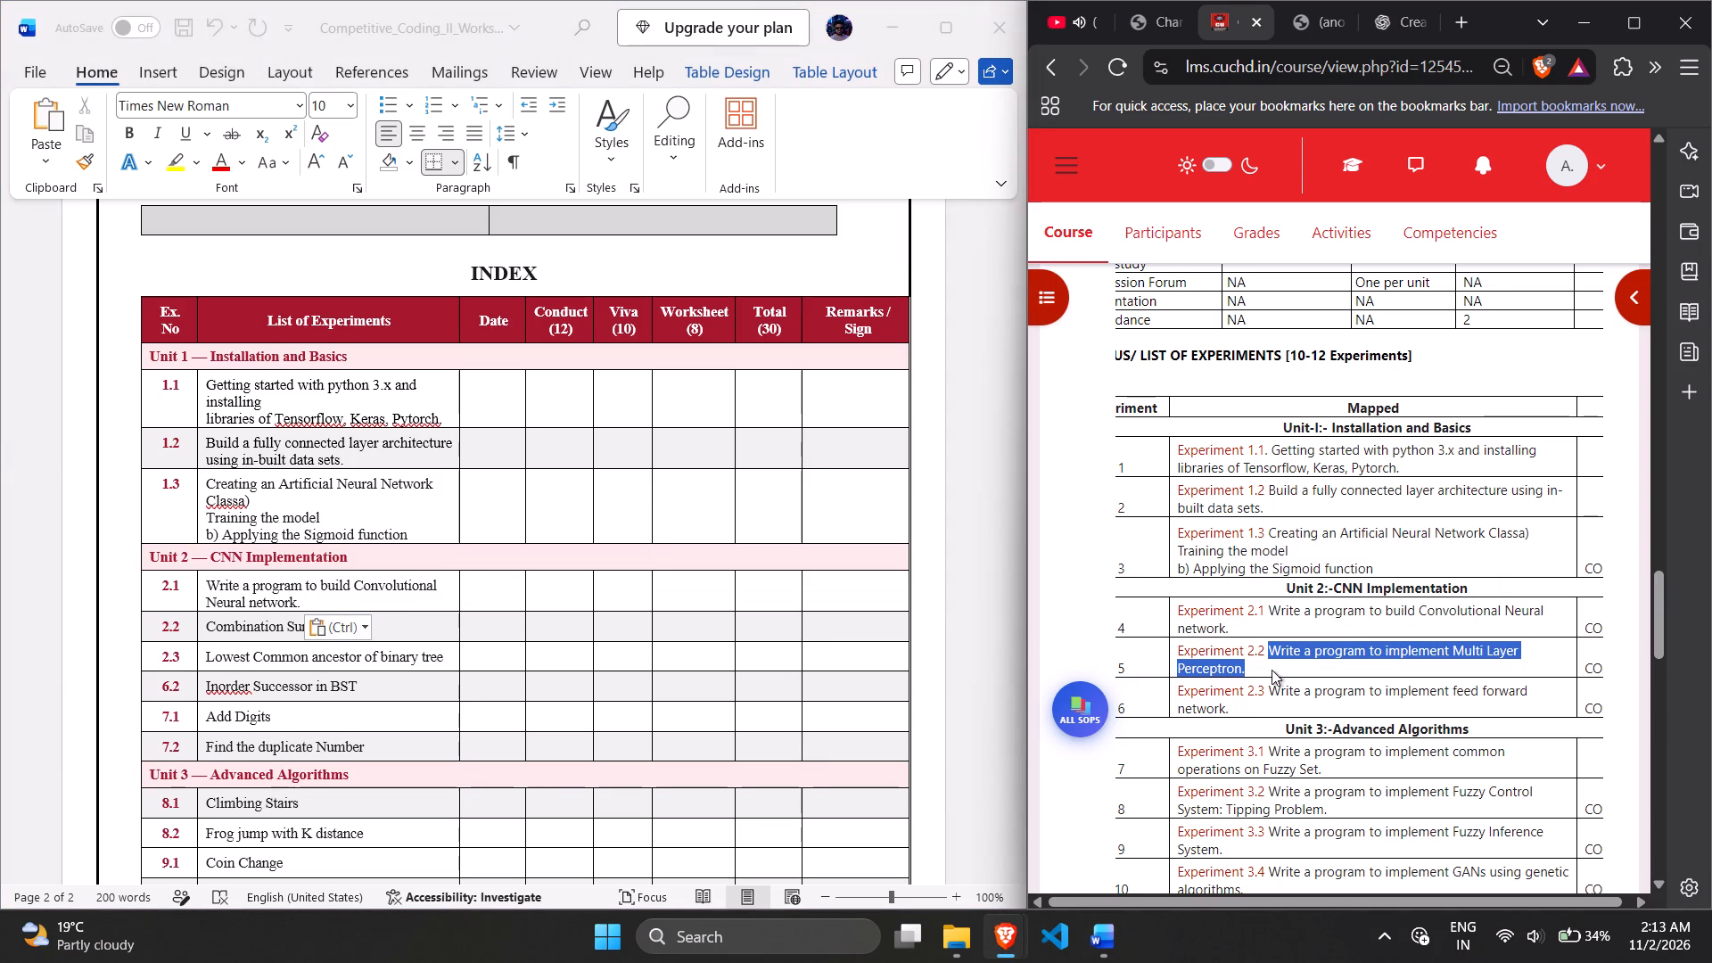
{"action": "key", "text": "ctrl+c"}
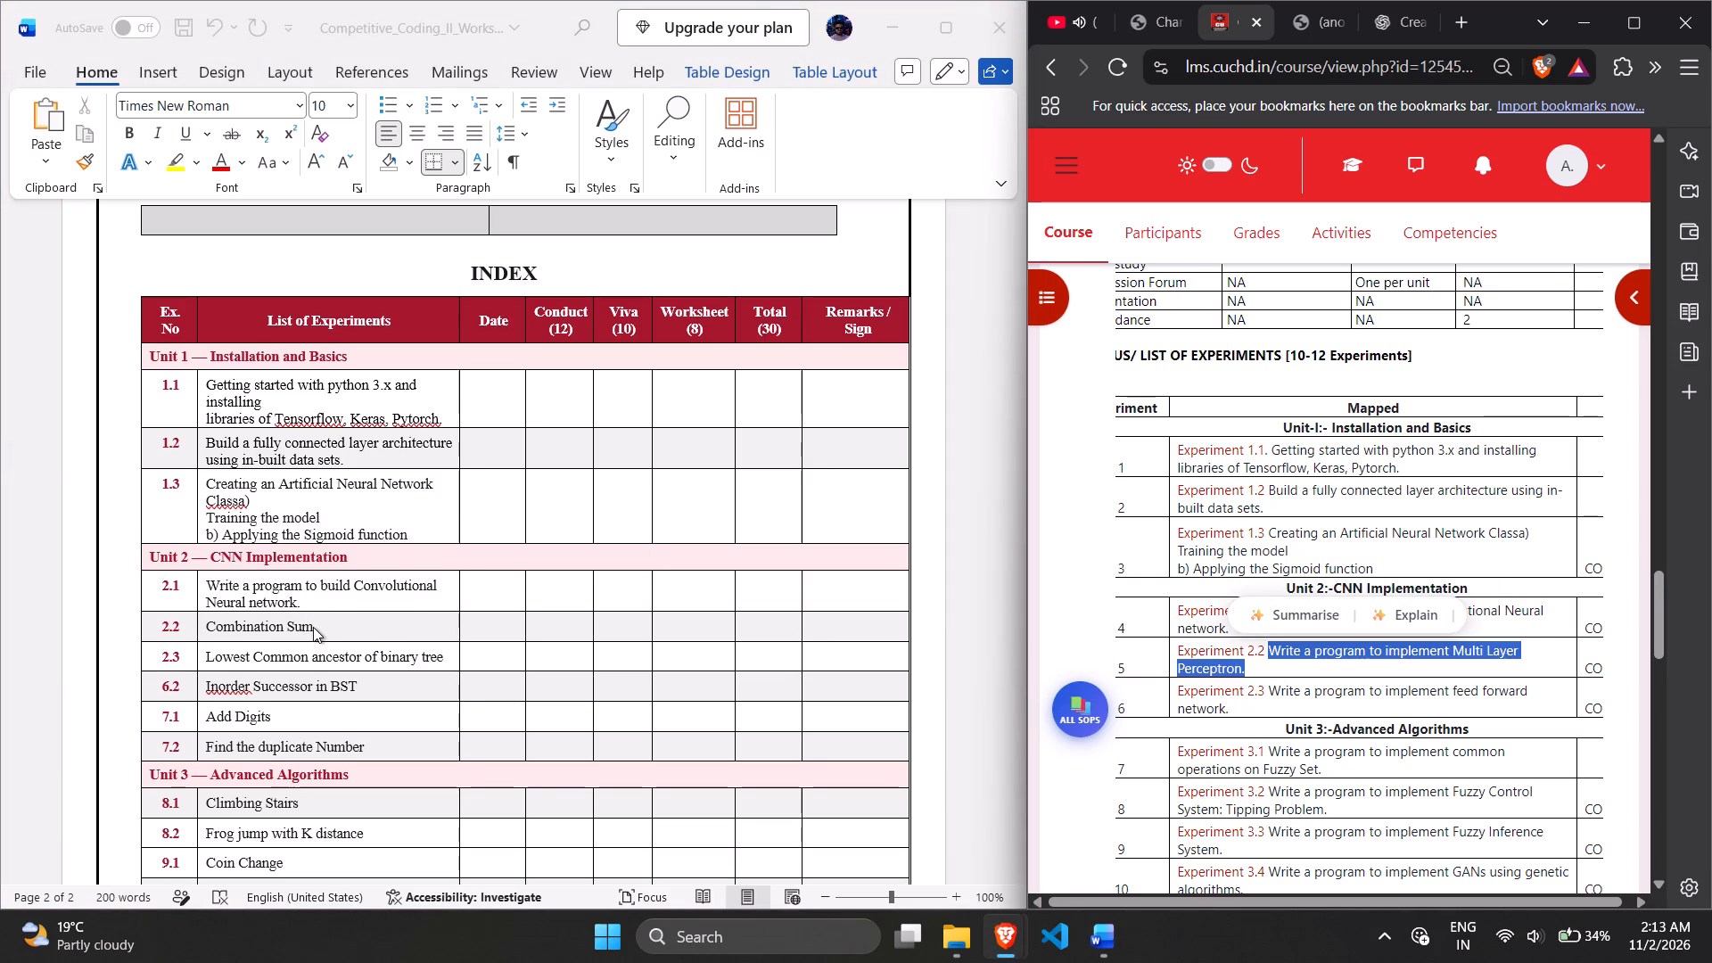
{"action": "left_click", "coordinate": [313, 627]}
{"action": "left_click", "coordinate": [313, 627]}
{"action": "left_click_drag", "start_coordinate": [324, 627], "coordinate": [218, 627]}
{"action": "key", "text": "ctrl+v"}
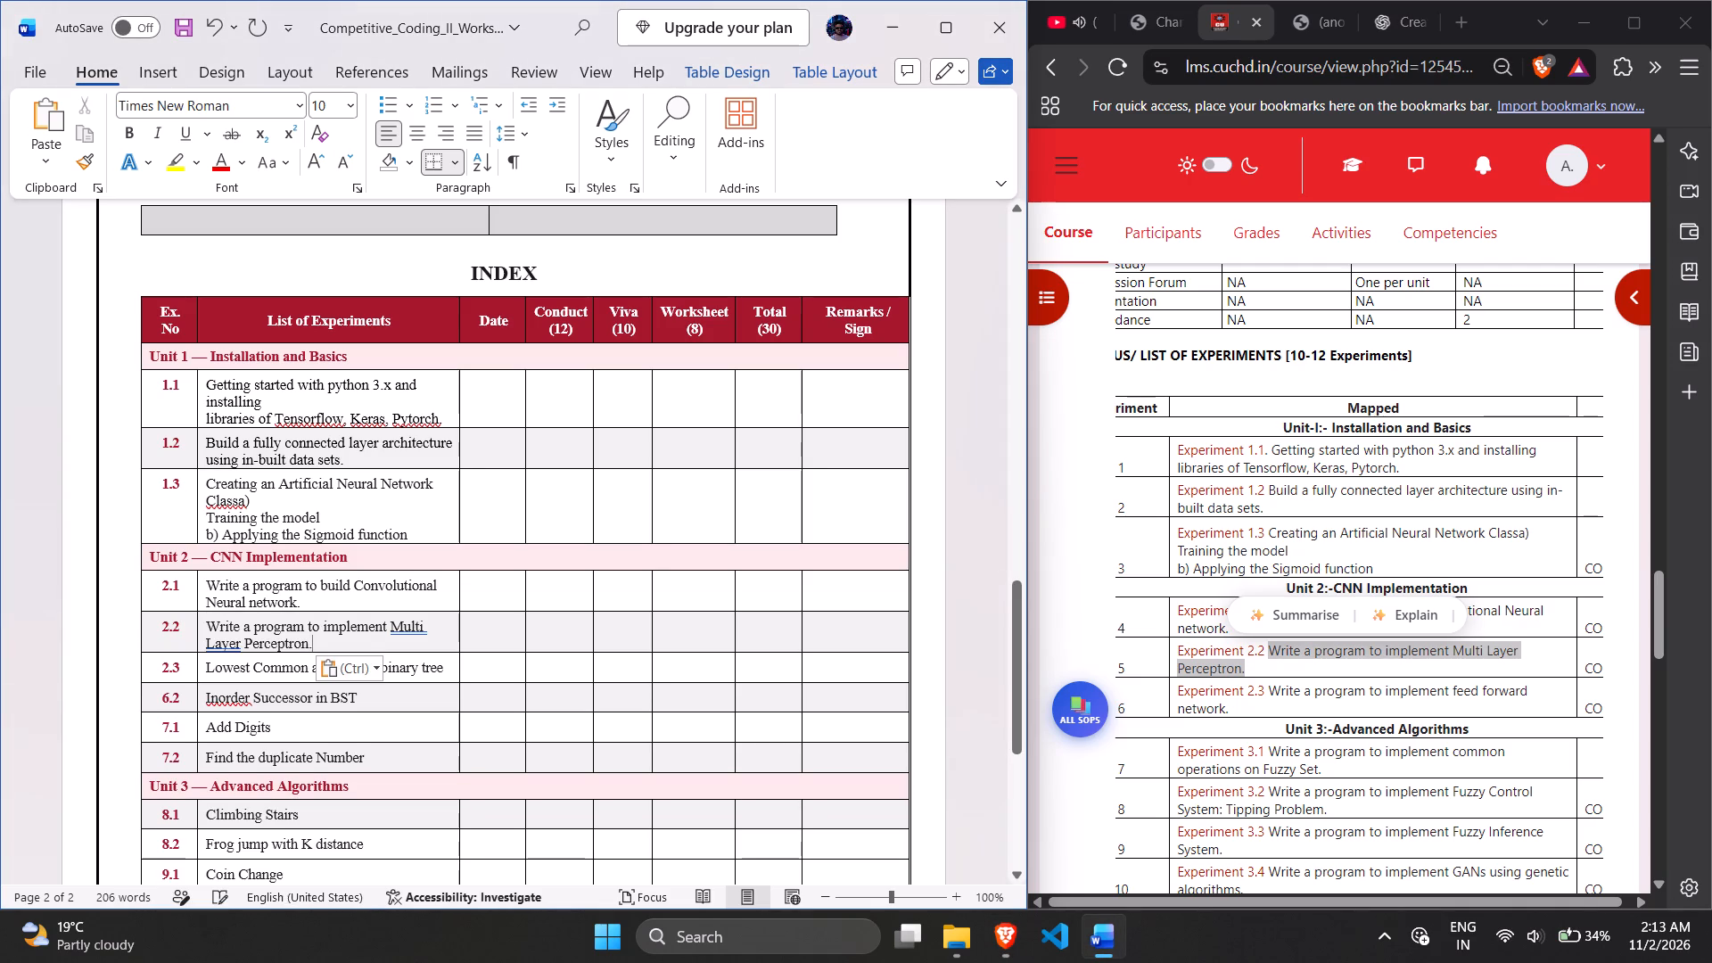
Replace the 2.3 index entry with the LMS title "Write a program to implement feed forward network.".
{"action": "left_click", "coordinate": [443, 670]}
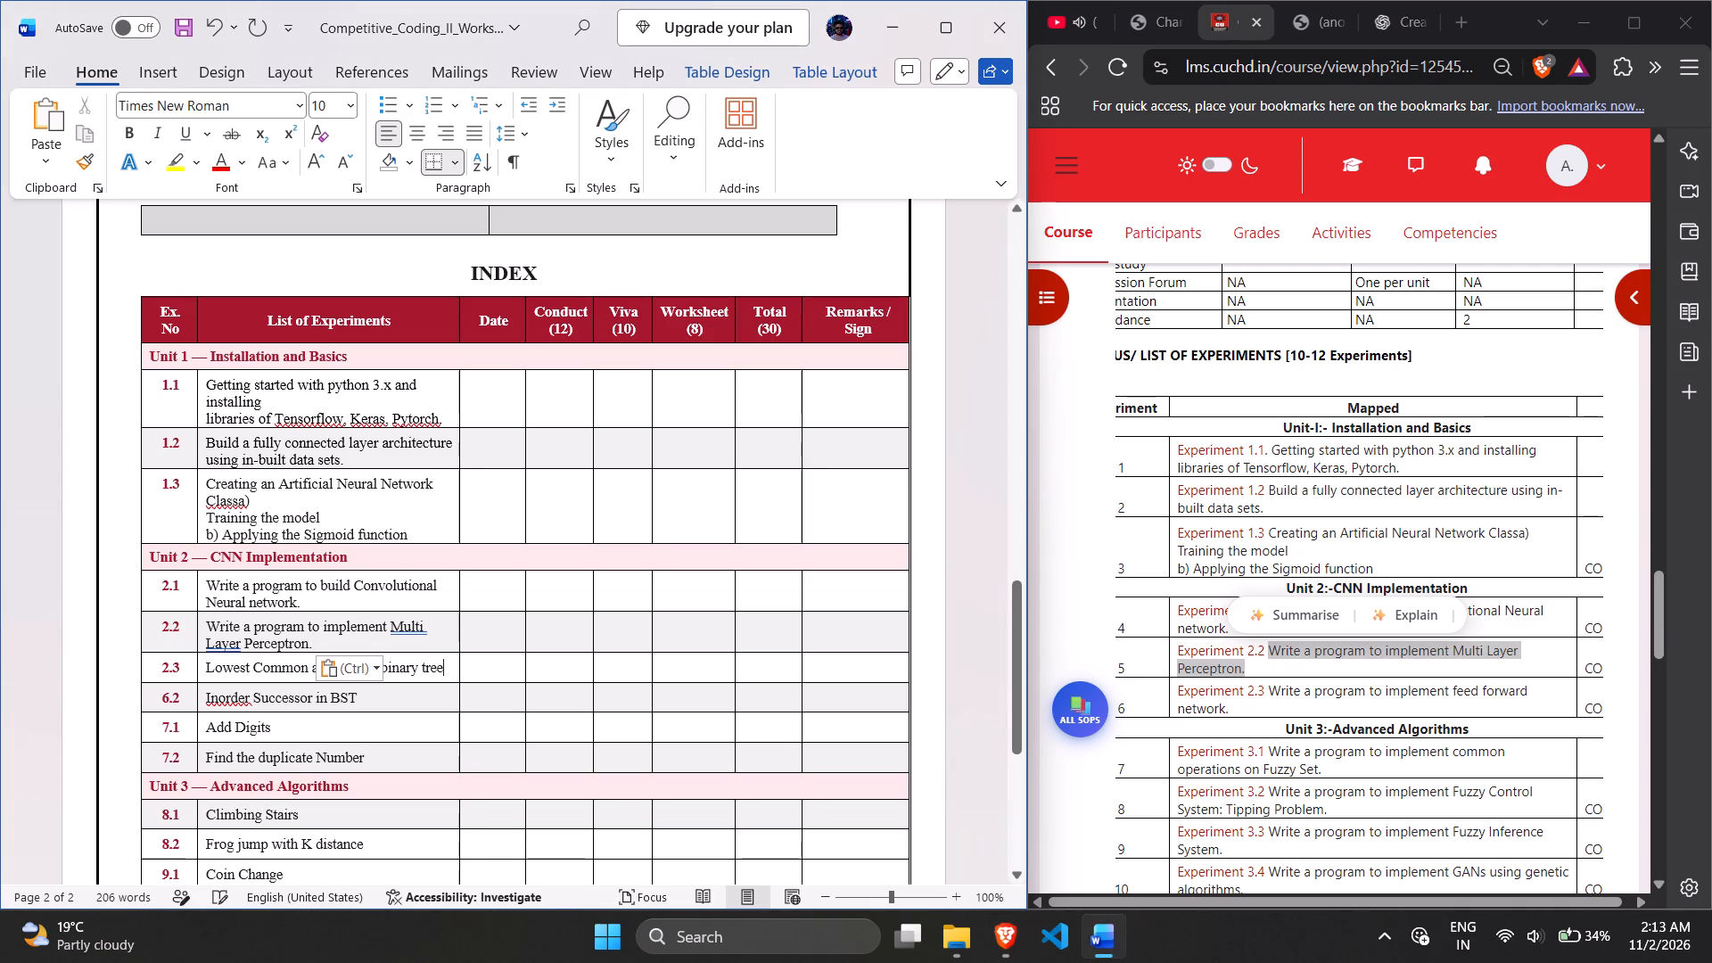
{"action": "left_click", "coordinate": [443, 670]}
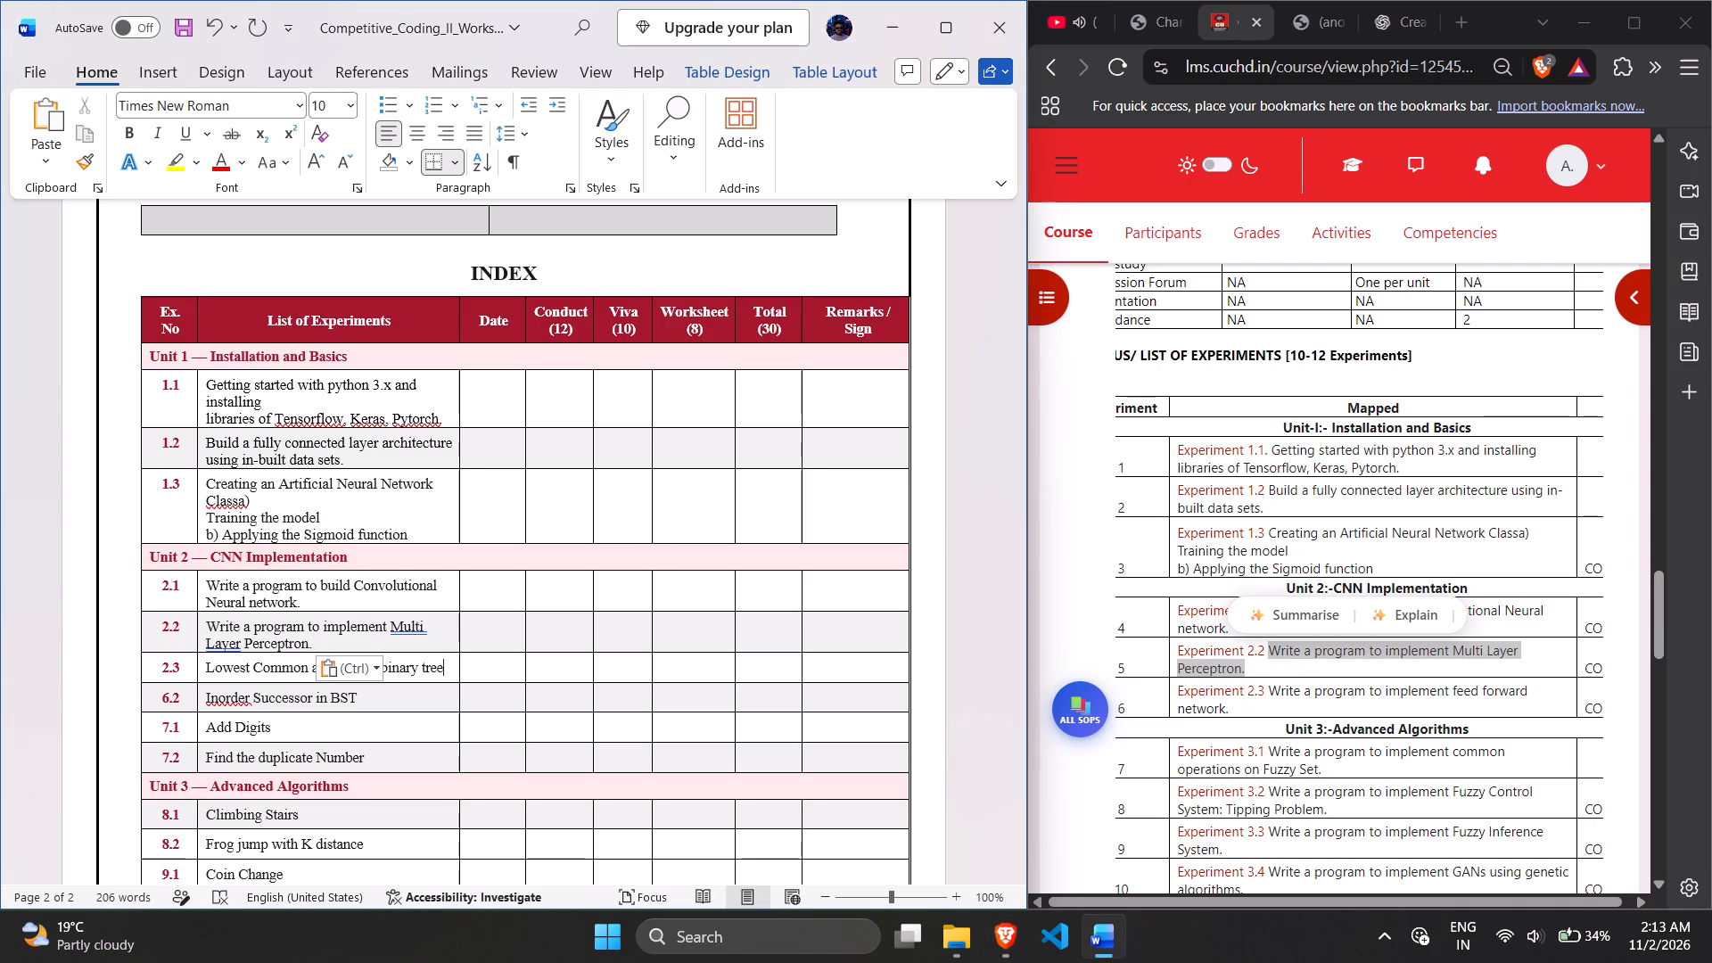
{"action": "left_click_drag", "start_coordinate": [1266, 693], "coordinate": [1268, 704]}
{"action": "key", "text": "ctrl+c"}
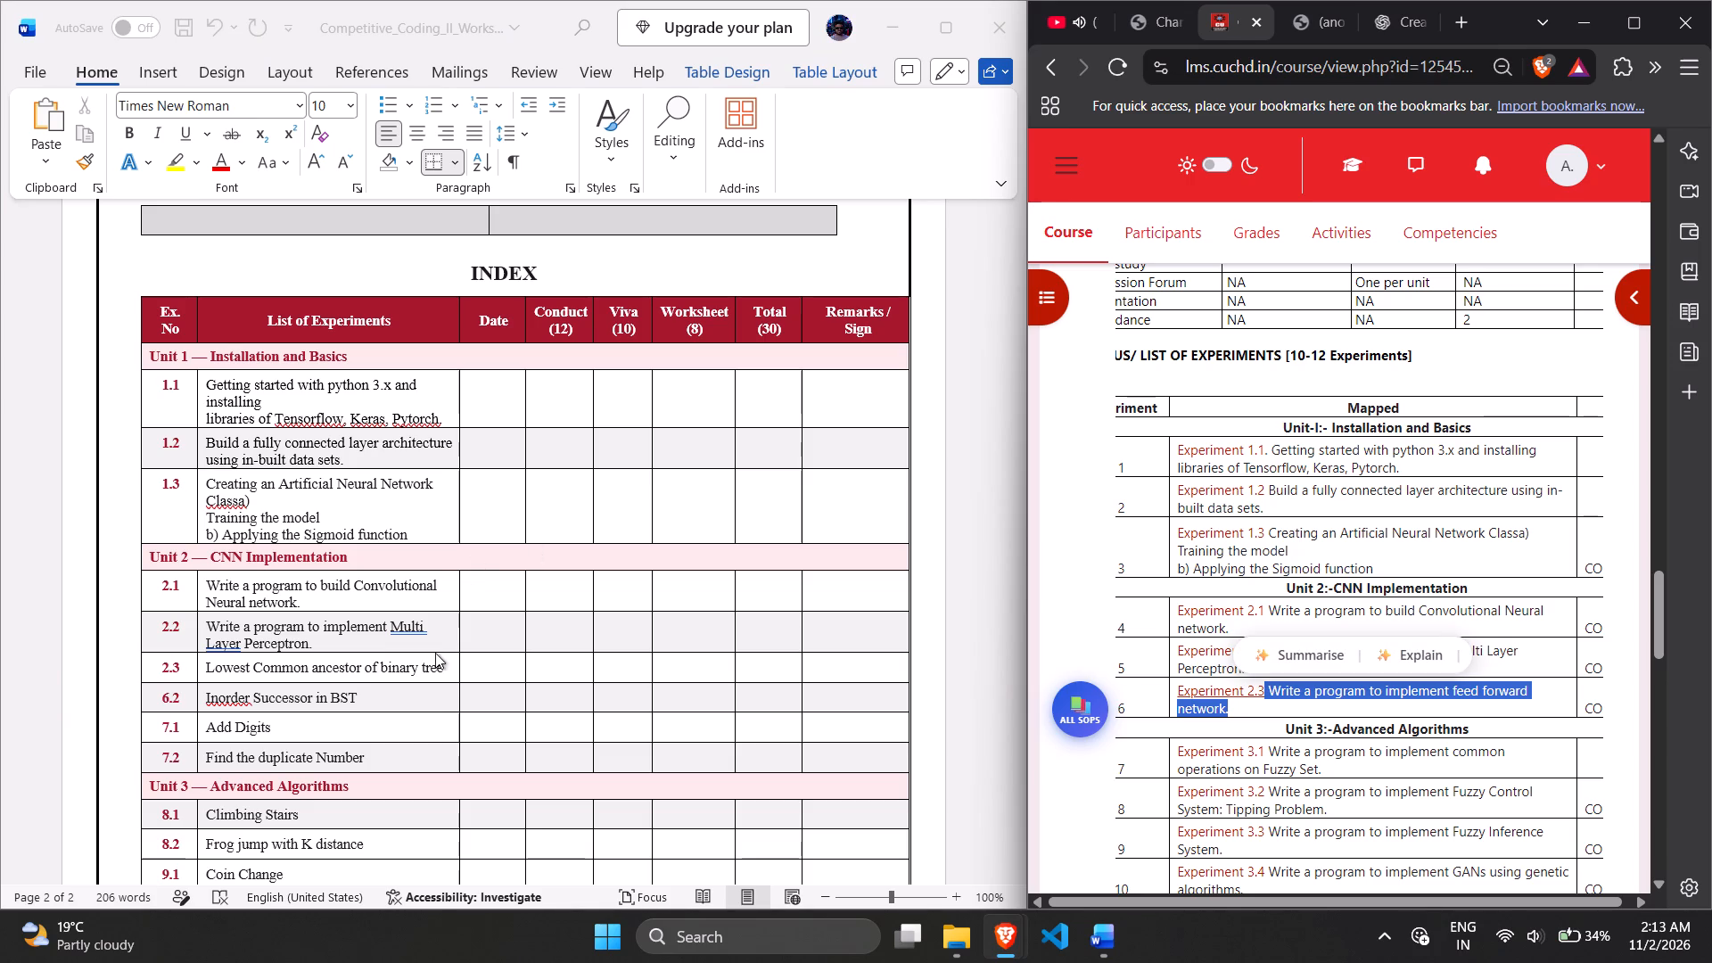
{"action": "left_click", "coordinate": [443, 666]}
{"action": "left_click_drag", "start_coordinate": [443, 666], "coordinate": [259, 661]}
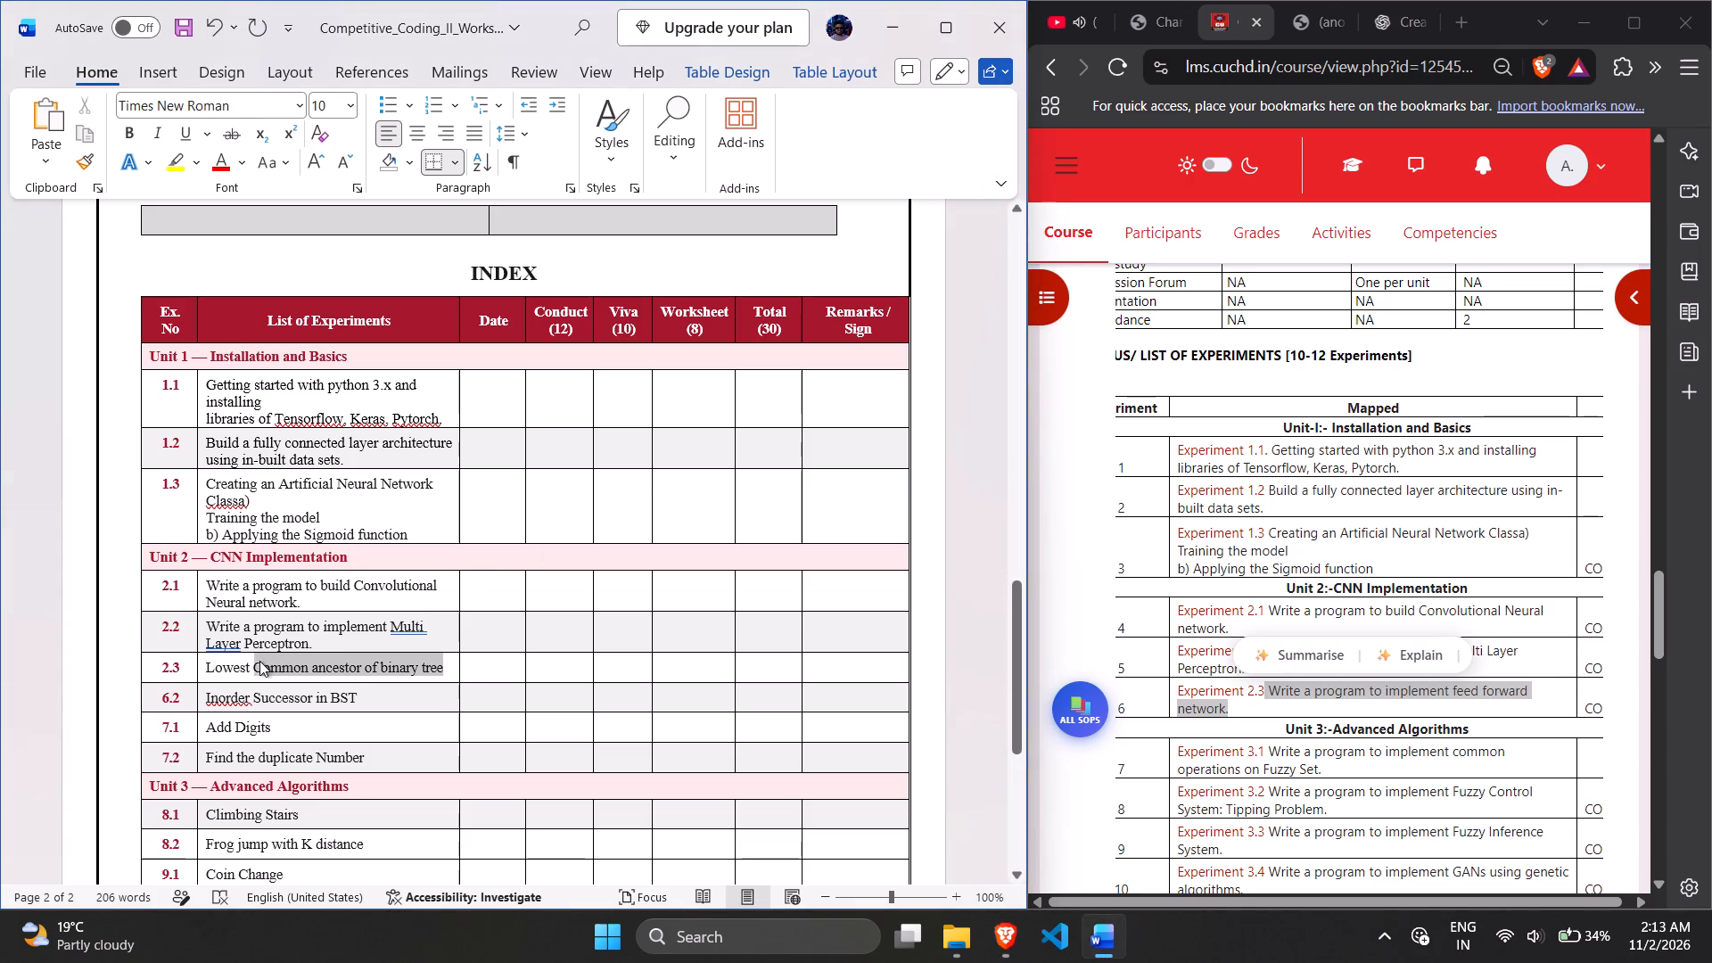
{"action": "left_click_drag", "start_coordinate": [259, 661], "coordinate": [214, 665]}
{"action": "key", "text": "ctrl+v"}
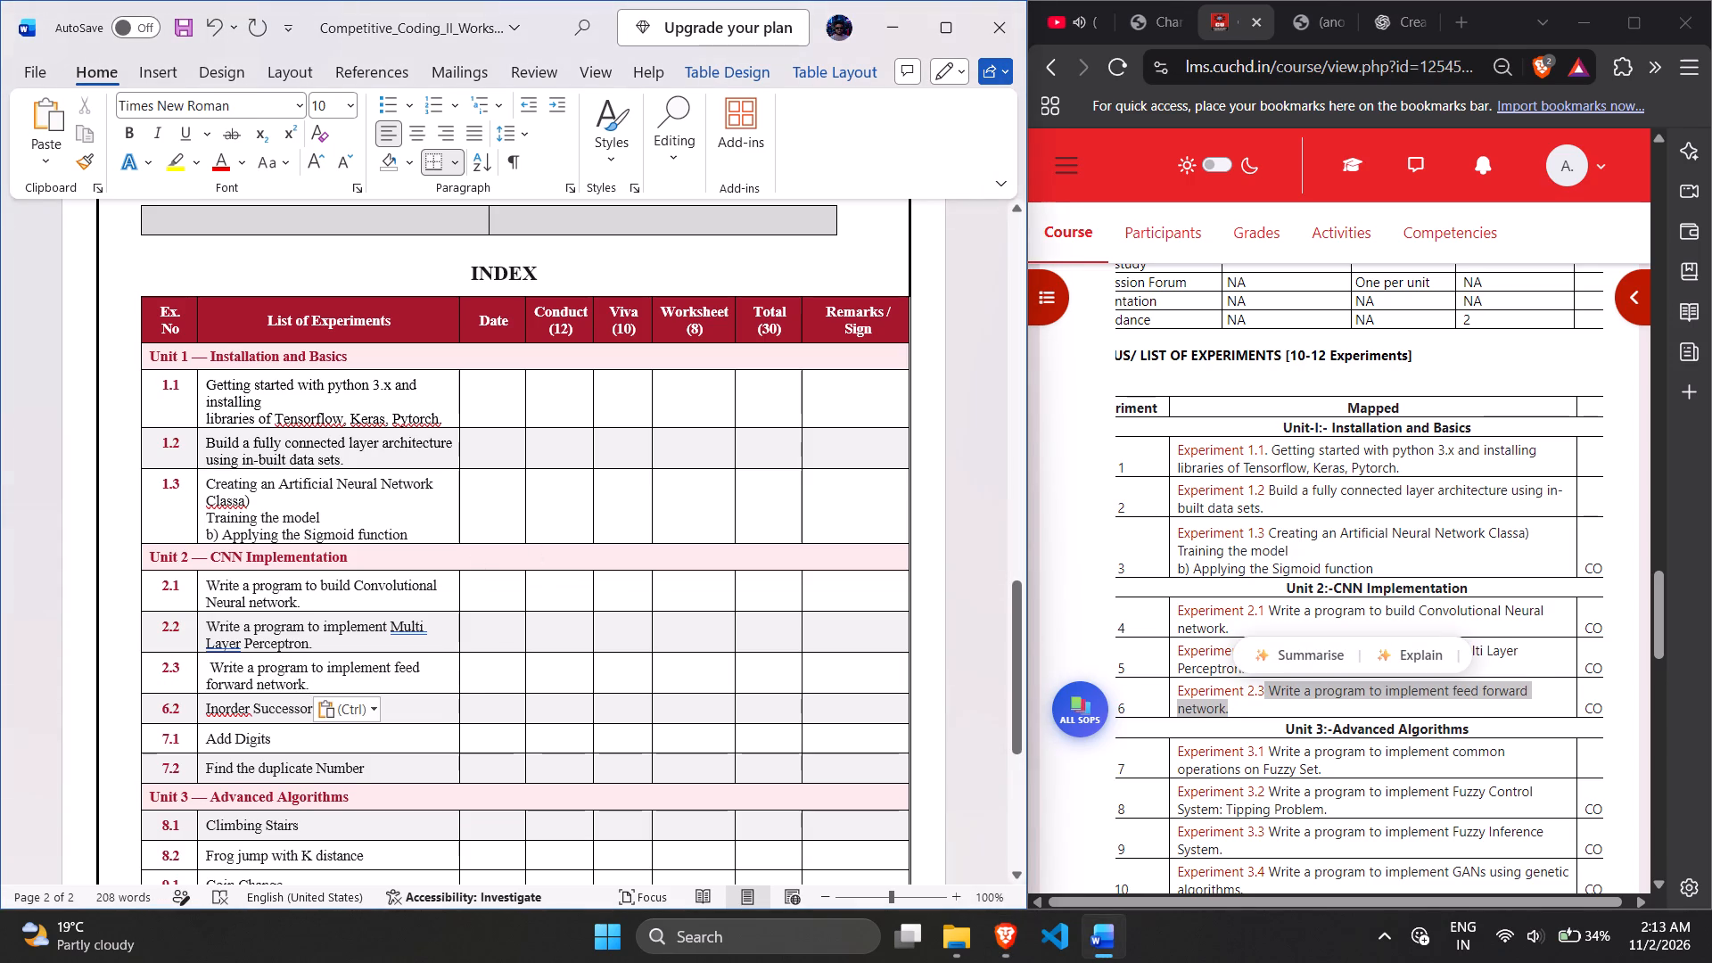
Delete the three leftover Unit 2 index rows: 6.2 Inorder Successor in BST, 7.1 Add Digits and 7.2 Find the duplicate Number.
{"action": "left_click", "coordinate": [149, 716]}
{"action": "left_click_drag", "start_coordinate": [151, 712], "coordinate": [709, 792]}
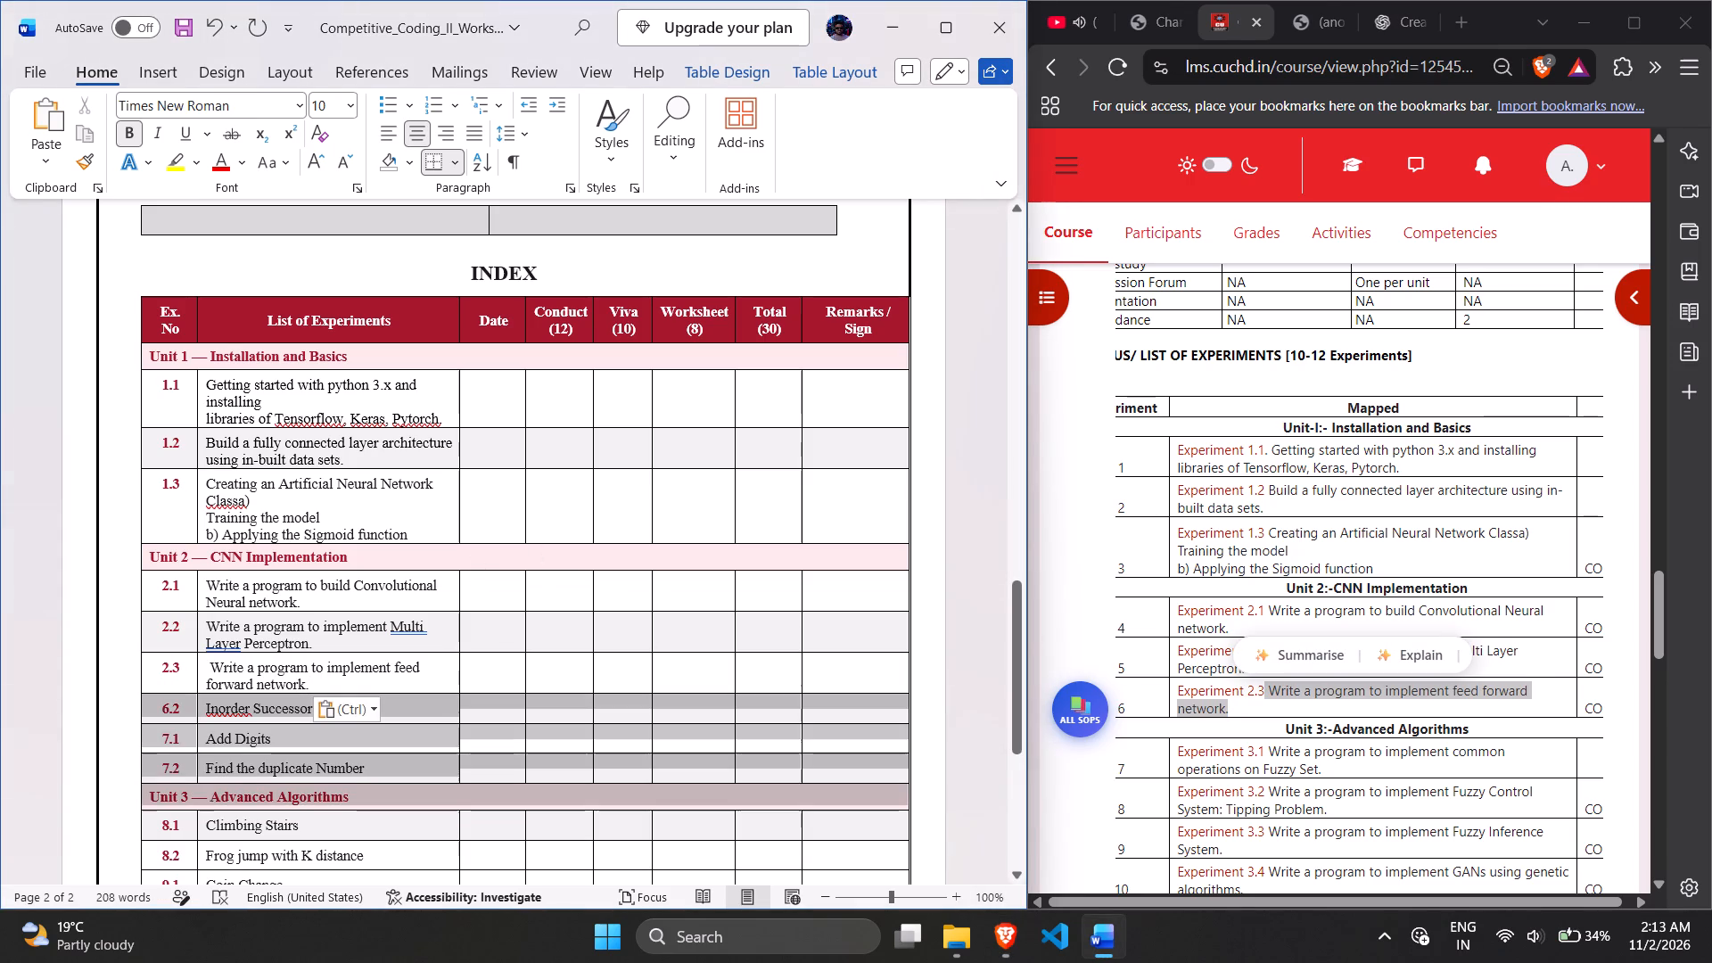
{"action": "left_click_drag", "start_coordinate": [709, 792], "coordinate": [848, 781]}
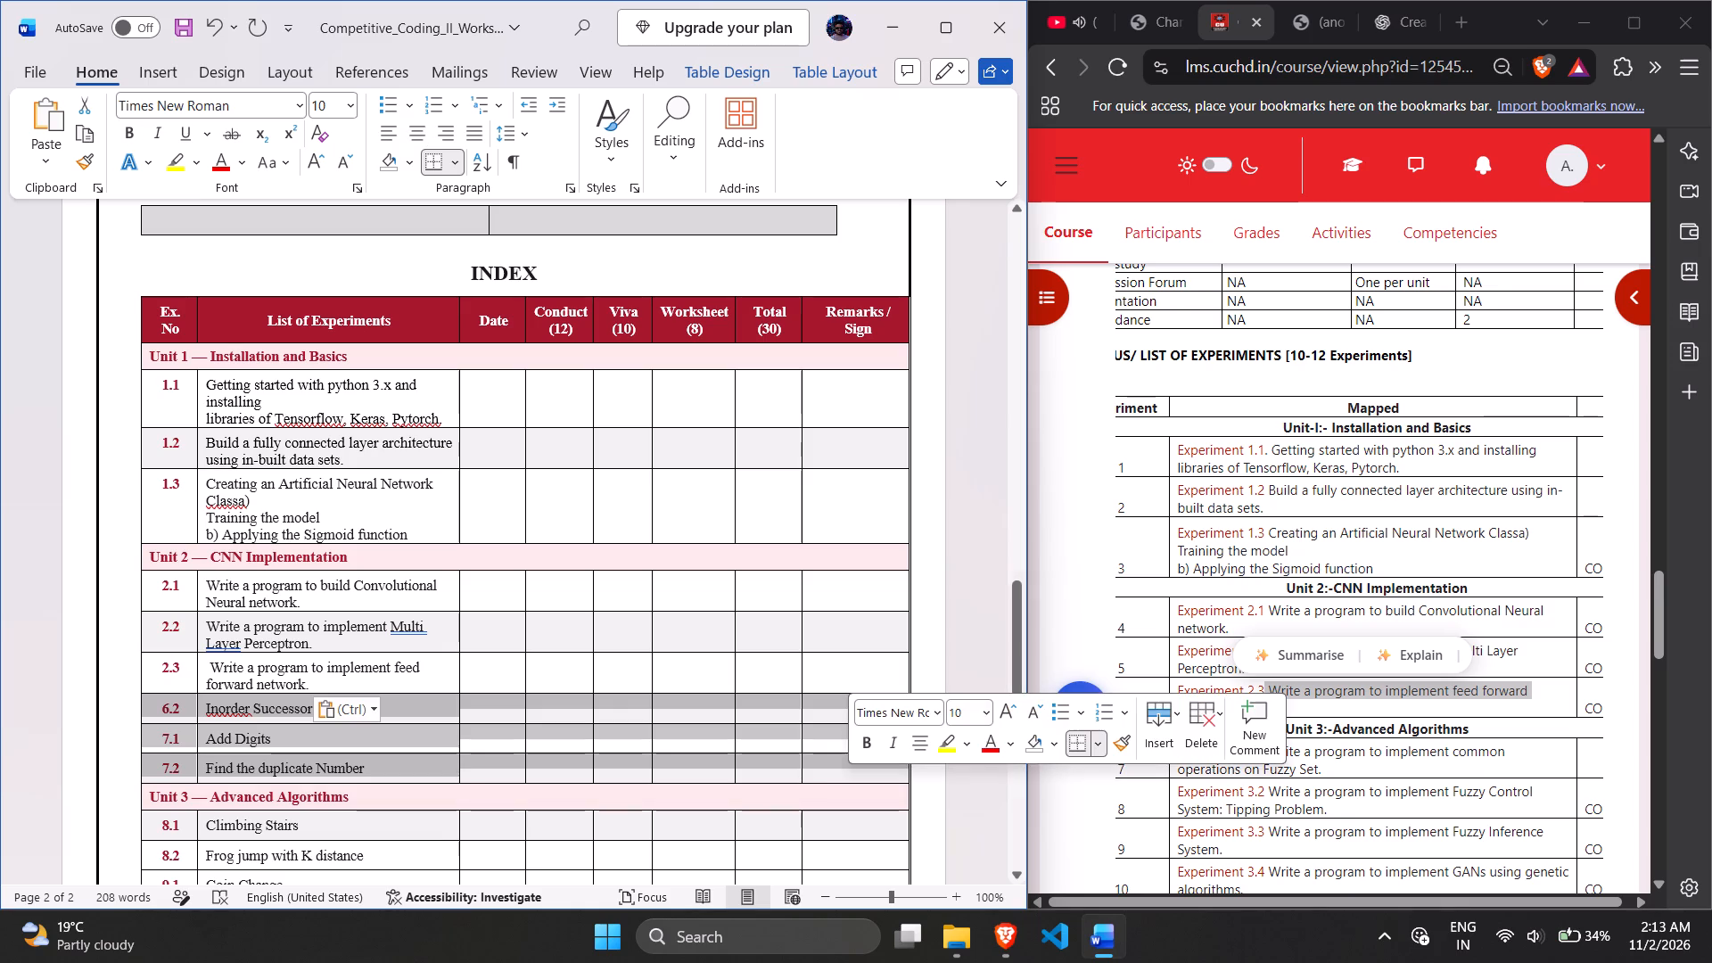
{"action": "left_click", "coordinate": [1205, 719]}
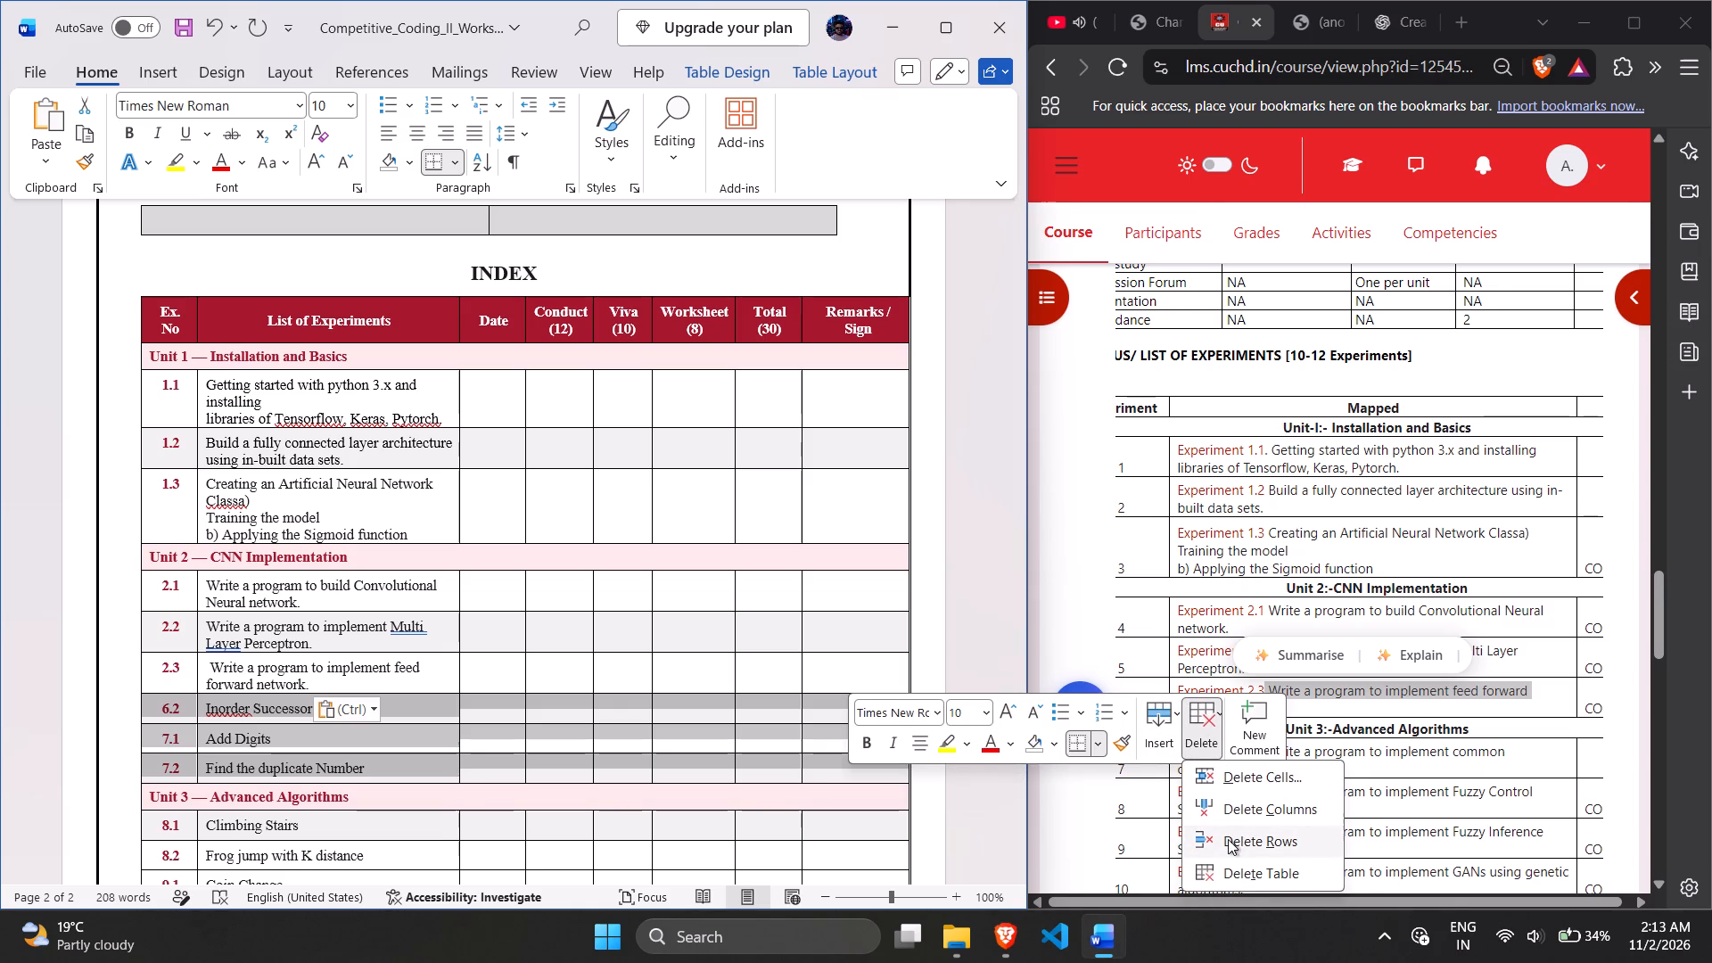
{"action": "left_click", "coordinate": [1228, 839]}
Change the experiment number of the Climbing Stairs row under Unit 3 to 3.1.
{"action": "scroll", "coordinate": [596, 727], "scroll_direction": "down", "scroll_amount": 1}
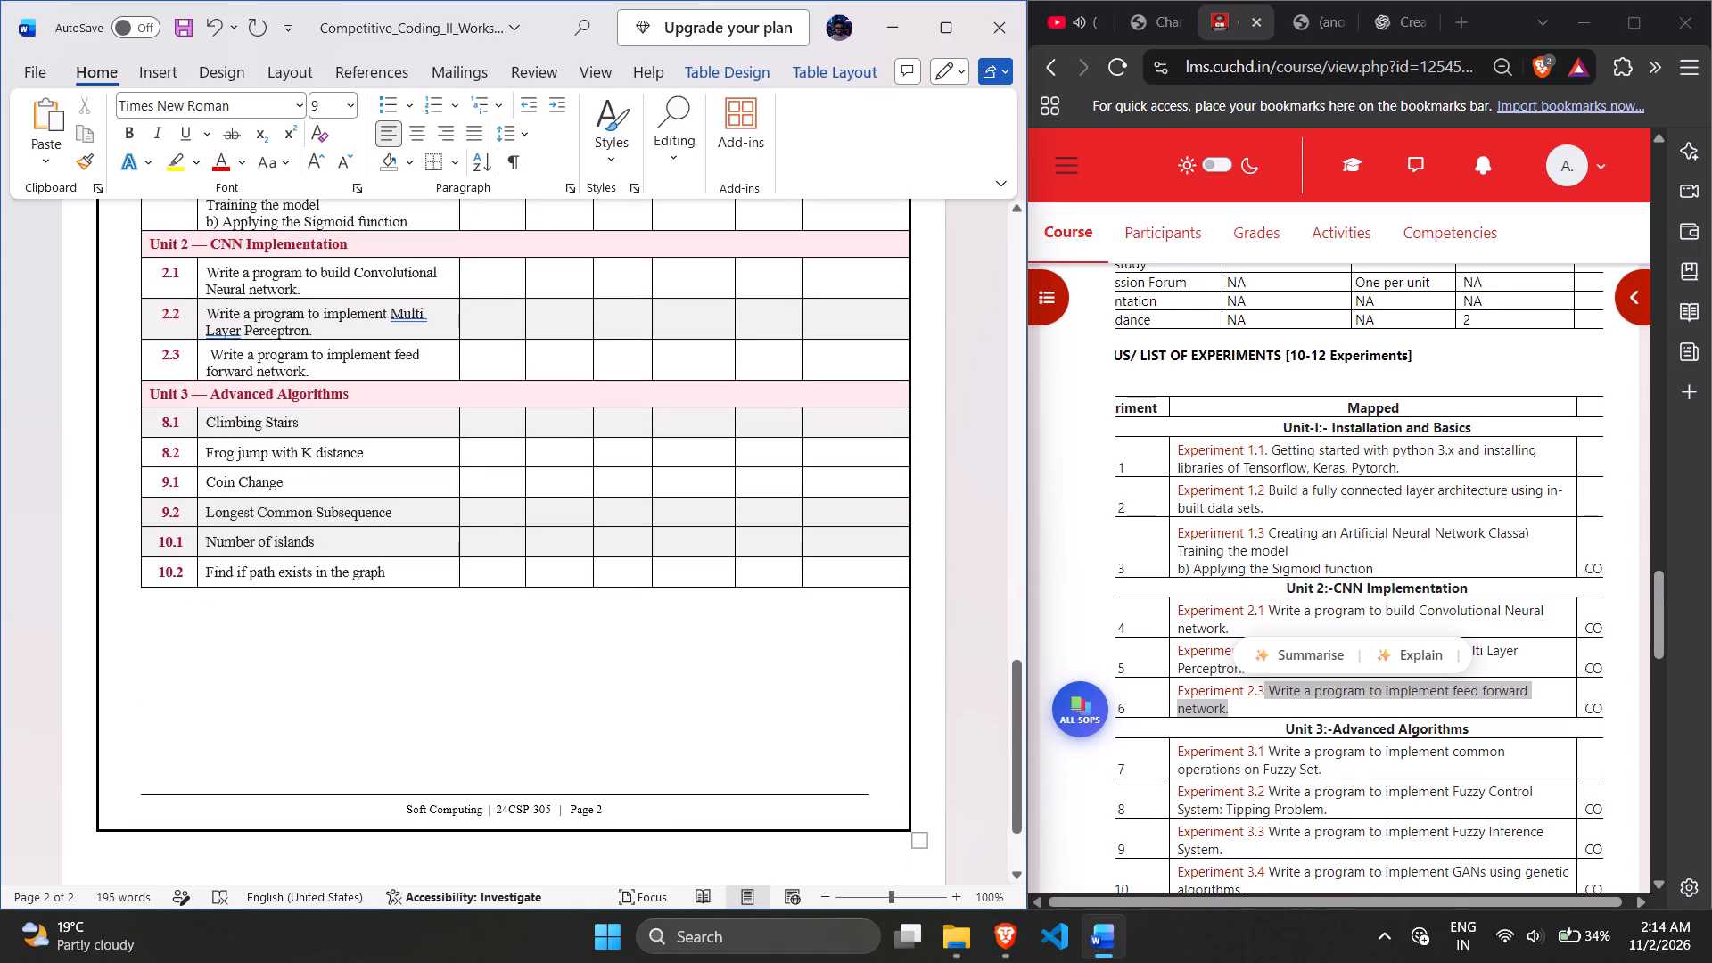
{"action": "left_click", "coordinate": [186, 422]}
{"action": "key", "text": "BackSpace"}
{"action": "key", "text": "BackSpace"}
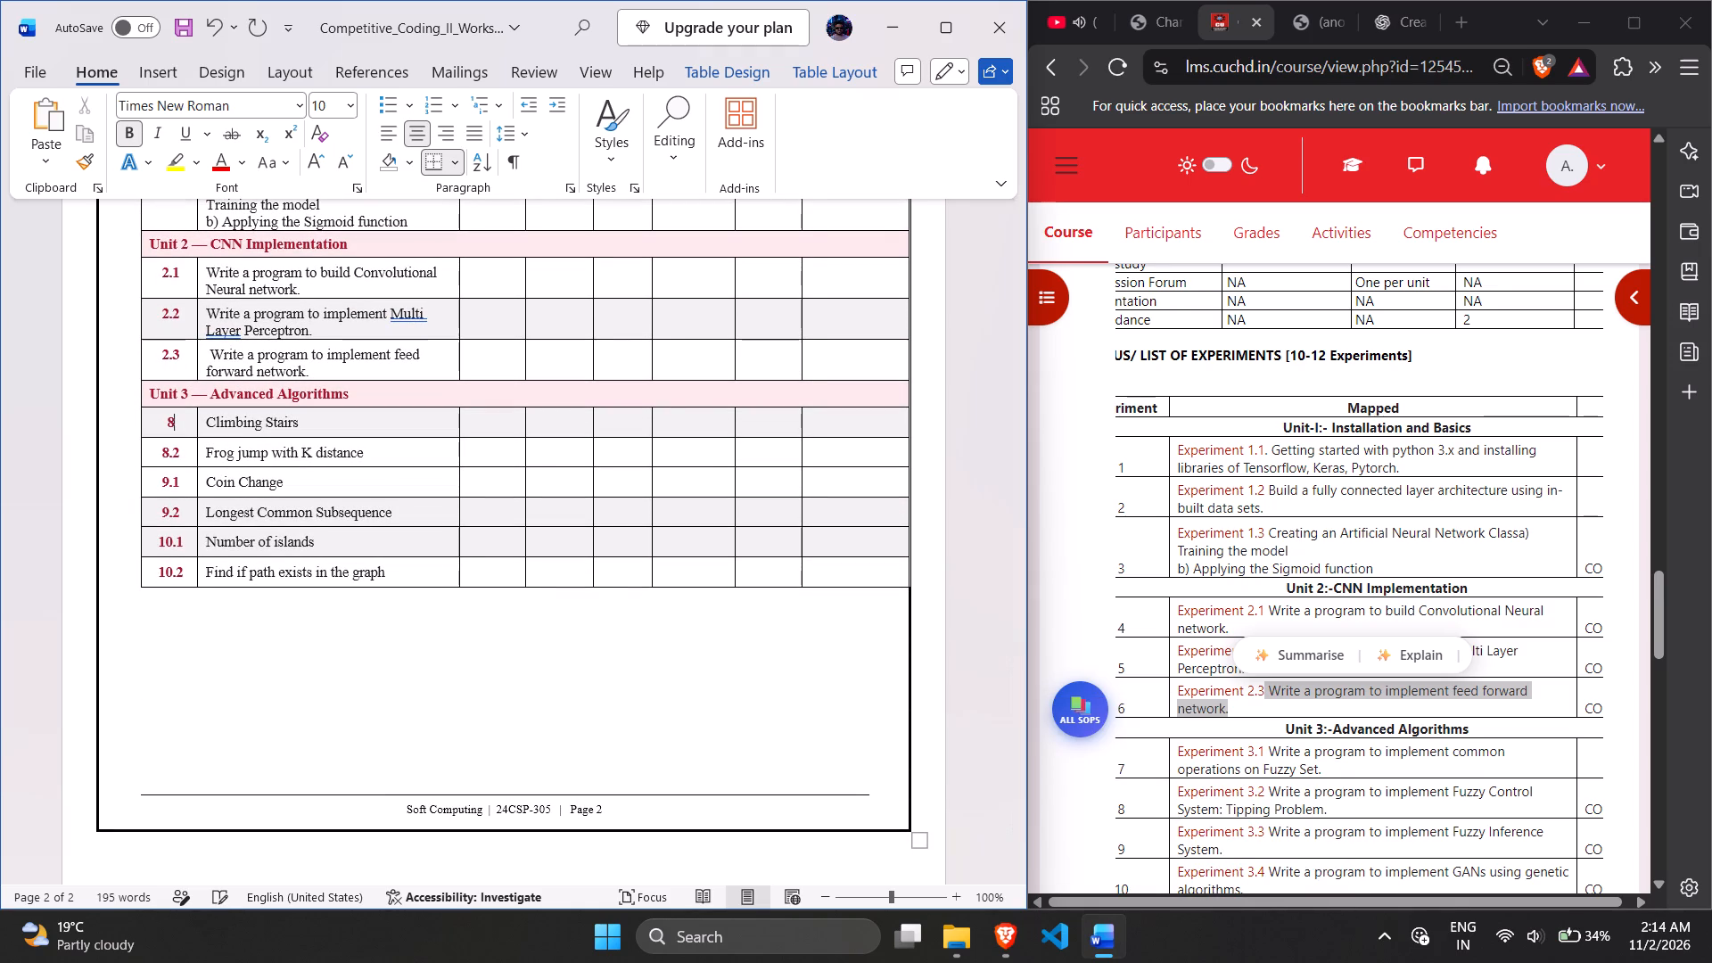
{"action": "key", "text": "BackSpace"}
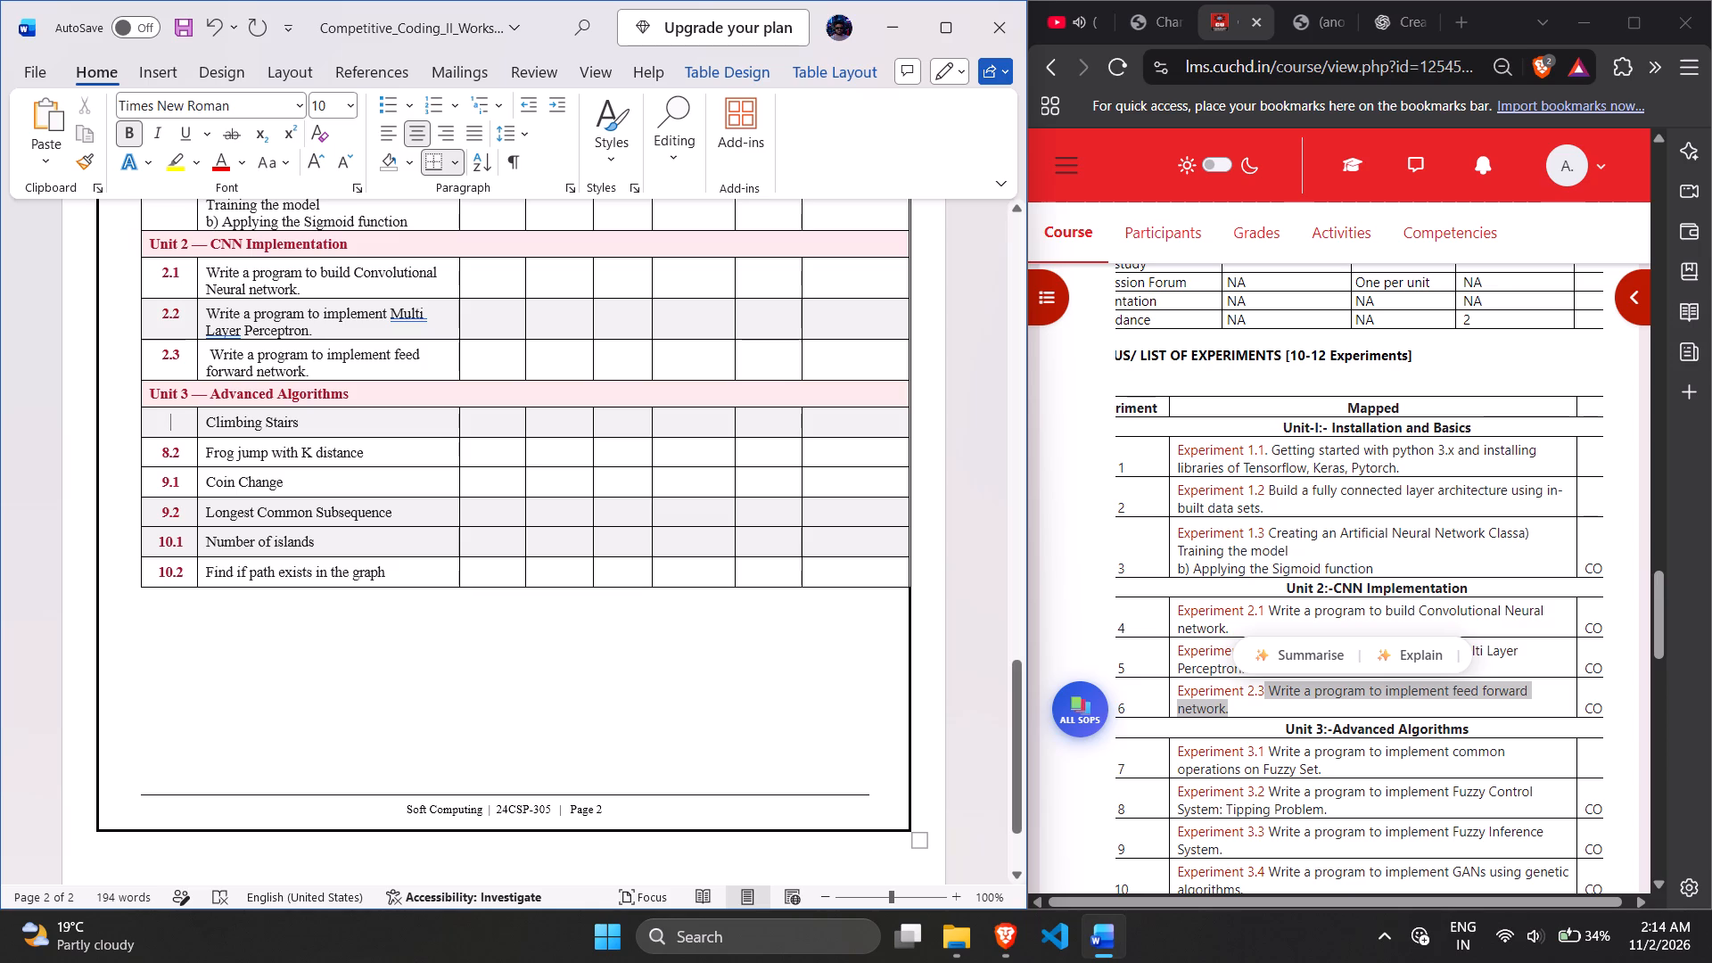
{"action": "scroll", "coordinate": [1149, 736], "scroll_direction": "down", "scroll_amount": 1}
{"action": "type", "text": "3.1"}
Change the experiment number of the Frog jump with K distance row to 3.2.
{"action": "key", "text": "Down"}
{"action": "type", "text": "\\\\"}
{"action": "key", "text": "BackSpace"}
{"action": "key", "text": "BackSpace"}
{"action": "key", "text": "BackSpace"}
{"action": "key", "text": "BackSpace"}
{"action": "key", "text": "BackSpace"}
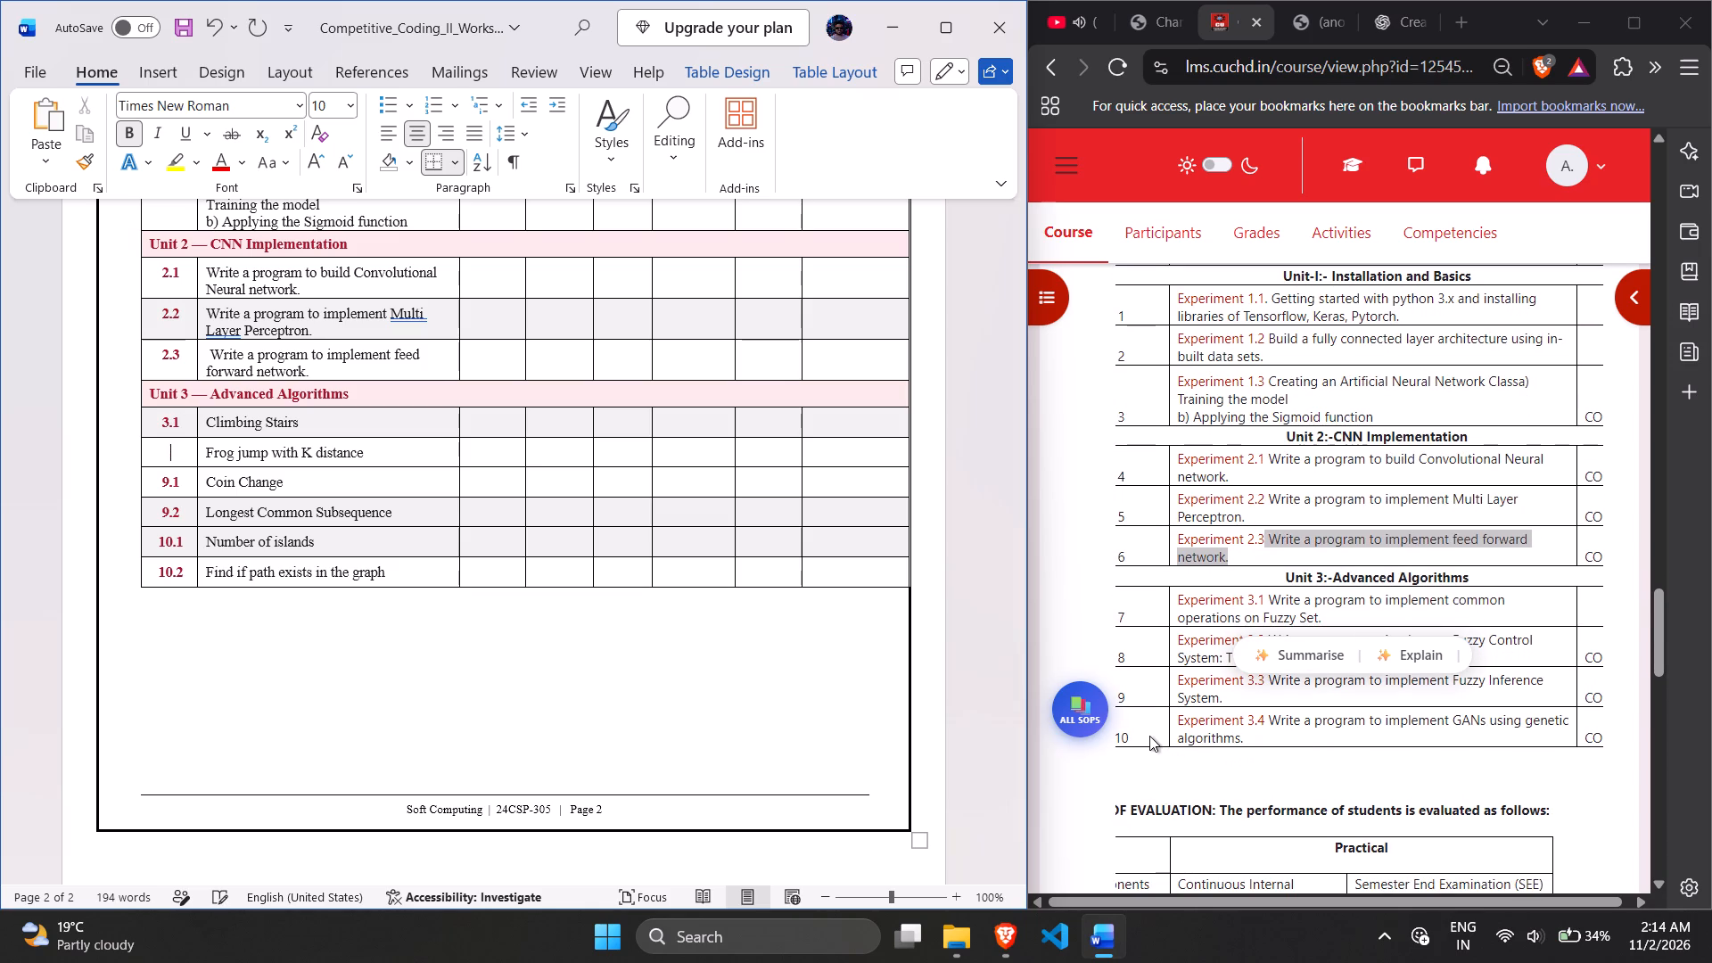
{"action": "type", "text": "3.2"}
Change the experiment number of the Coin Change row under Unit 3 to 3.3.
{"action": "key", "text": "Down"}
{"action": "key", "text": "BackSpace"}
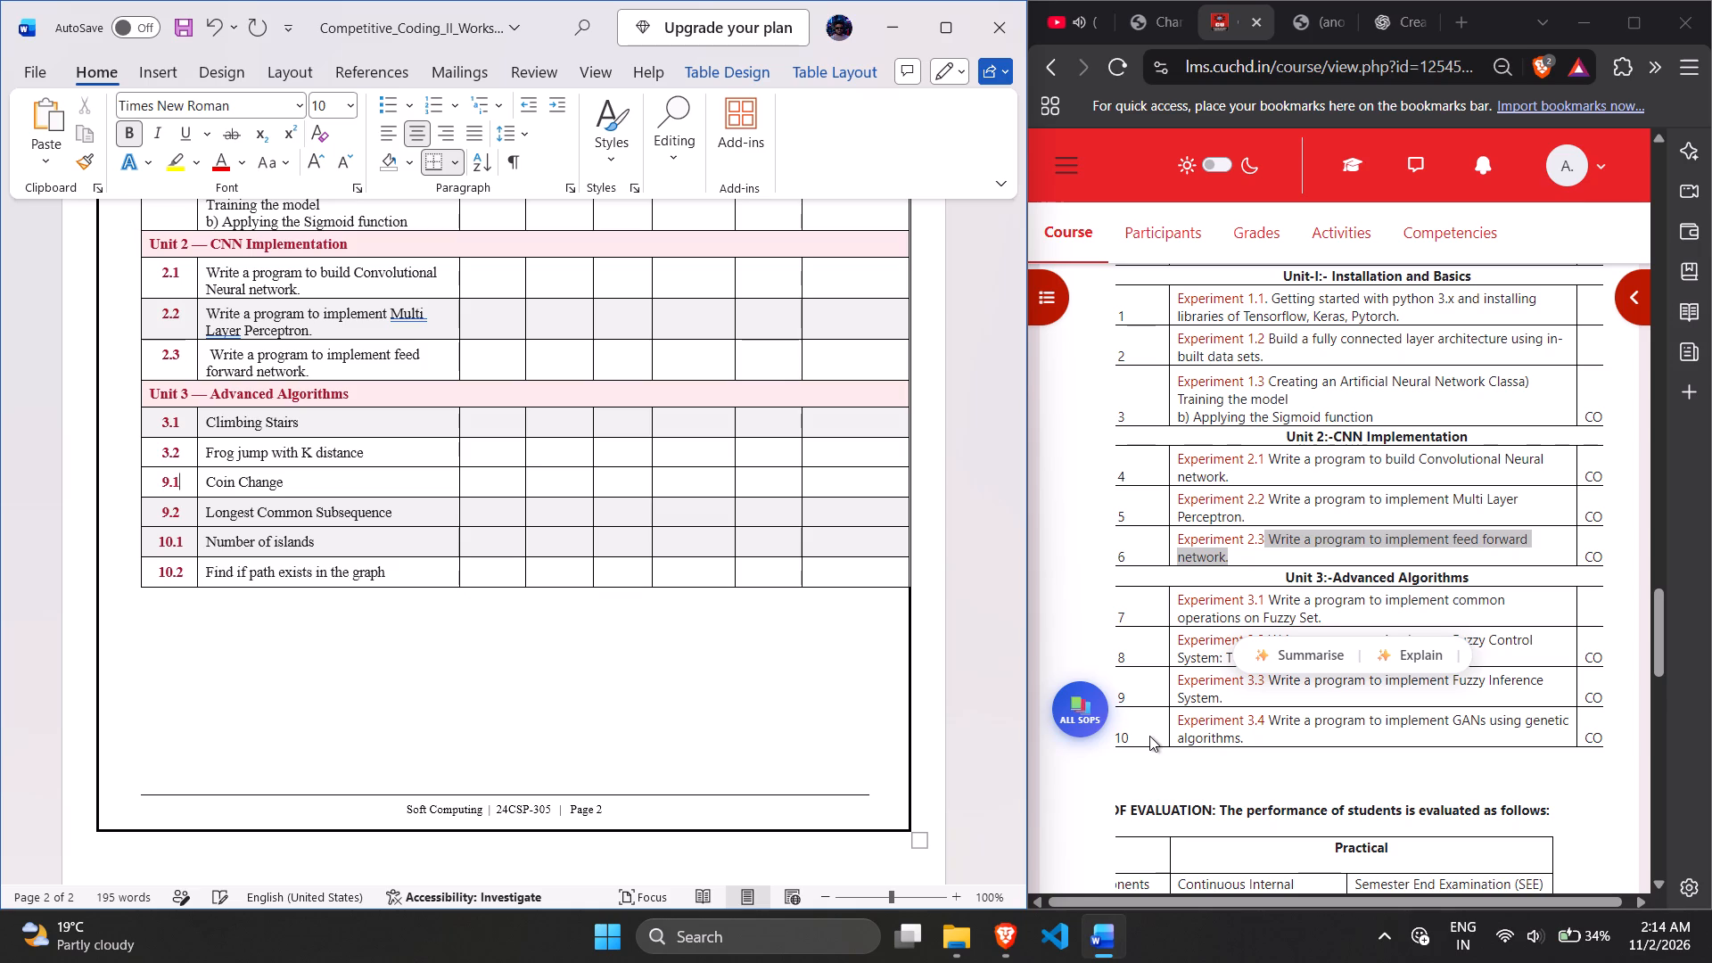
{"action": "key", "text": "BackSpace"}
{"action": "key", "text": "BackSpace"}
{"action": "left_click", "coordinate": [1469, 717]}
{"action": "scroll", "coordinate": [1469, 717], "scroll_direction": "down", "scroll_amount": 1}
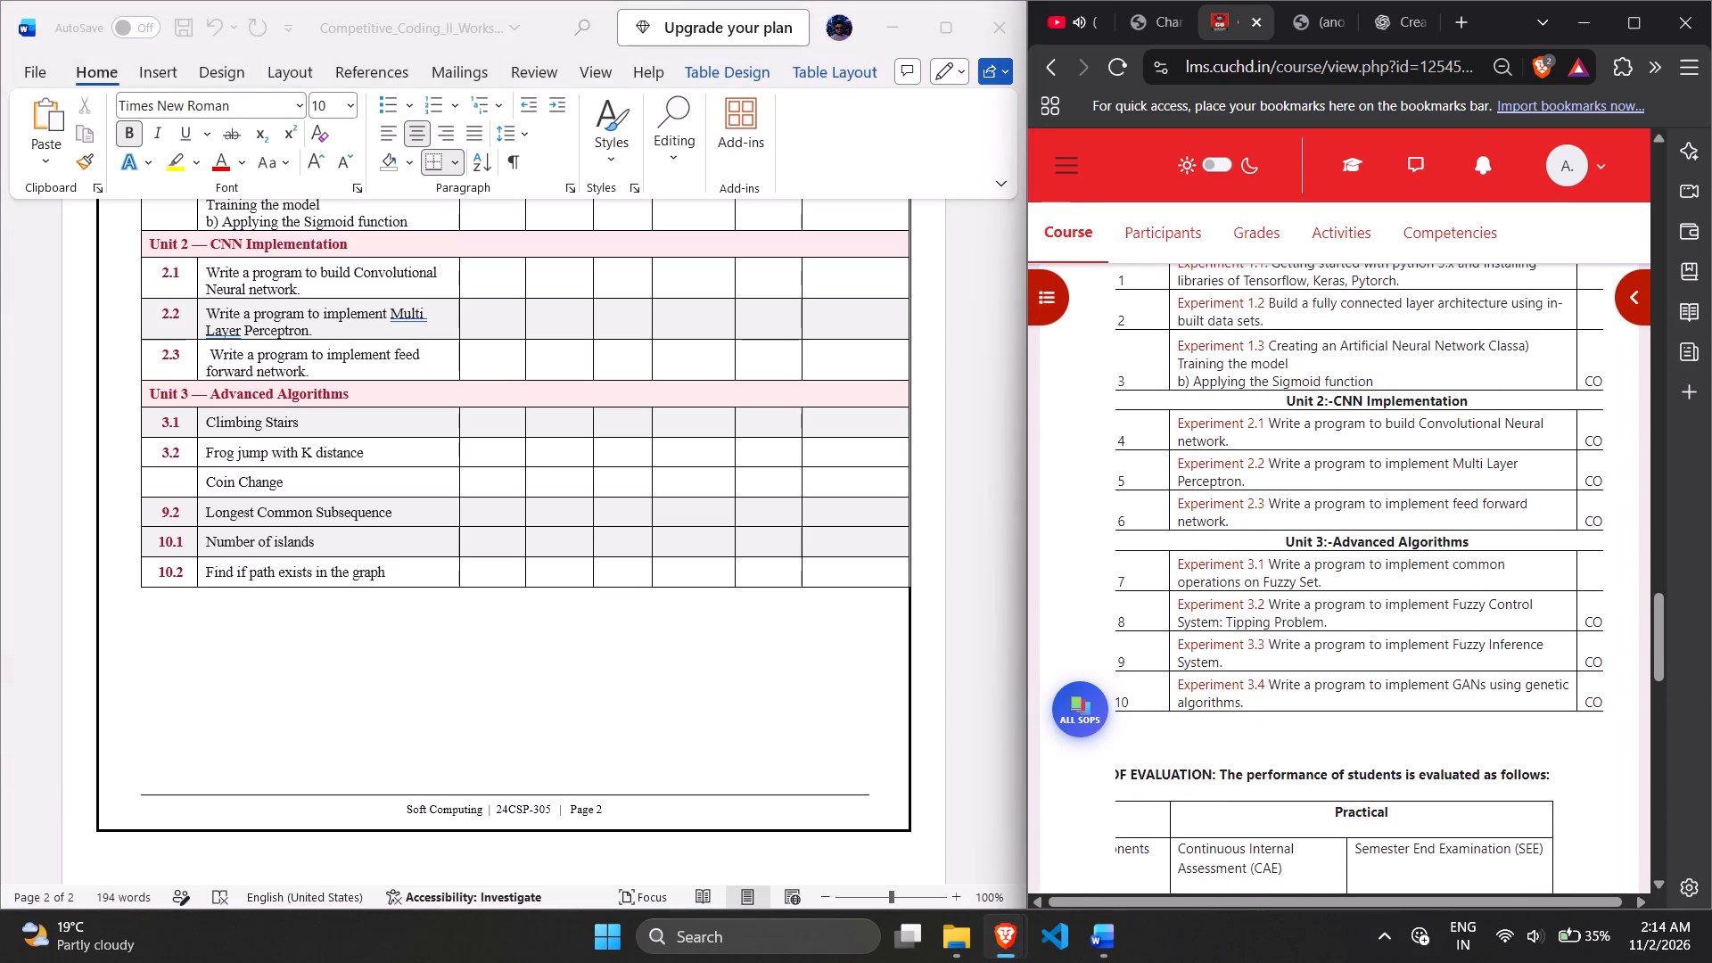
{"action": "scroll", "coordinate": [1469, 717], "scroll_direction": "down", "scroll_amount": 1}
{"action": "left_click", "coordinate": [174, 477]}
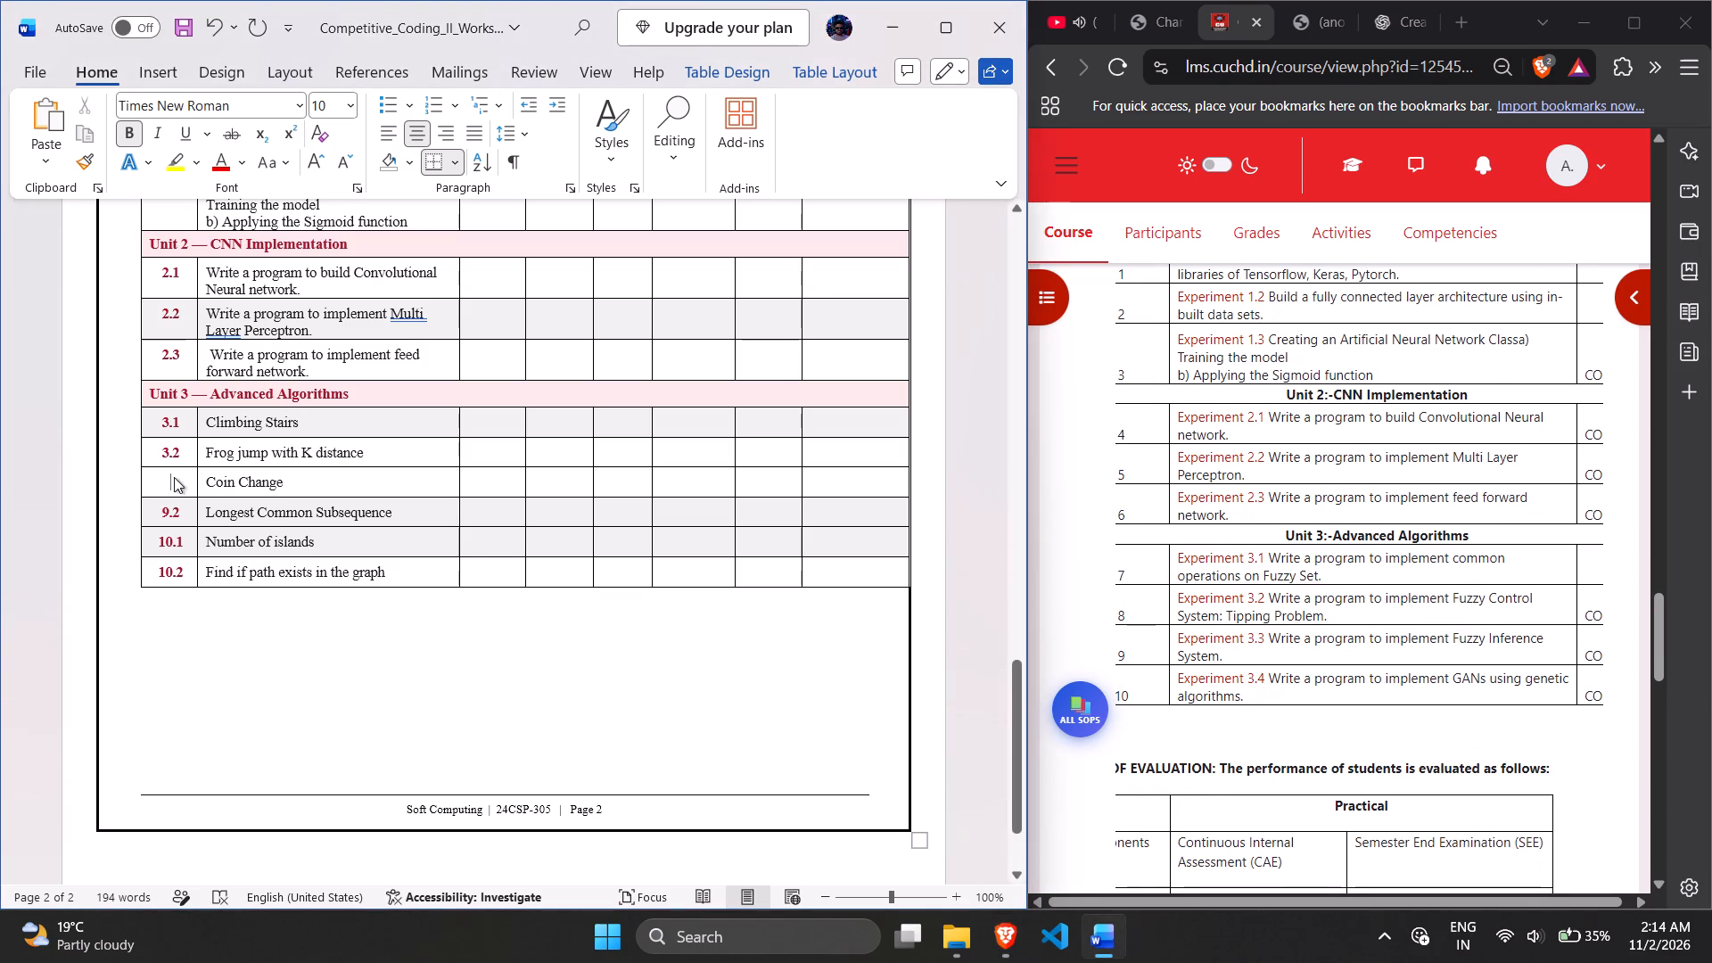
{"action": "type", "text": "3.3"}
{"action": "key", "text": "Down"}
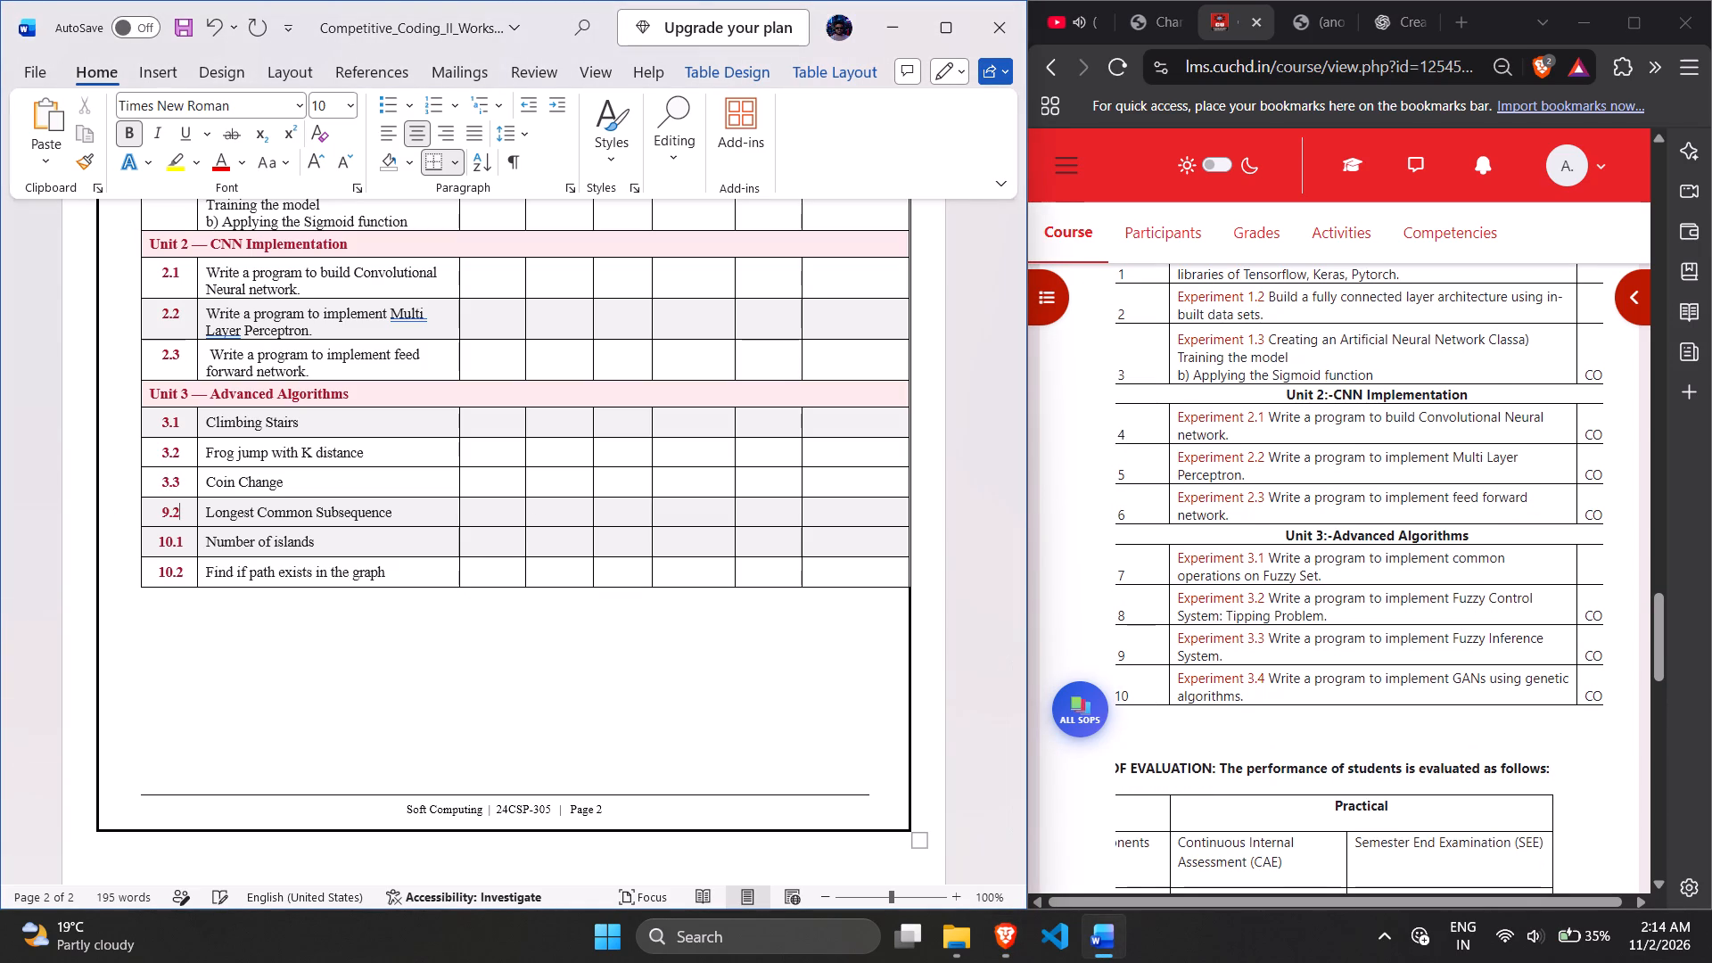
Change the experiment number of the Longest Common Subsequence row under Unit 3 to 3.4.
{"action": "key", "text": "backslash"}
{"action": "key", "text": "BackSpace"}
{"action": "key", "text": "BackSpace"}
{"action": "key", "text": "BackSpace"}
{"action": "key", "text": "BackSpace"}
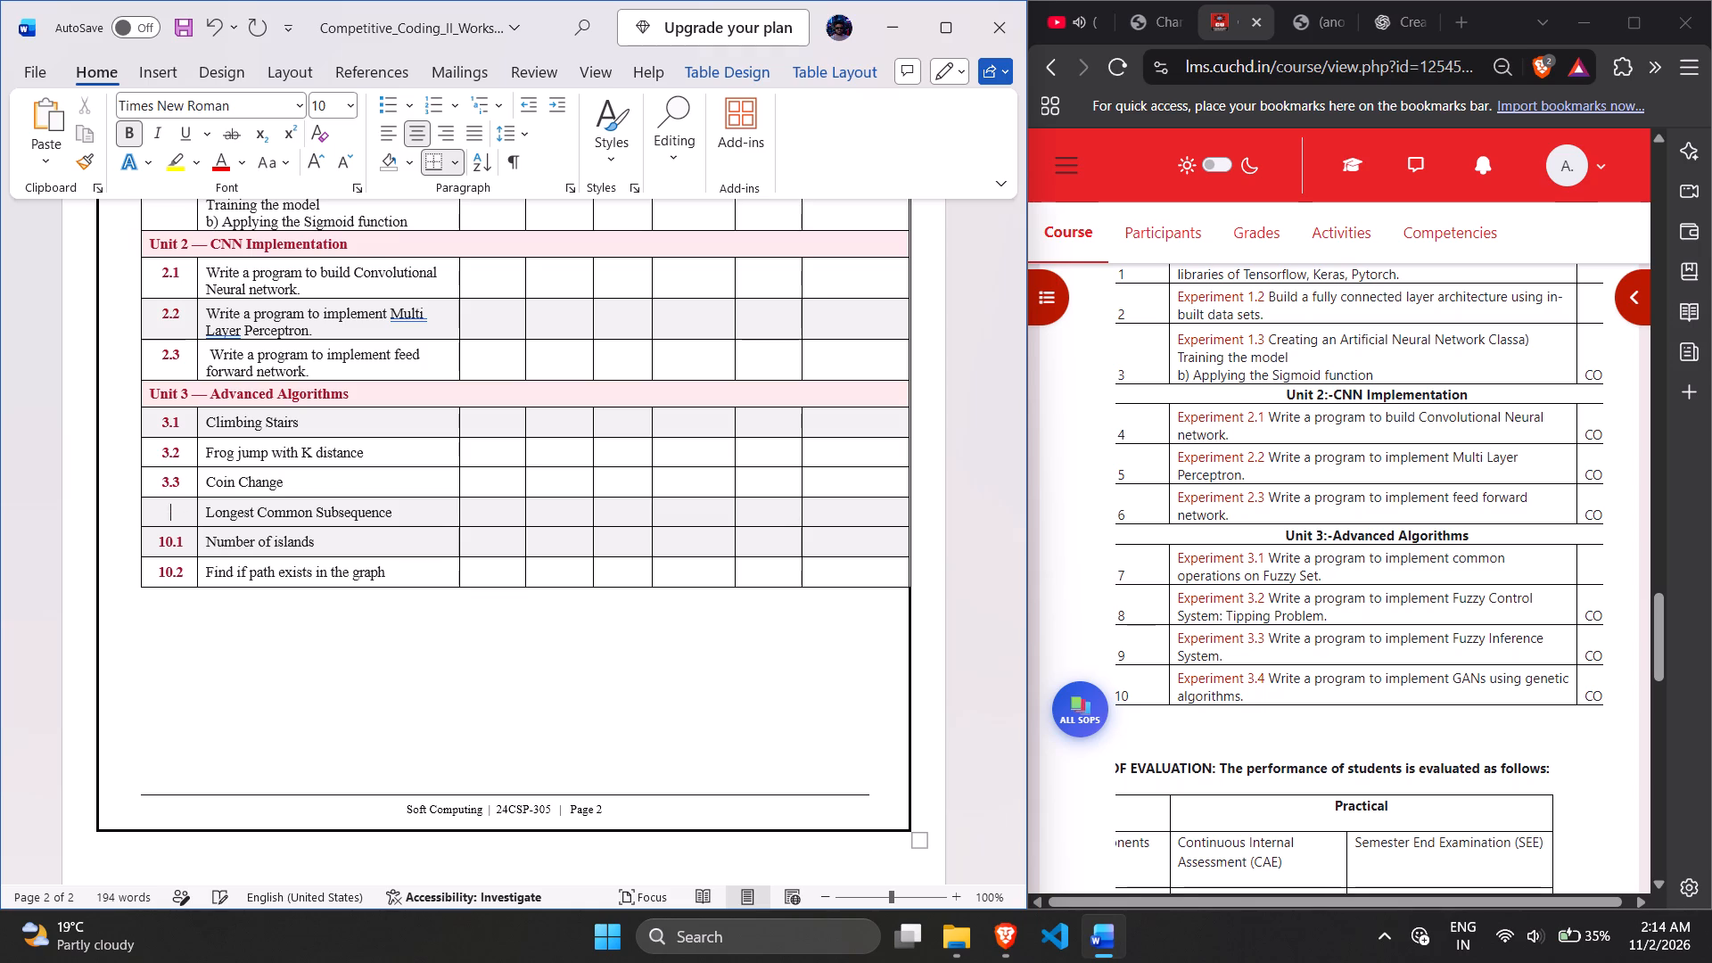
{"action": "type", "text": "3.4"}
Replace the Climbing Stairs title in row 3.1 with the LMS title "Write a program to implement common operations on Fuzzy Set.".
{"action": "left_click_drag", "start_coordinate": [1268, 556], "coordinate": [1324, 580]}
{"action": "key", "text": "ctrl+c"}
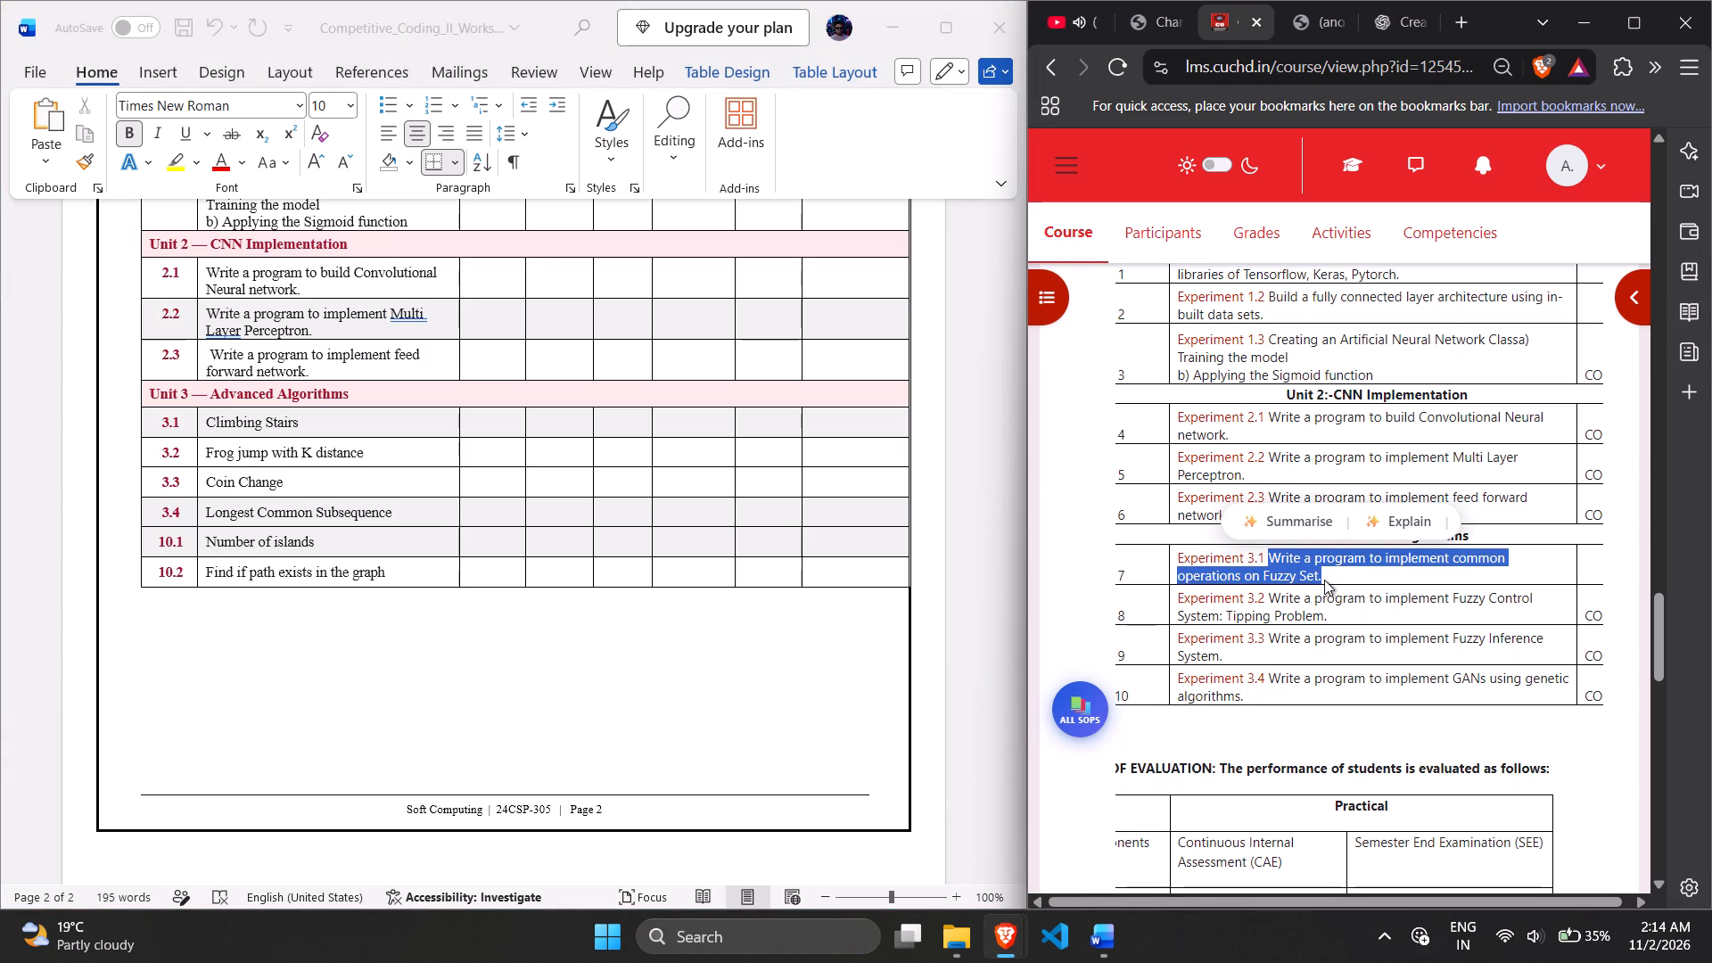
{"action": "left_click", "coordinate": [304, 422]}
{"action": "left_click", "coordinate": [304, 422]}
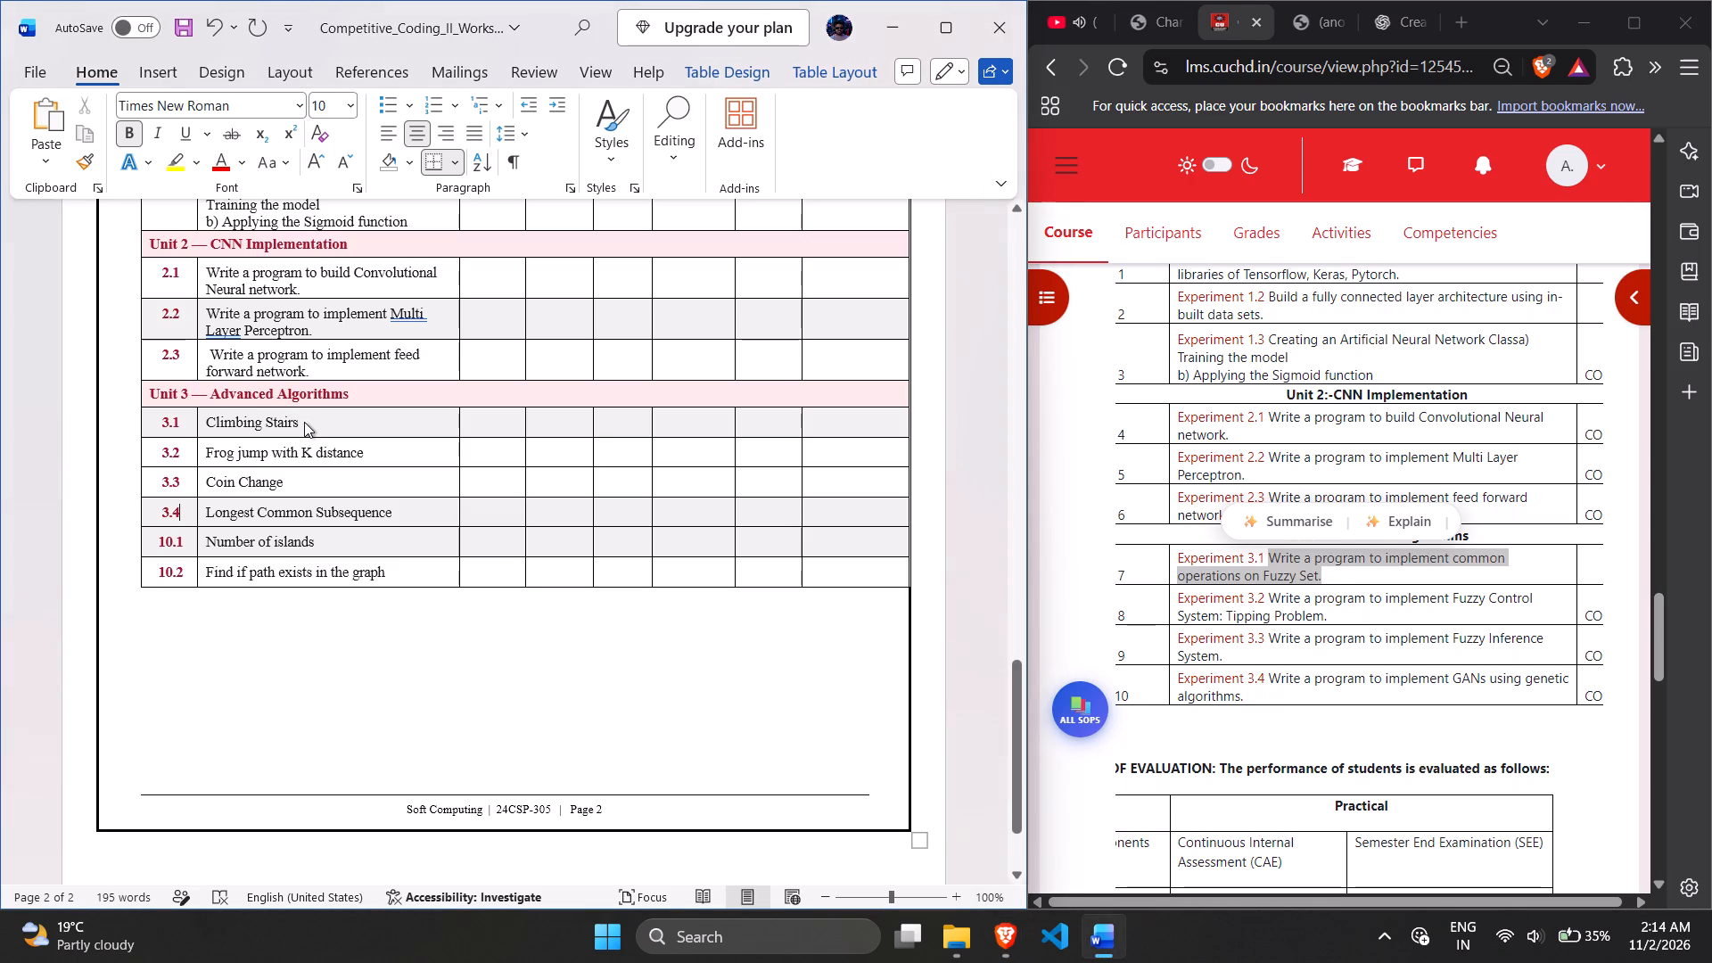
{"action": "key", "text": "BackSpace"}
{"action": "key", "text": "BackSpace"}
{"action": "key", "text": "BackSpace"}
{"action": "key", "text": "BackSpace"}
{"action": "key", "text": "BackSpace"}
{"action": "key", "text": "BackSpace"}
{"action": "key", "text": "BackSpace"}
{"action": "key", "text": "BackSpace"}
{"action": "key", "text": "BackSpace"}
{"action": "key", "text": "BackSpace"}
{"action": "key", "text": "BackSpace"}
{"action": "key", "text": "BackSpace"}
{"action": "key", "text": "BackSpace"}
{"action": "key", "text": "BackSpace"}
{"action": "key", "text": "BackSpace"}
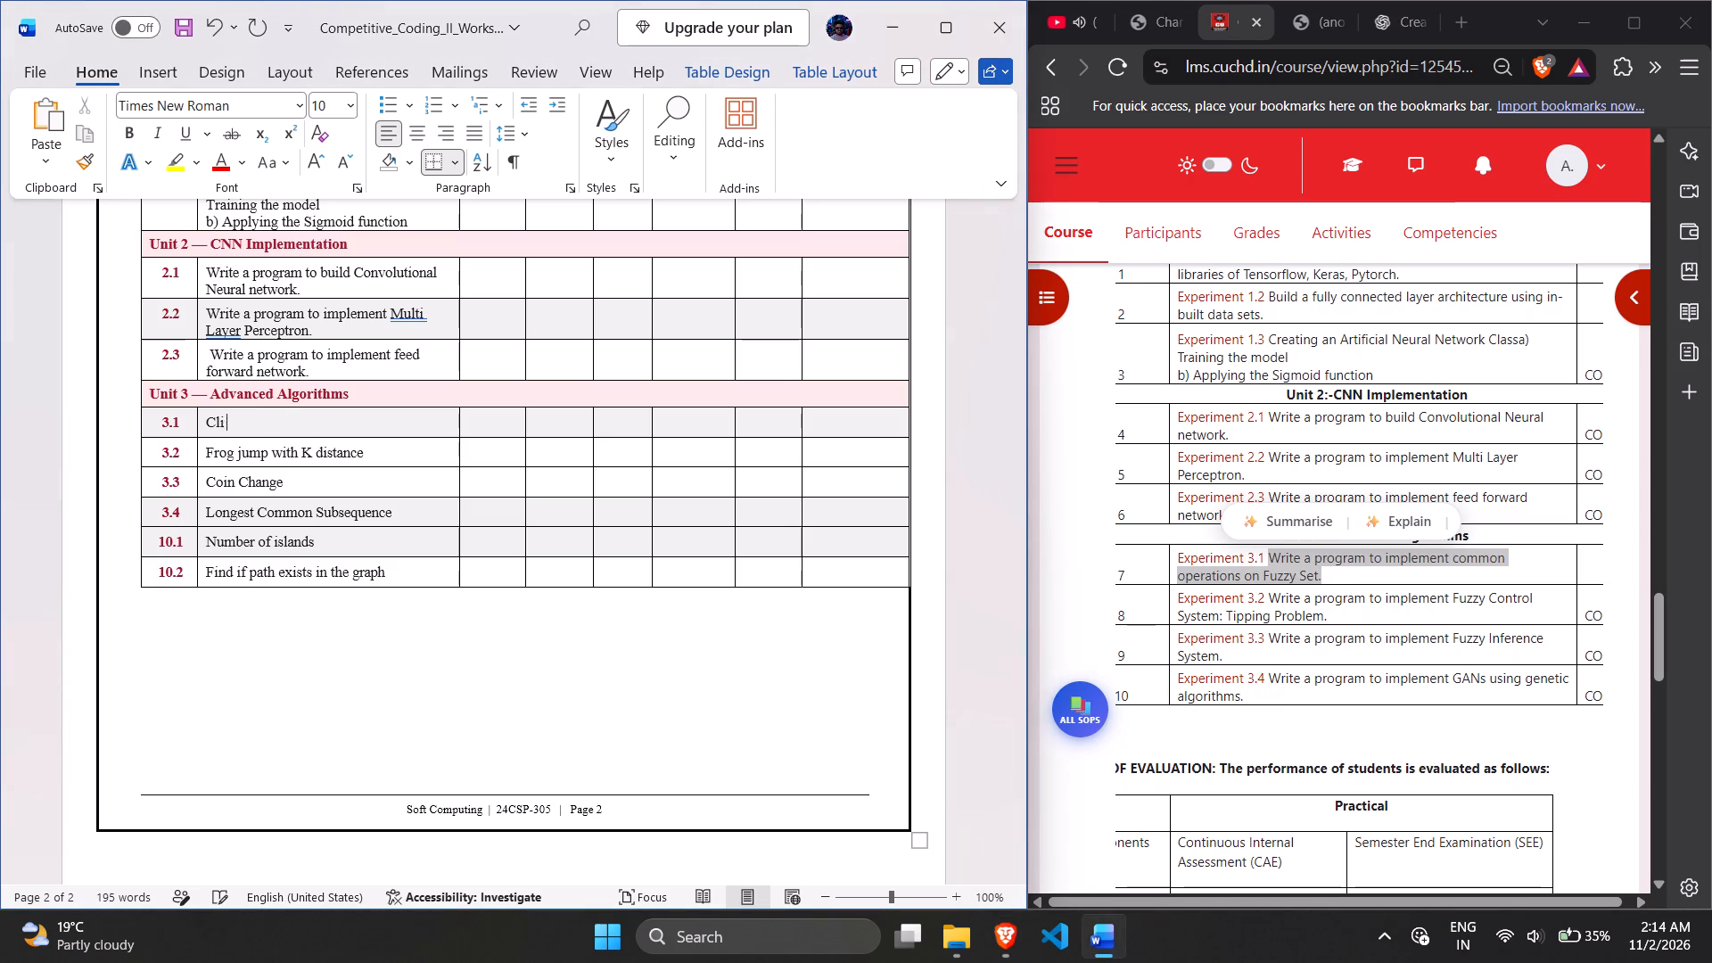
{"action": "key", "text": "ctrl+v"}
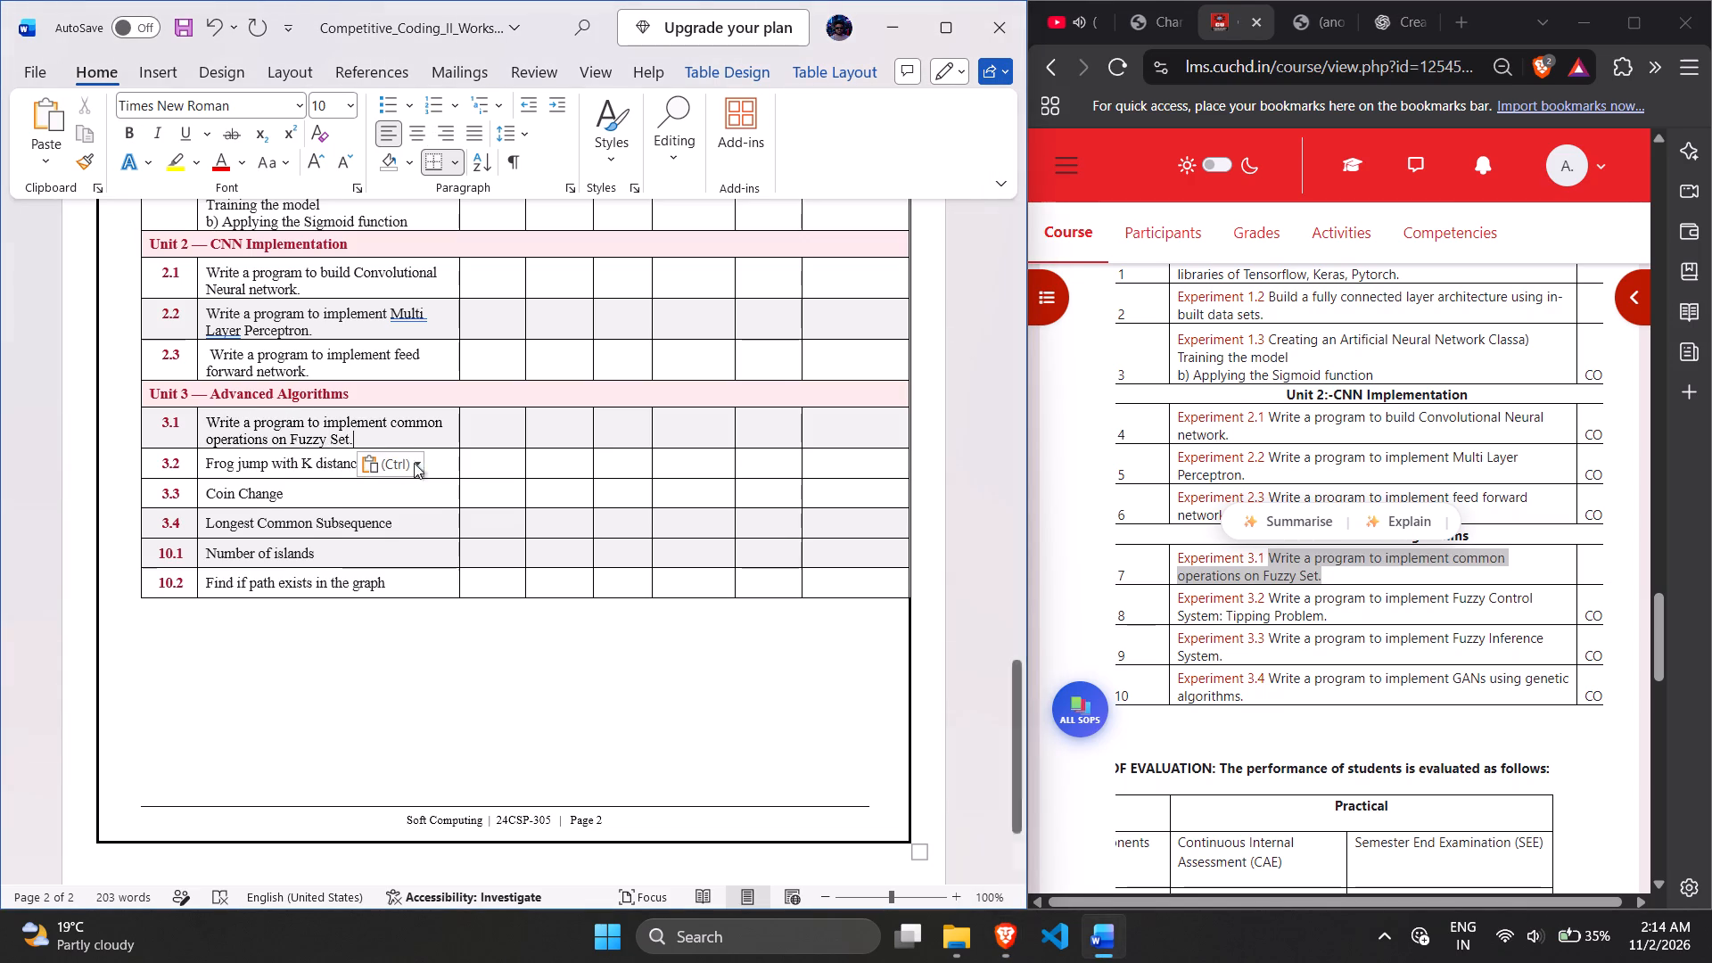
Replace the row 3.2 title with the LMS text "Write a program to implement Fuzzy Control System: Tipping Problem.".
{"action": "left_click_drag", "start_coordinate": [1270, 597], "coordinate": [1340, 630]}
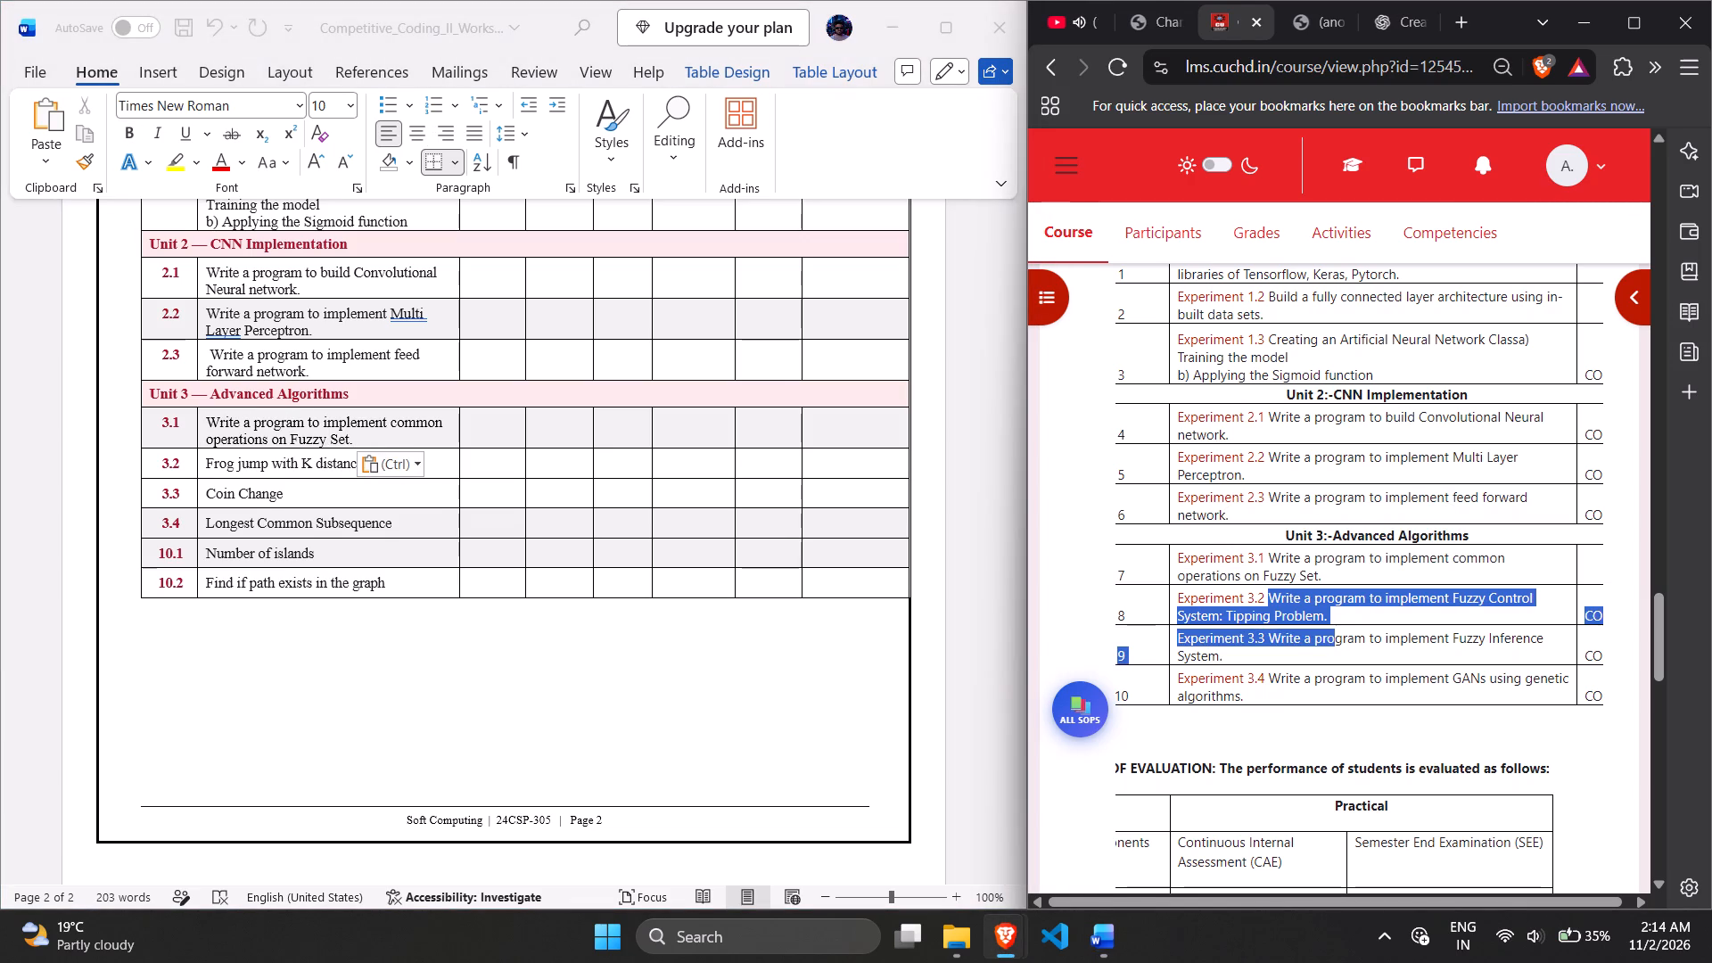
{"action": "left_click_drag", "start_coordinate": [1340, 630], "coordinate": [1337, 619]}
{"action": "key", "text": "ctrl+c"}
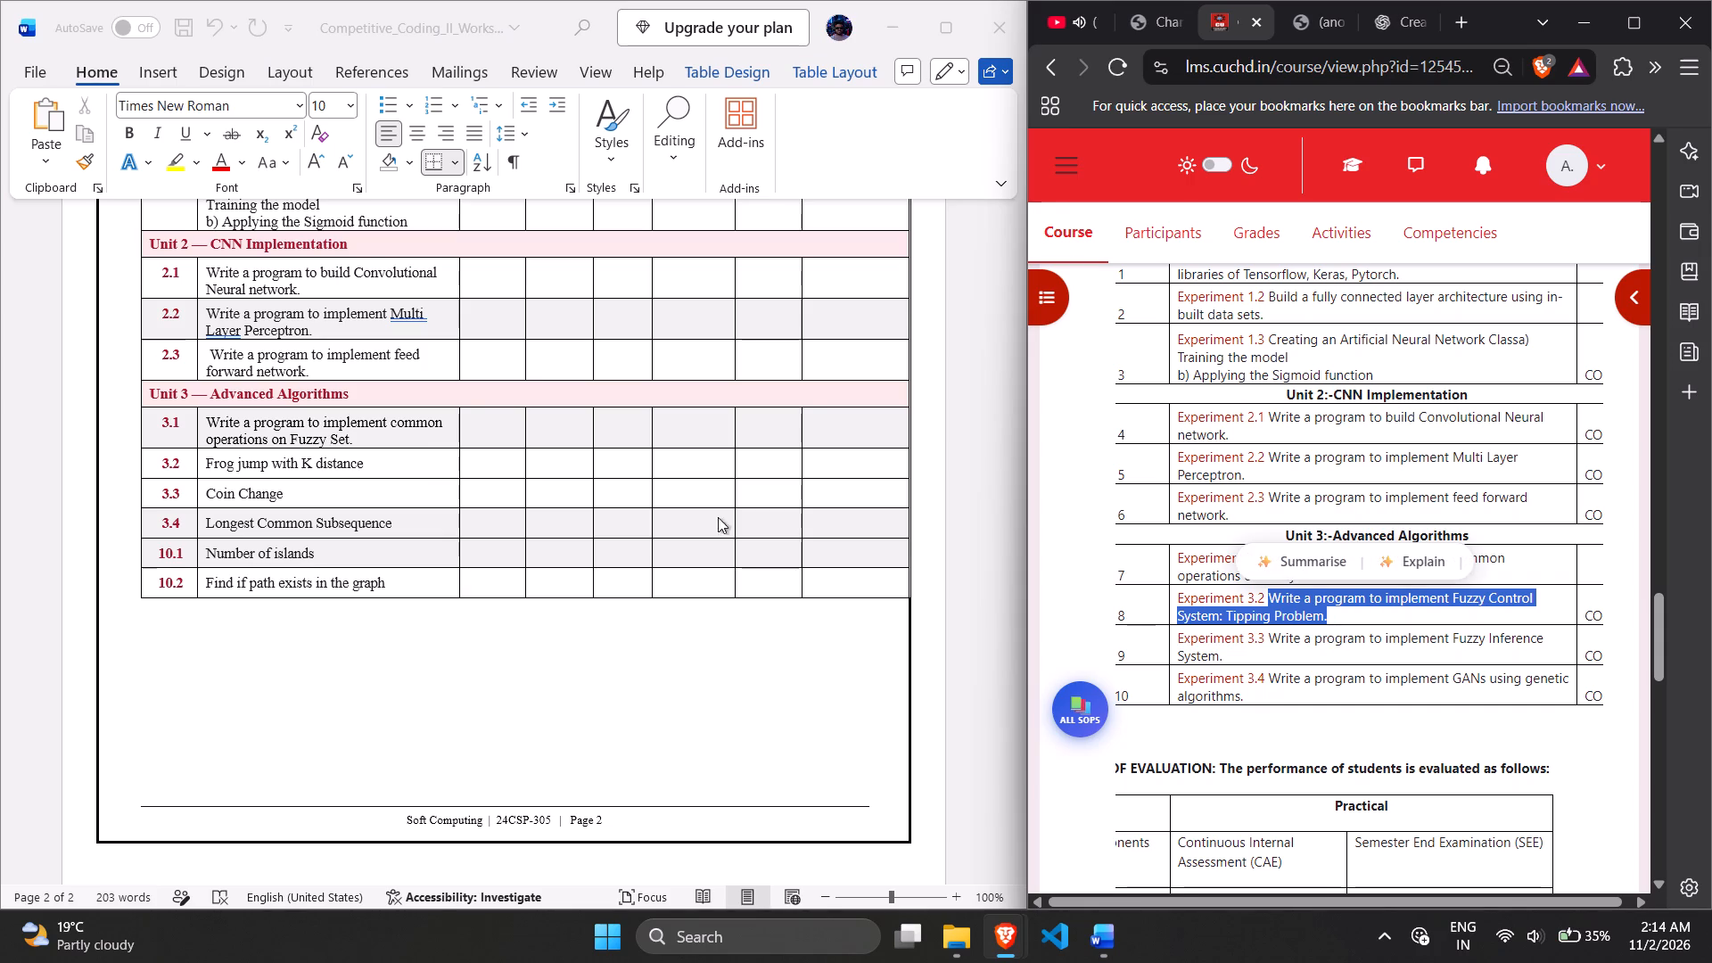
{"action": "left_click_drag", "start_coordinate": [324, 493], "coordinate": [374, 465]}
{"action": "left_click", "coordinate": [374, 465]}
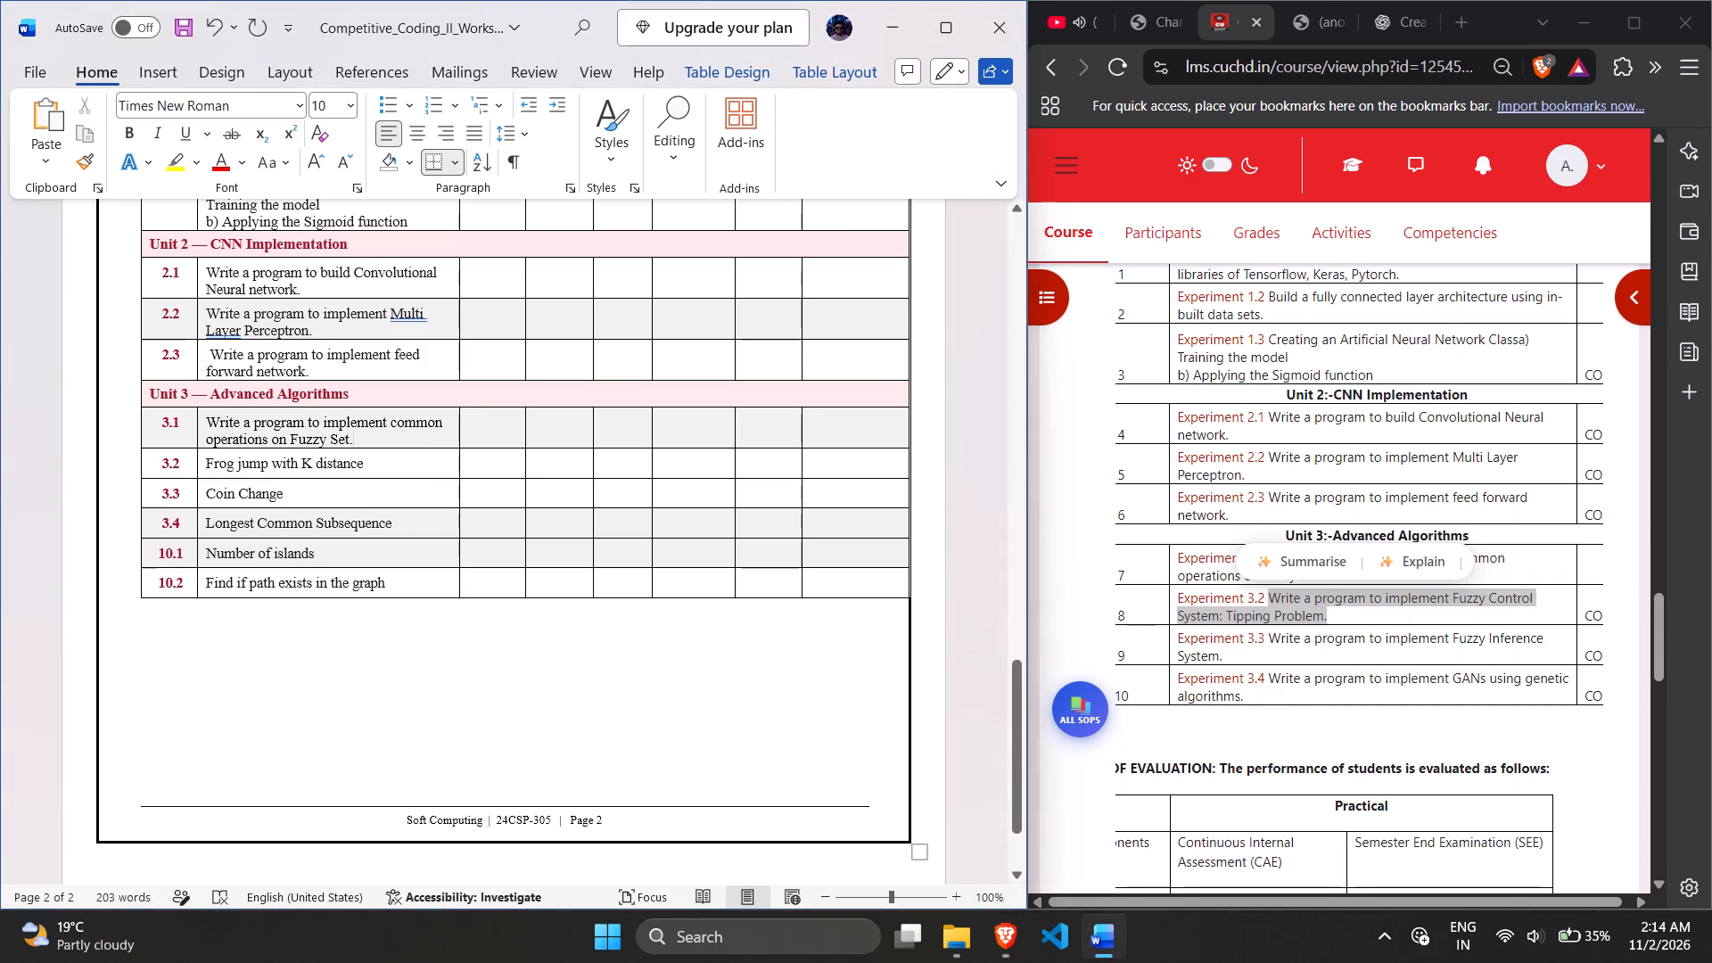
{"action": "key", "text": "BackSpace"}
{"action": "key", "text": "BackSpace"}
{"action": "key", "text": "BackSpace"}
{"action": "key", "text": "BackSpace"}
{"action": "key", "text": "BackSpace"}
{"action": "key", "text": "BackSpace"}
{"action": "key", "text": "BackSpace"}
{"action": "key", "text": "BackSpace"}
{"action": "key", "text": "BackSpace"}
{"action": "key", "text": "BackSpace"}
{"action": "key", "text": "BackSpace"}
{"action": "key", "text": "BackSpace"}
{"action": "key", "text": "BackSpace"}
{"action": "key", "text": "BackSpace"}
{"action": "key", "text": "BackSpace"}
{"action": "key", "text": "BackSpace"}
{"action": "key", "text": "BackSpace"}
{"action": "key", "text": "BackSpace"}
{"action": "key", "text": "BackSpace"}
{"action": "key", "text": "BackSpace"}
{"action": "key", "text": "BackSpace"}
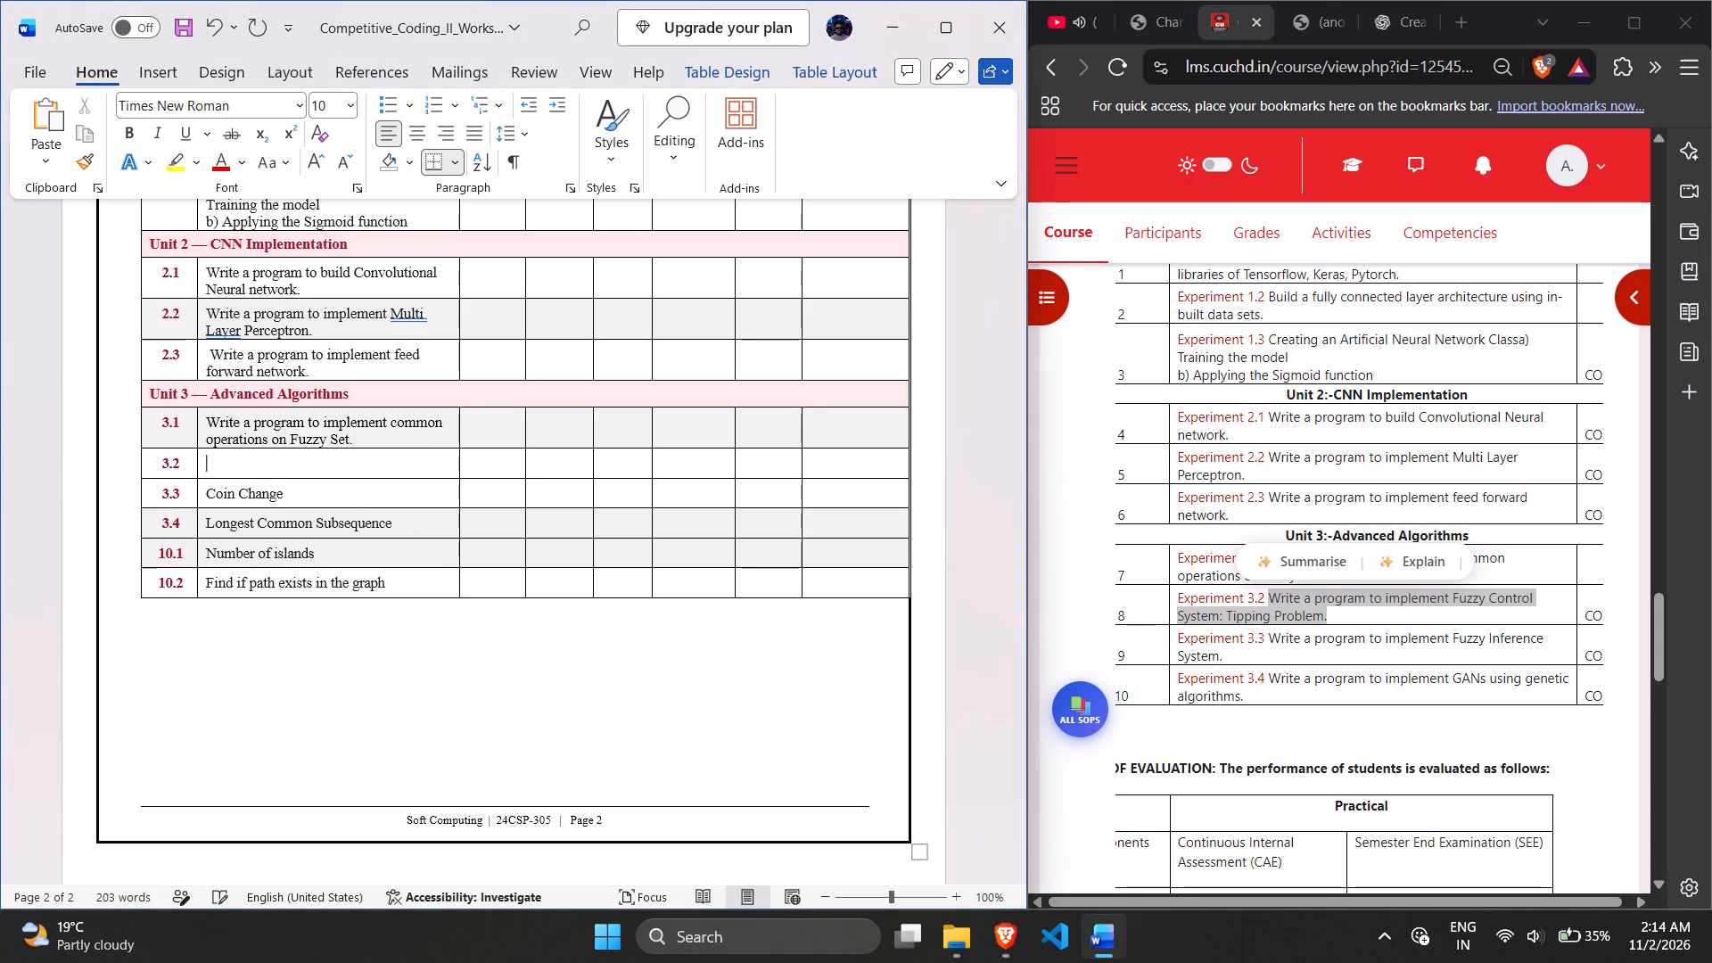
{"action": "key", "text": "ctrl+v"}
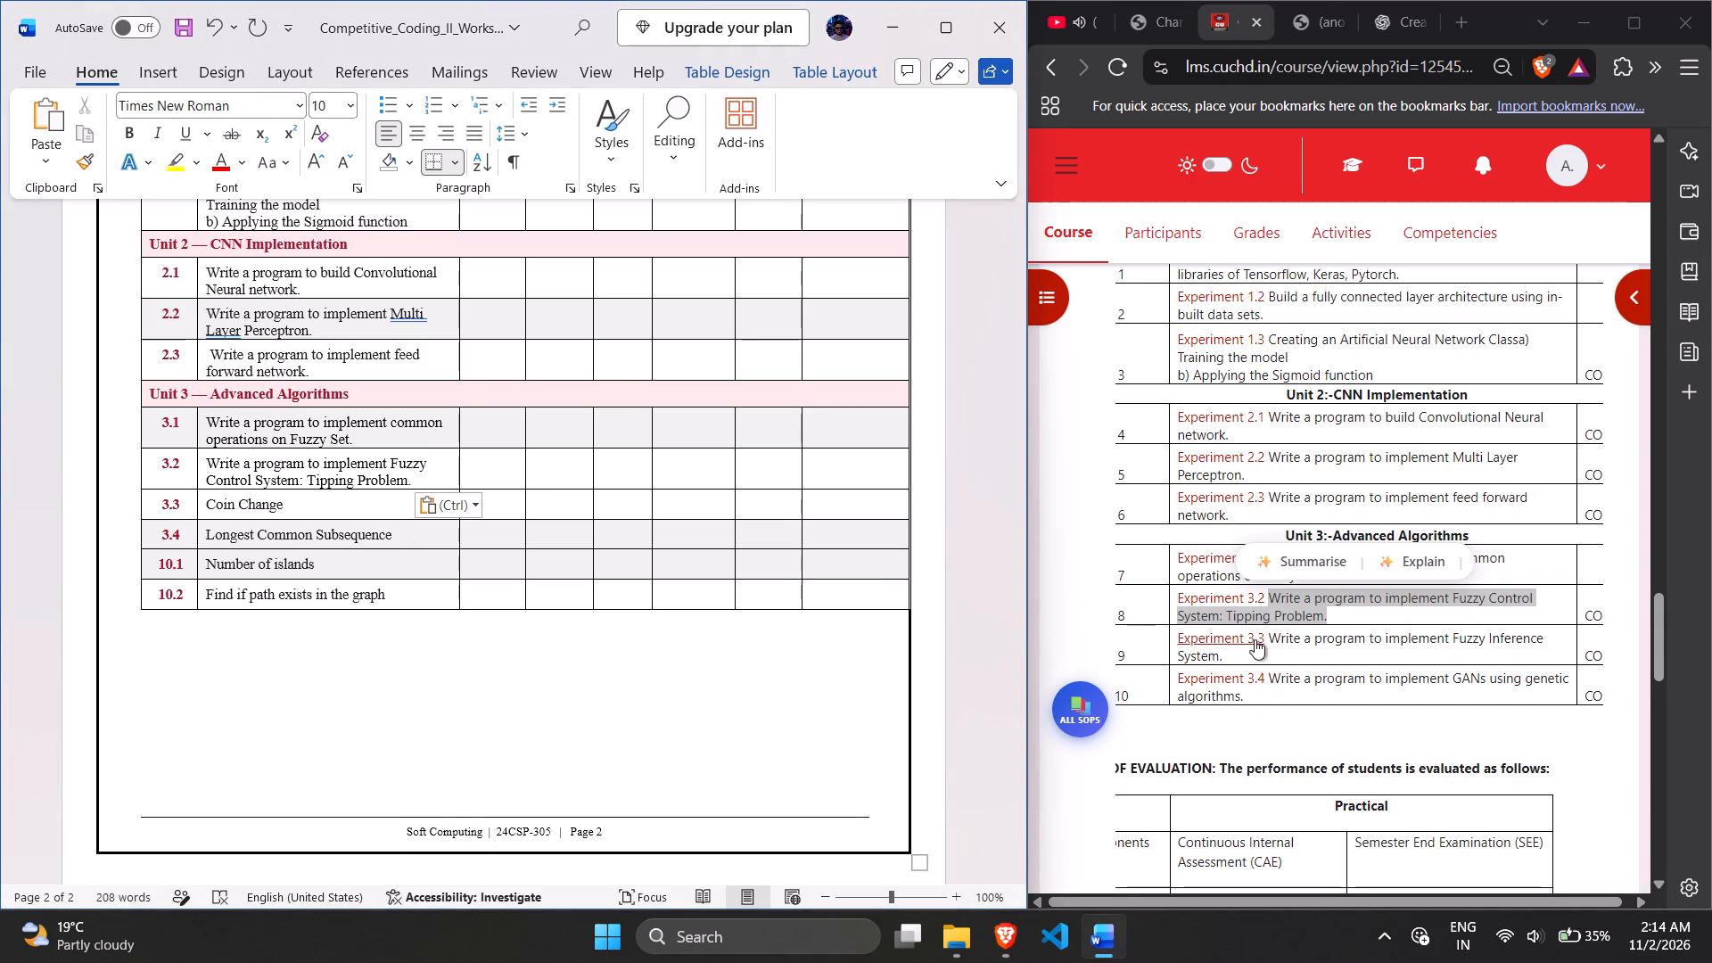
Replace the Coin Change title in row 3.3 with the LMS text "Write a program to implement Fuzzy Inference System.".
{"action": "left_click_drag", "start_coordinate": [1270, 638], "coordinate": [1280, 663]}
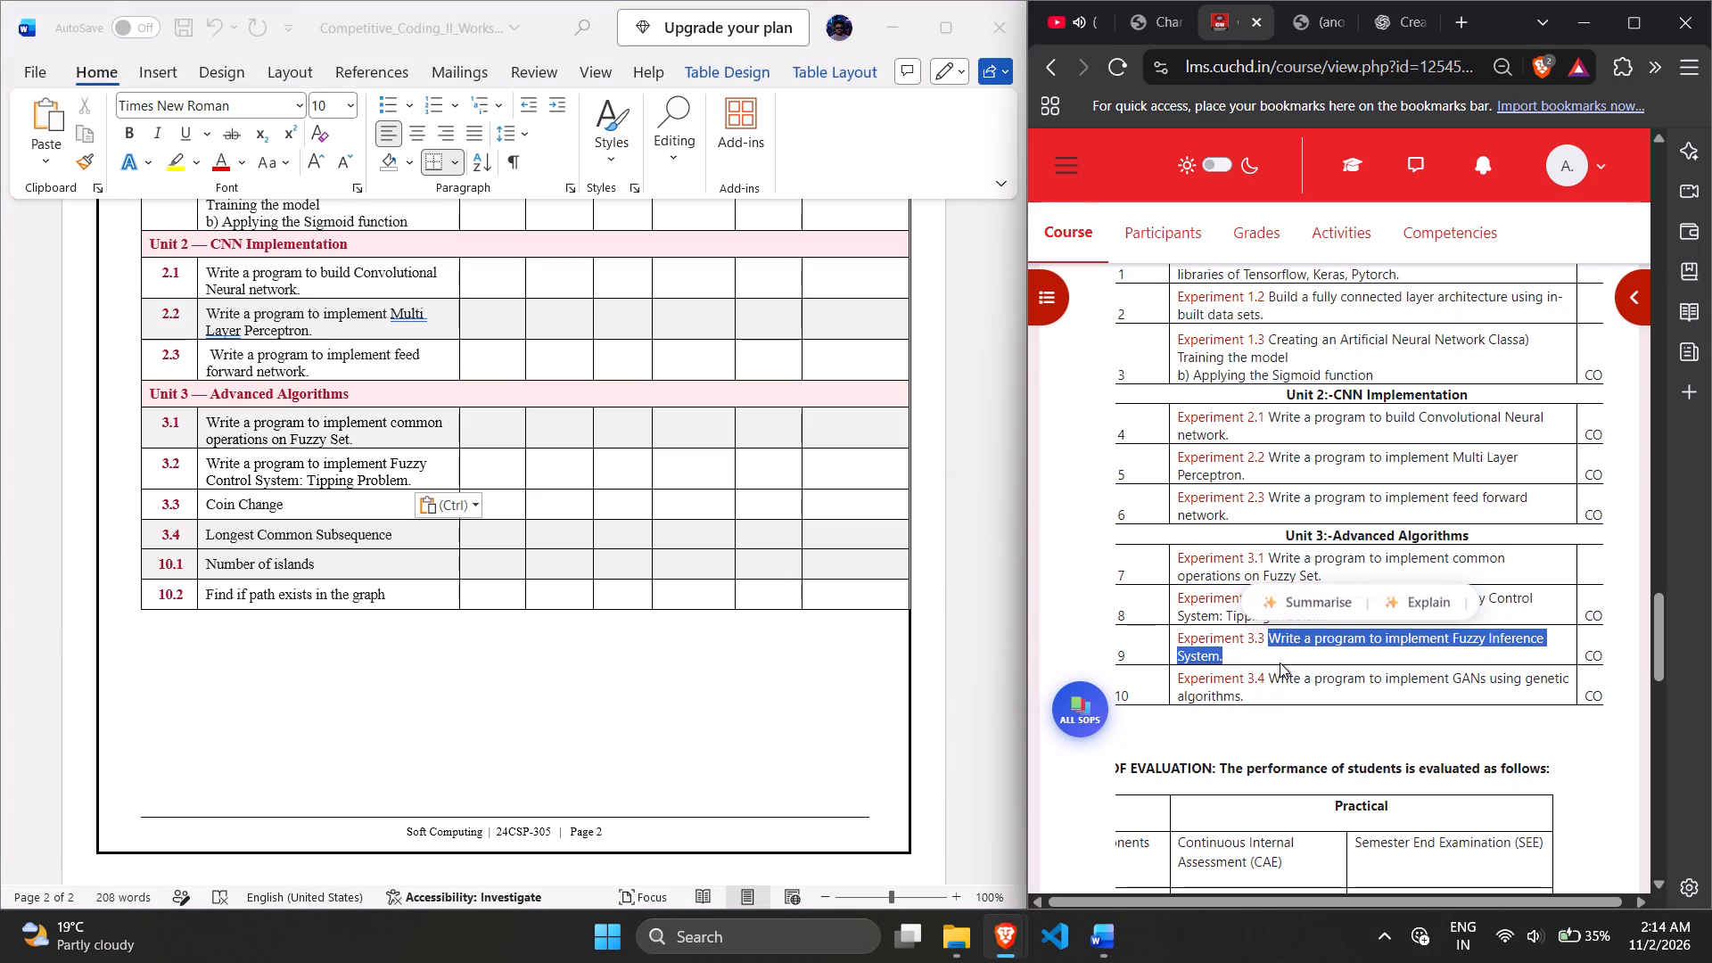
{"action": "key", "text": "ctrl+c"}
{"action": "left_click", "coordinate": [292, 511]}
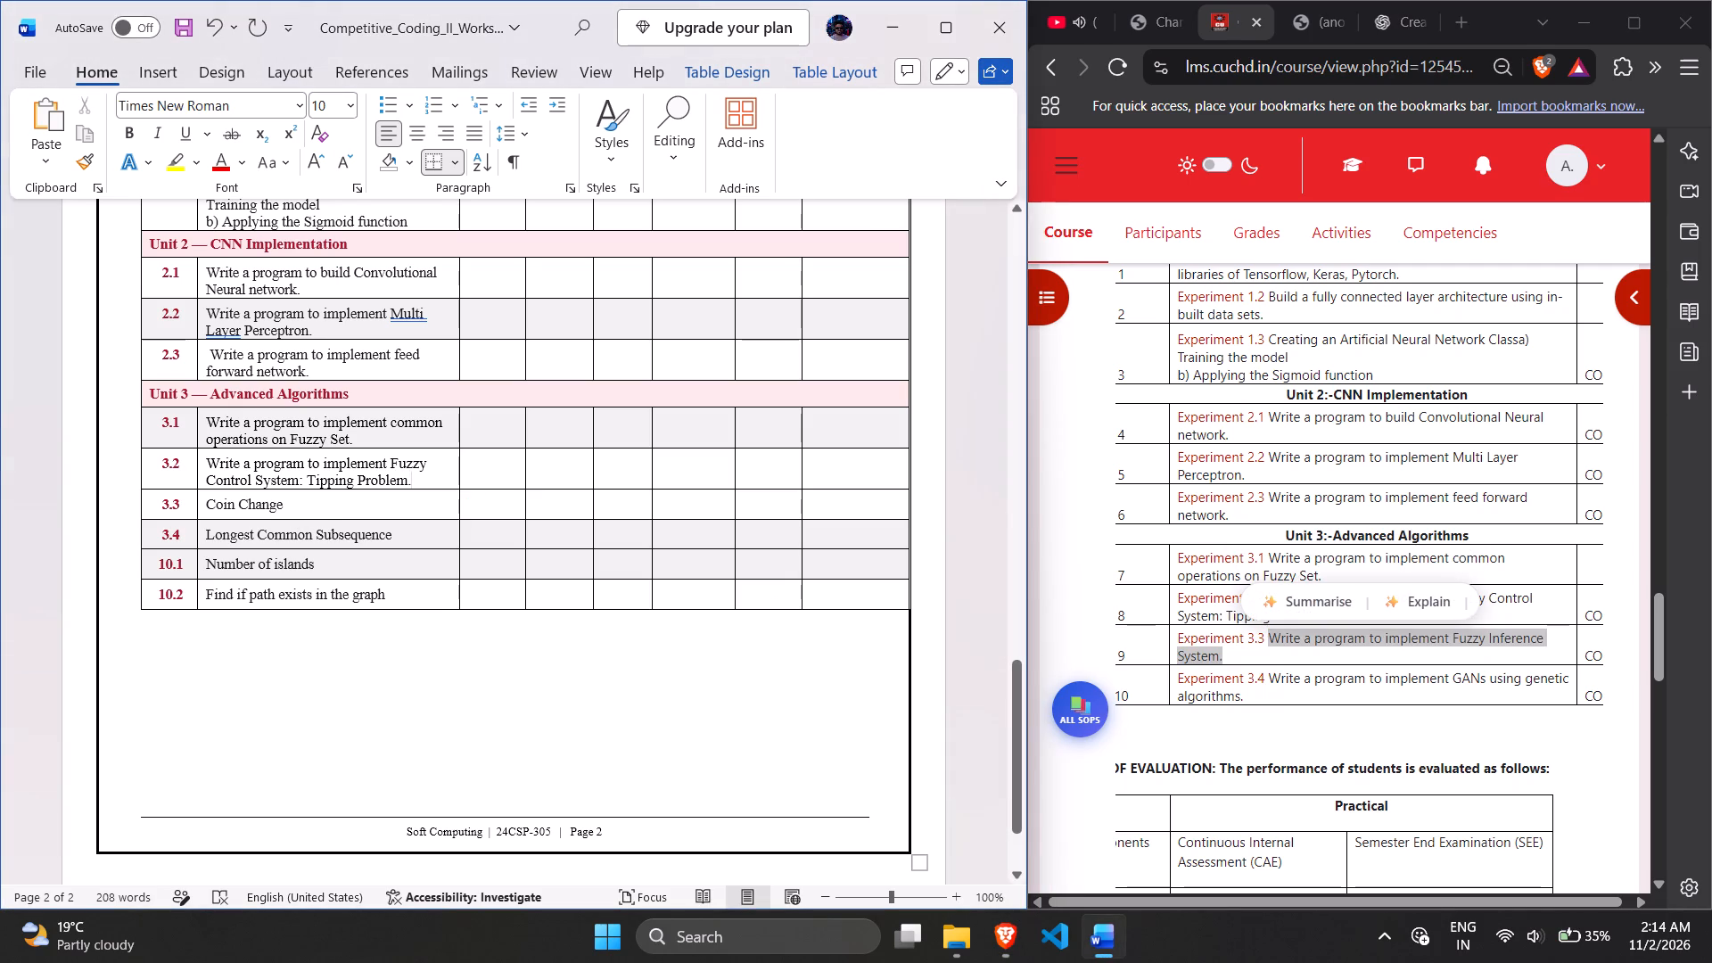
{"action": "left_click", "coordinate": [284, 496]}
{"action": "key", "text": "BackSpace"}
{"action": "key", "text": "BackSpace"}
{"action": "key", "text": "BackSpace"}
{"action": "key", "text": "BackSpace"}
{"action": "key", "text": "BackSpace"}
{"action": "key", "text": "BackSpace"}
{"action": "key", "text": "BackSpace"}
{"action": "key", "text": "BackSpace"}
{"action": "key", "text": "BackSpace"}
{"action": "key", "text": "BackSpace"}
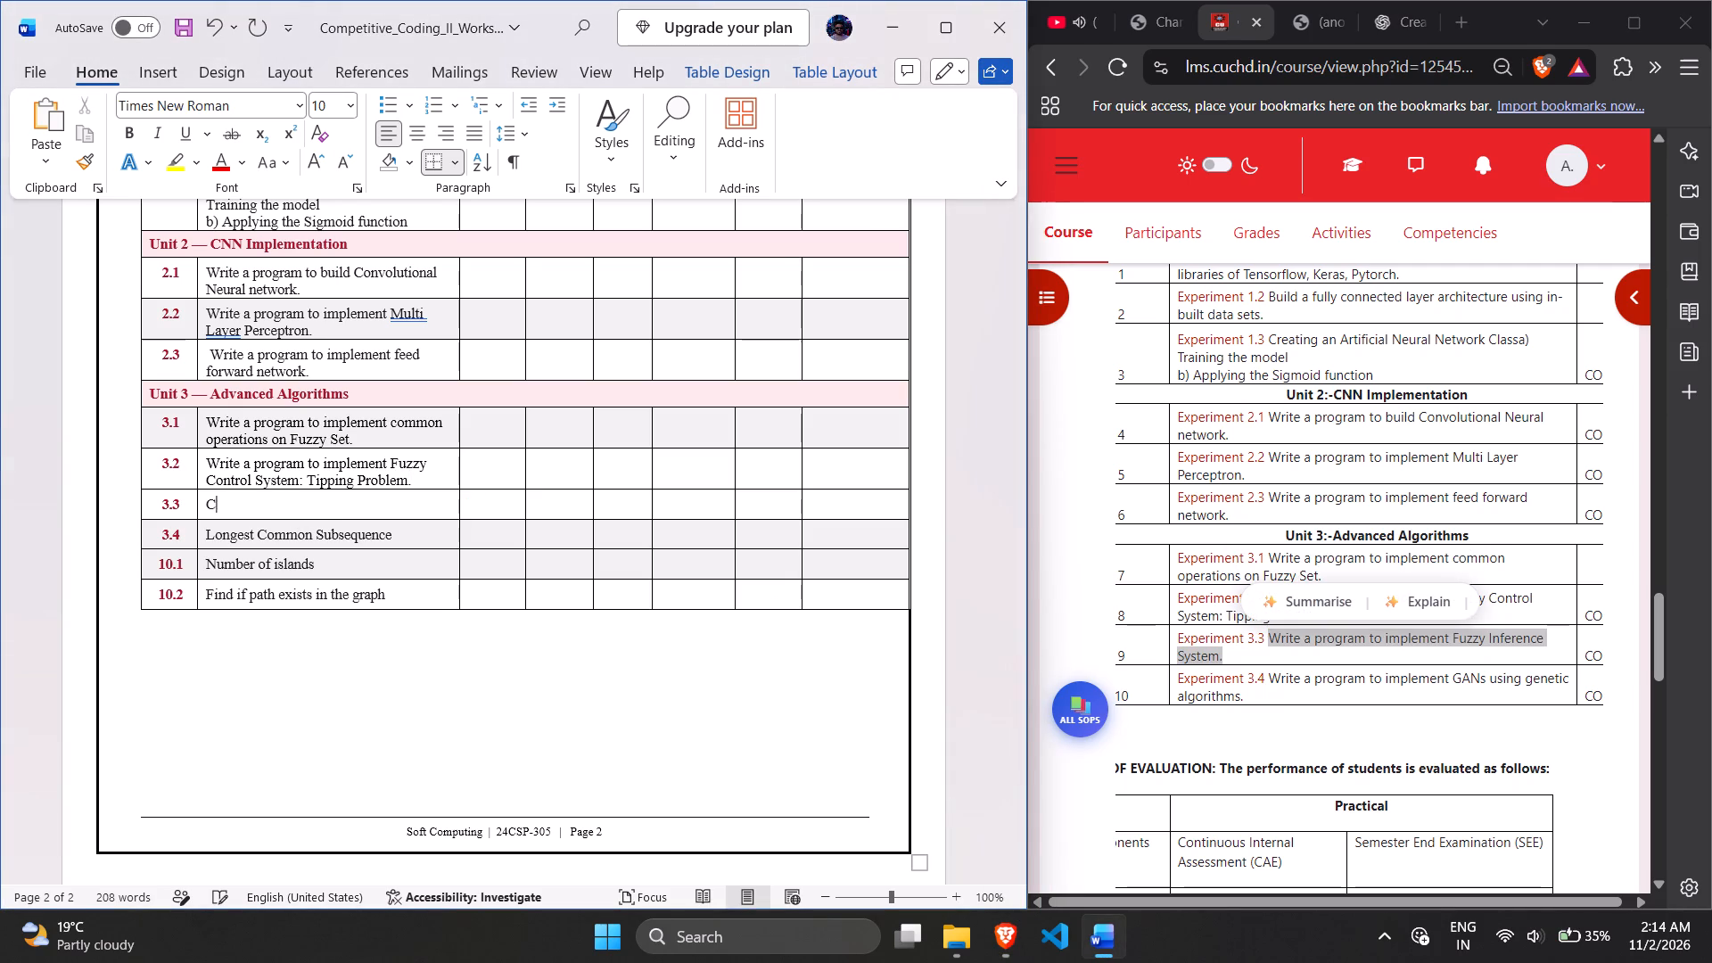
{"action": "key", "text": "BackSpace"}
{"action": "key", "text": "ctrl+v"}
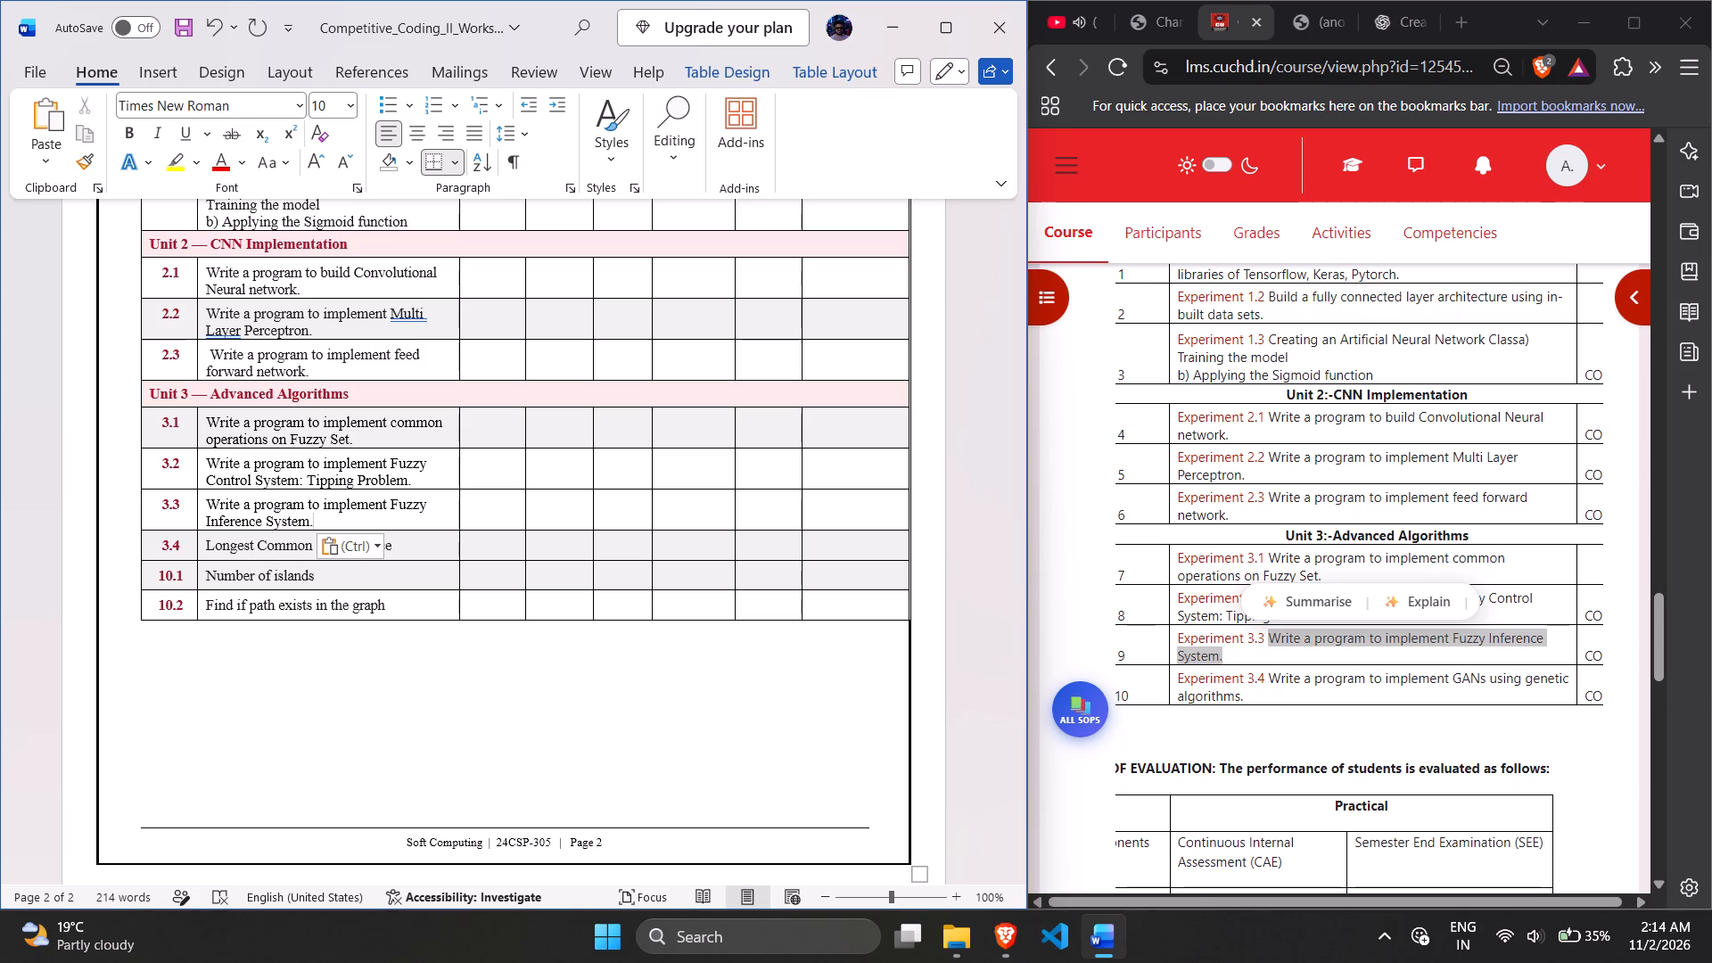
Replace the row 3.4 title with the LMS text "Write a program to implement GANs using genetic algorithms.".
{"action": "left_click_drag", "start_coordinate": [1272, 683], "coordinate": [1280, 703]}
{"action": "key", "text": "ctrl+c"}
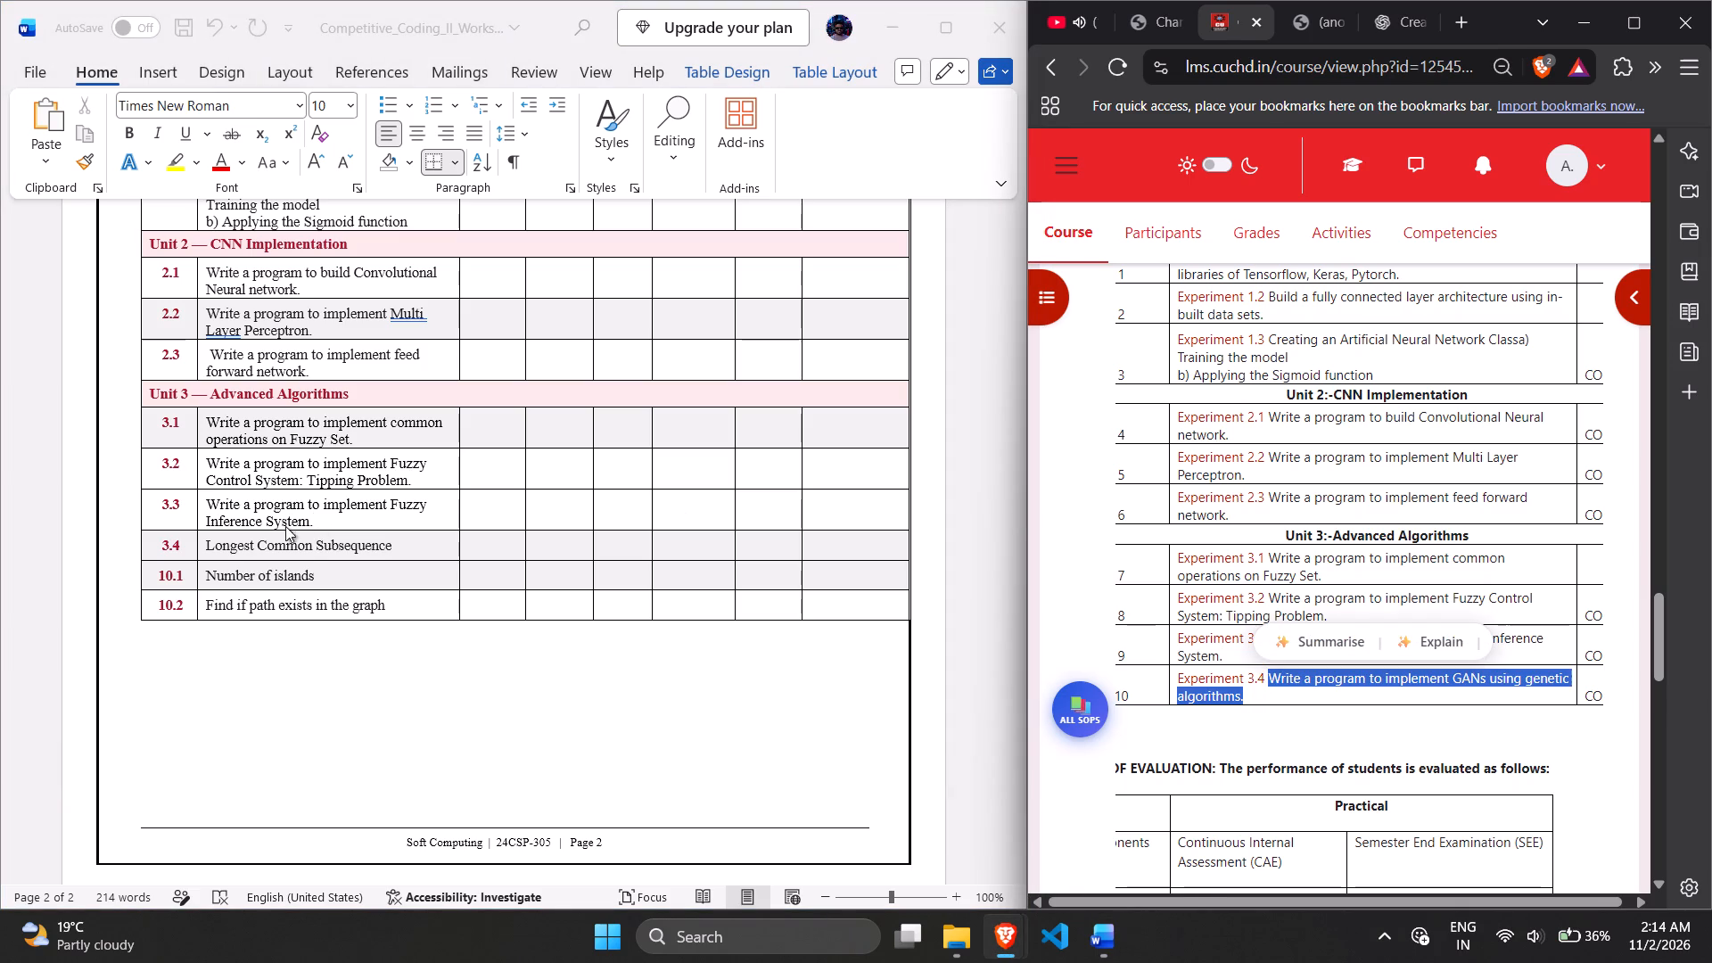
{"action": "left_click", "coordinate": [389, 602]}
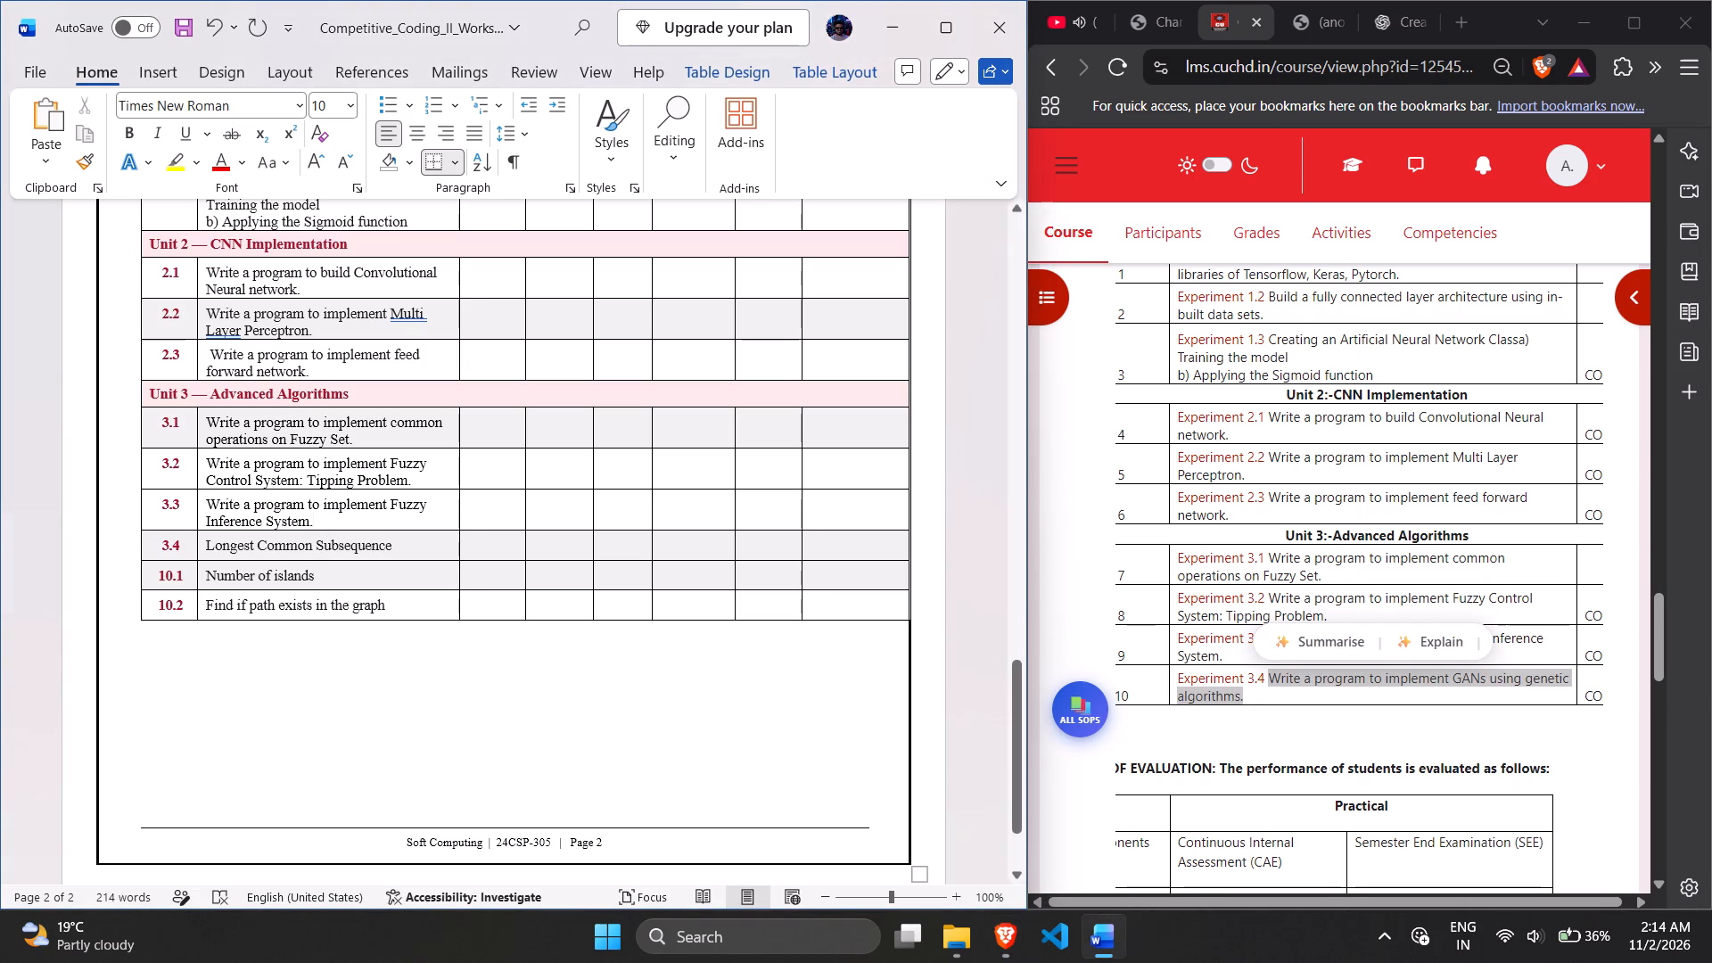
{"action": "left_click", "coordinate": [407, 550]}
{"action": "key", "text": "BackSpace"}
{"action": "key", "text": "BackSpace"}
{"action": "key", "text": "BackSpace"}
{"action": "key", "text": "BackSpace"}
{"action": "key", "text": "BackSpace"}
{"action": "key", "text": "BackSpace"}
{"action": "key", "text": "BackSpace"}
{"action": "key", "text": "BackSpace"}
{"action": "key", "text": "BackSpace"}
{"action": "key", "text": "BackSpace"}
{"action": "key", "text": "BackSpace"}
{"action": "key", "text": "BackSpace"}
{"action": "key", "text": "BackSpace"}
{"action": "key", "text": "BackSpace"}
{"action": "key", "text": "BackSpace"}
{"action": "key", "text": "BackSpace"}
{"action": "key", "text": "BackSpace"}
{"action": "key", "text": "BackSpace"}
{"action": "key", "text": "BackSpace"}
{"action": "key", "text": "BackSpace"}
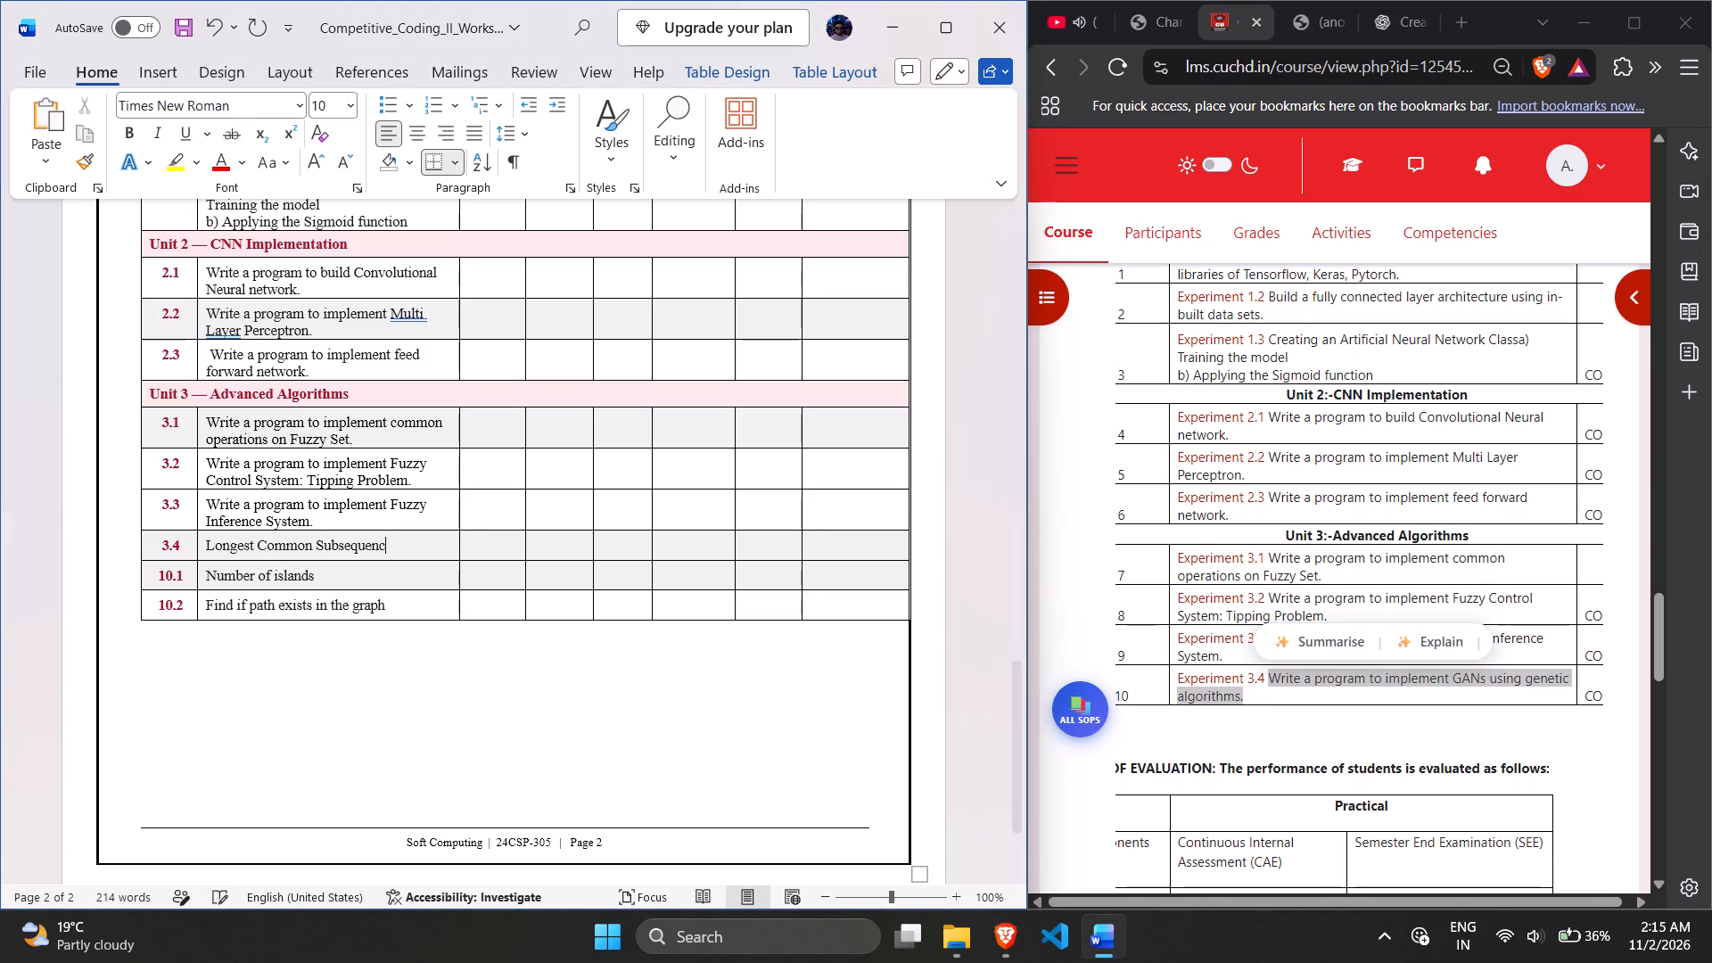
{"action": "key", "text": "BackSpace"}
{"action": "key", "text": "BackSpace"}
{"action": "key", "text": "BackSpace"}
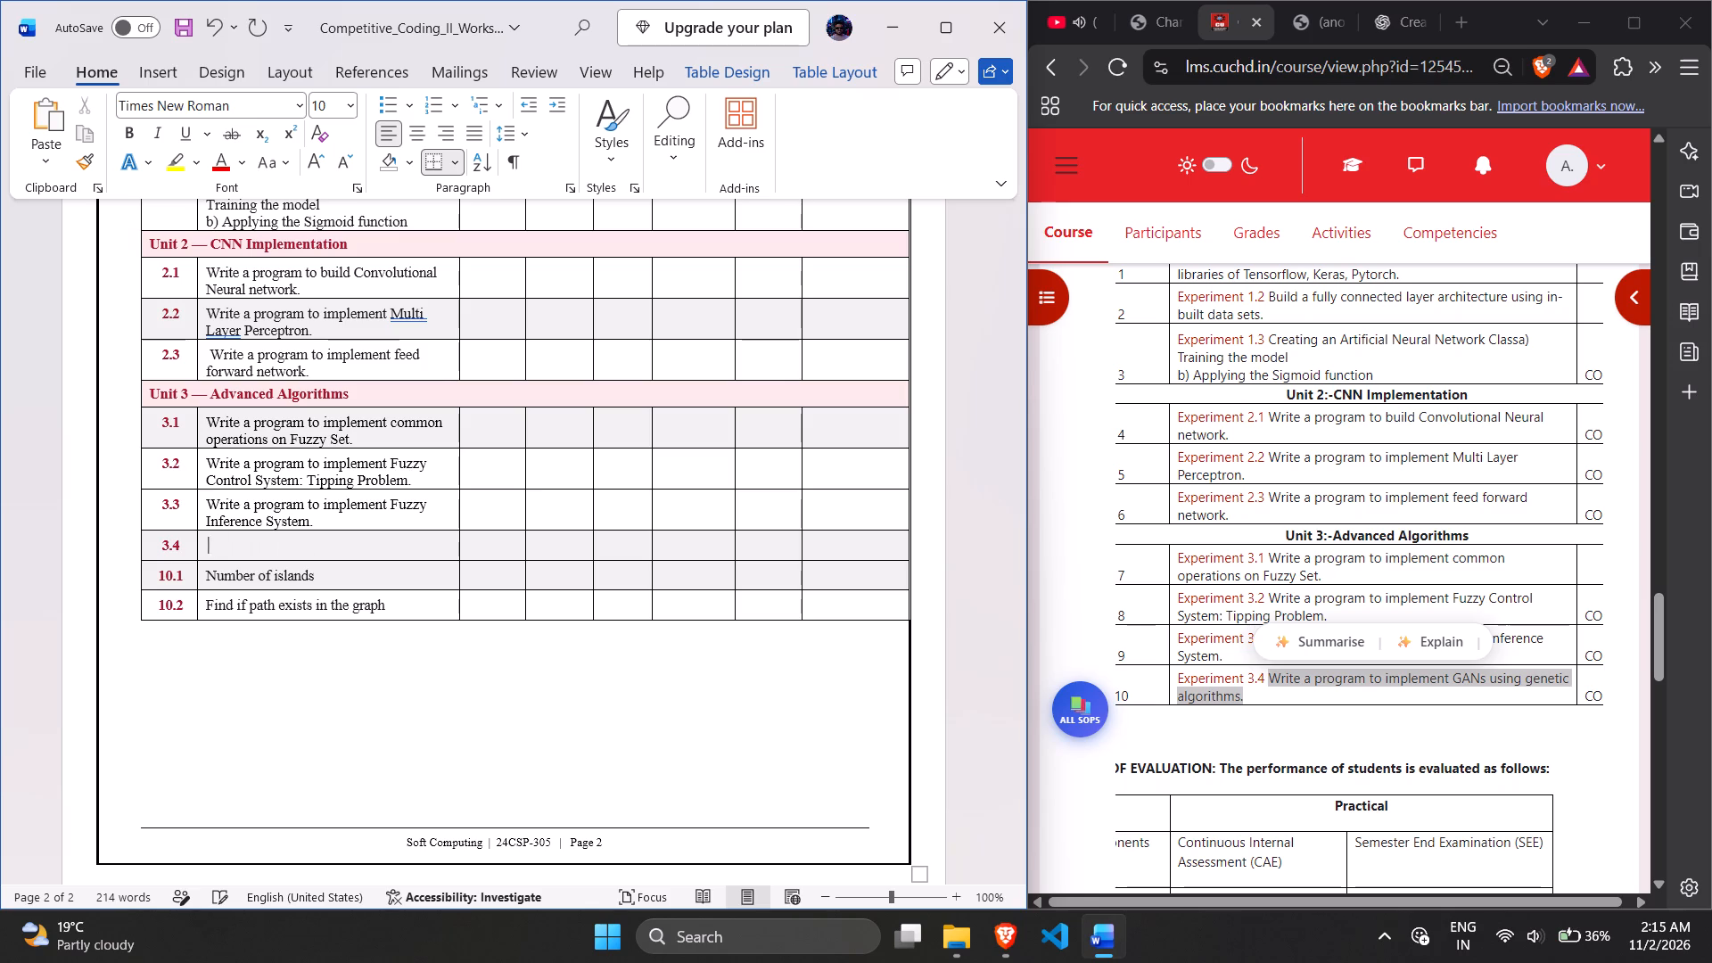
{"action": "key", "text": "ctrl+v"}
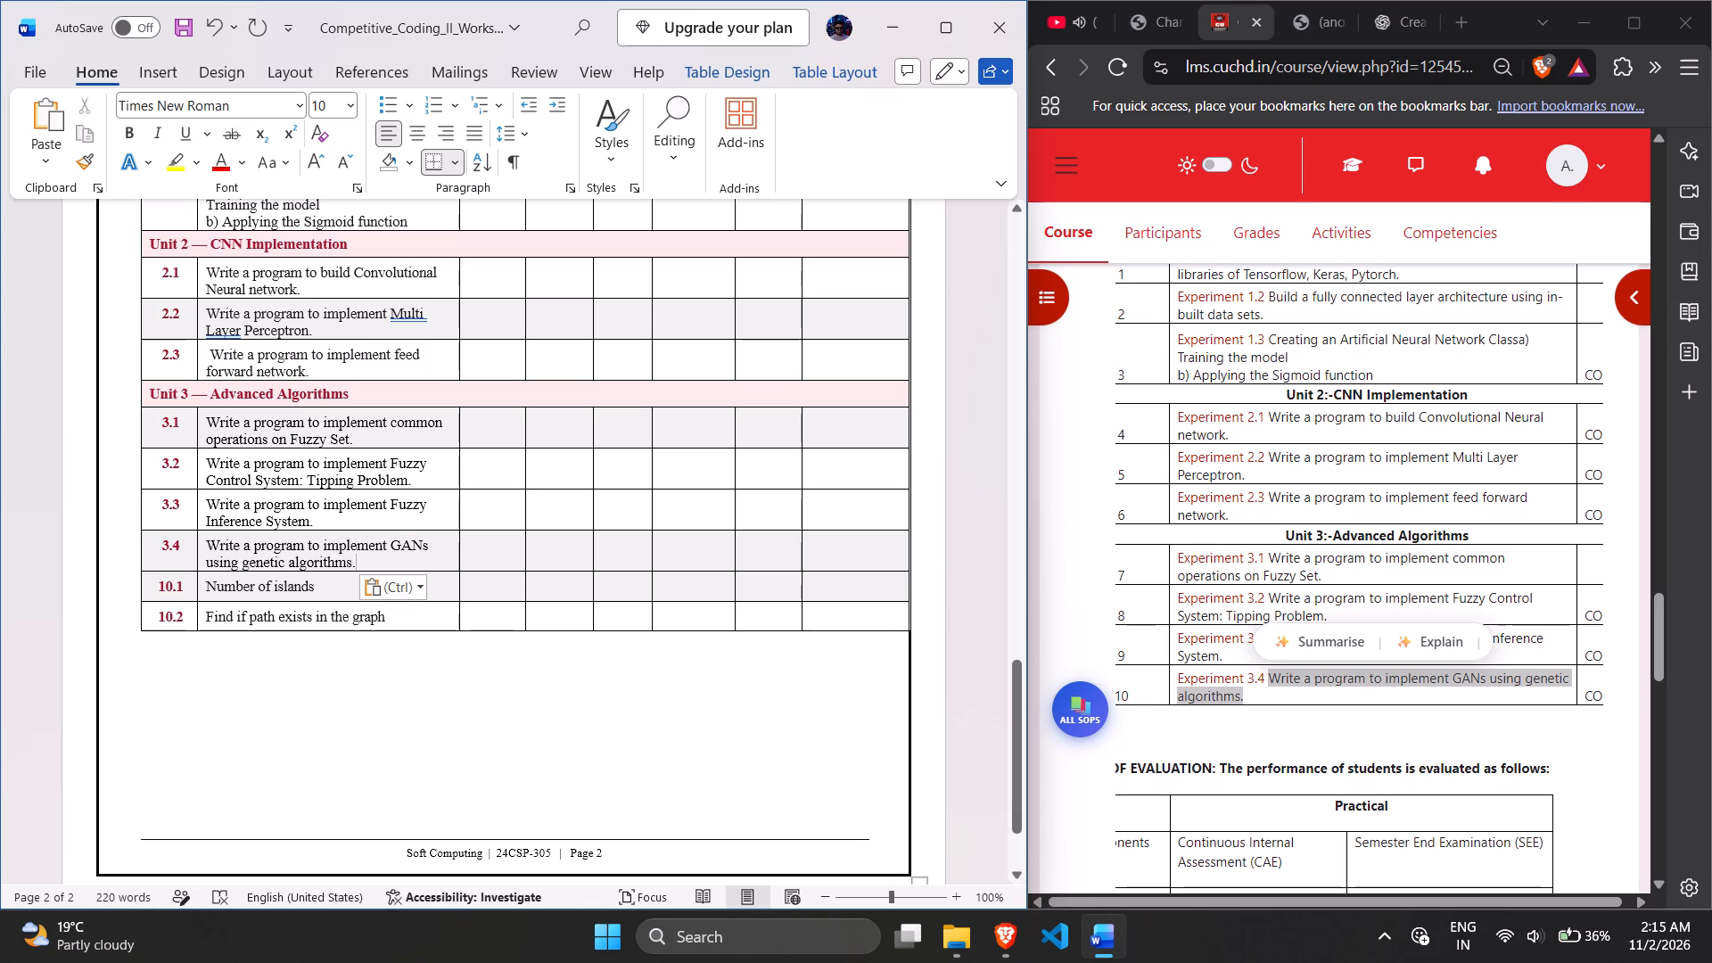
Delete the two leftover Unit 3 index rows: 10.1 Number of islands and 10.2 Find if path exists in the graph.
{"action": "left_click_drag", "start_coordinate": [181, 587], "coordinate": [821, 624]}
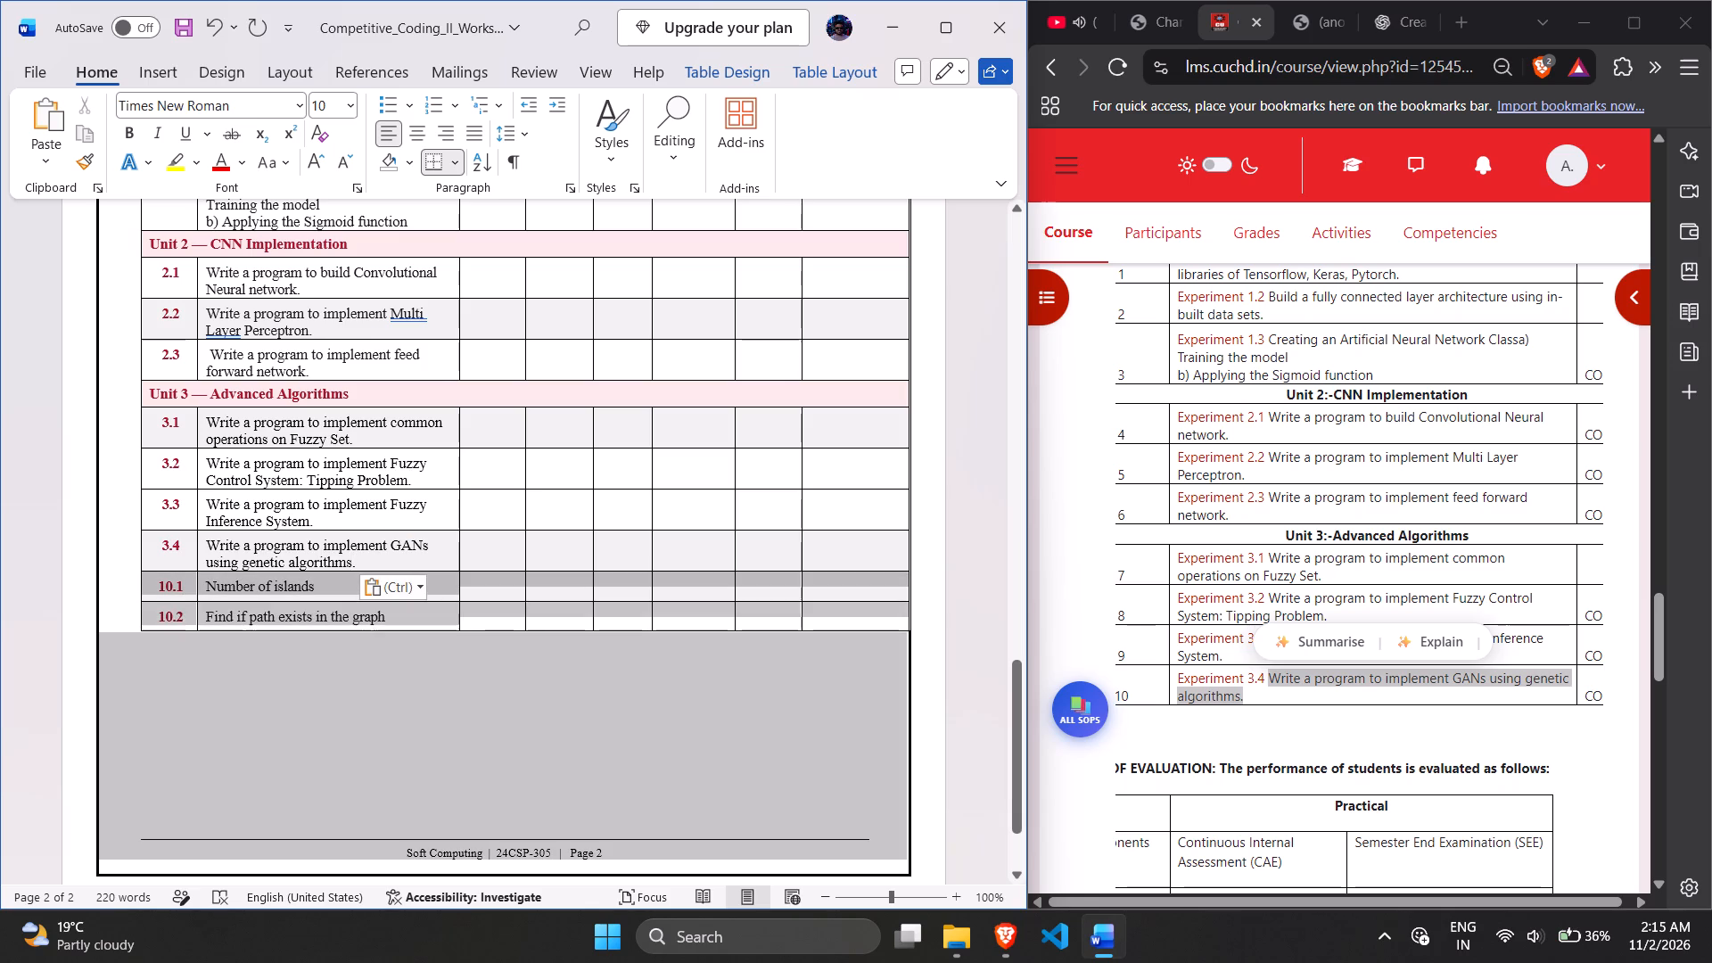
{"action": "left_click_drag", "start_coordinate": [821, 624], "coordinate": [905, 626]}
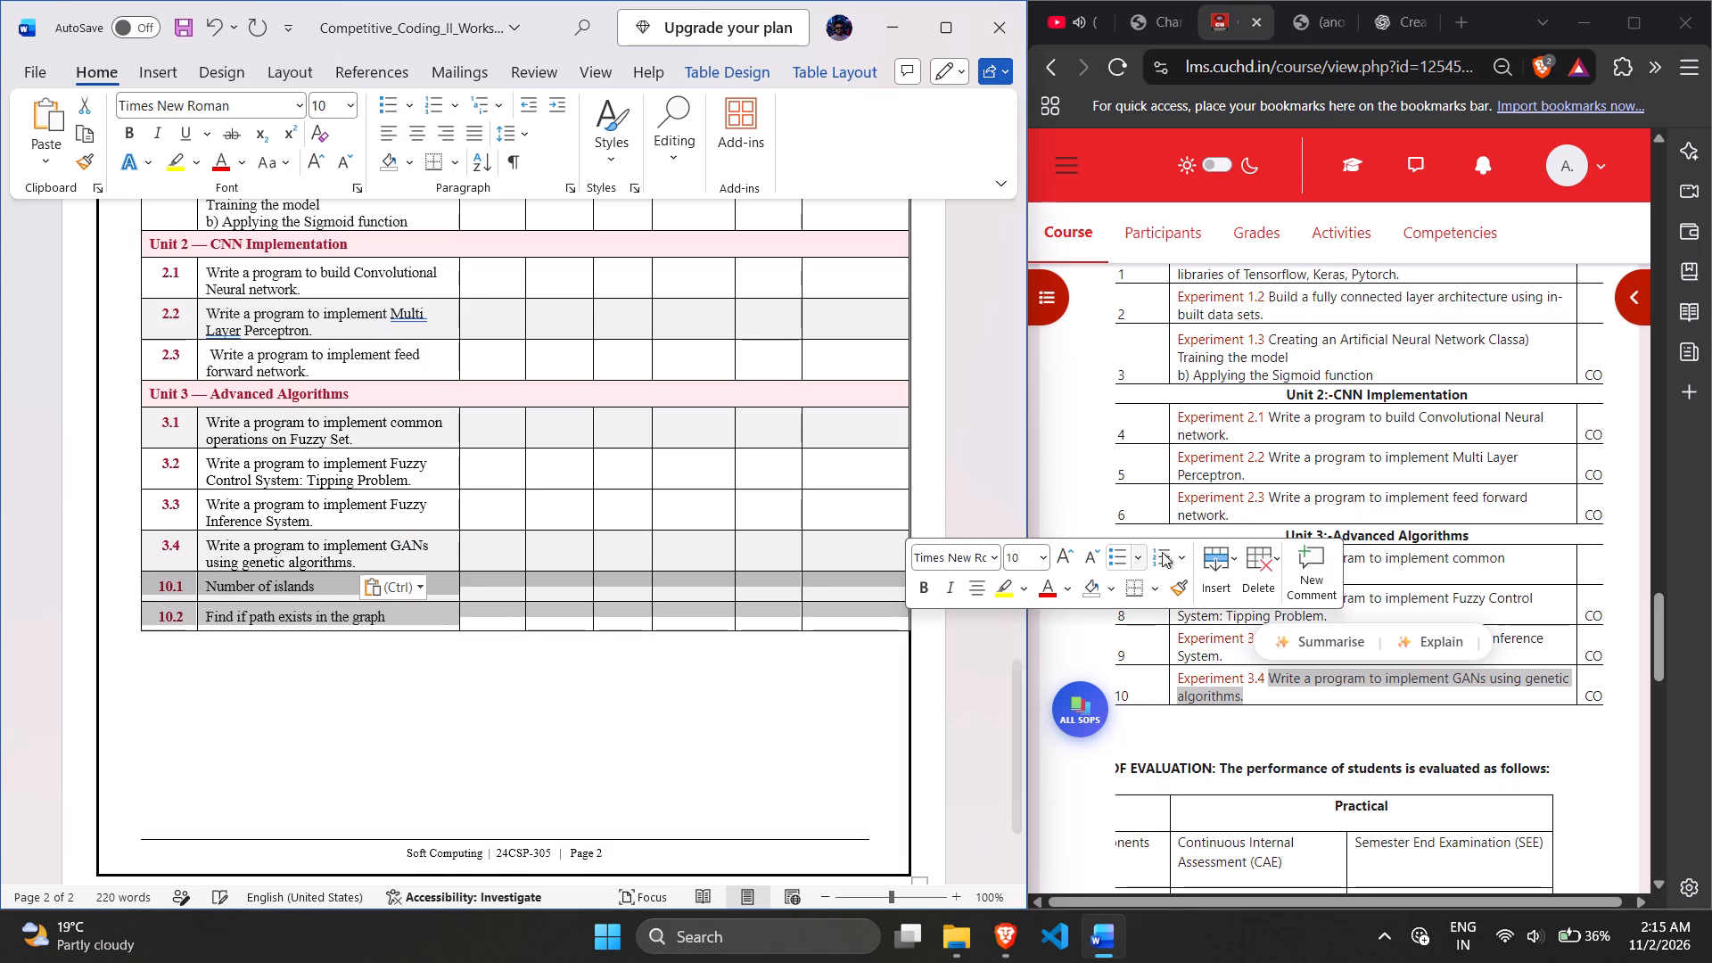
{"action": "left_click", "coordinate": [1269, 573]}
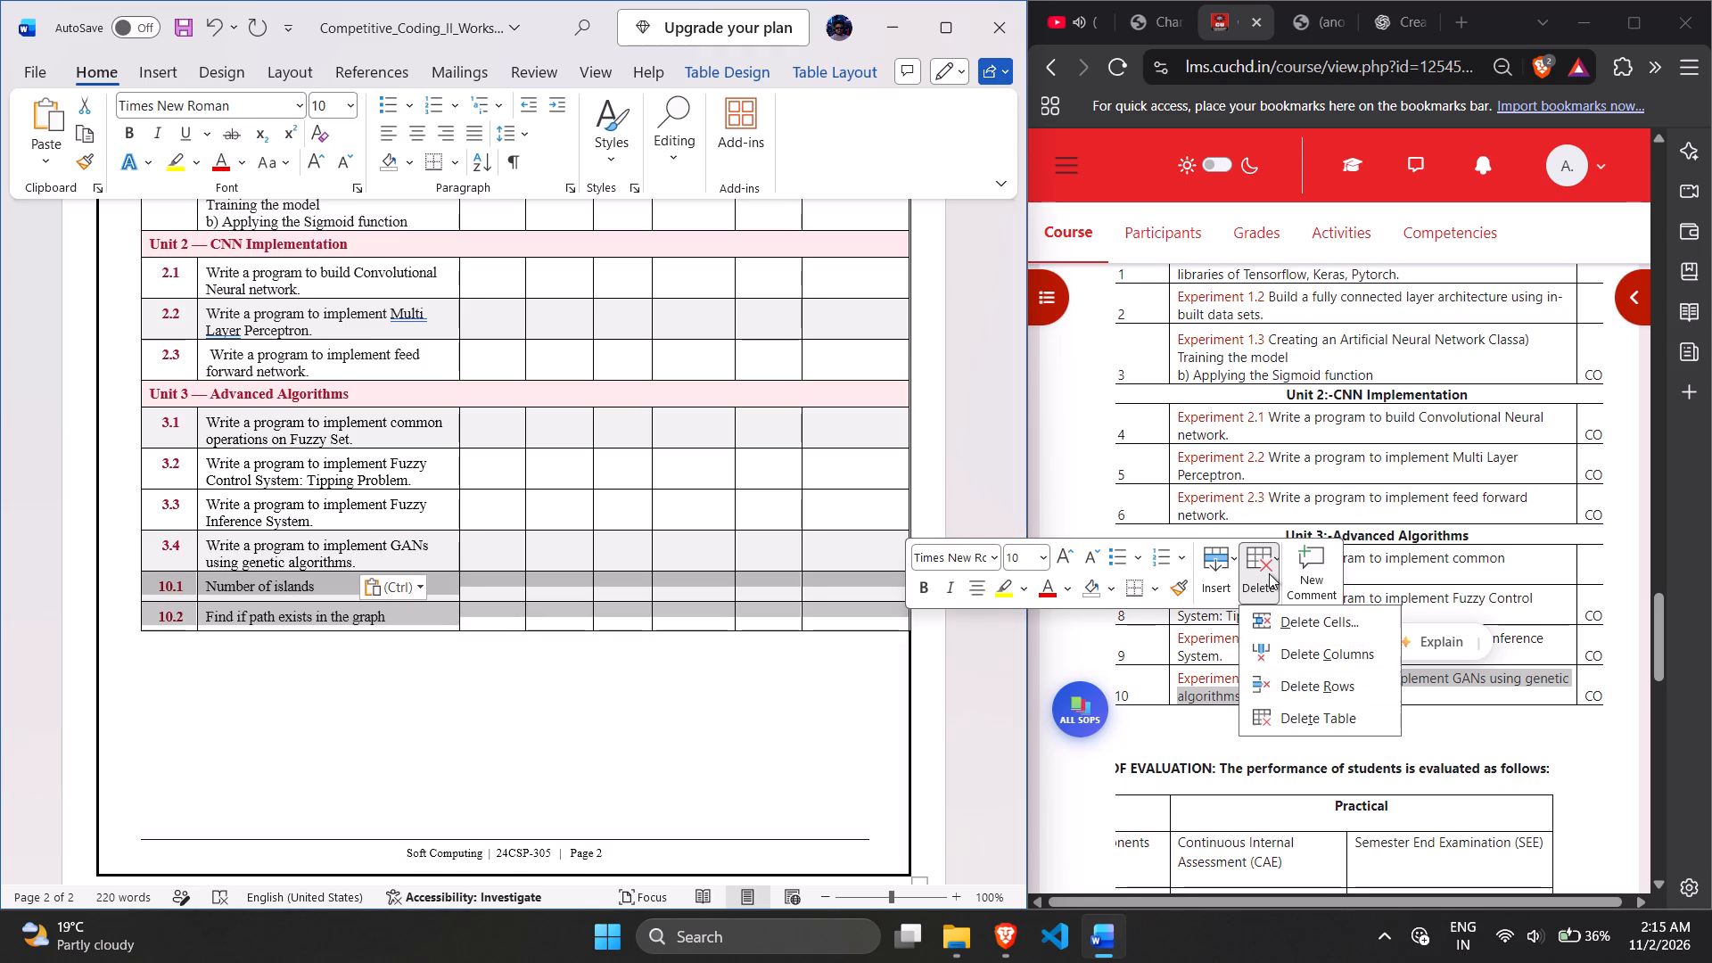
{"action": "left_click", "coordinate": [1306, 686]}
{"action": "left_click", "coordinate": [506, 677]}
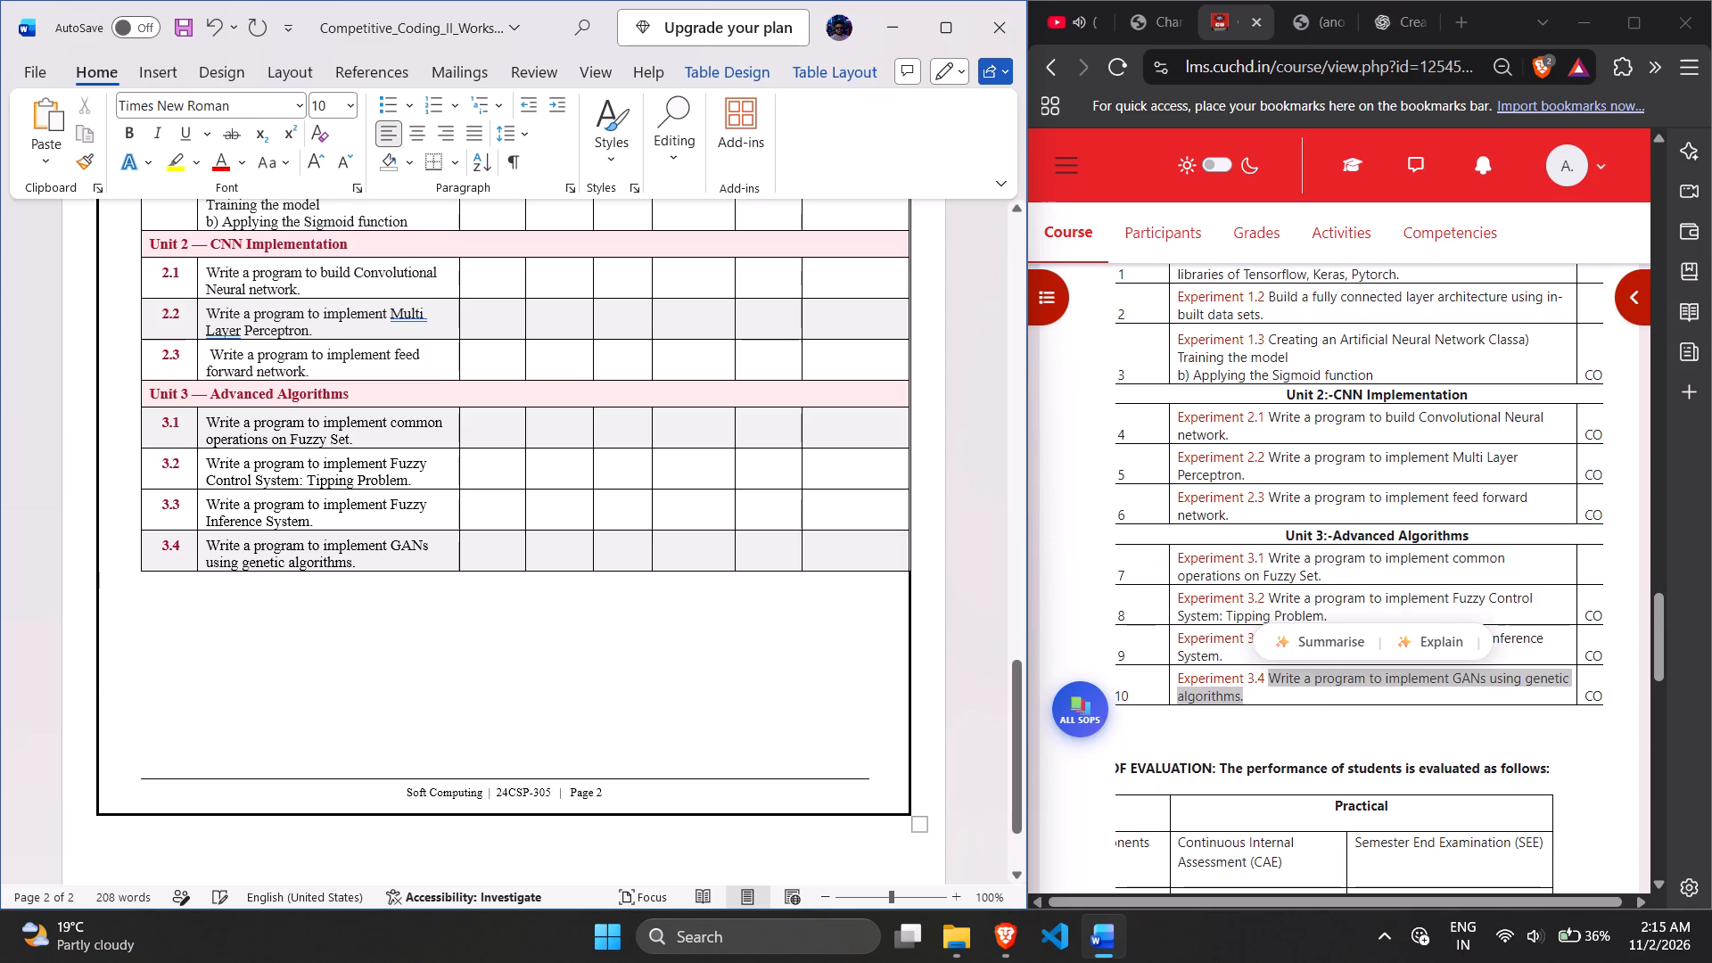
Change the subject code in the page 2 footer line to 24CSH-339.
{"action": "scroll", "coordinate": [506, 677], "scroll_direction": "down", "scroll_amount": 1}
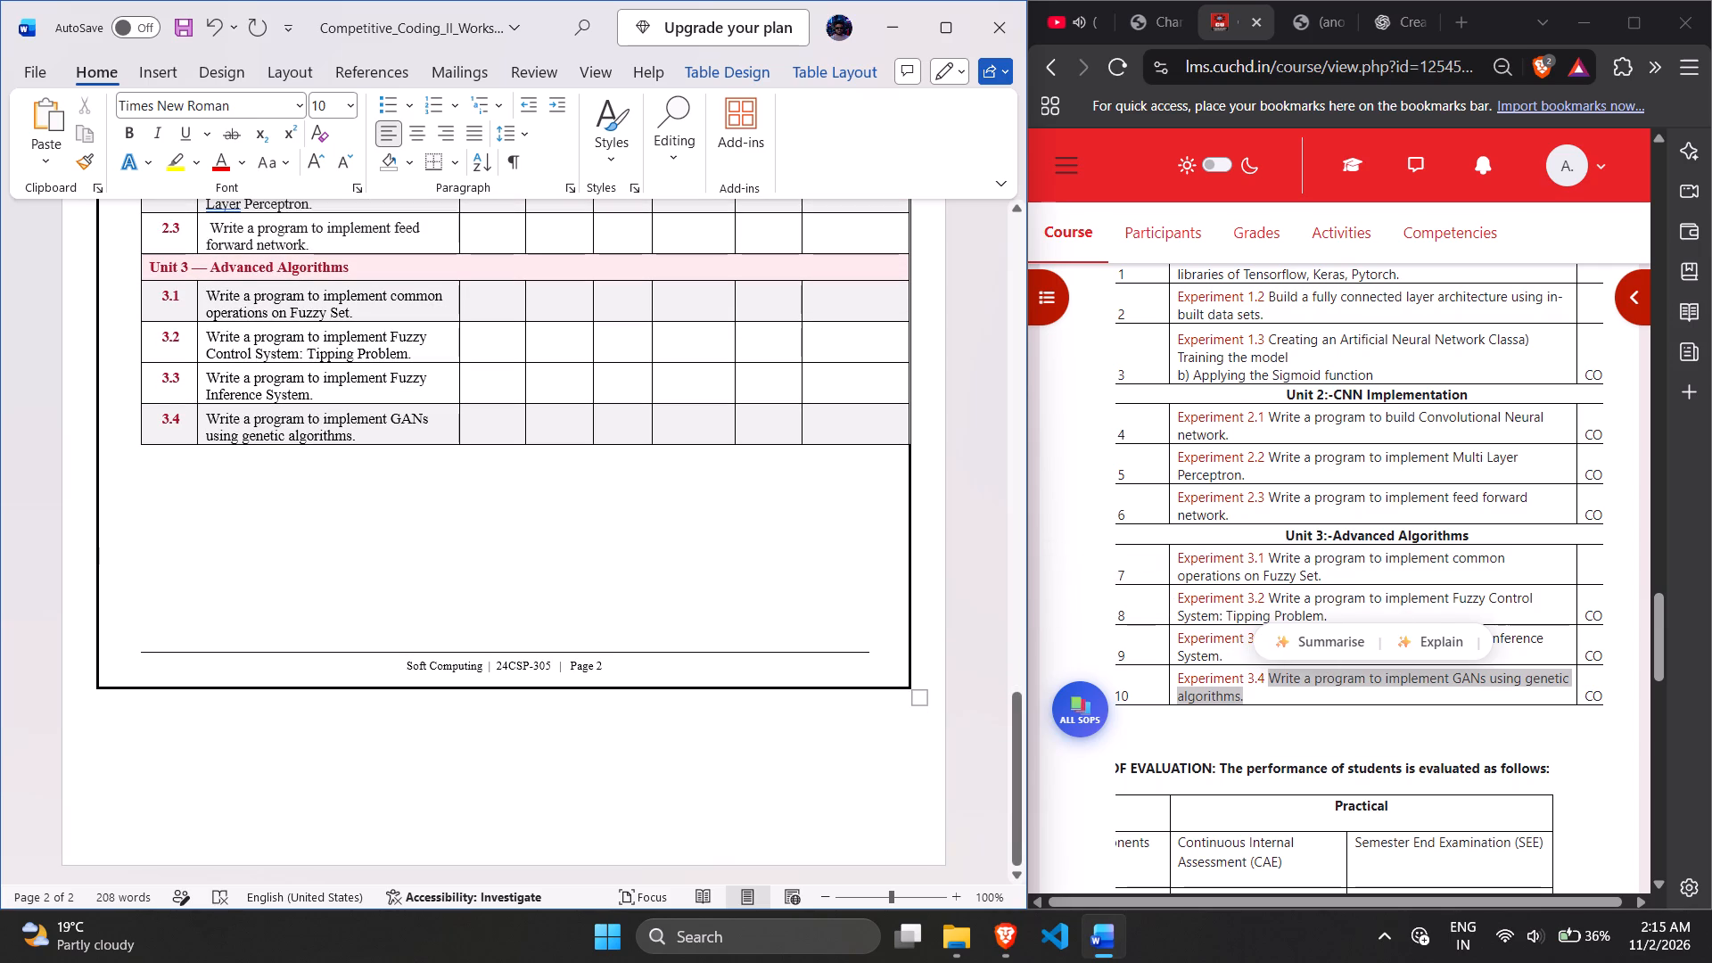
{"action": "left_click", "coordinate": [547, 664]}
{"action": "key", "text": "BackSpace"}
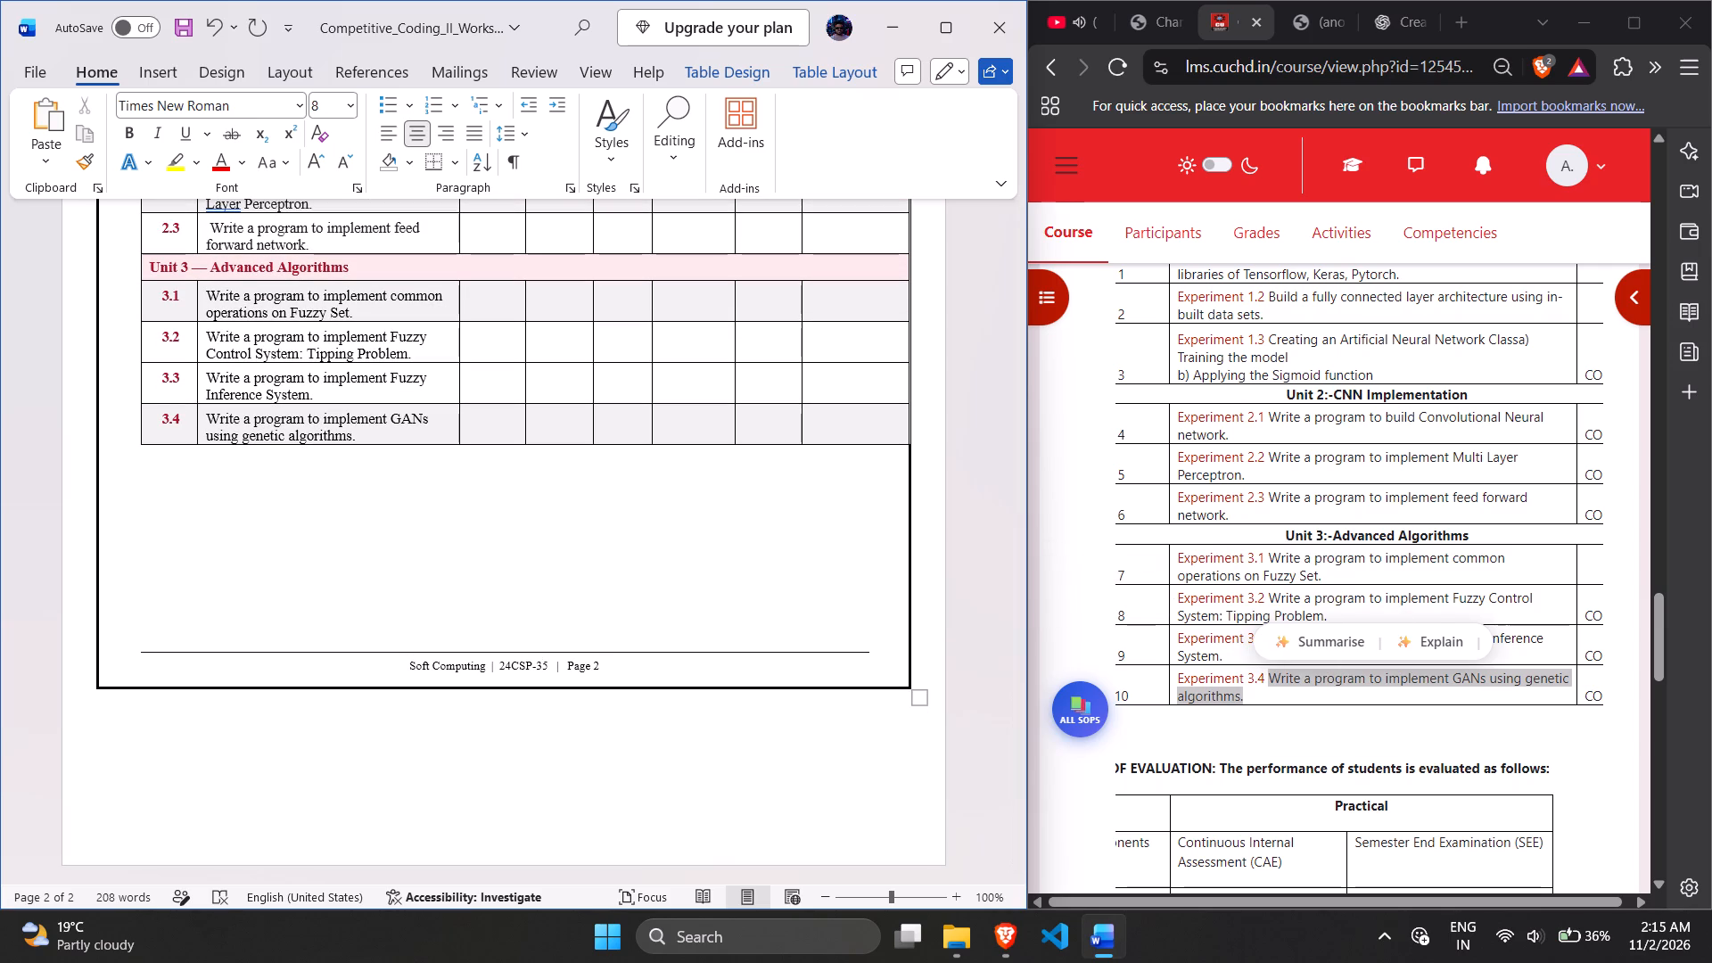
{"action": "key", "text": "Right"}
{"action": "key", "text": "BackSpace"}
{"action": "key", "text": "BackSpace"}
{"action": "key", "text": "BackSpace"}
{"action": "key", "text": "BackSpace"}
{"action": "key", "text": "BackSpace"}
{"action": "type", "text": "SH"}
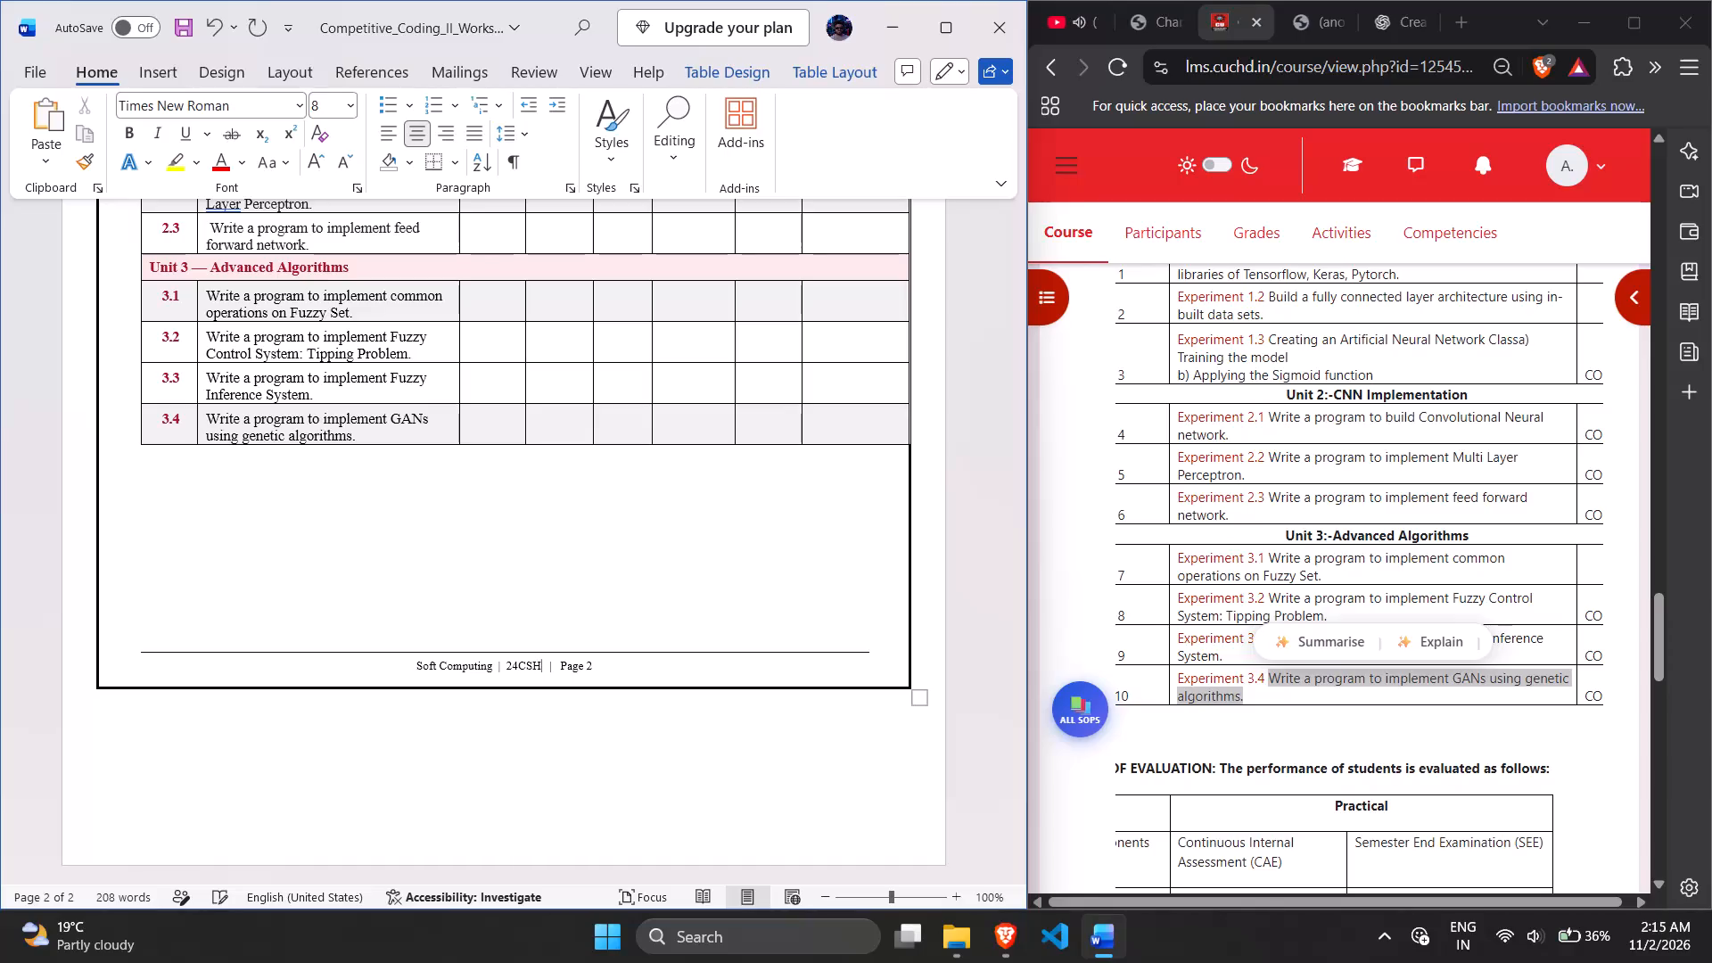
{"action": "key", "text": "equal"}
{"action": "key", "text": "BackSpace"}
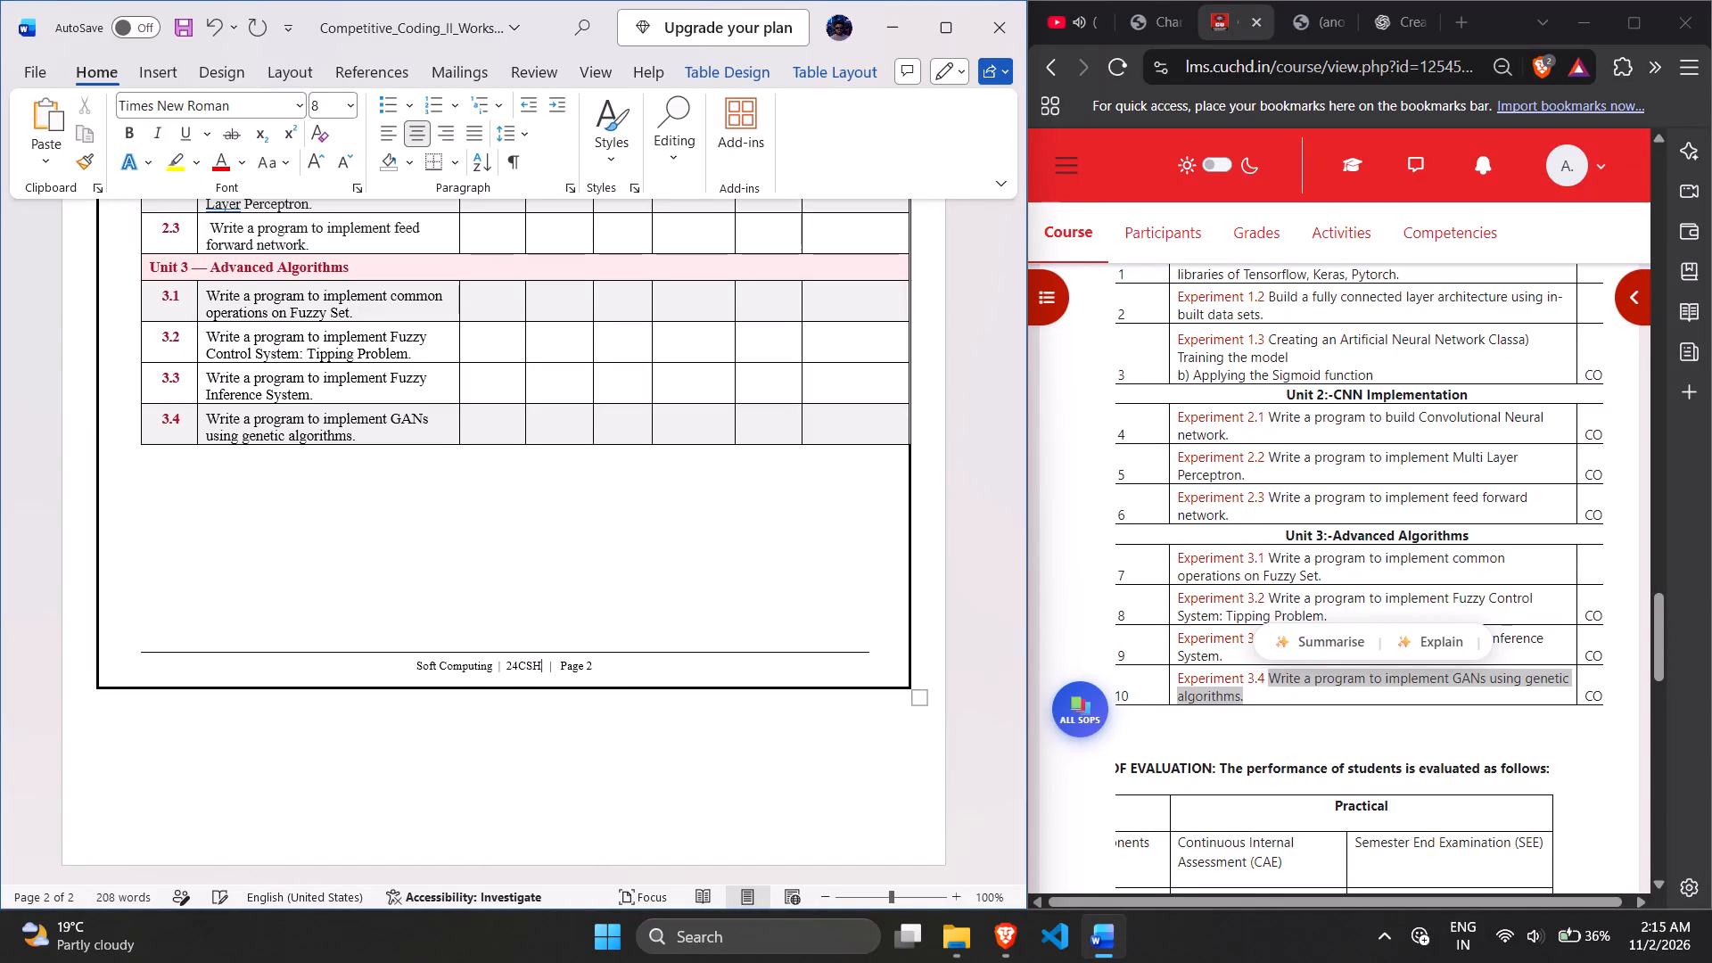
{"action": "type", "text": "-339"}
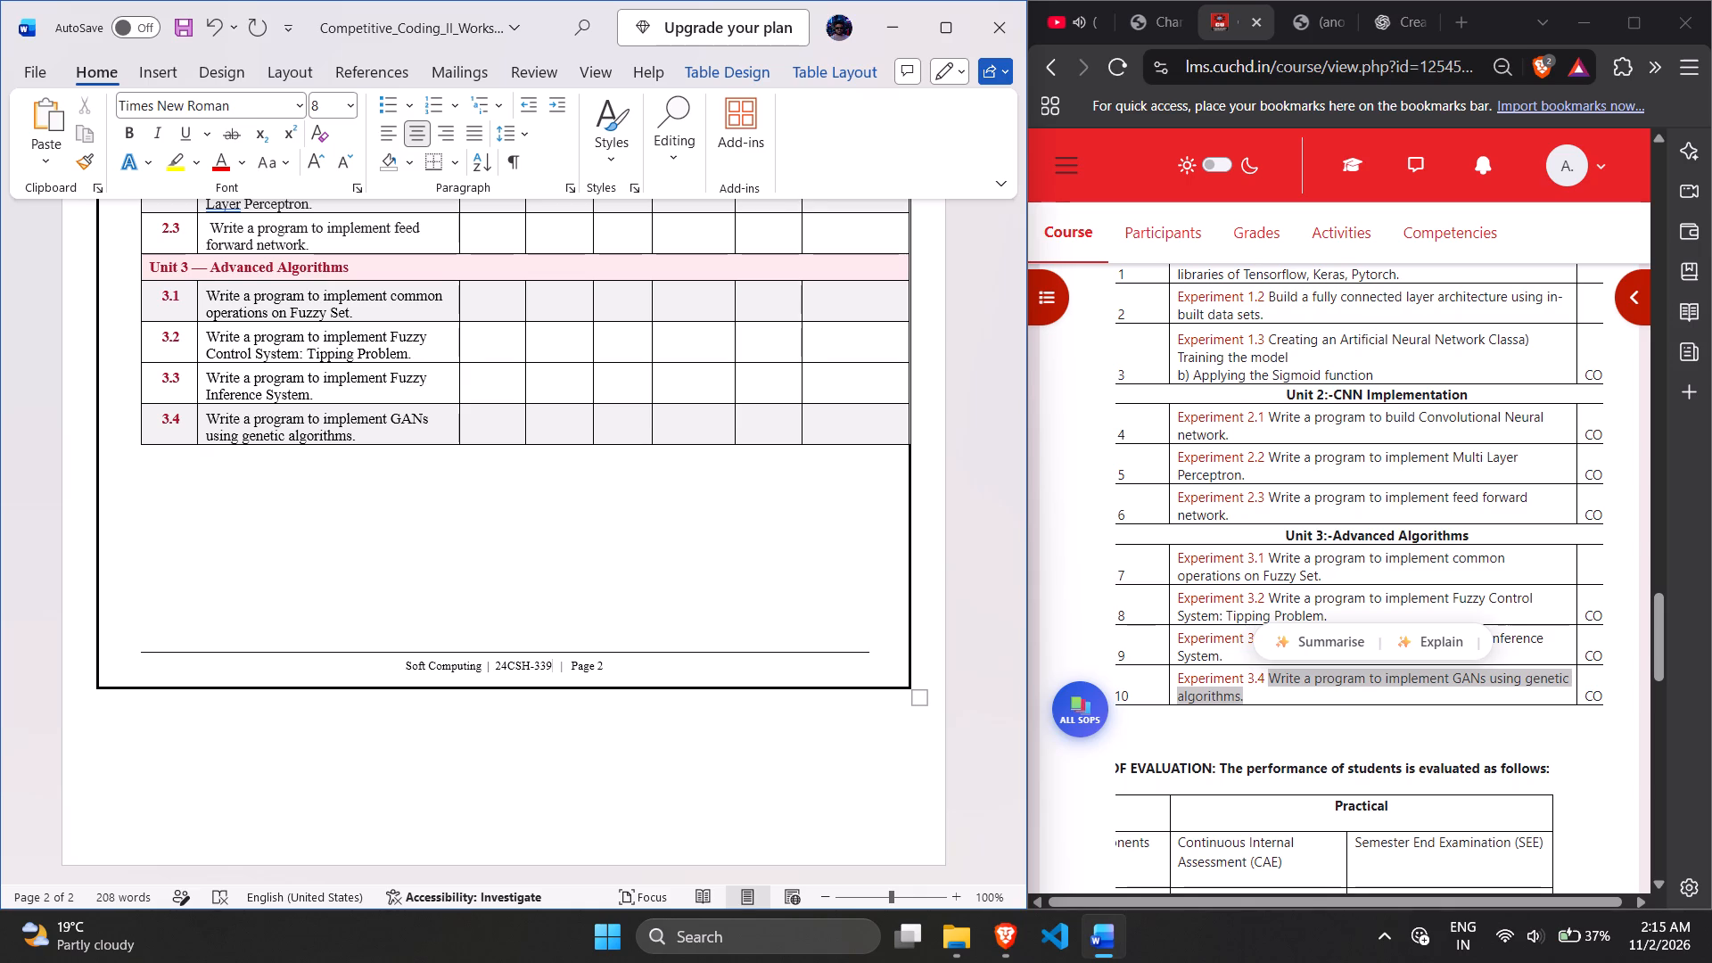
Change the subject code in the page 1 footer line to 24CSH-339.
{"action": "scroll", "coordinate": [510, 630], "scroll_direction": "down", "scroll_amount": 1}
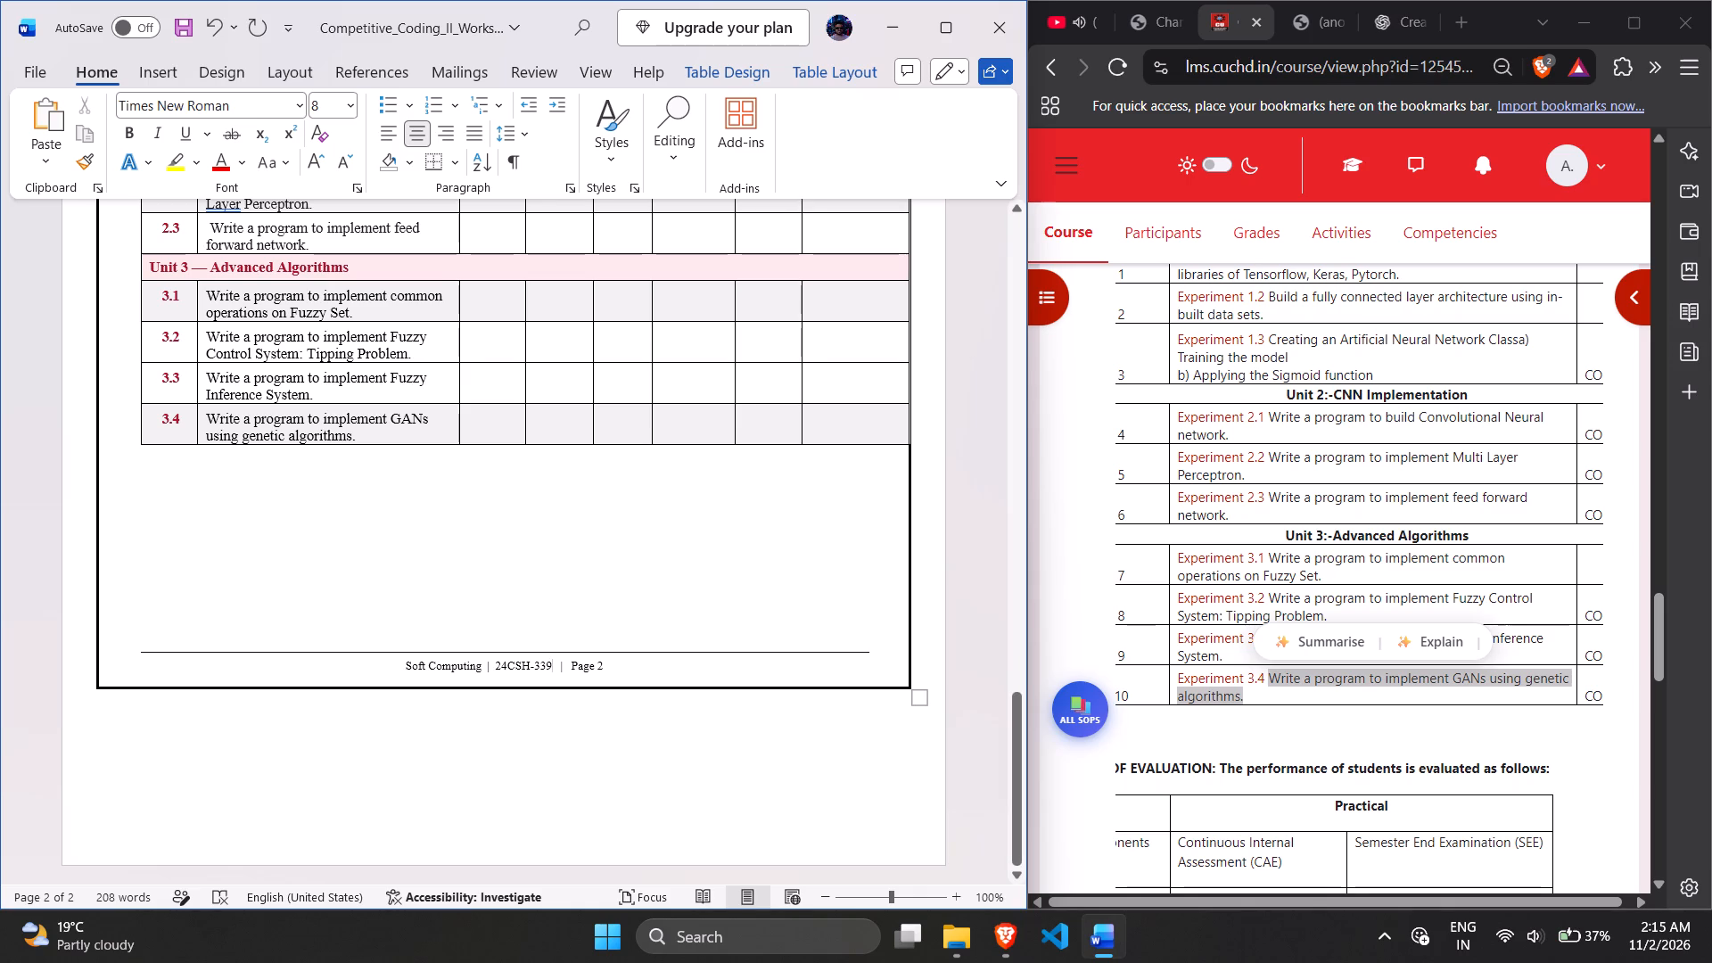
{"action": "scroll", "coordinate": [510, 630], "scroll_direction": "up", "scroll_amount": 4}
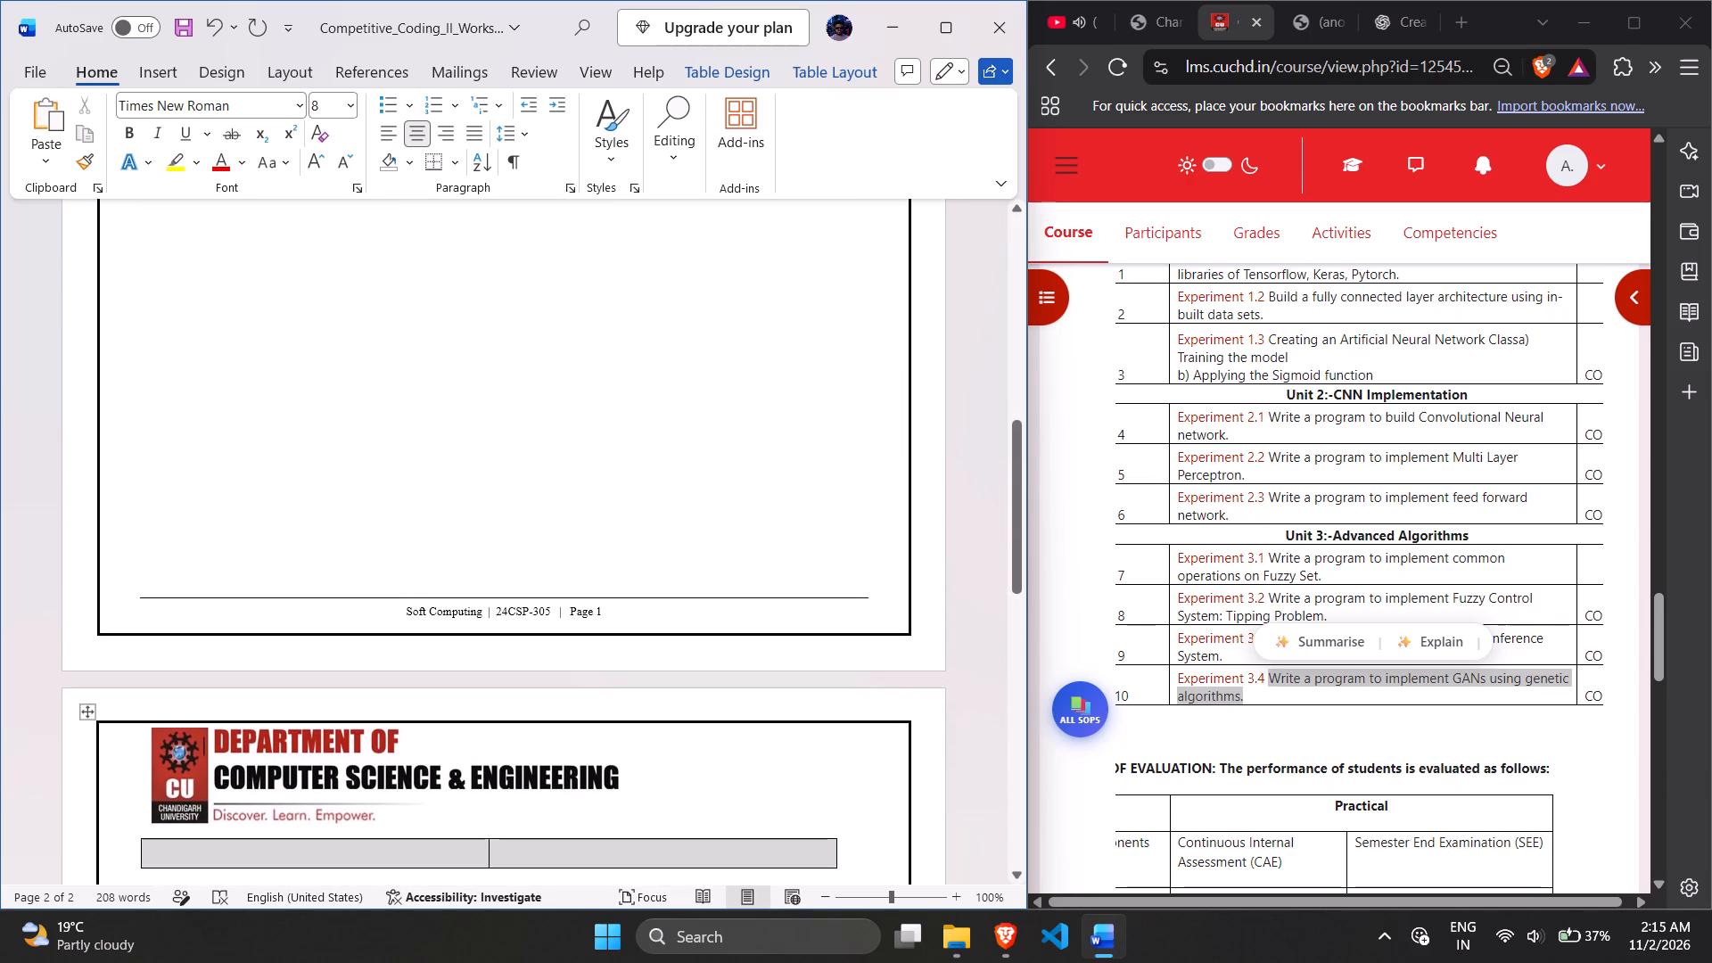
{"action": "left_click", "coordinate": [551, 613]}
{"action": "key", "text": "BackSpace"}
{"action": "key", "text": "BackSpace"}
{"action": "key", "text": "BackSpace"}
{"action": "key", "text": "BackSpace"}
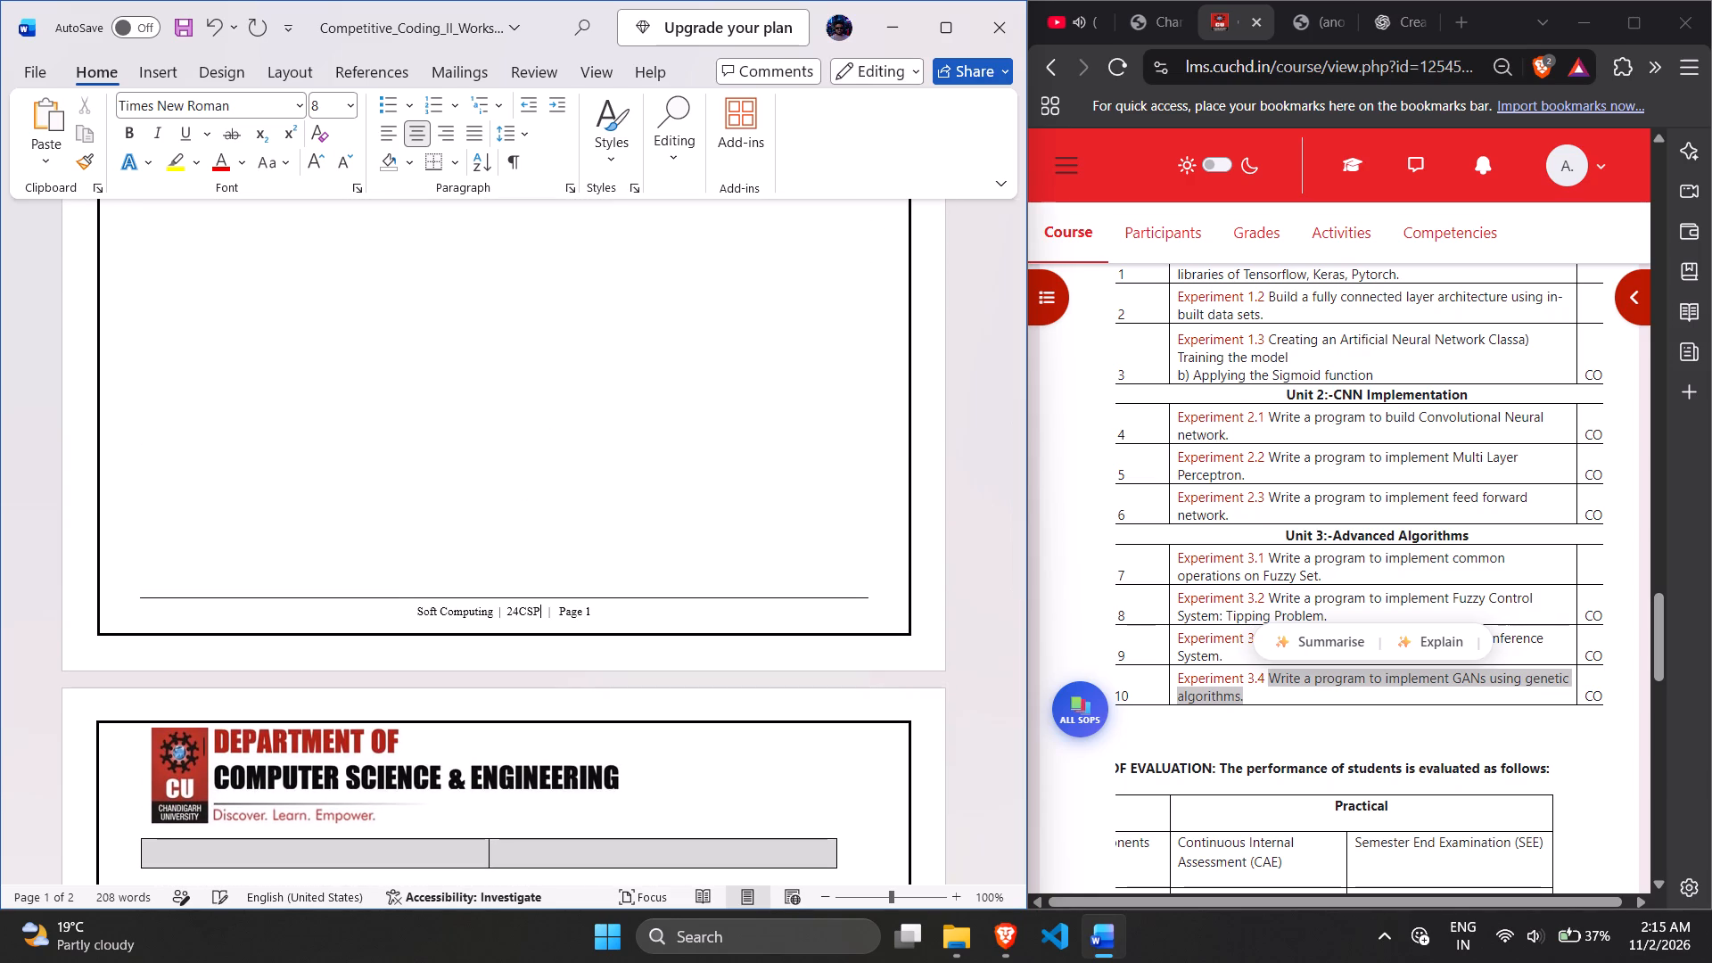
{"action": "key", "text": "BackSpace"}
{"action": "key", "text": "h"}
{"action": "key", "text": "minus"}
{"action": "type", "text": "339"}
{"action": "scroll", "coordinate": [551, 613], "scroll_direction": "up", "scroll_amount": 3}
{"action": "scroll", "coordinate": [551, 613], "scroll_direction": "down", "scroll_amount": 1}
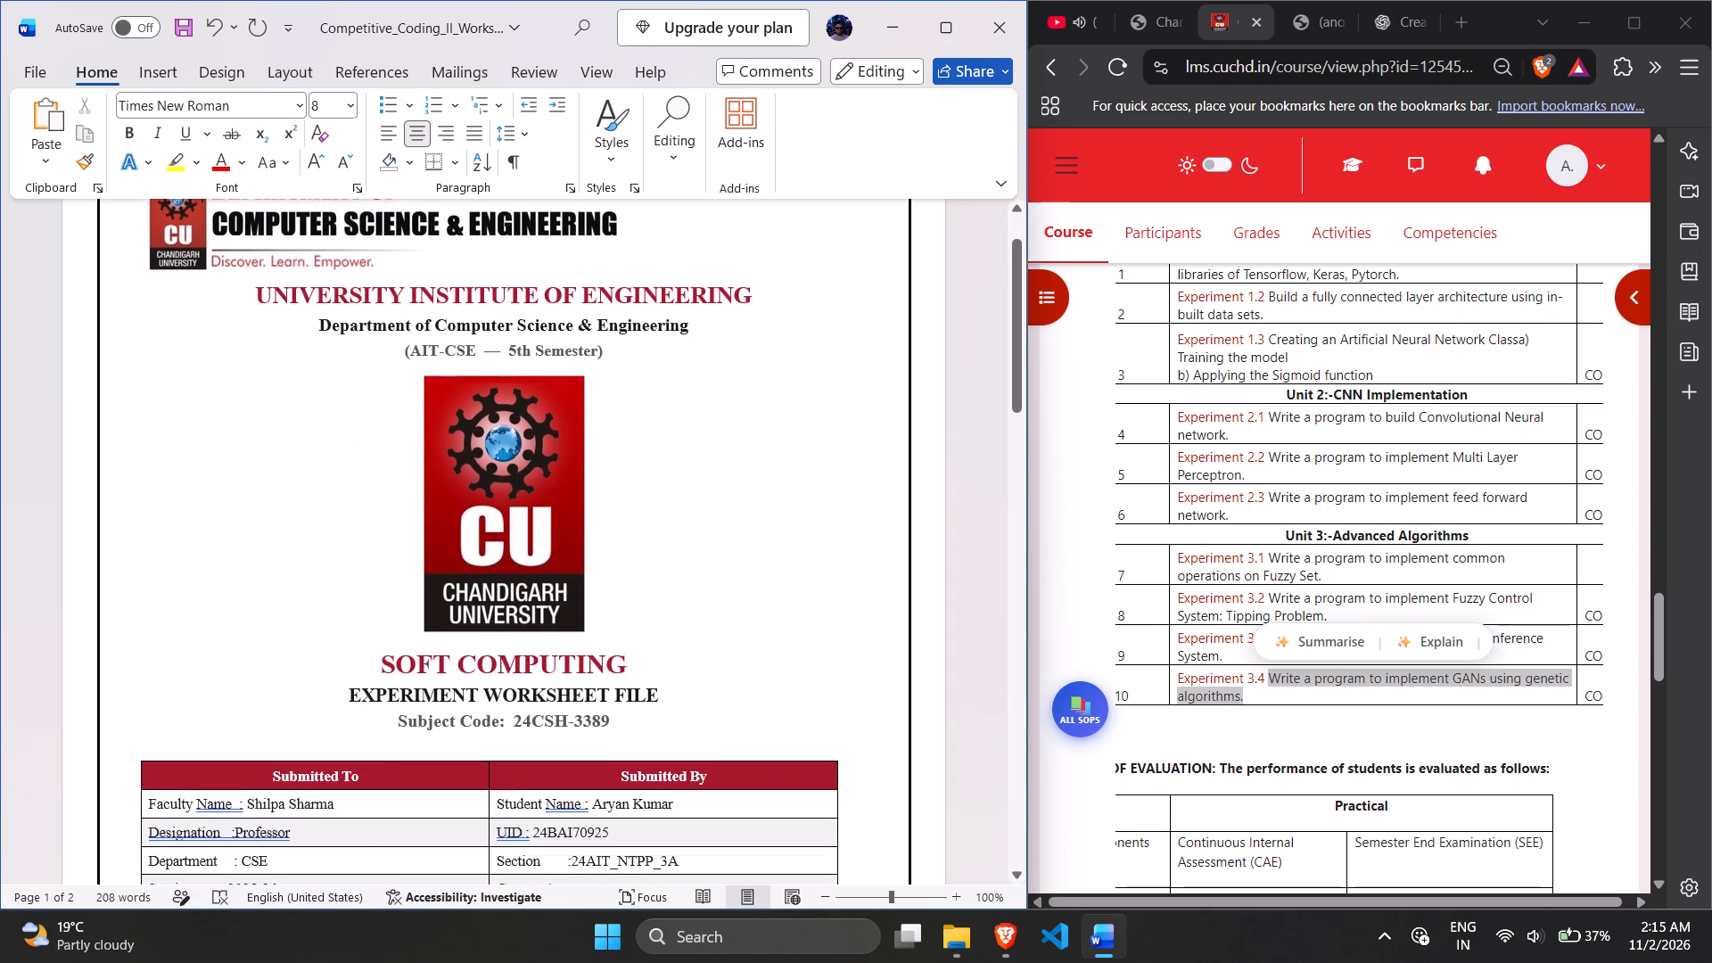
Save the worksheet document.
{"action": "scroll", "coordinate": [551, 613], "scroll_direction": "down", "scroll_amount": 1}
{"action": "scroll", "coordinate": [551, 613], "scroll_direction": "up", "scroll_amount": 2}
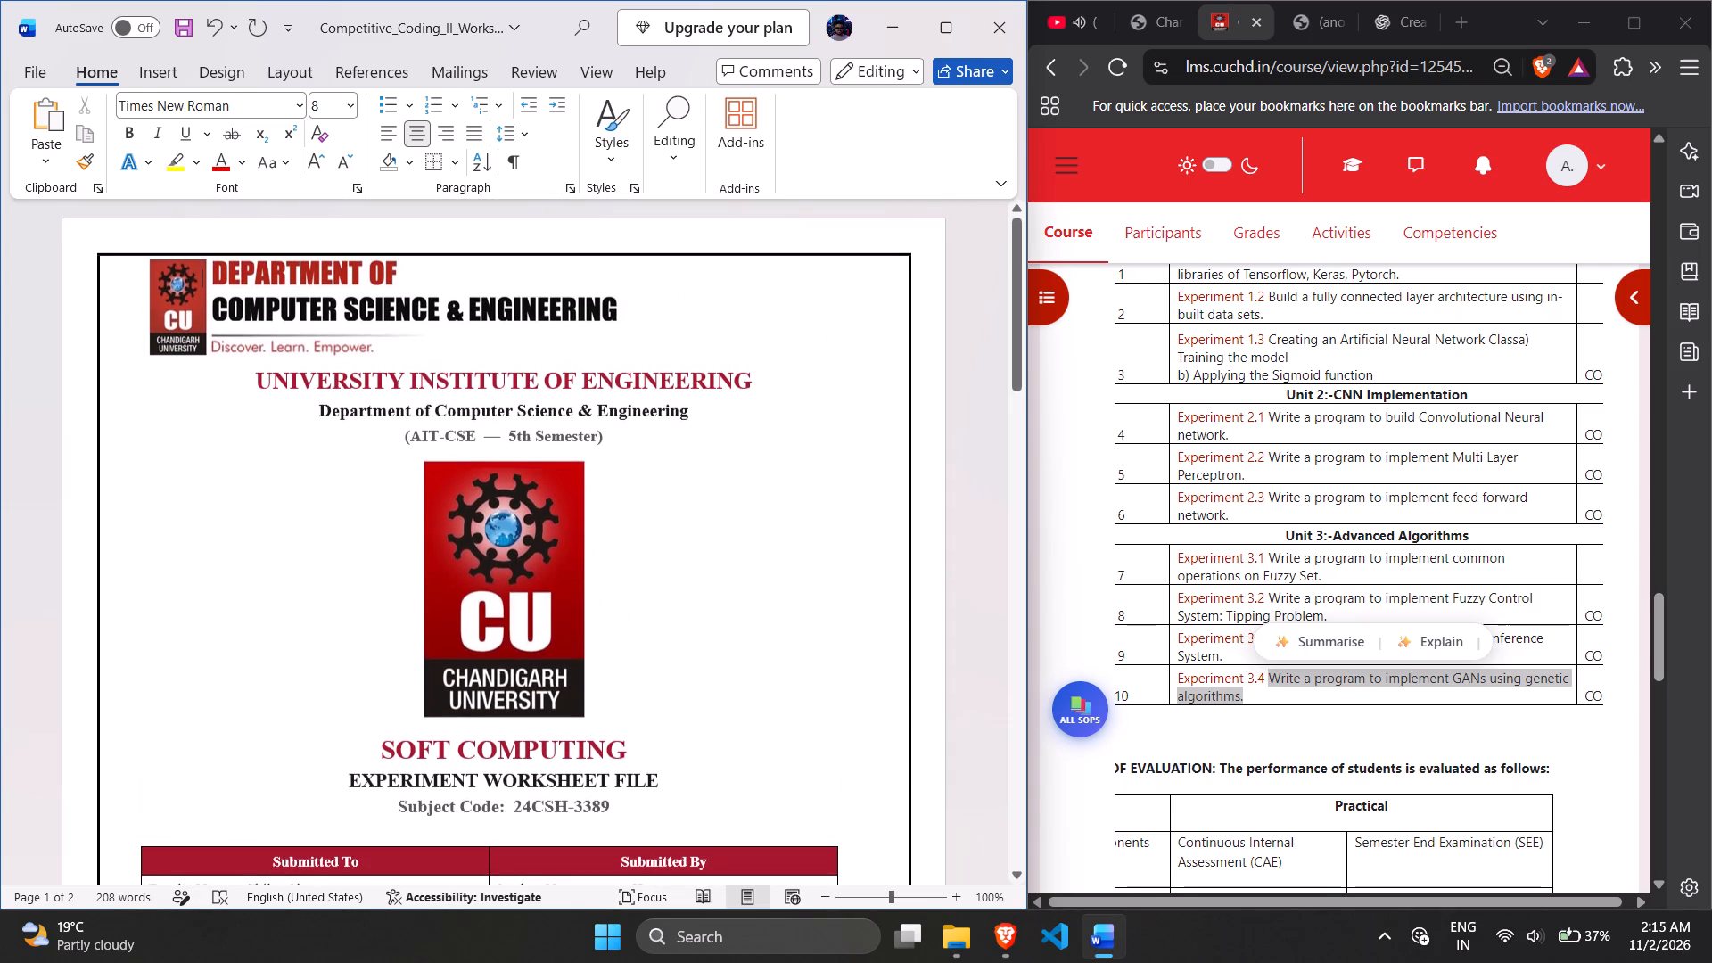
{"action": "left_click", "coordinate": [703, 512]}
{"action": "key", "text": "ctrl+s"}
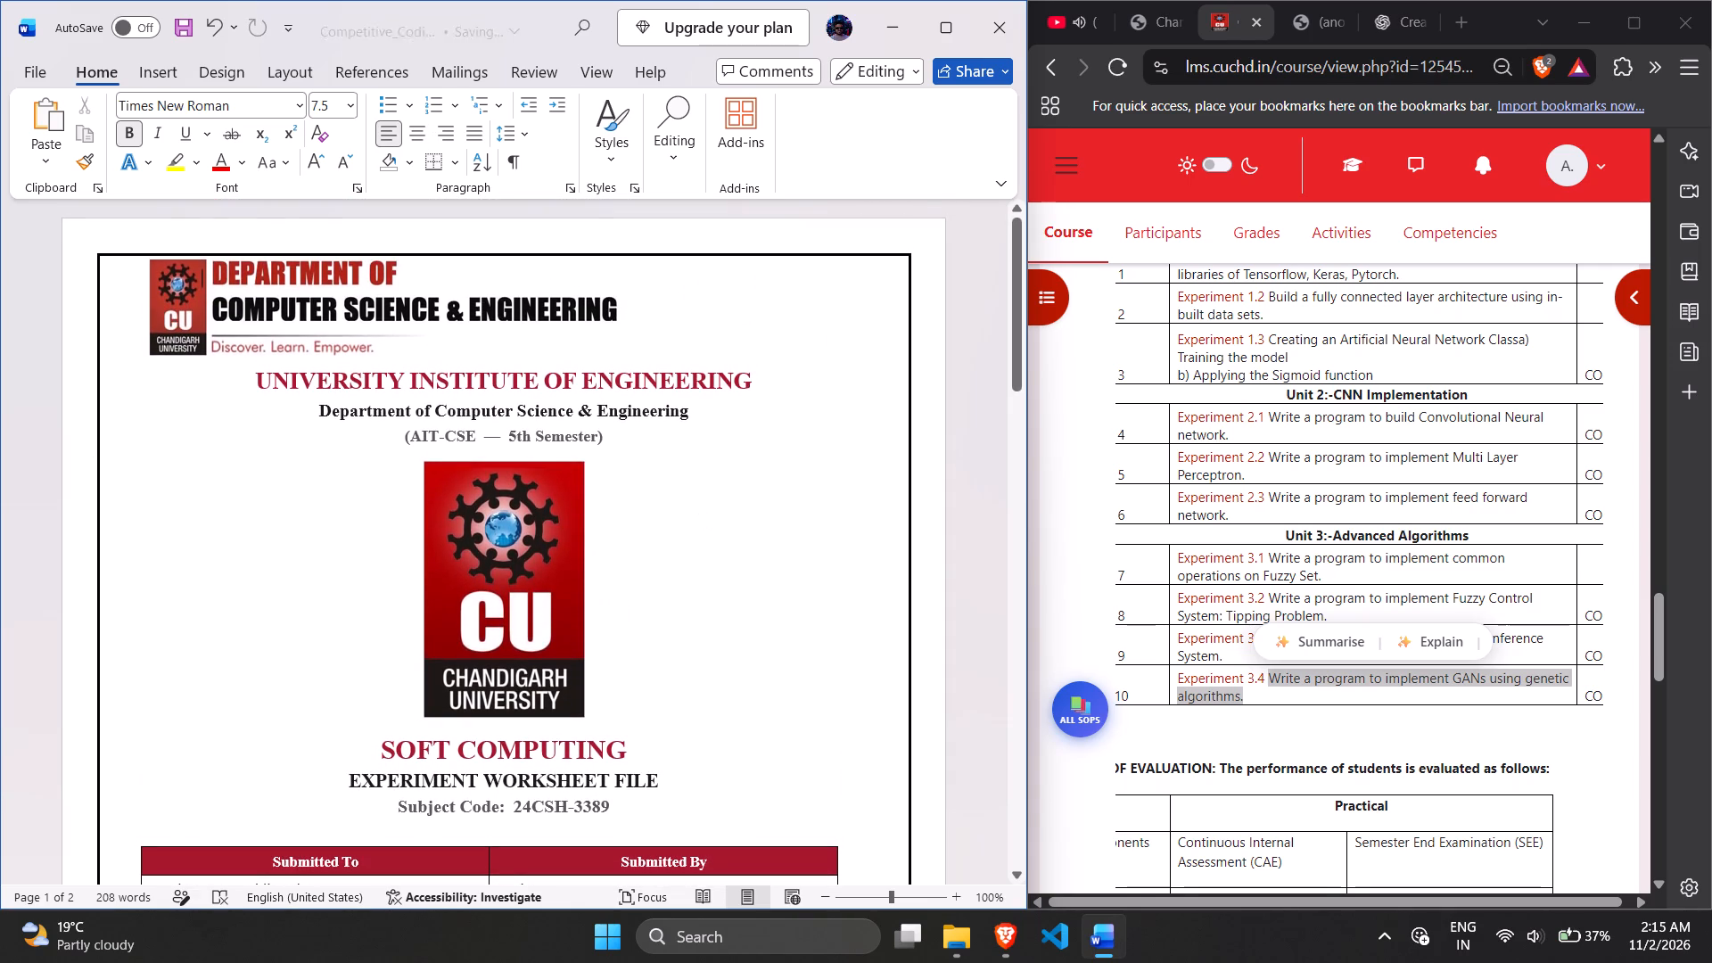
Fix the spacing around the colon in the cover table's Section entry so it reads "Section : 24AIT_NTPP_3A".
{"action": "scroll", "coordinate": [599, 533], "scroll_direction": "down", "scroll_amount": 2}
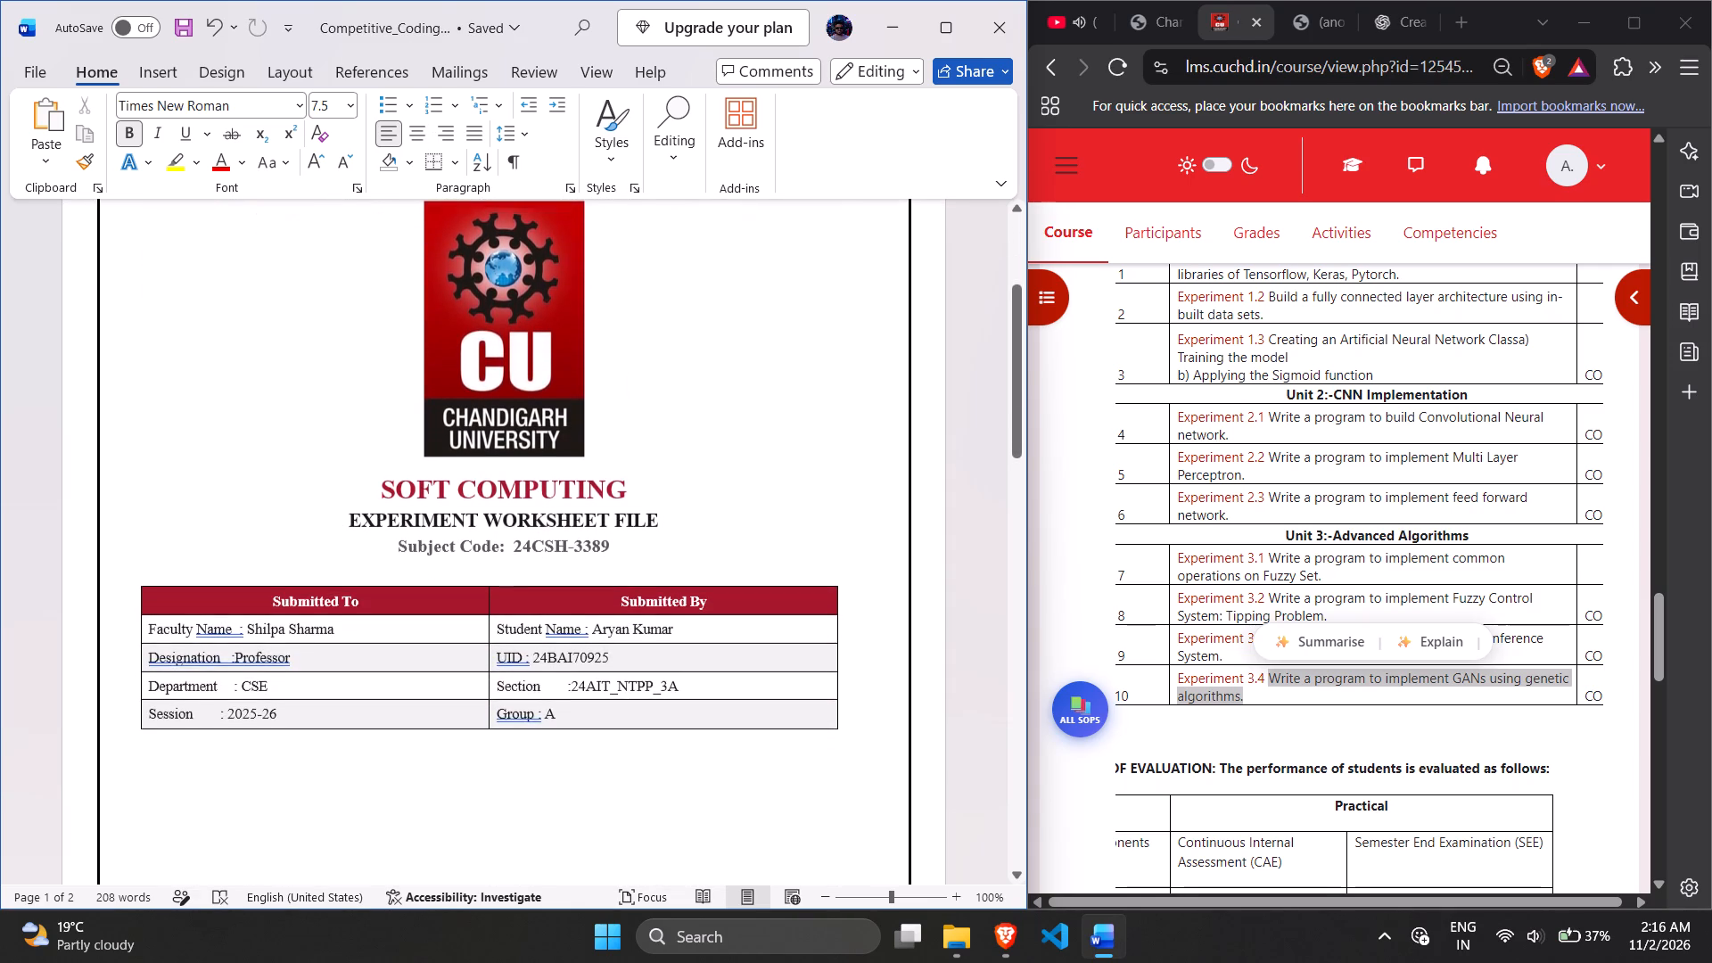
{"action": "scroll", "coordinate": [599, 533], "scroll_direction": "down", "scroll_amount": 2}
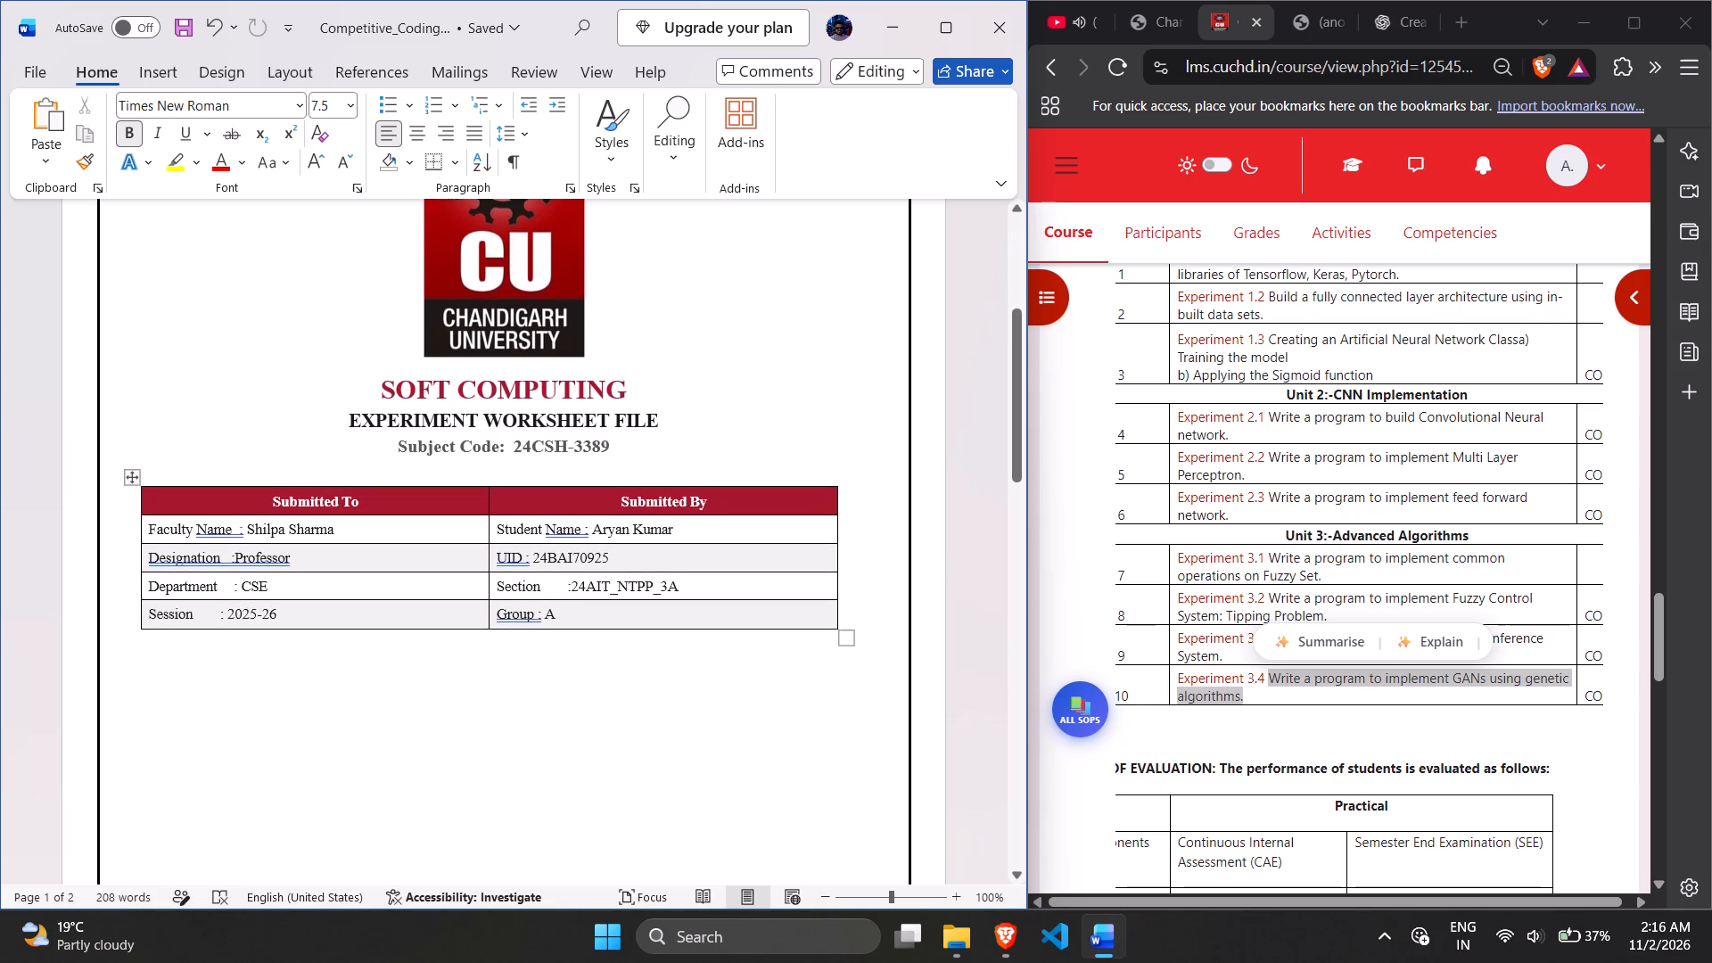
{"action": "scroll", "coordinate": [599, 533], "scroll_direction": "down", "scroll_amount": 1}
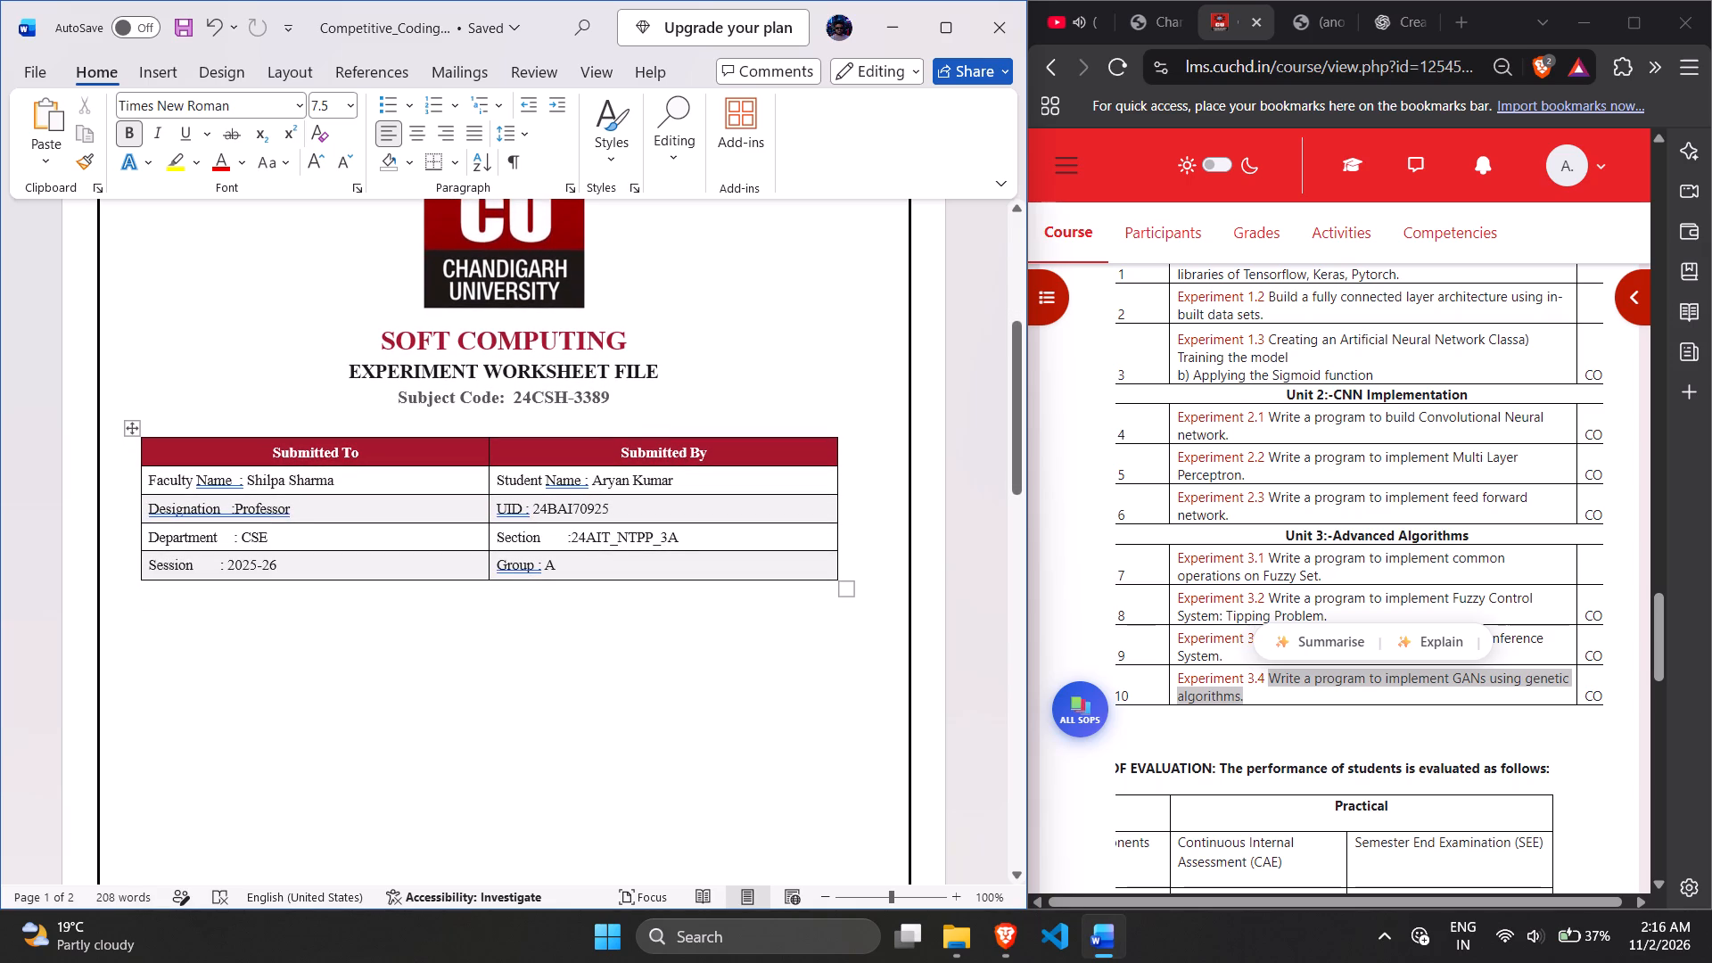
{"action": "left_click", "coordinate": [566, 541]}
{"action": "key", "text": "BackSpace"}
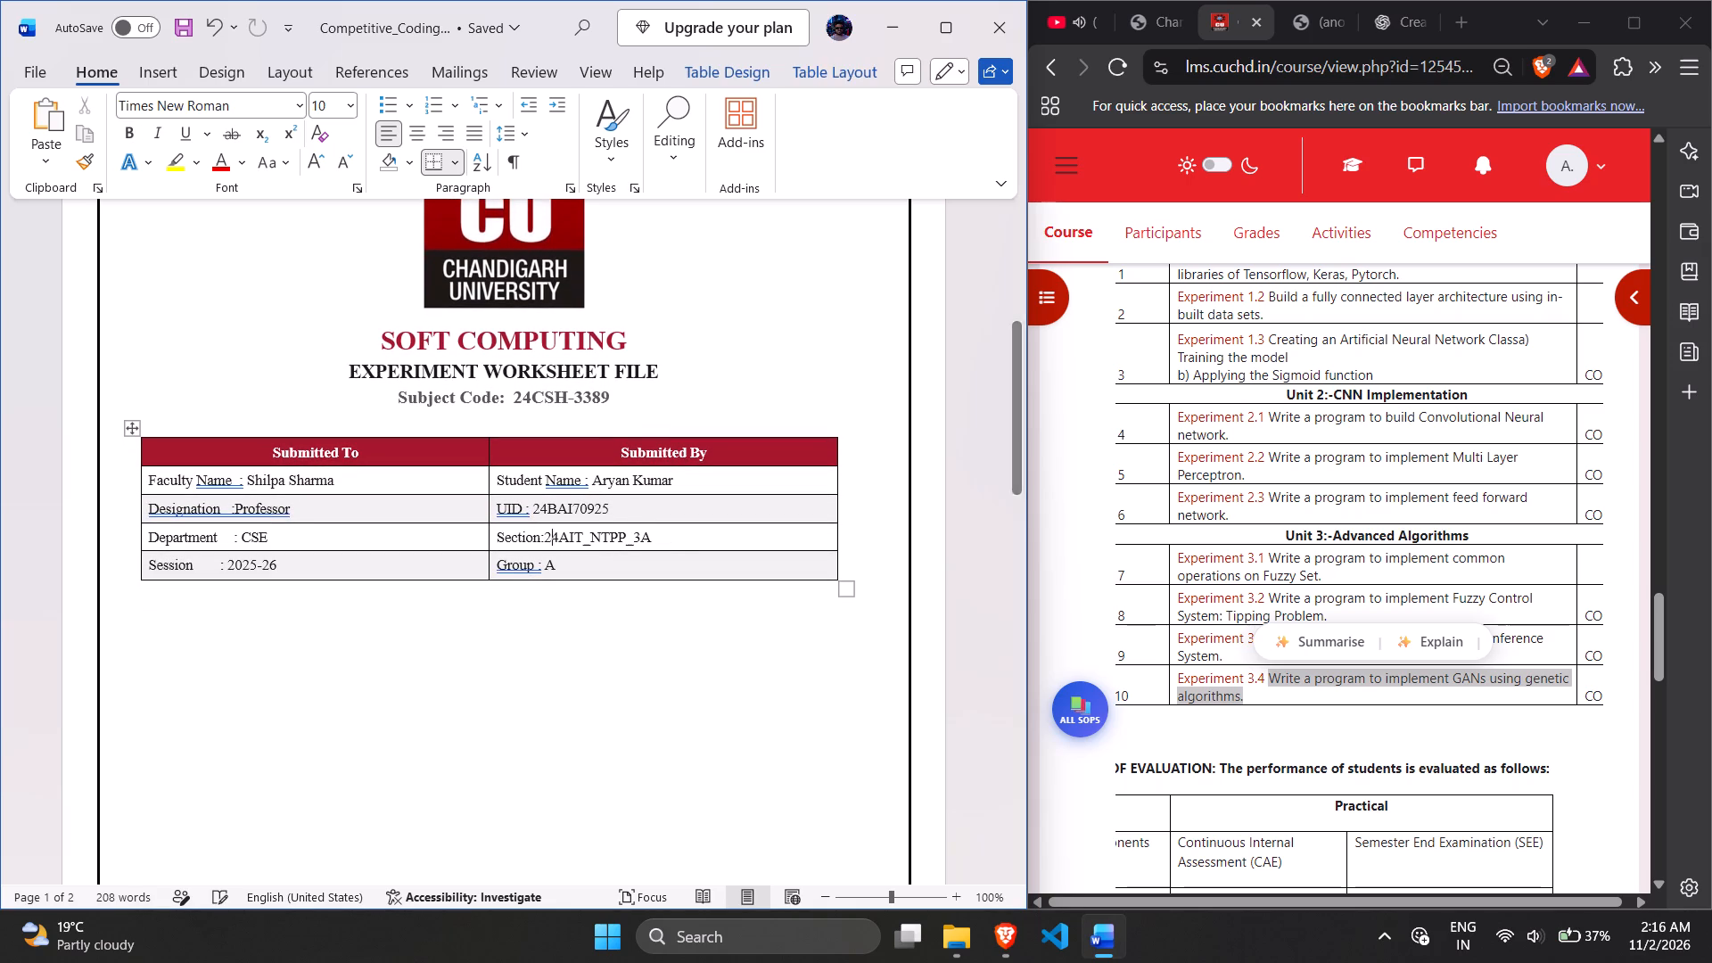
{"action": "key", "text": "space"}
{"action": "key", "text": "Right"}
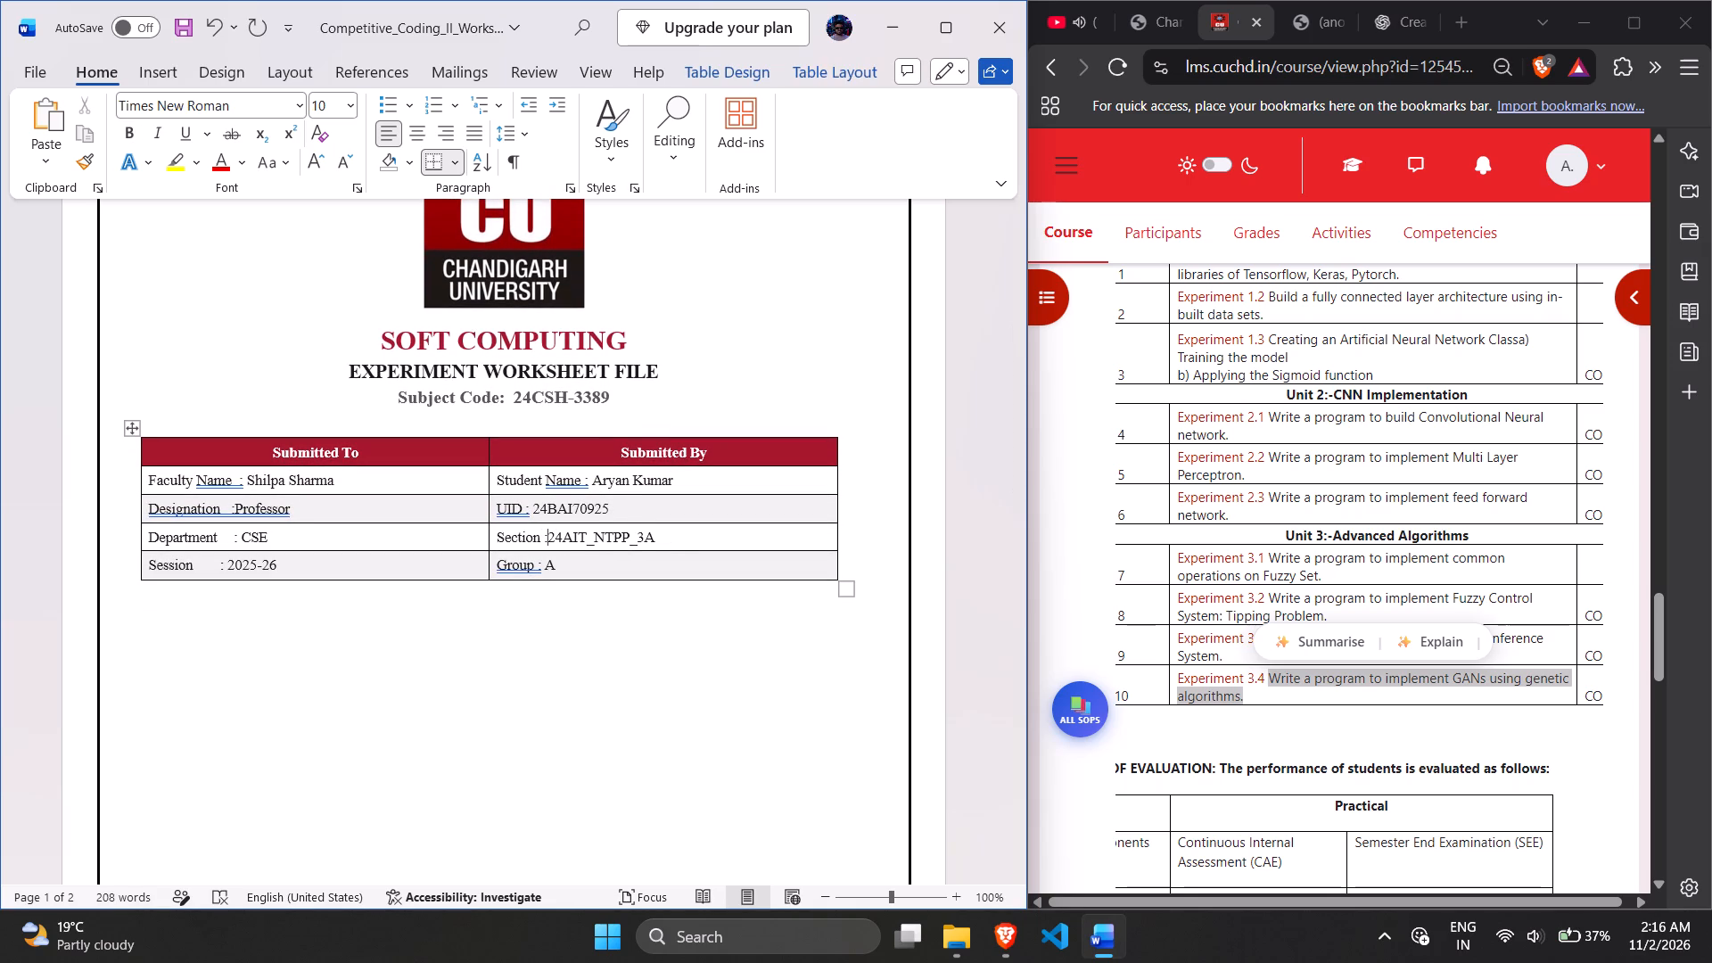
{"action": "key", "text": "space"}
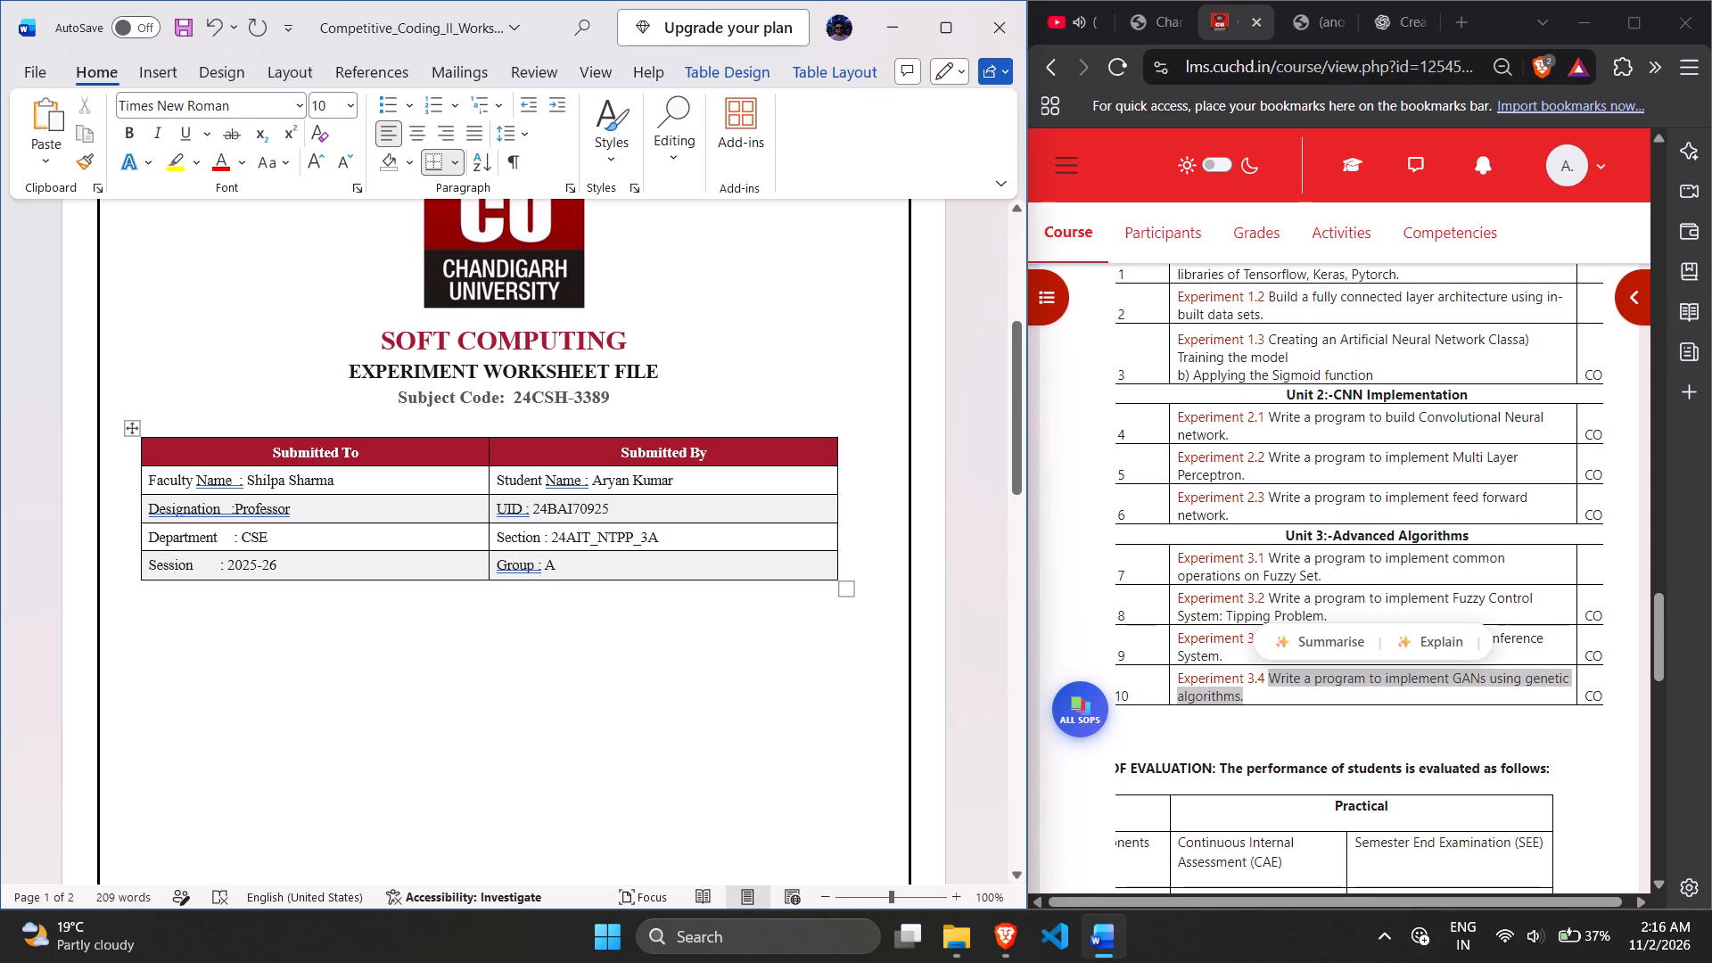
Insert a space between the colon and "Professor" in the cover table's Designation entry.
{"action": "left_click", "coordinate": [233, 504]}
{"action": "key", "text": "space"}
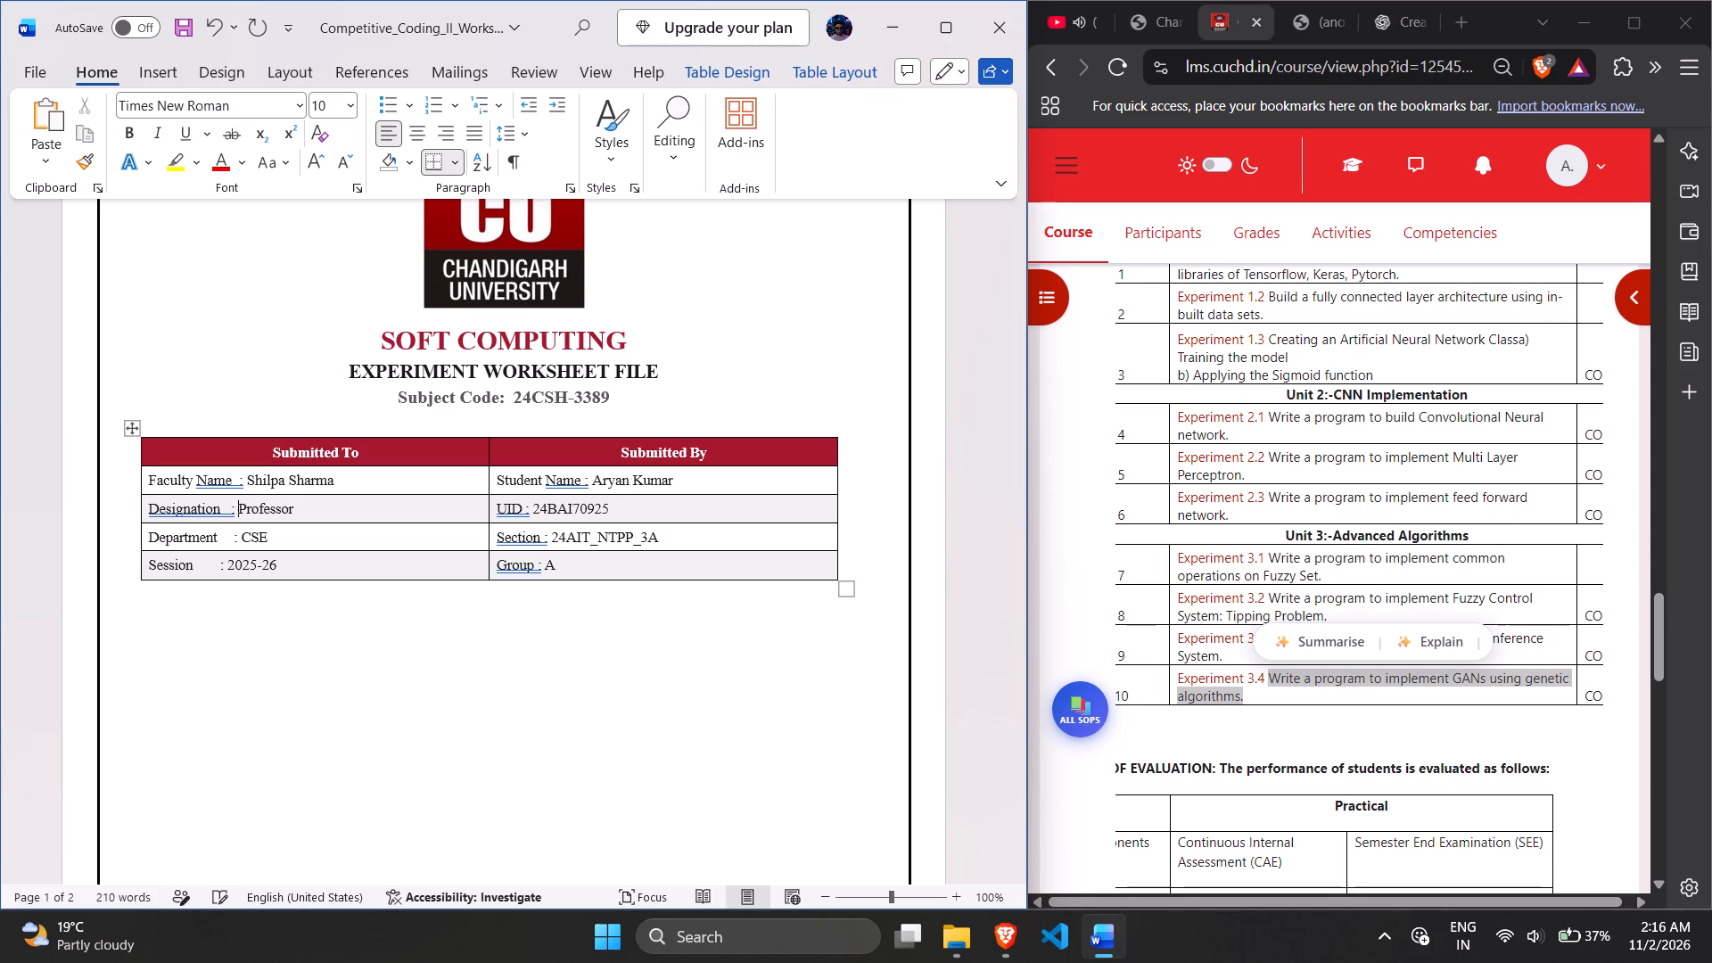
Review the experiment index table on page 2, including the Date cell of row 1.1.
{"action": "scroll", "coordinate": [369, 588], "scroll_direction": "down", "scroll_amount": 1}
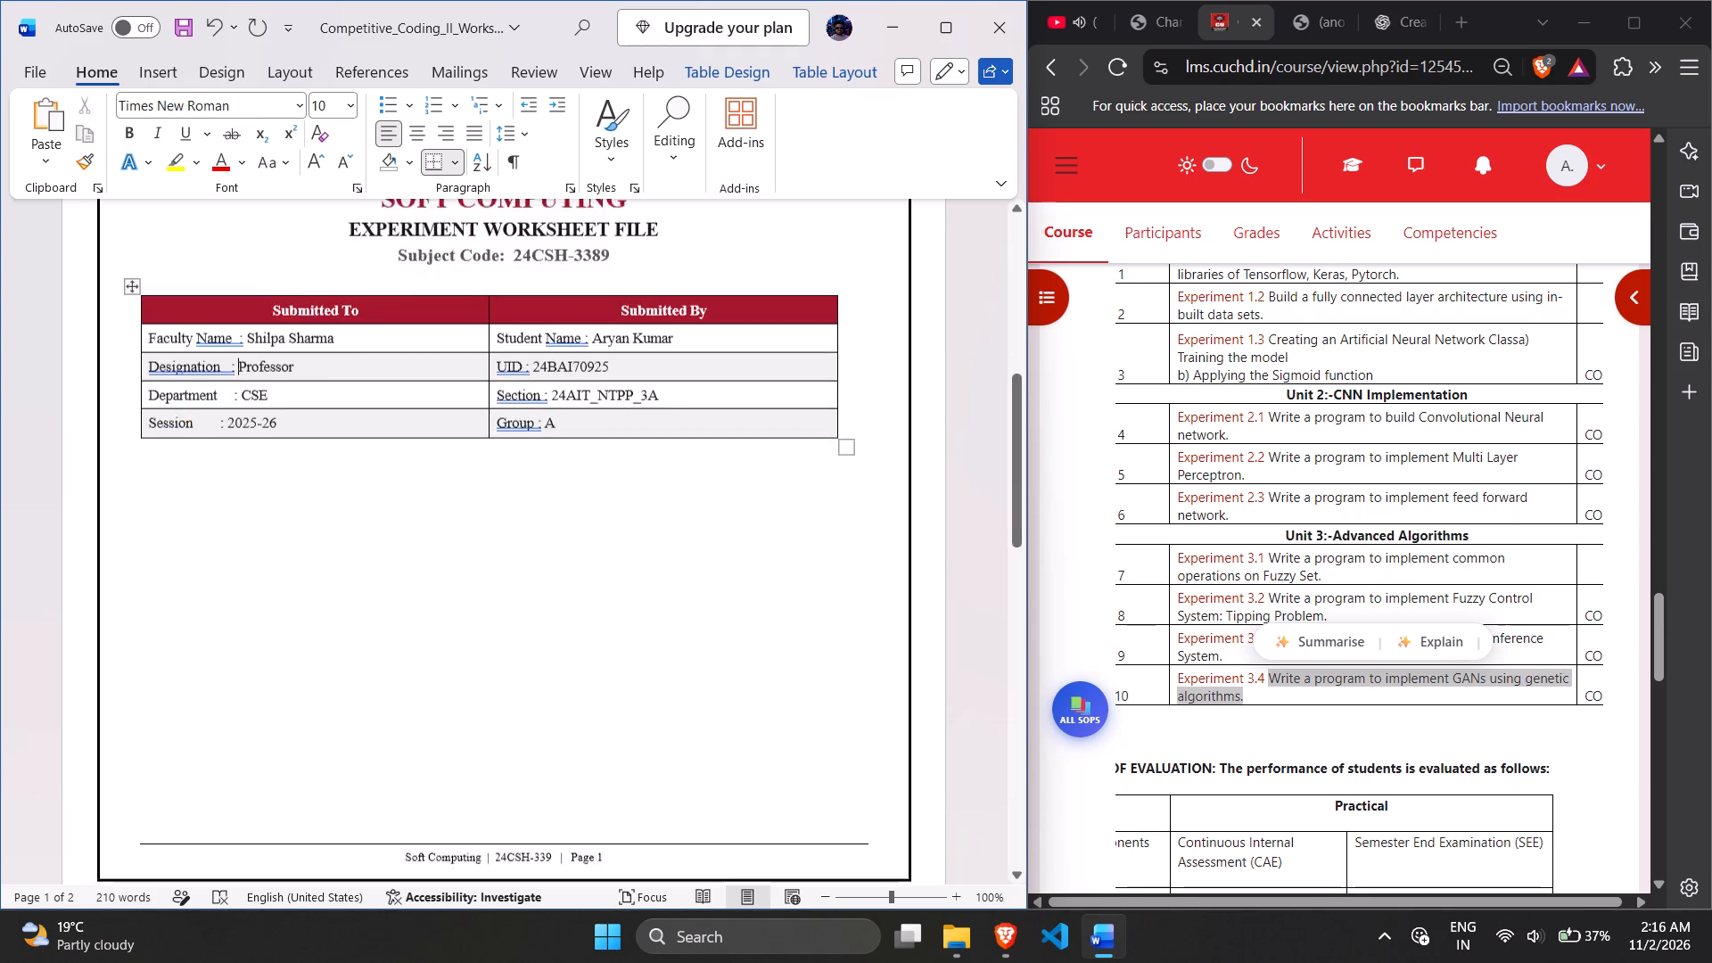
{"action": "scroll", "coordinate": [369, 588], "scroll_direction": "down", "scroll_amount": 3}
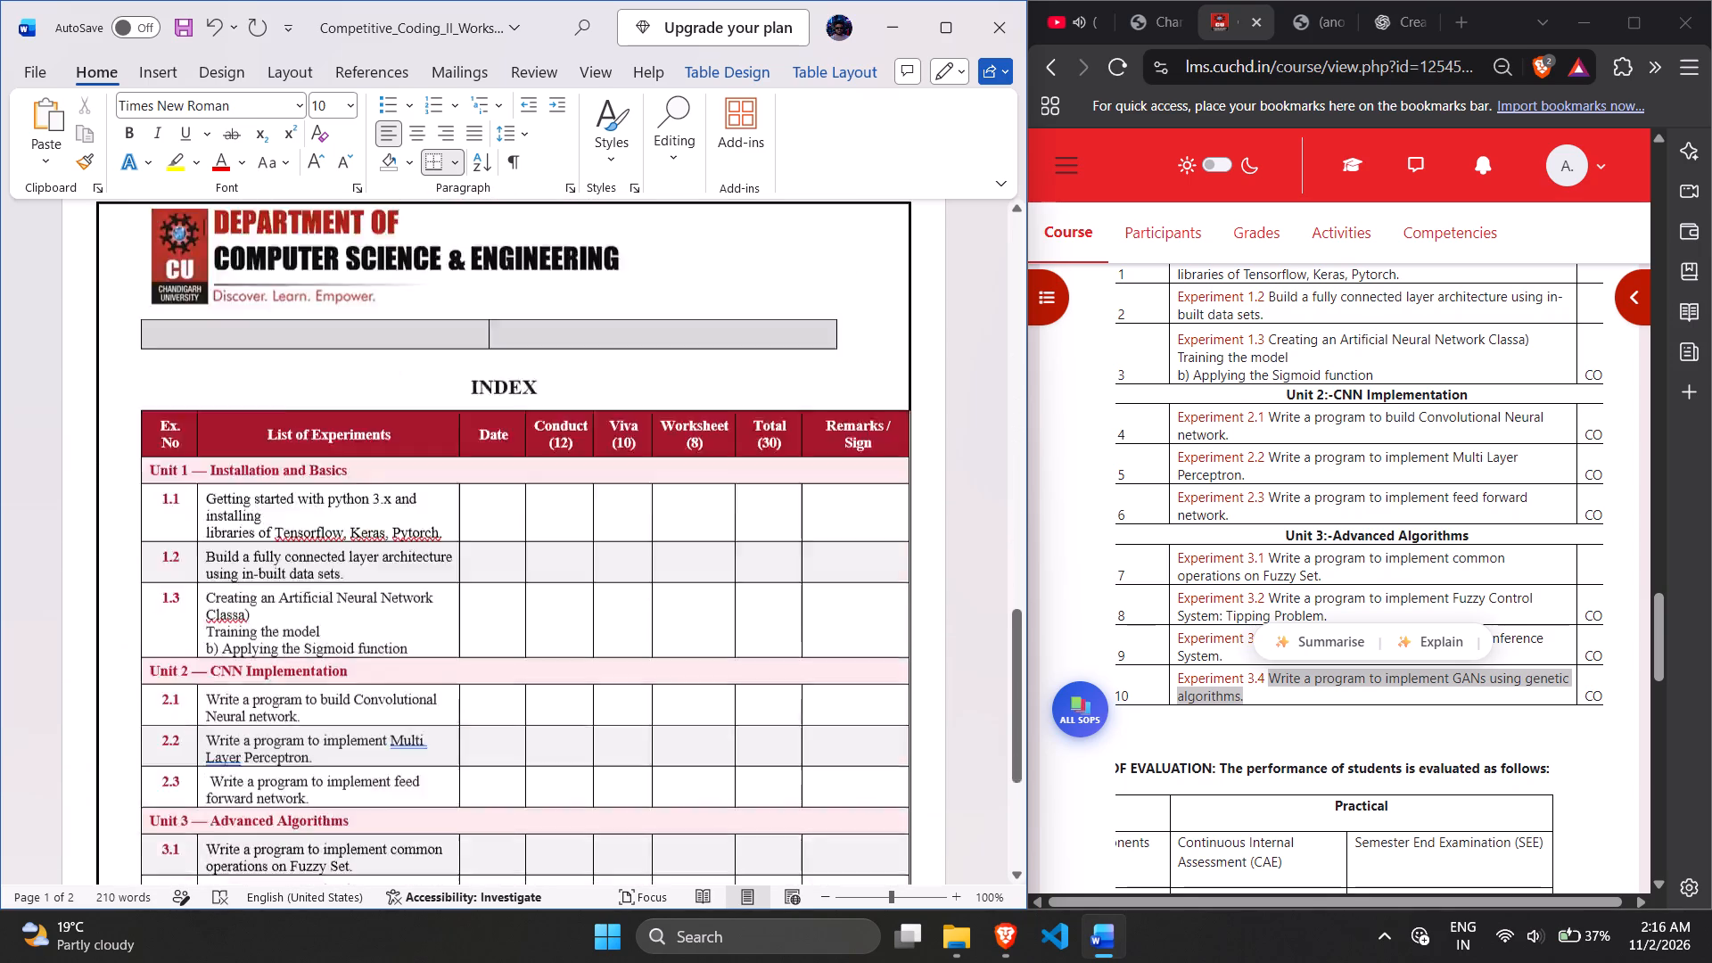
{"action": "scroll", "coordinate": [369, 588], "scroll_direction": "down", "scroll_amount": 1}
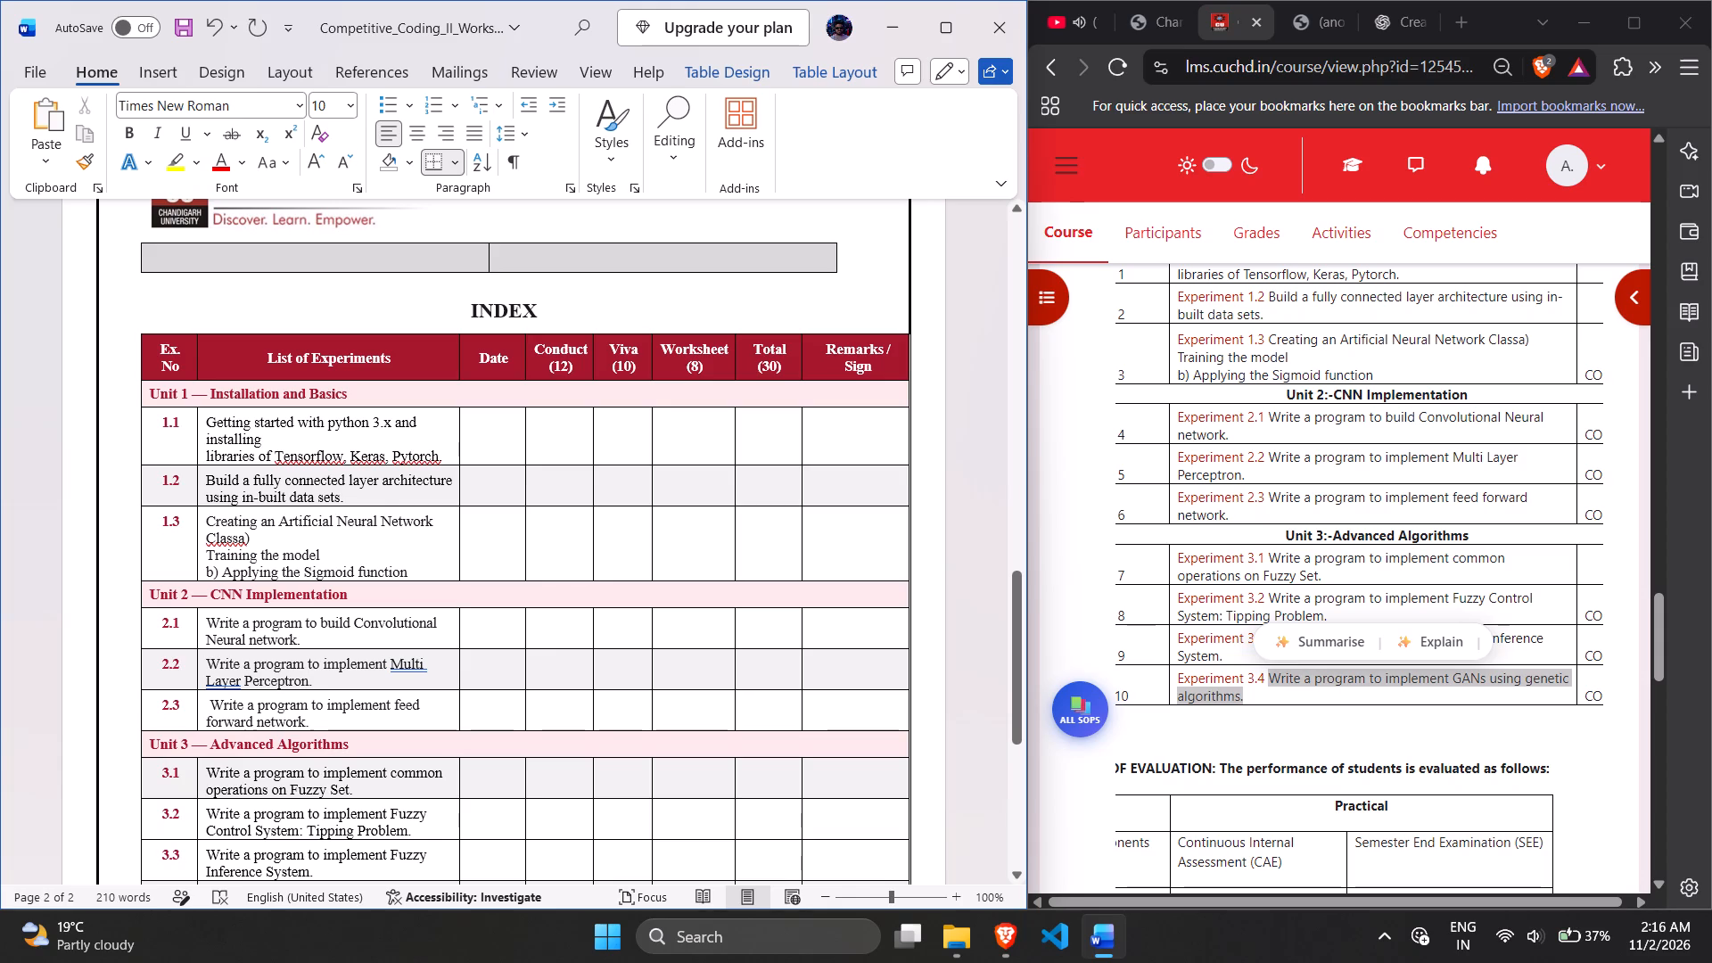
{"action": "left_click", "coordinate": [493, 436]}
{"action": "scroll", "coordinate": [493, 436], "scroll_direction": "up", "scroll_amount": 1}
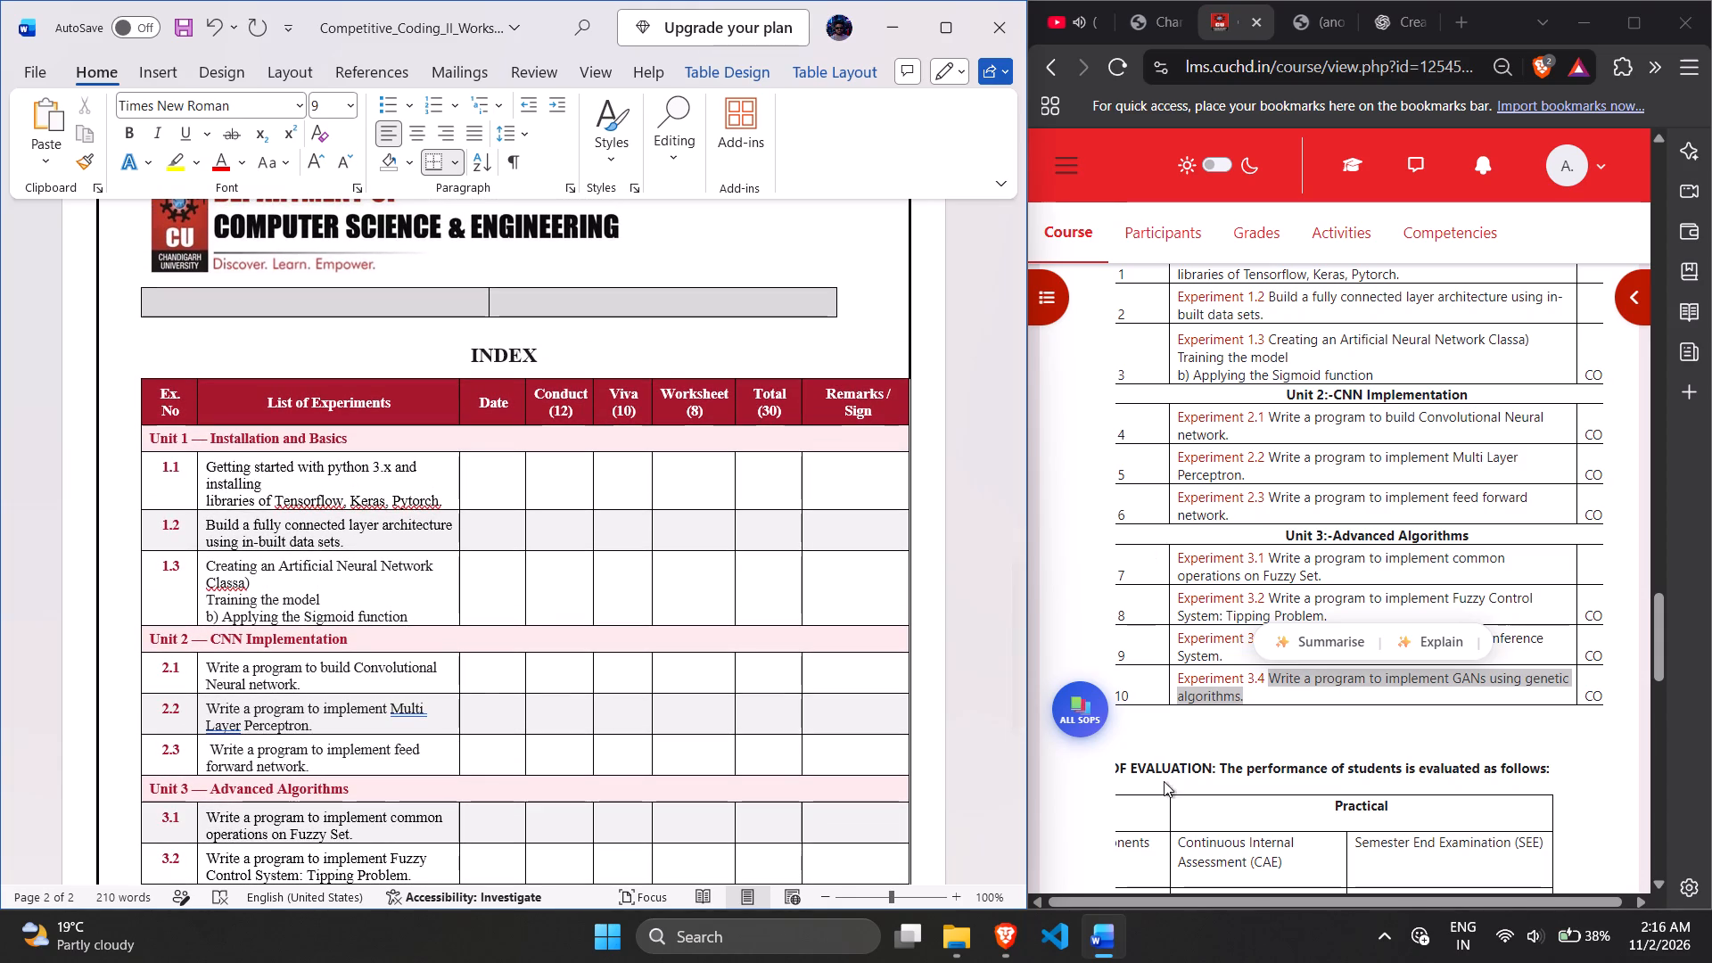
Switch to File Explorer and look through the experiment files in the Soft_computing_exp folder in Downloads.
{"action": "left_click", "coordinate": [950, 940]}
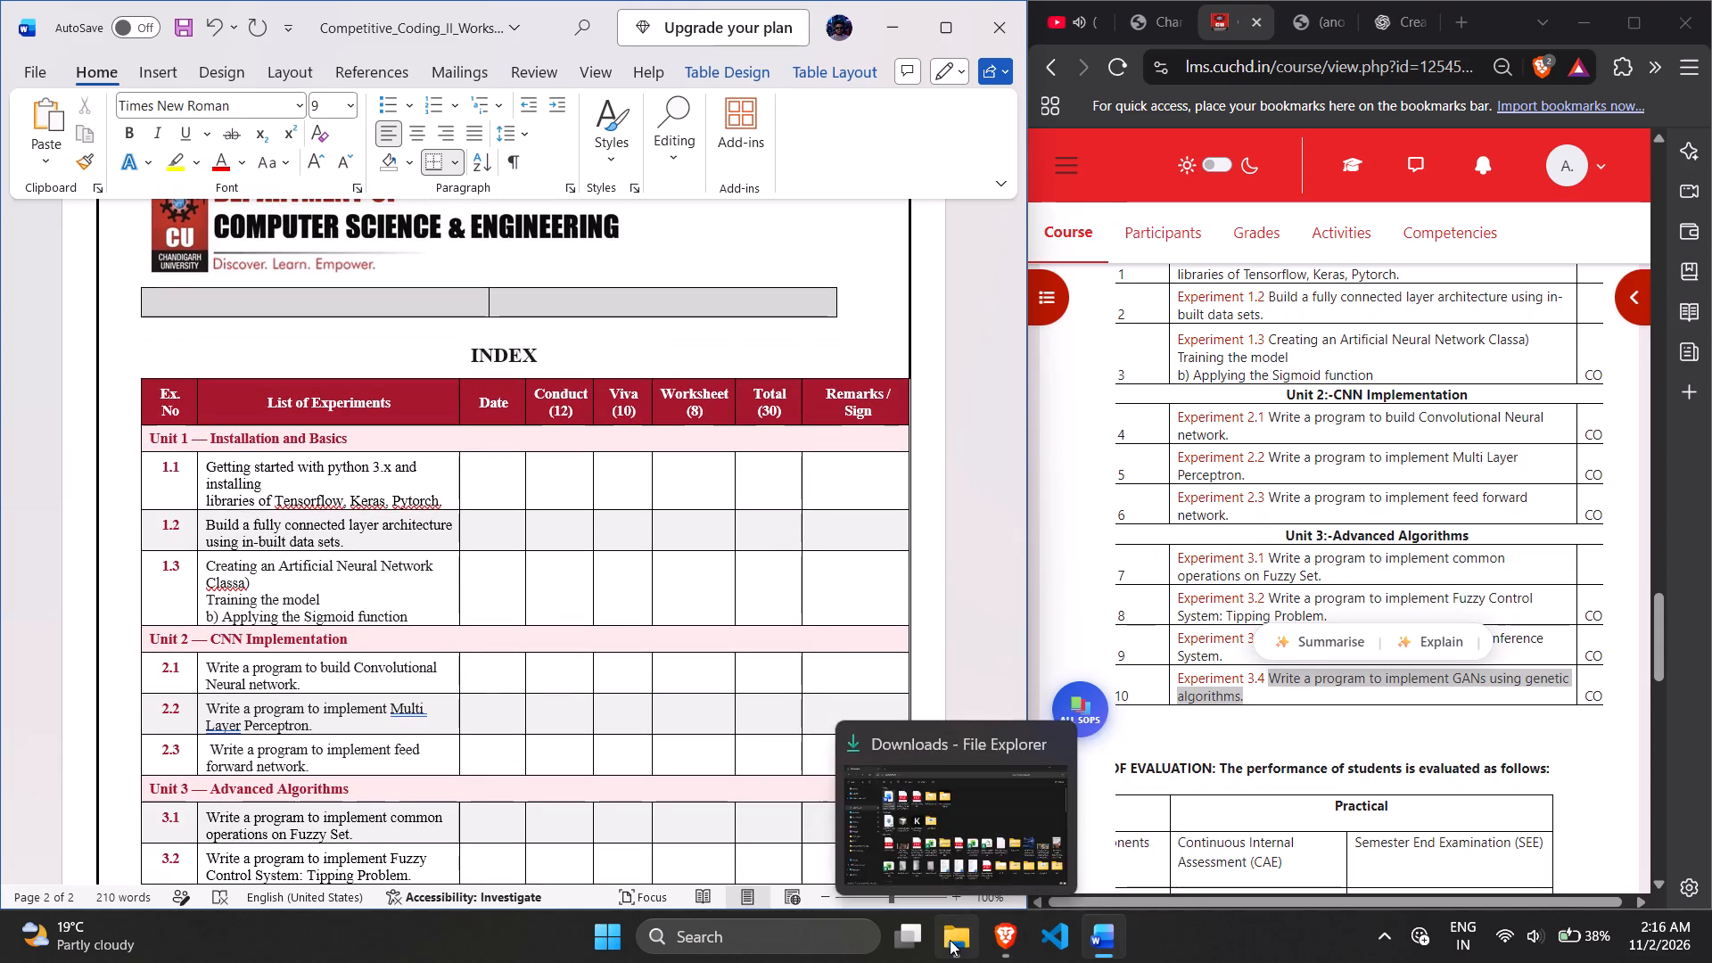
{"action": "double_click", "coordinate": [765, 269]}
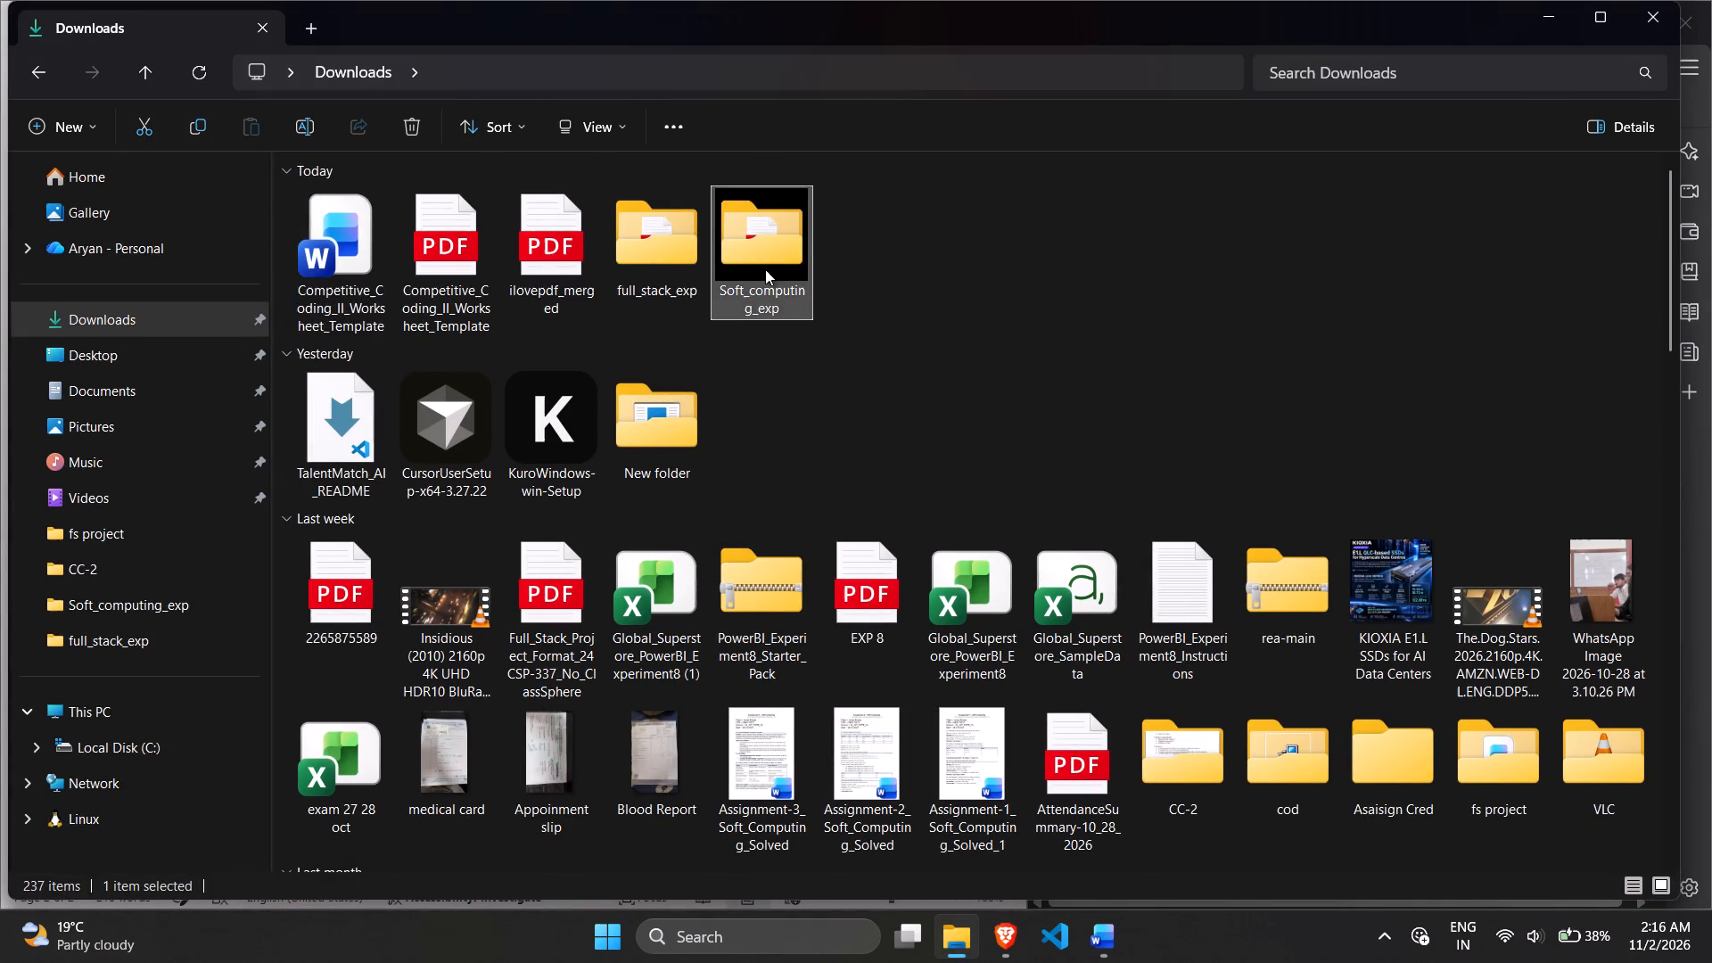
{"action": "scroll", "coordinate": [473, 536], "scroll_direction": "down", "scroll_amount": 5}
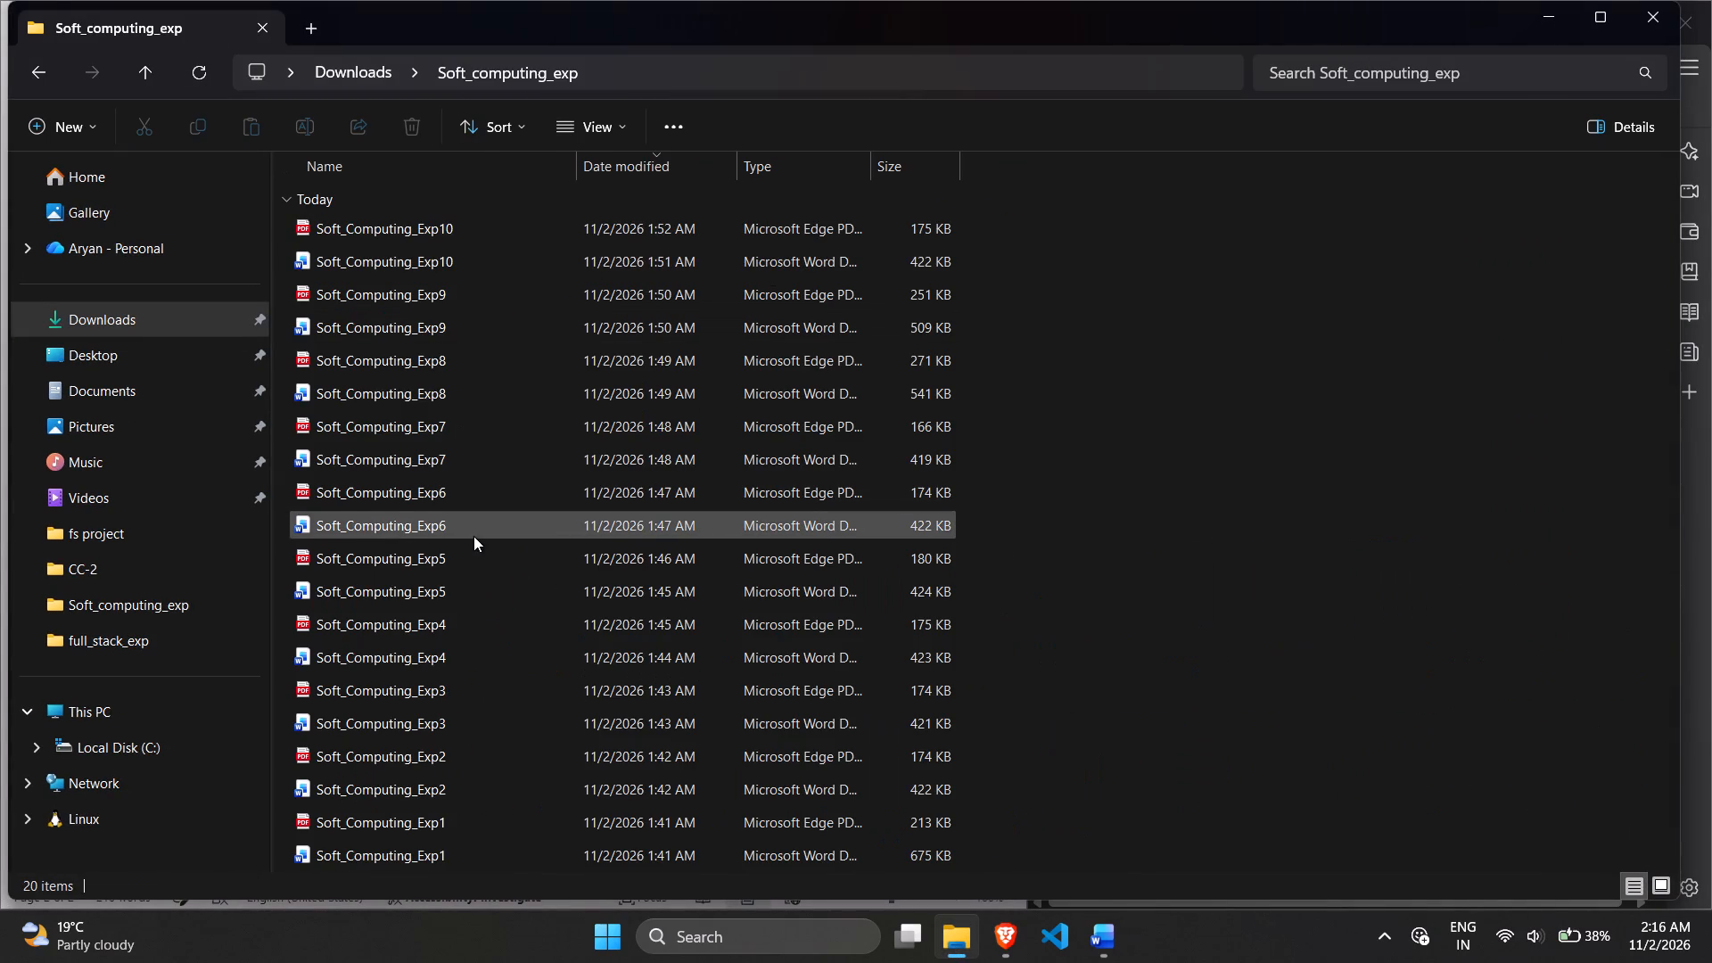
{"action": "scroll", "coordinate": [473, 536], "scroll_direction": "down", "scroll_amount": 1}
{"action": "scroll", "coordinate": [473, 536], "scroll_direction": "up", "scroll_amount": 5}
{"action": "scroll", "coordinate": [473, 536], "scroll_direction": "down", "scroll_amount": 3}
{"action": "scroll", "coordinate": [974, 679], "scroll_direction": "down", "scroll_amount": 1}
{"action": "left_click", "coordinate": [1003, 947]}
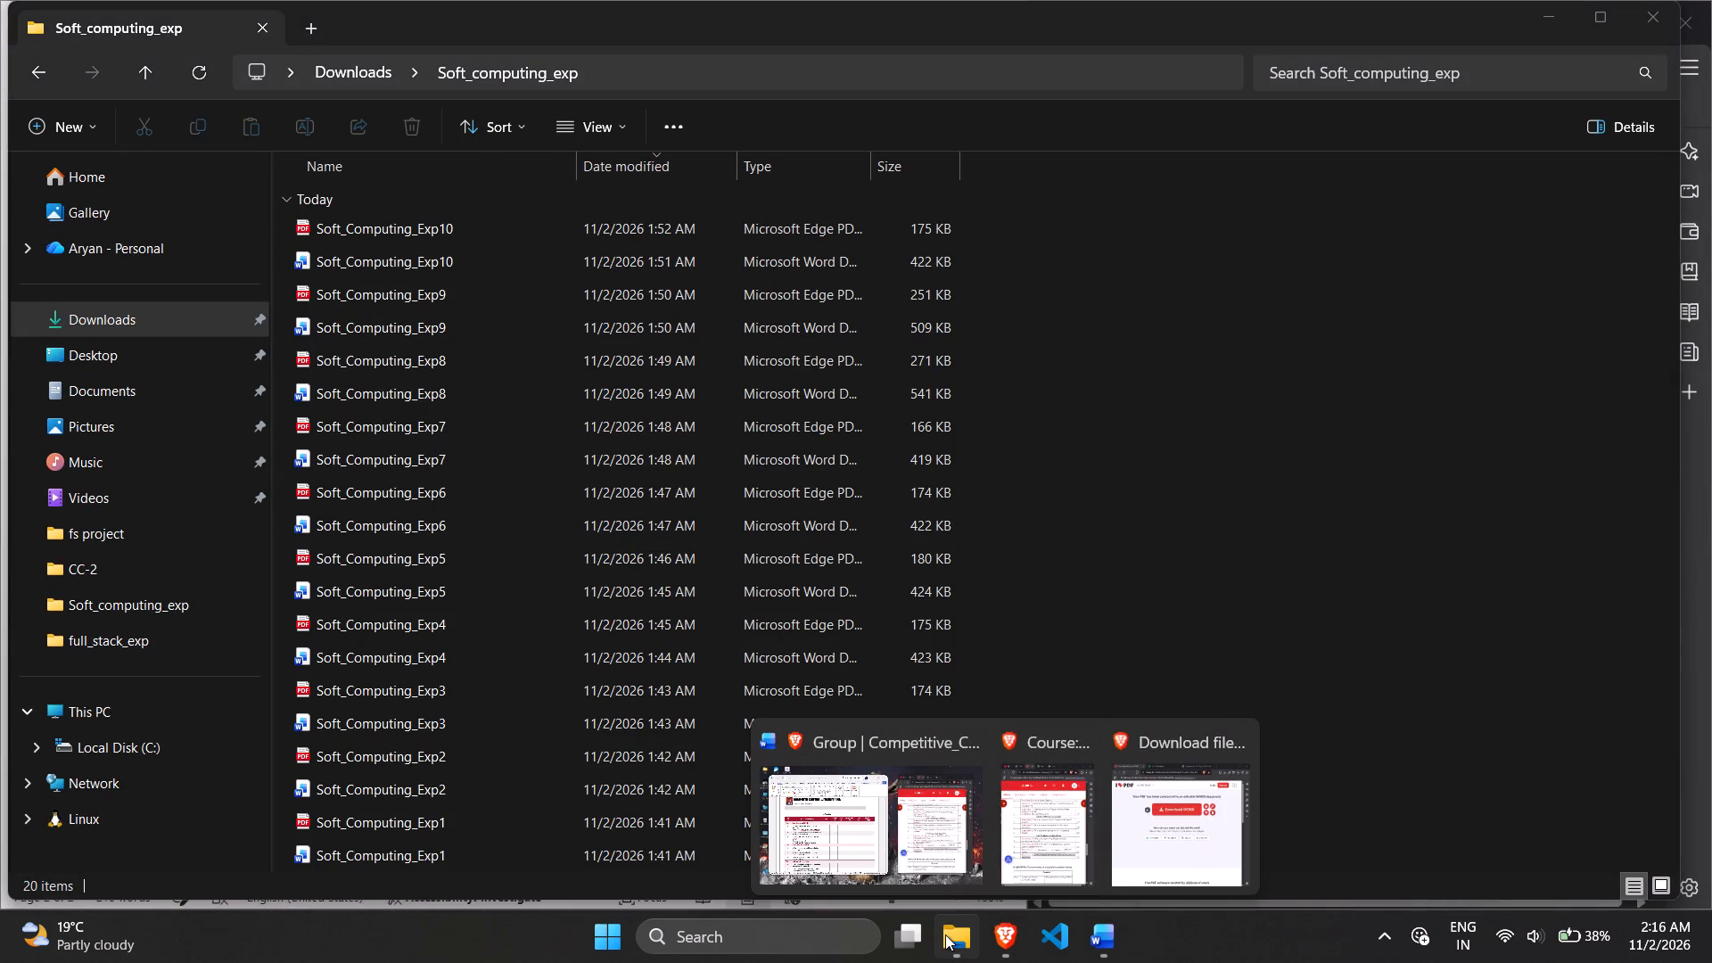
{"action": "left_click", "coordinate": [945, 934]}
Open the ilovepdf_merged PDF from Downloads and arrange it side by side with the Word worksheet.
{"action": "left_click", "coordinate": [174, 325]}
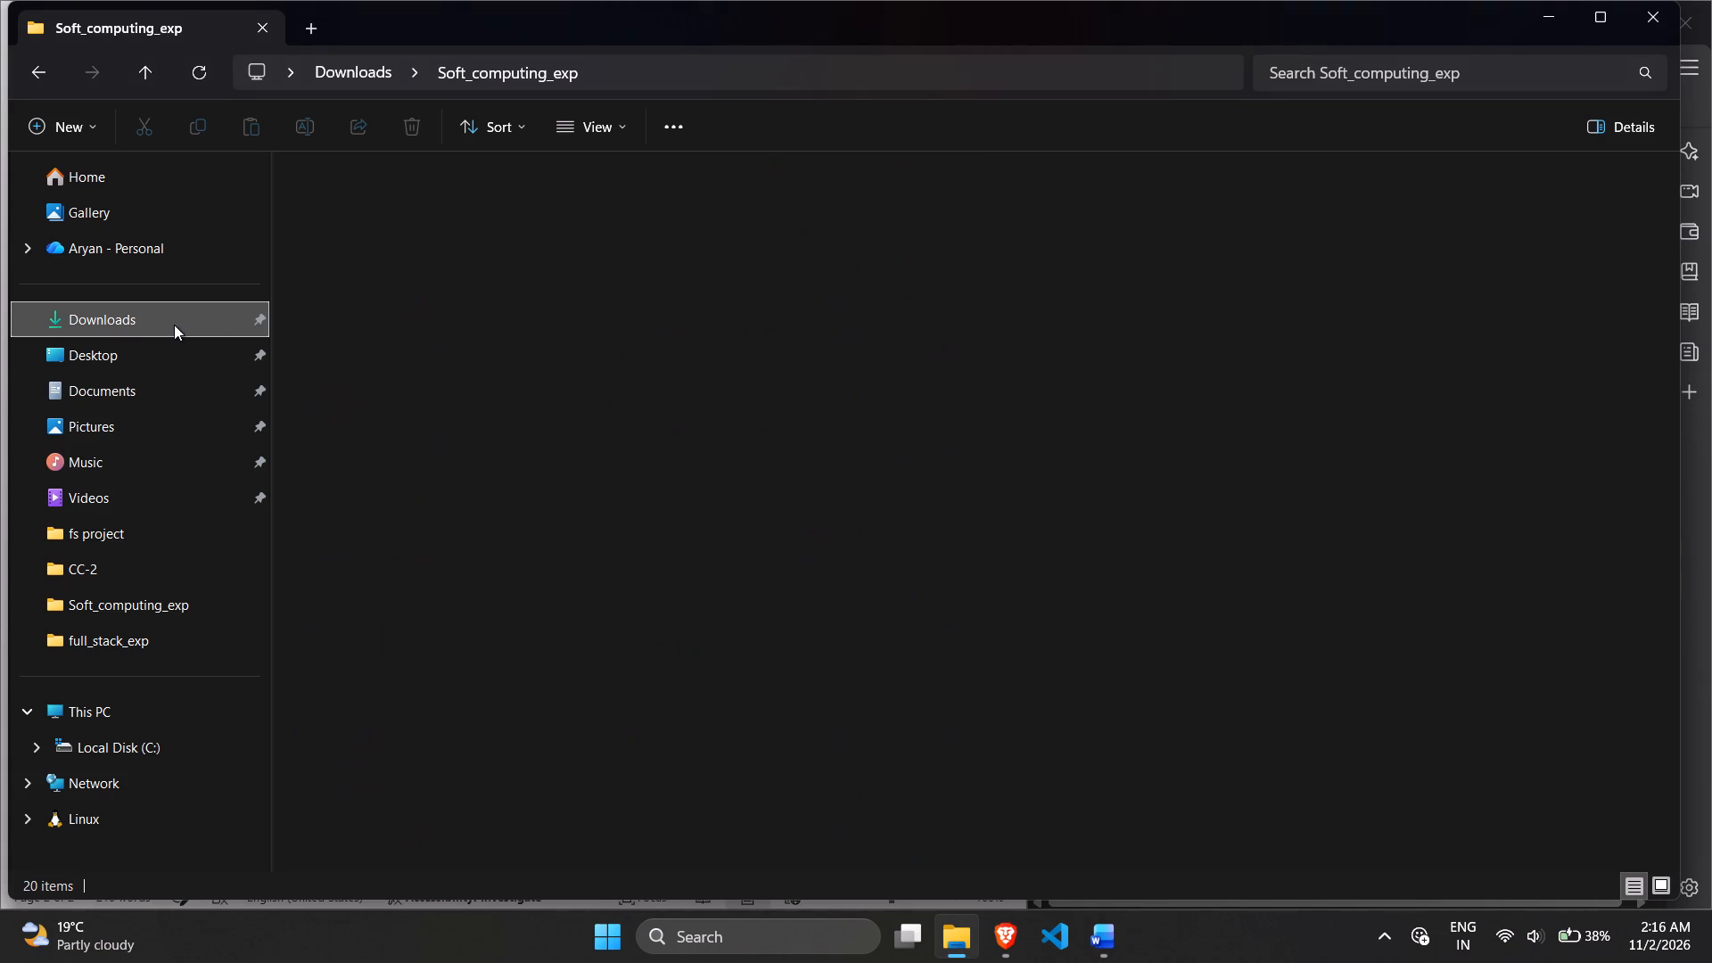
{"action": "double_click", "coordinate": [559, 258]}
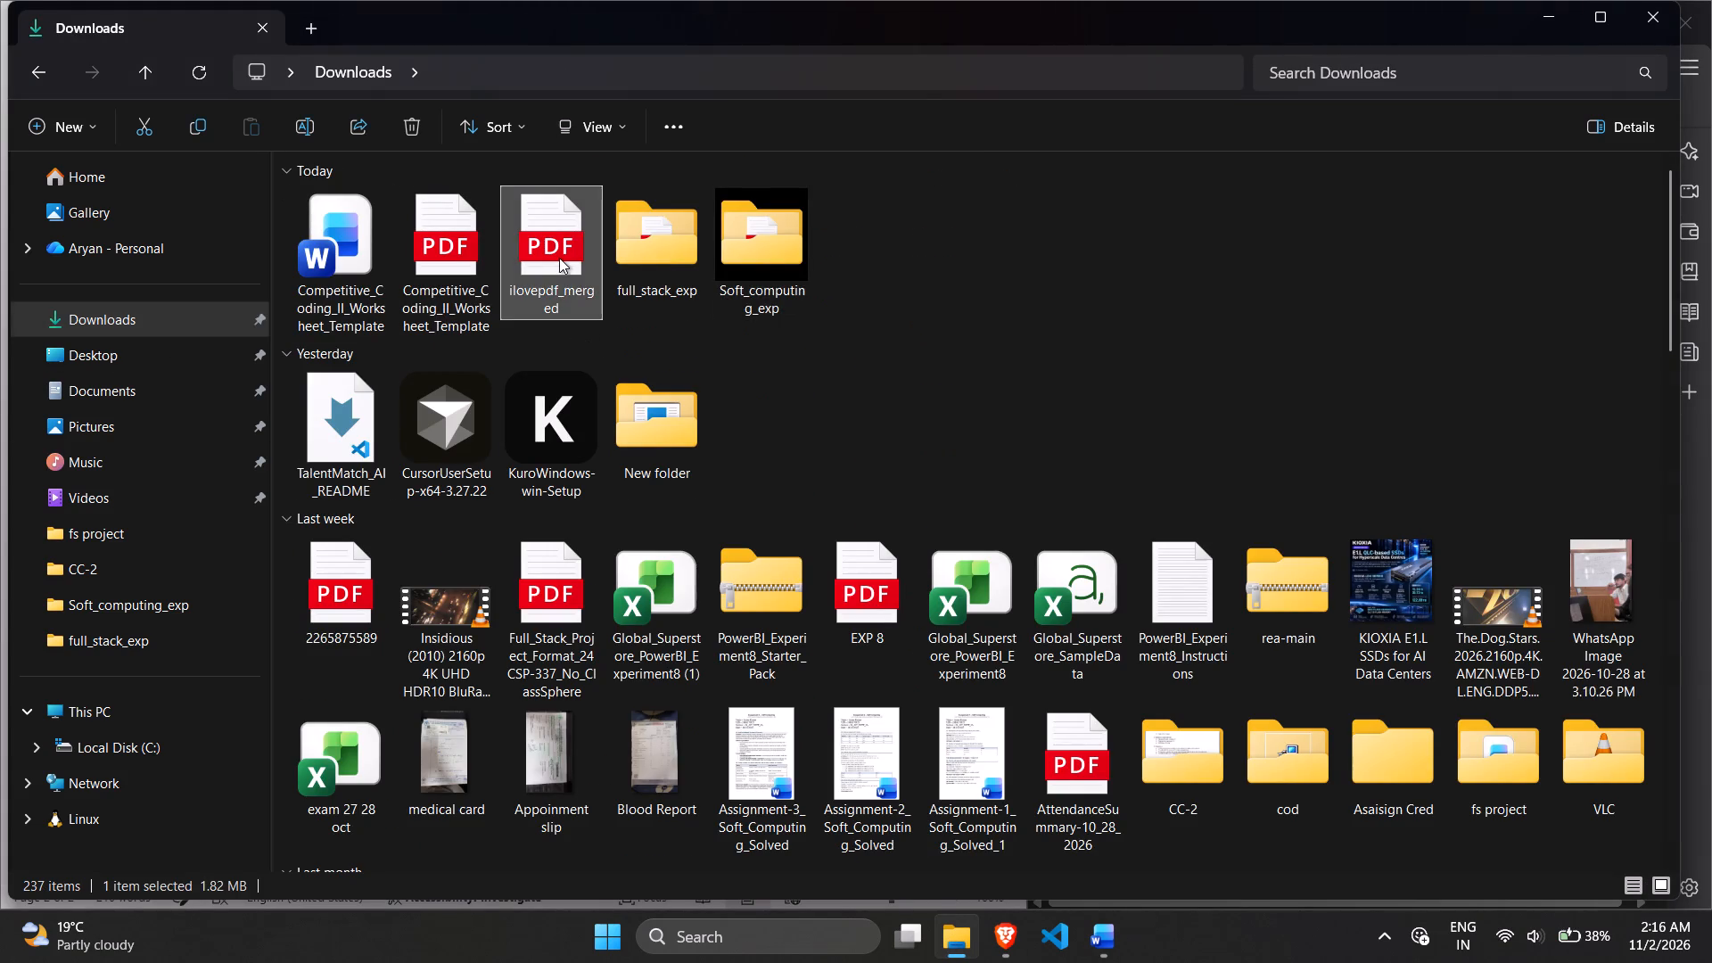
{"action": "scroll", "coordinate": [881, 500], "scroll_direction": "up", "scroll_amount": 14}
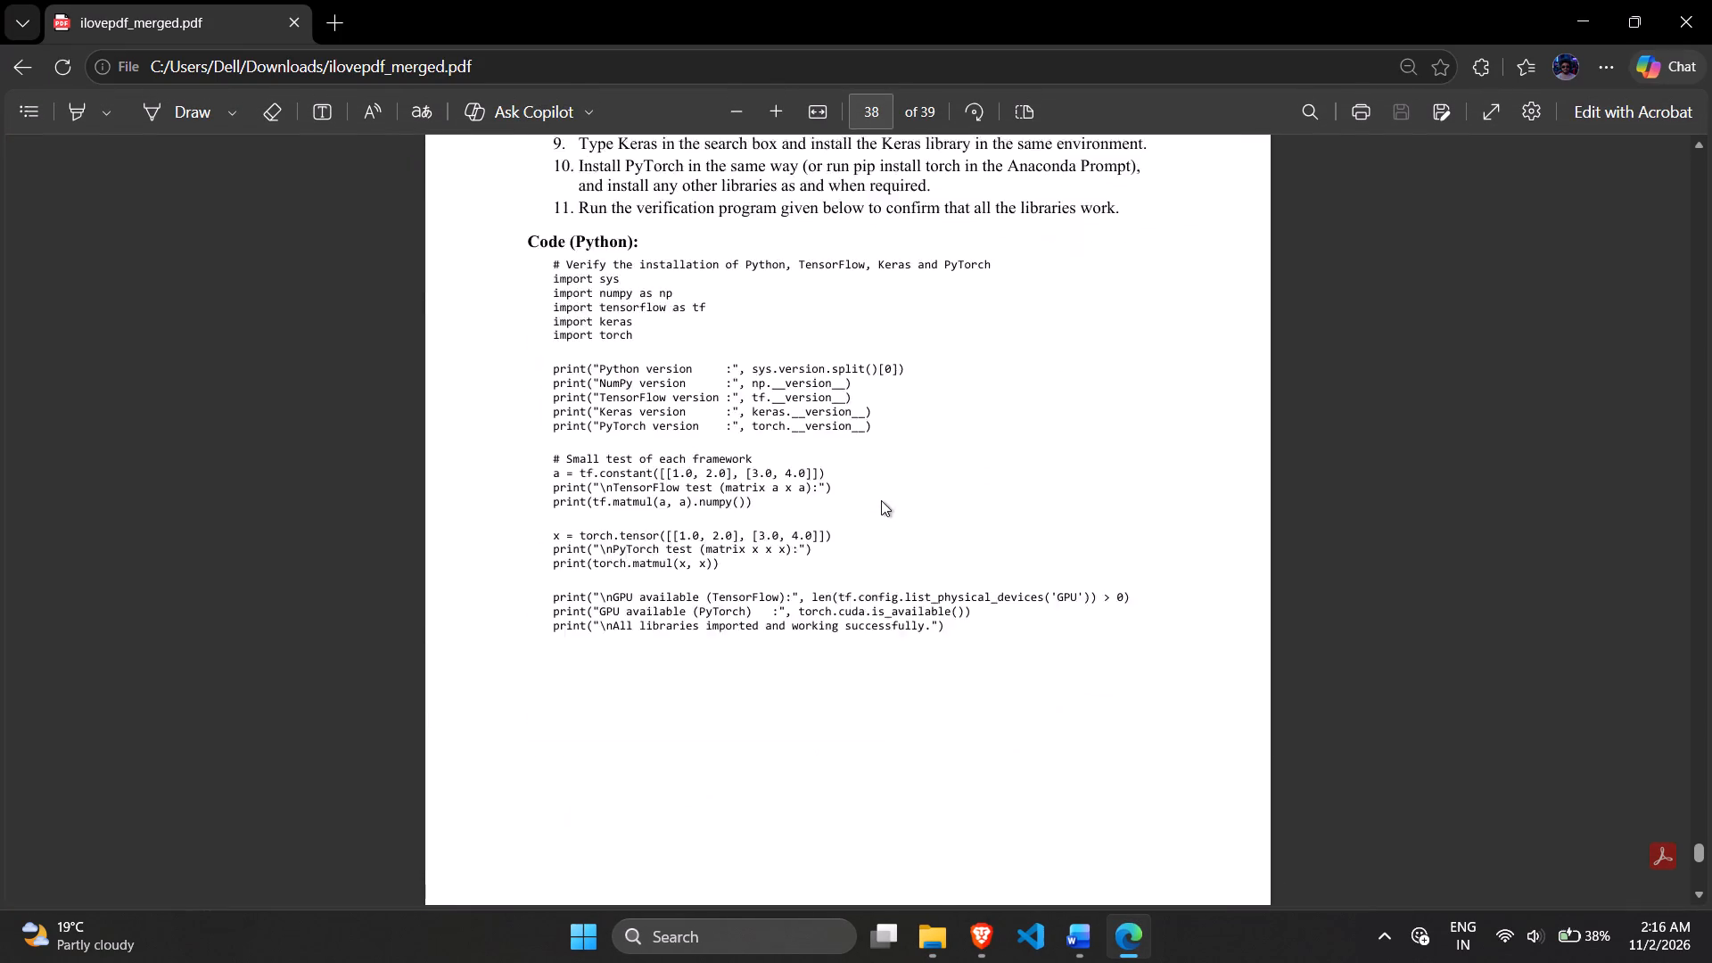
{"action": "scroll", "coordinate": [881, 500], "scroll_direction": "up", "scroll_amount": 13}
{"action": "scroll", "coordinate": [881, 500], "scroll_direction": "up", "scroll_amount": 13}
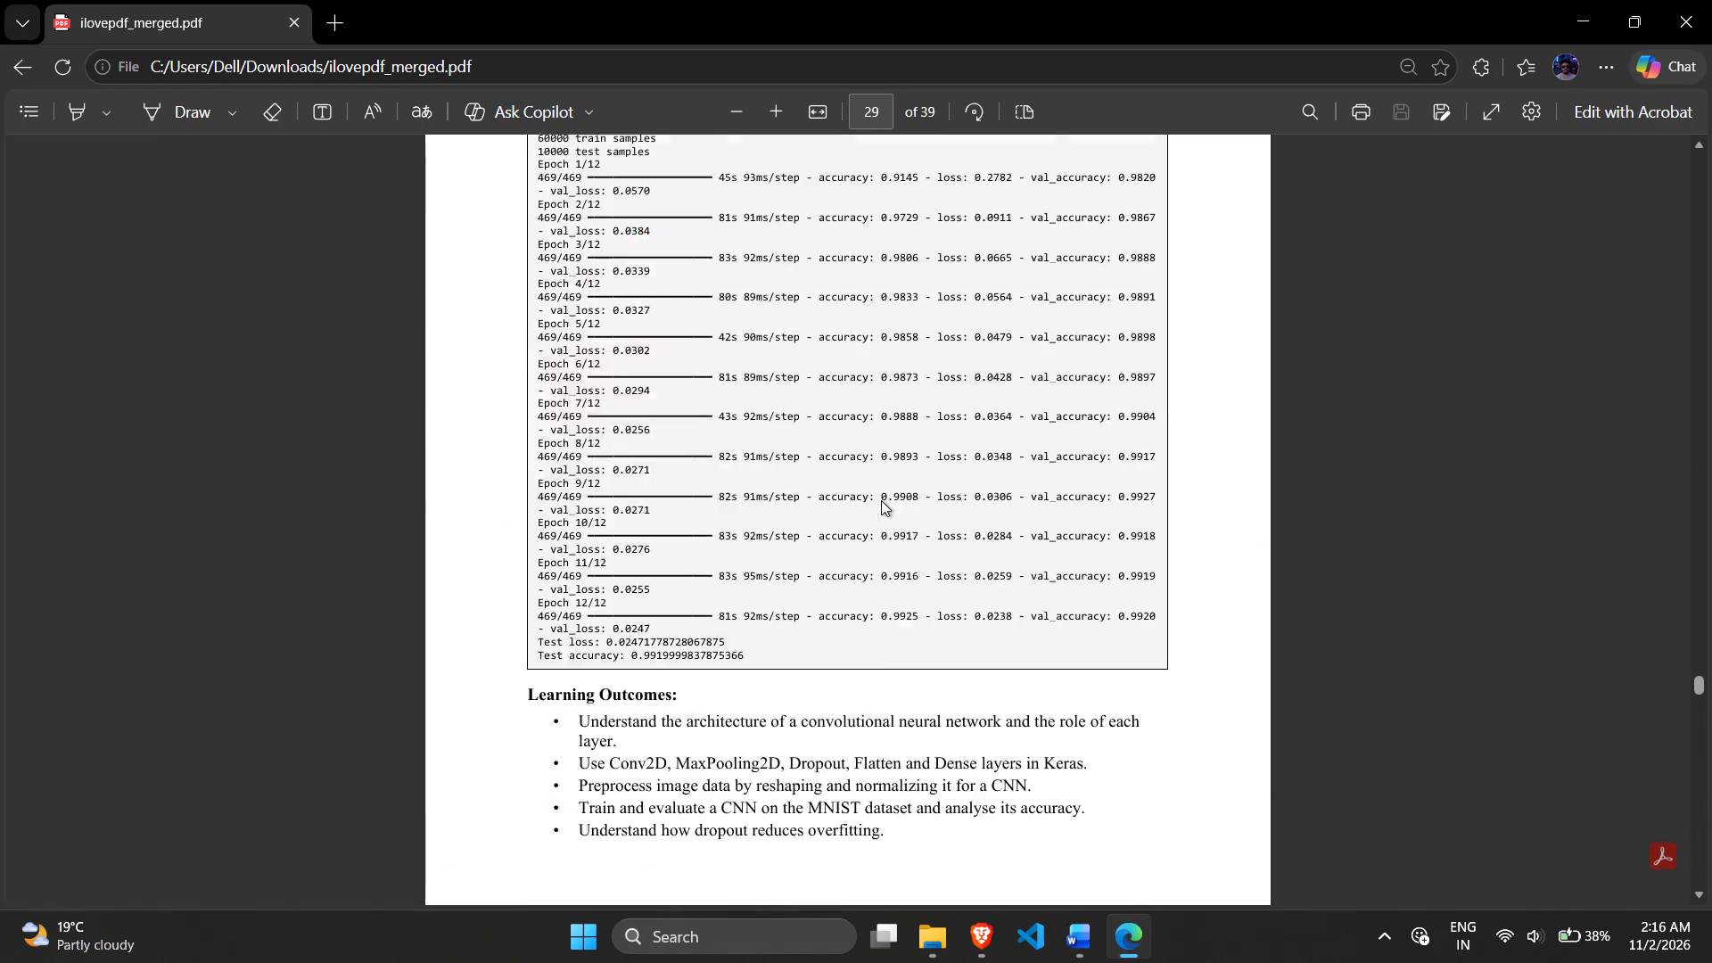
{"action": "left_click", "coordinate": [1687, 3]}
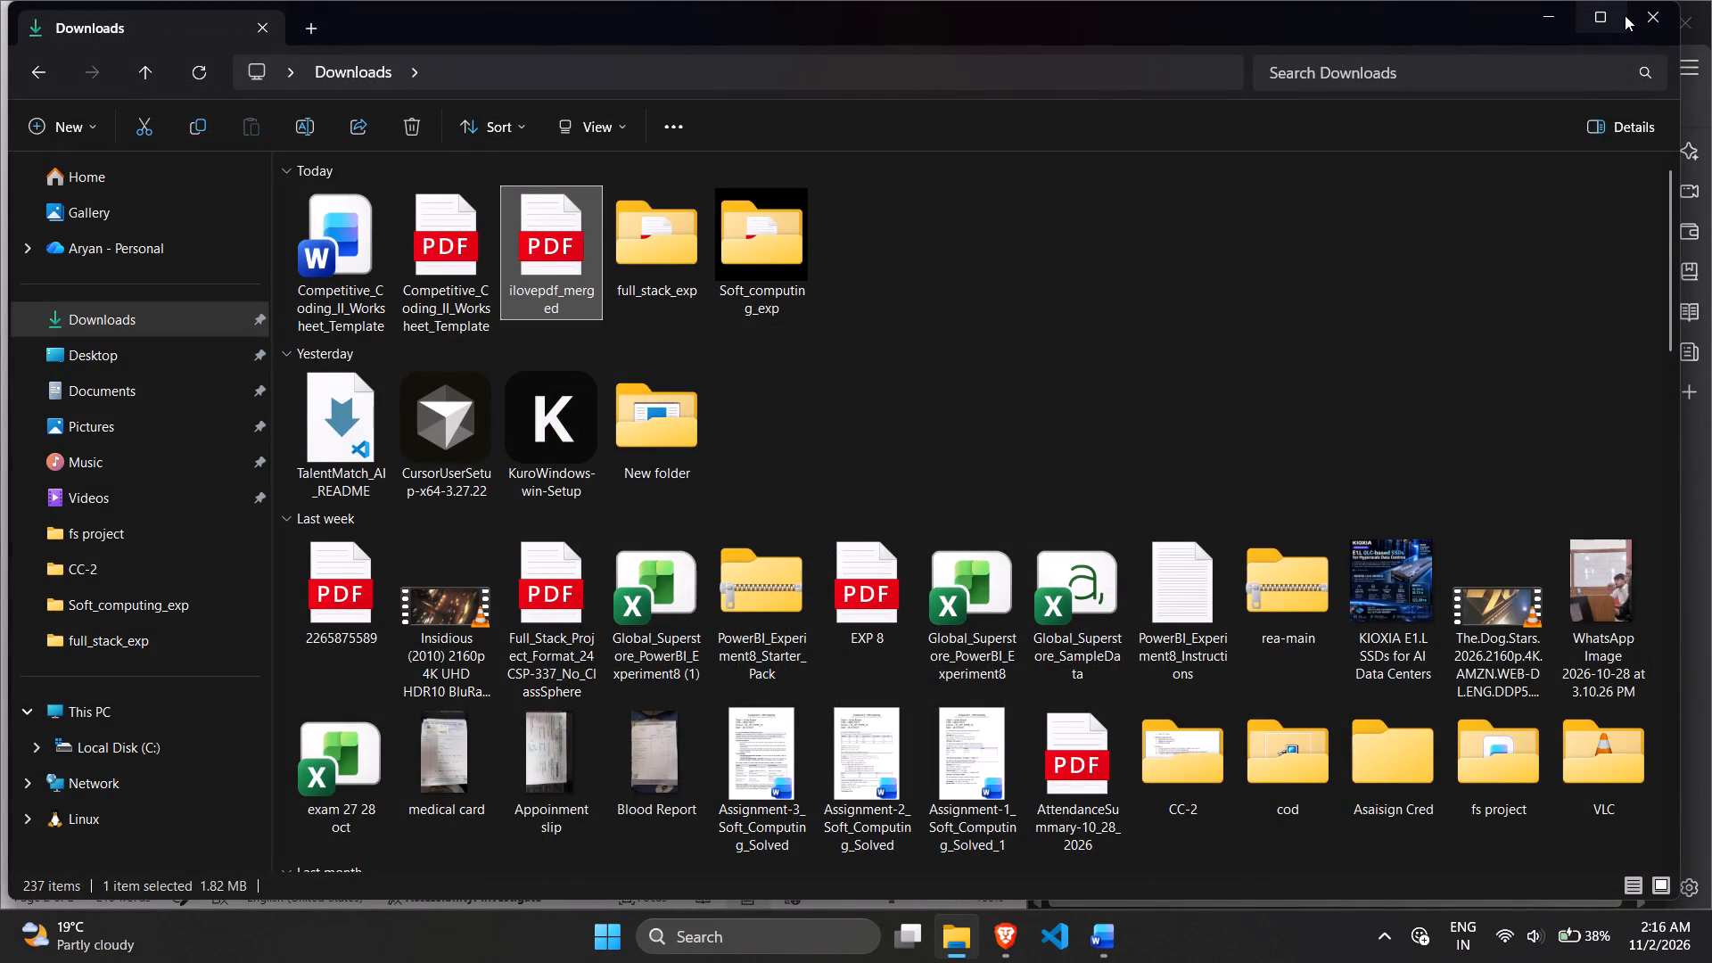
{"action": "double_click", "coordinate": [573, 261]}
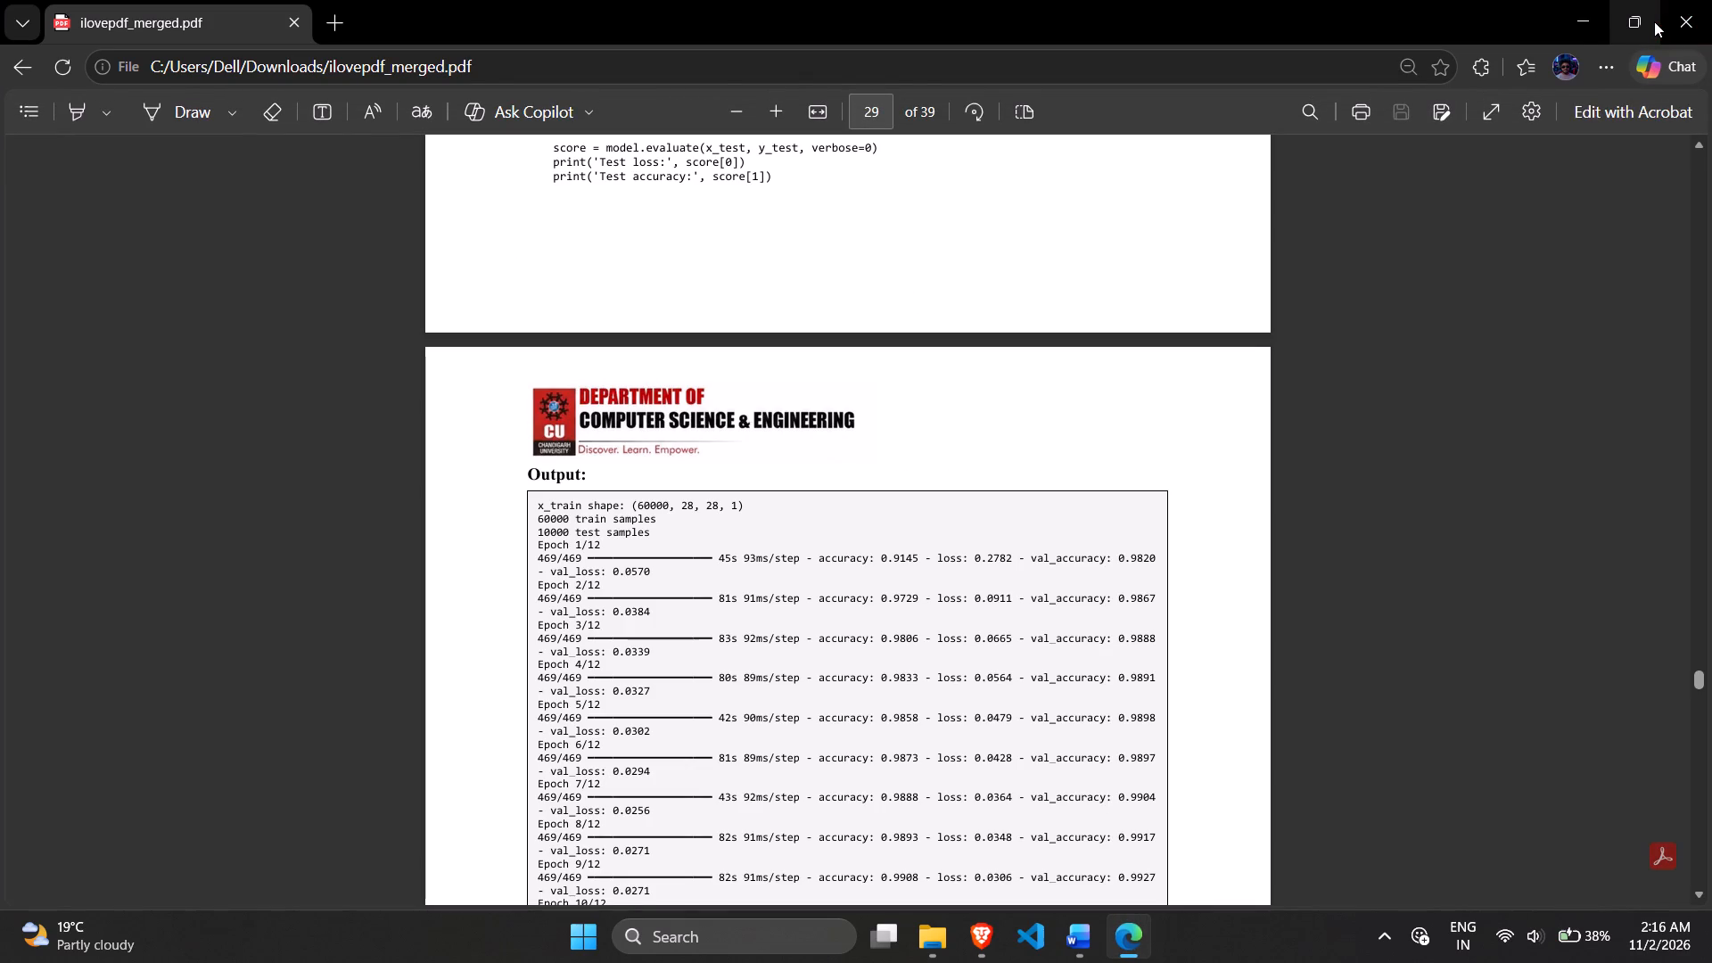
{"action": "left_click", "coordinate": [1675, 182]}
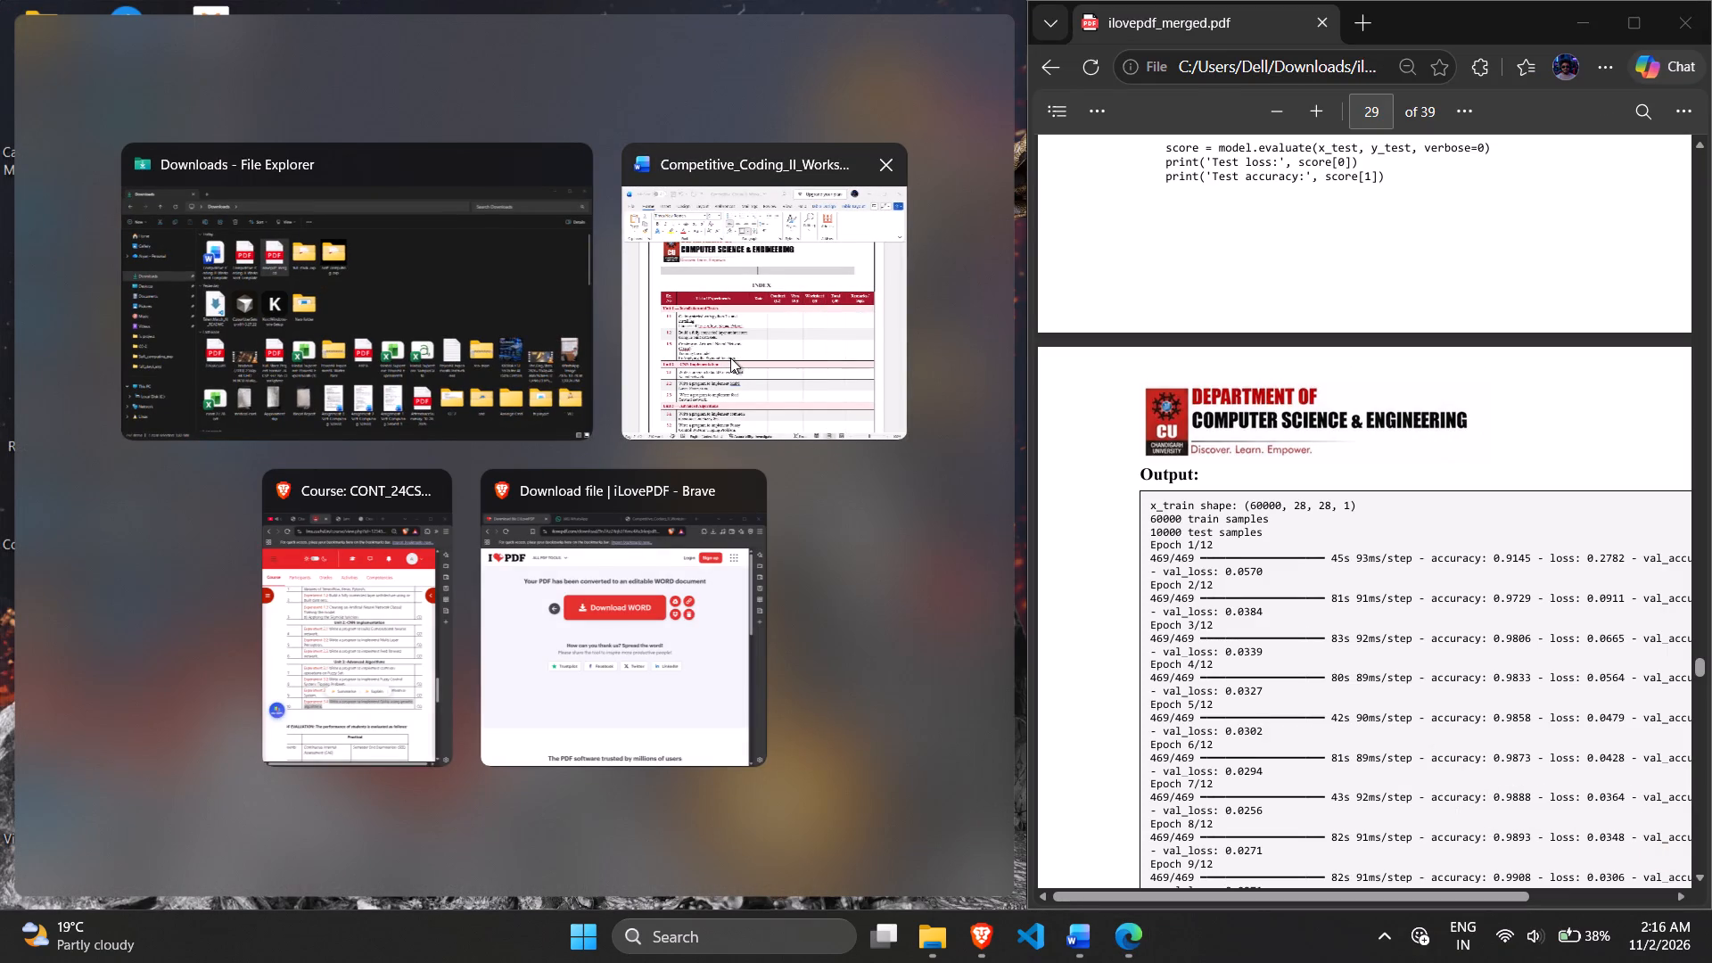
{"action": "left_click", "coordinate": [730, 358]}
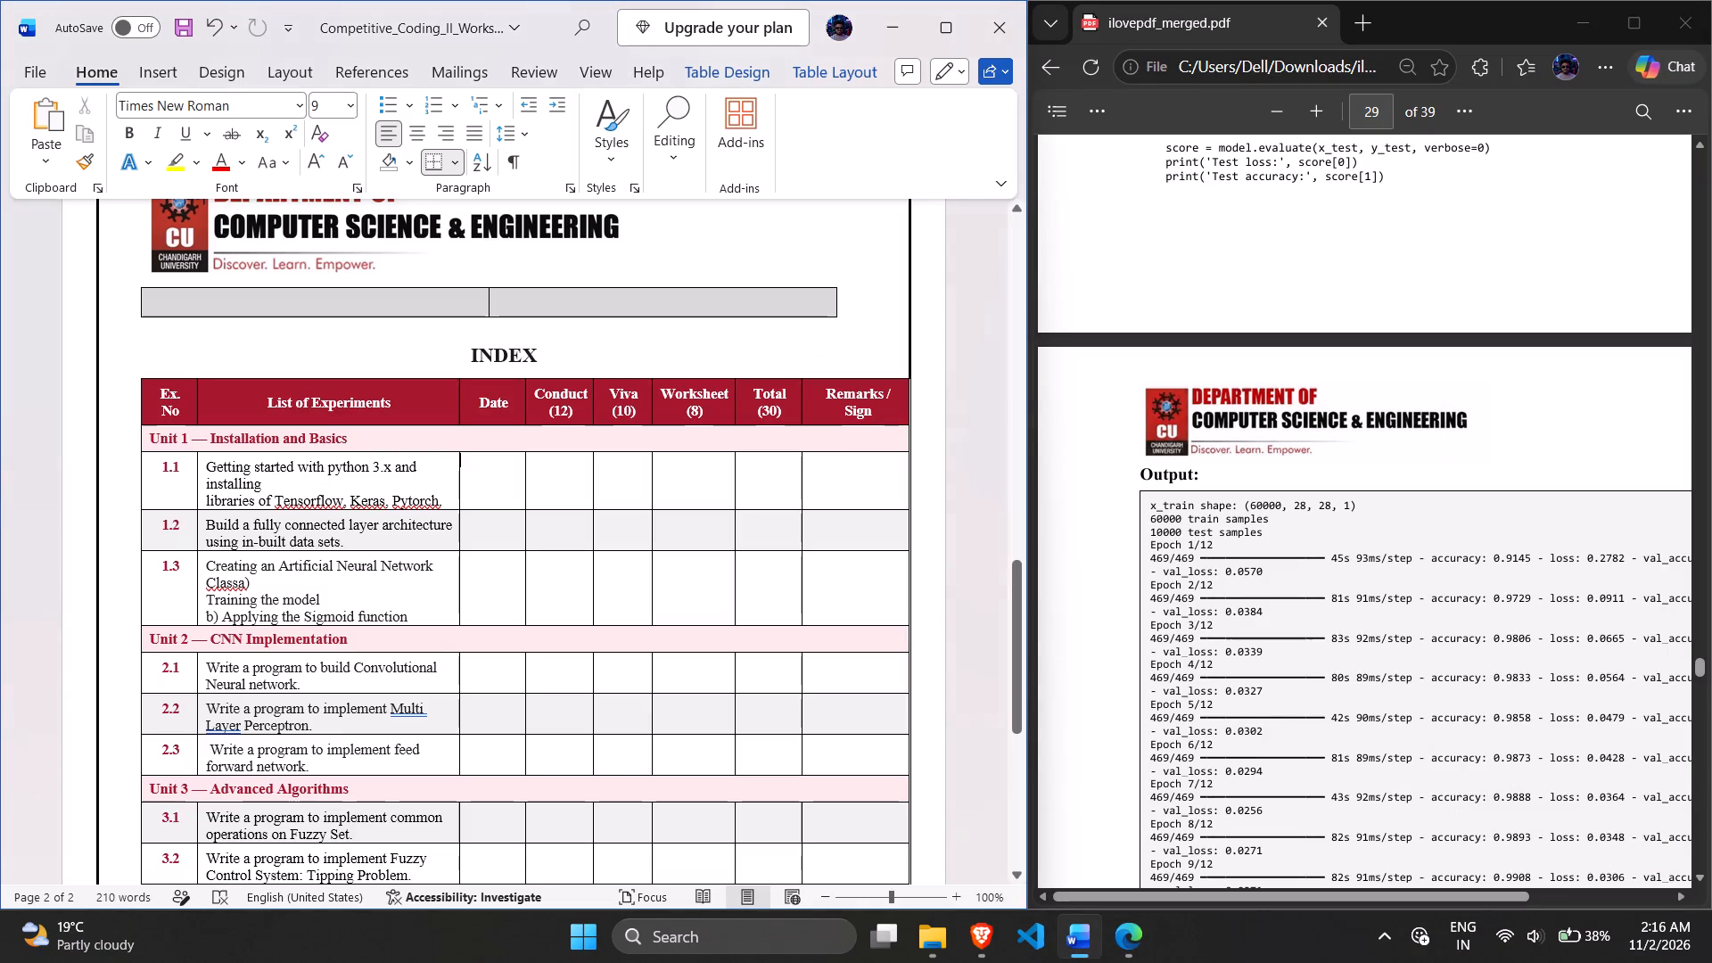
Find Experiment 1's date of performance in the merged PDF and enter 20/07/2026 in the Date cell of index row 1.1.
{"action": "left_click", "coordinate": [514, 460]}
{"action": "scroll", "coordinate": [1312, 599], "scroll_direction": "left", "scroll_amount": 1}
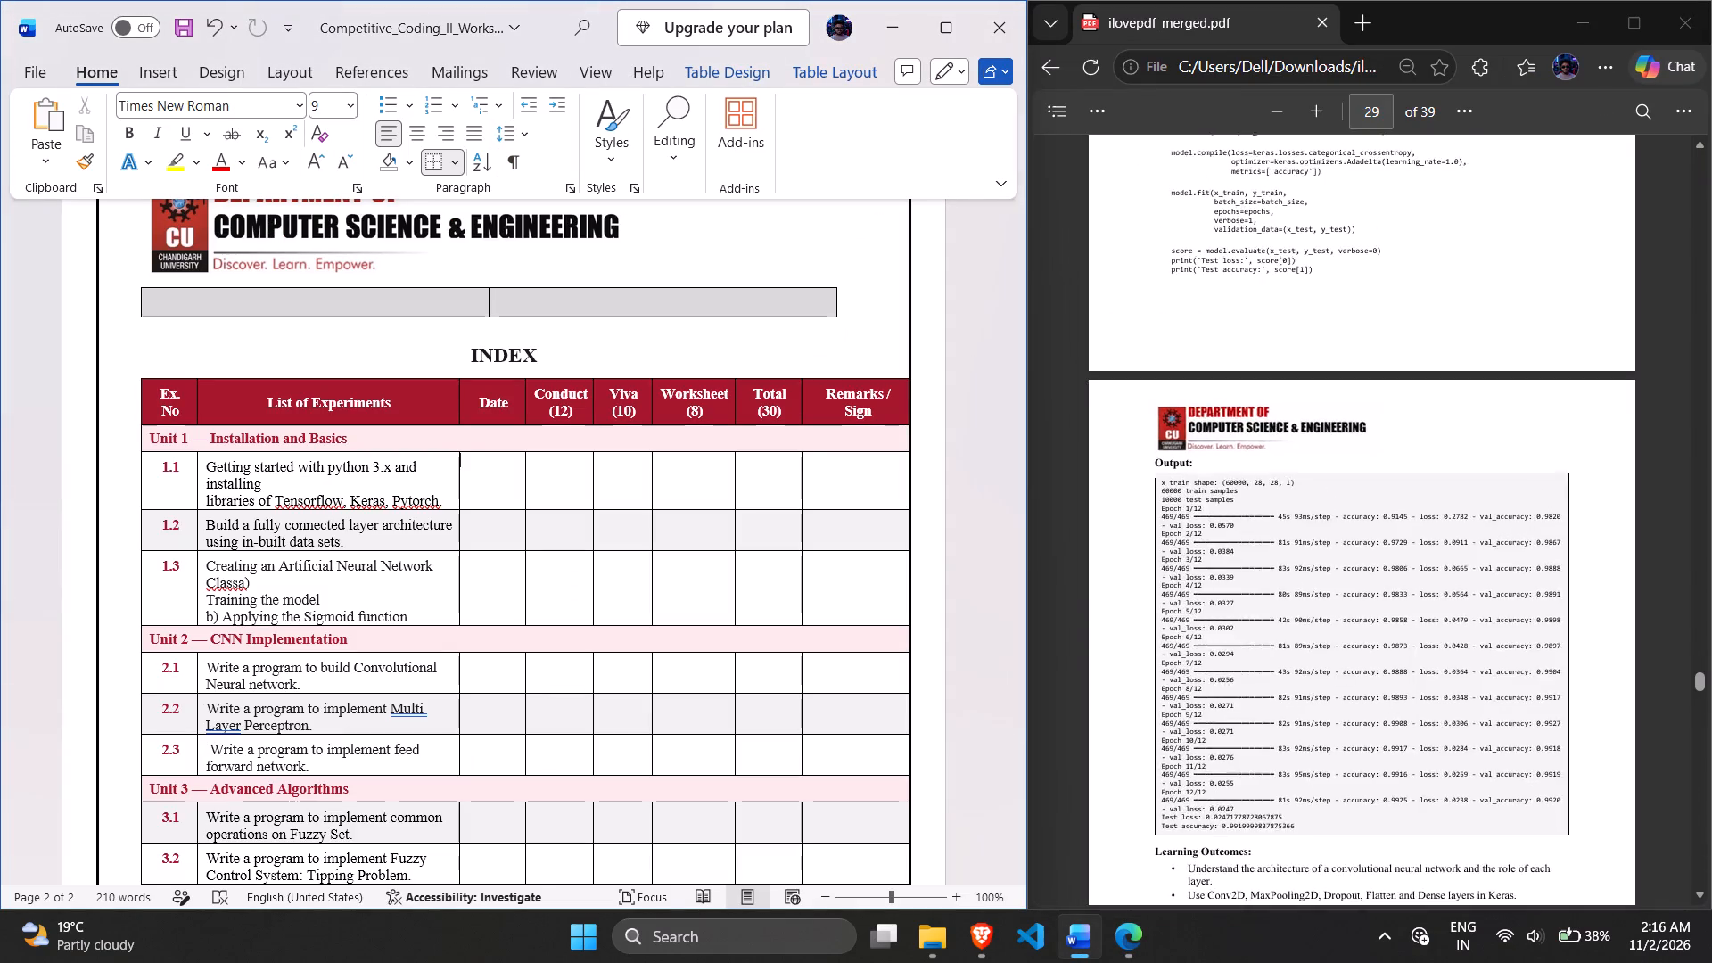
{"action": "scroll", "coordinate": [1312, 599], "scroll_direction": "down", "scroll_amount": 13}
{"action": "scroll", "coordinate": [1312, 599], "scroll_direction": "down", "scroll_amount": 15}
{"action": "scroll", "coordinate": [1312, 599], "scroll_direction": "up", "scroll_amount": 2}
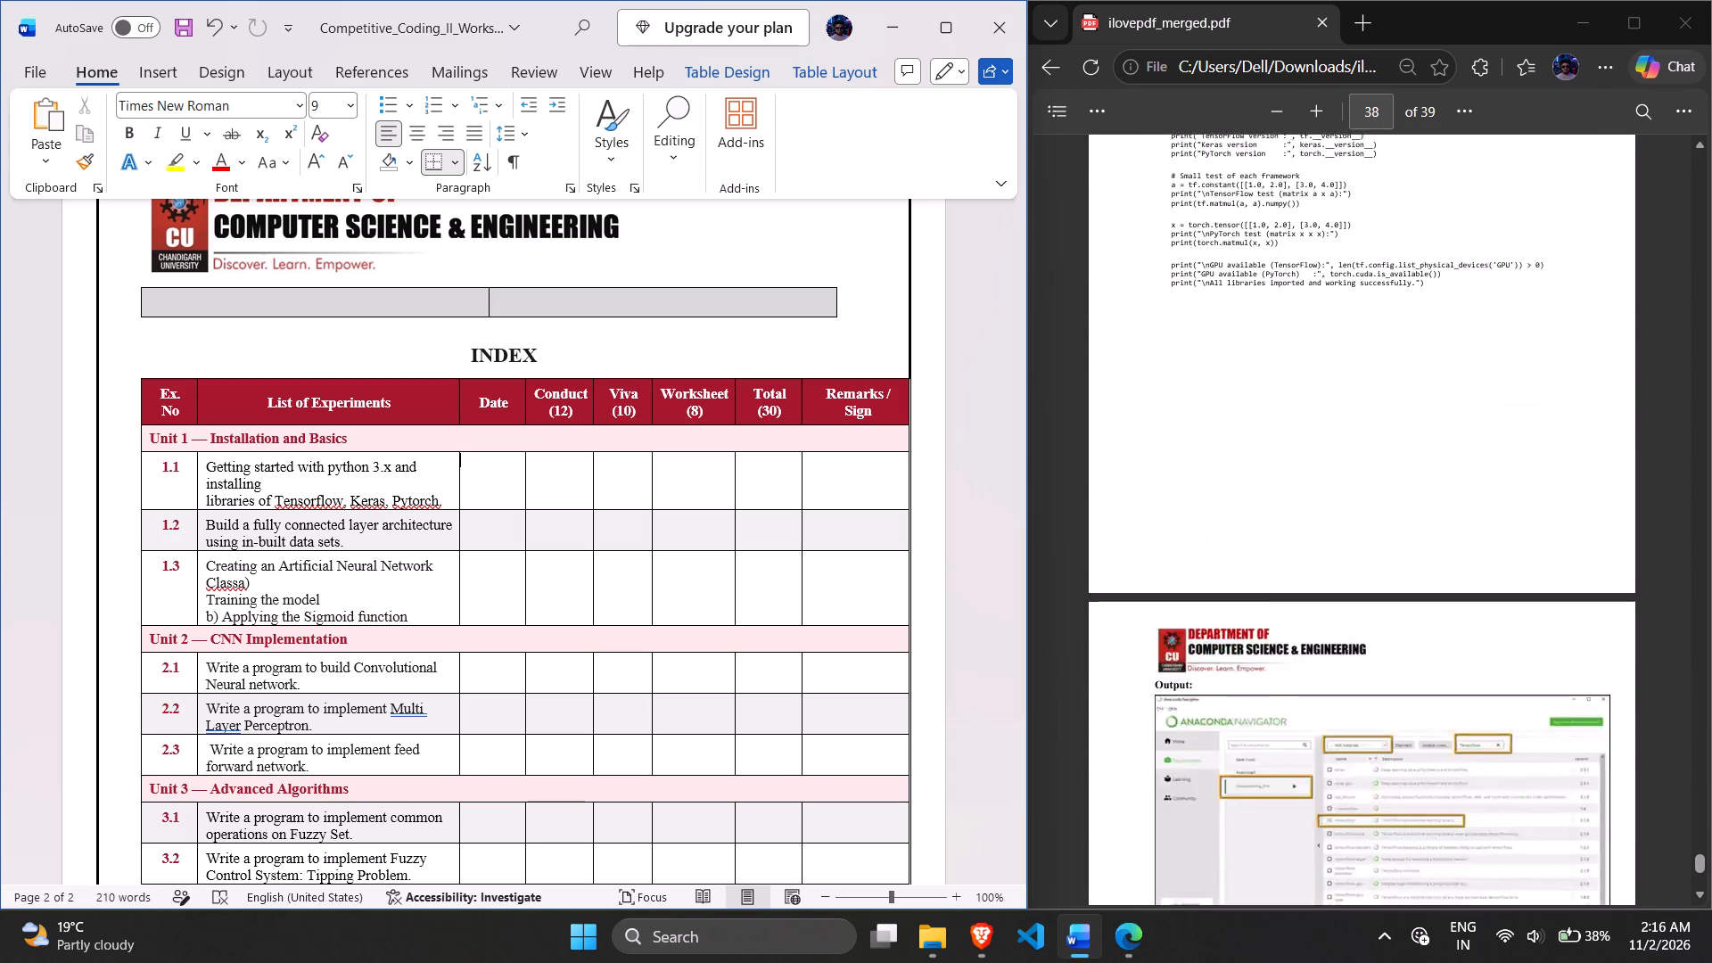
{"action": "scroll", "coordinate": [1312, 599], "scroll_direction": "up", "scroll_amount": 8}
{"action": "scroll", "coordinate": [1312, 599], "scroll_direction": "down", "scroll_amount": 1}
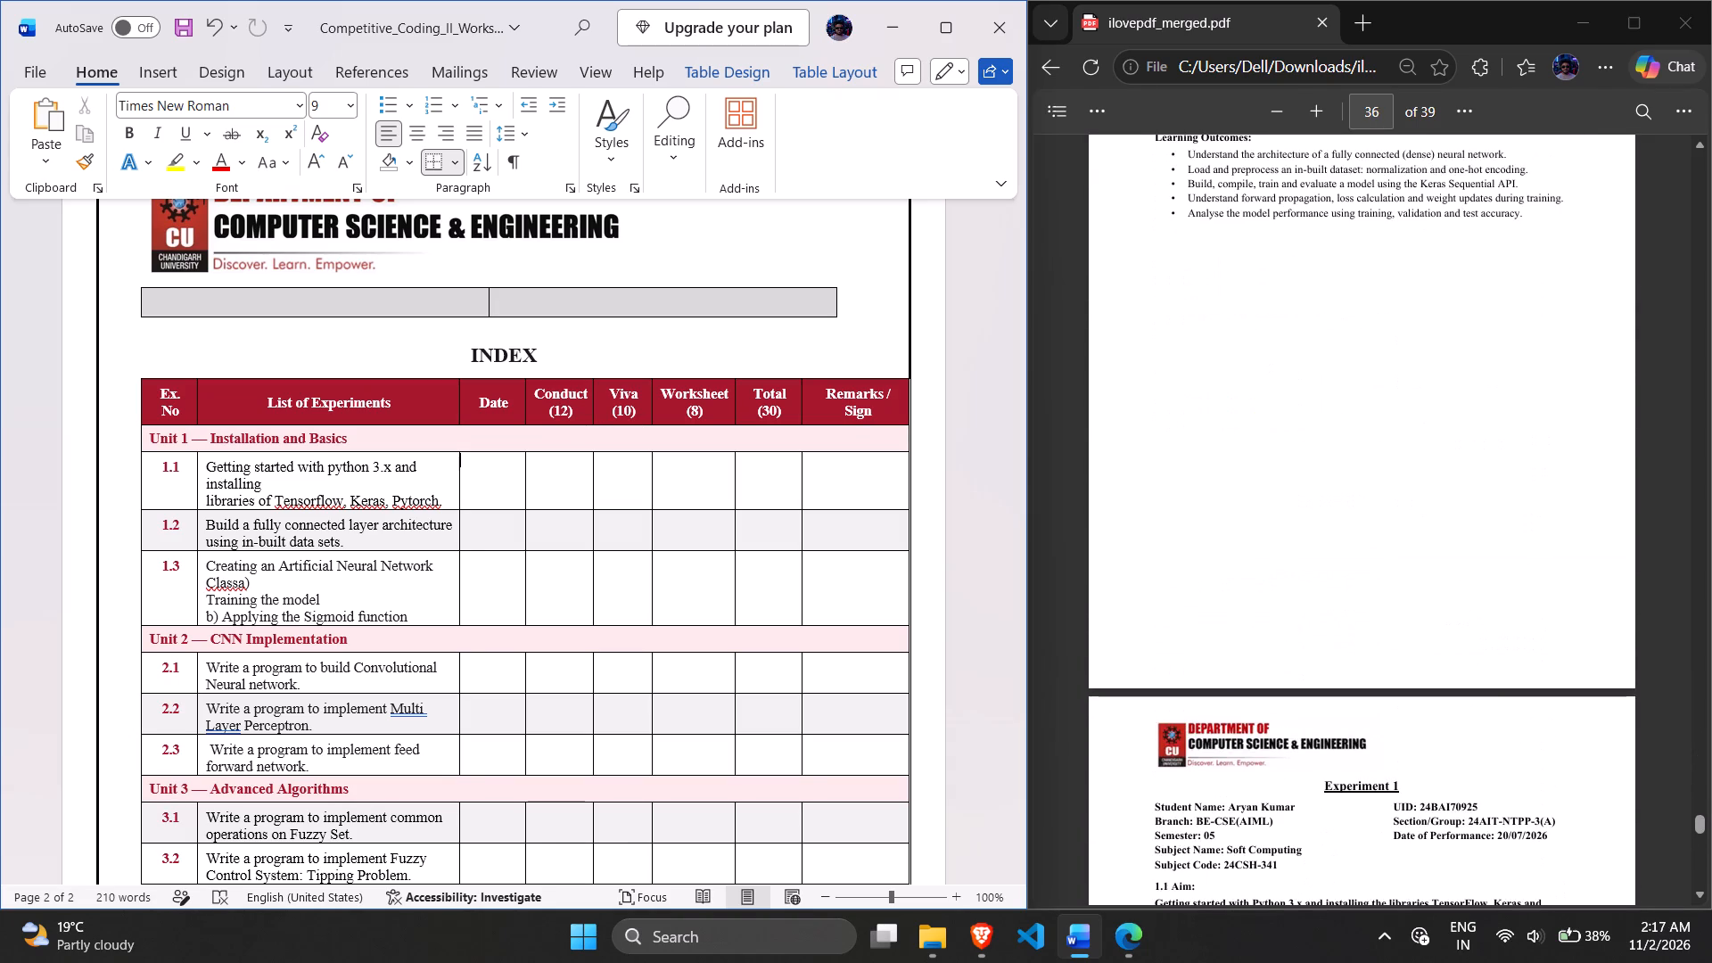
{"action": "scroll", "coordinate": [1312, 599], "scroll_direction": "down", "scroll_amount": 1}
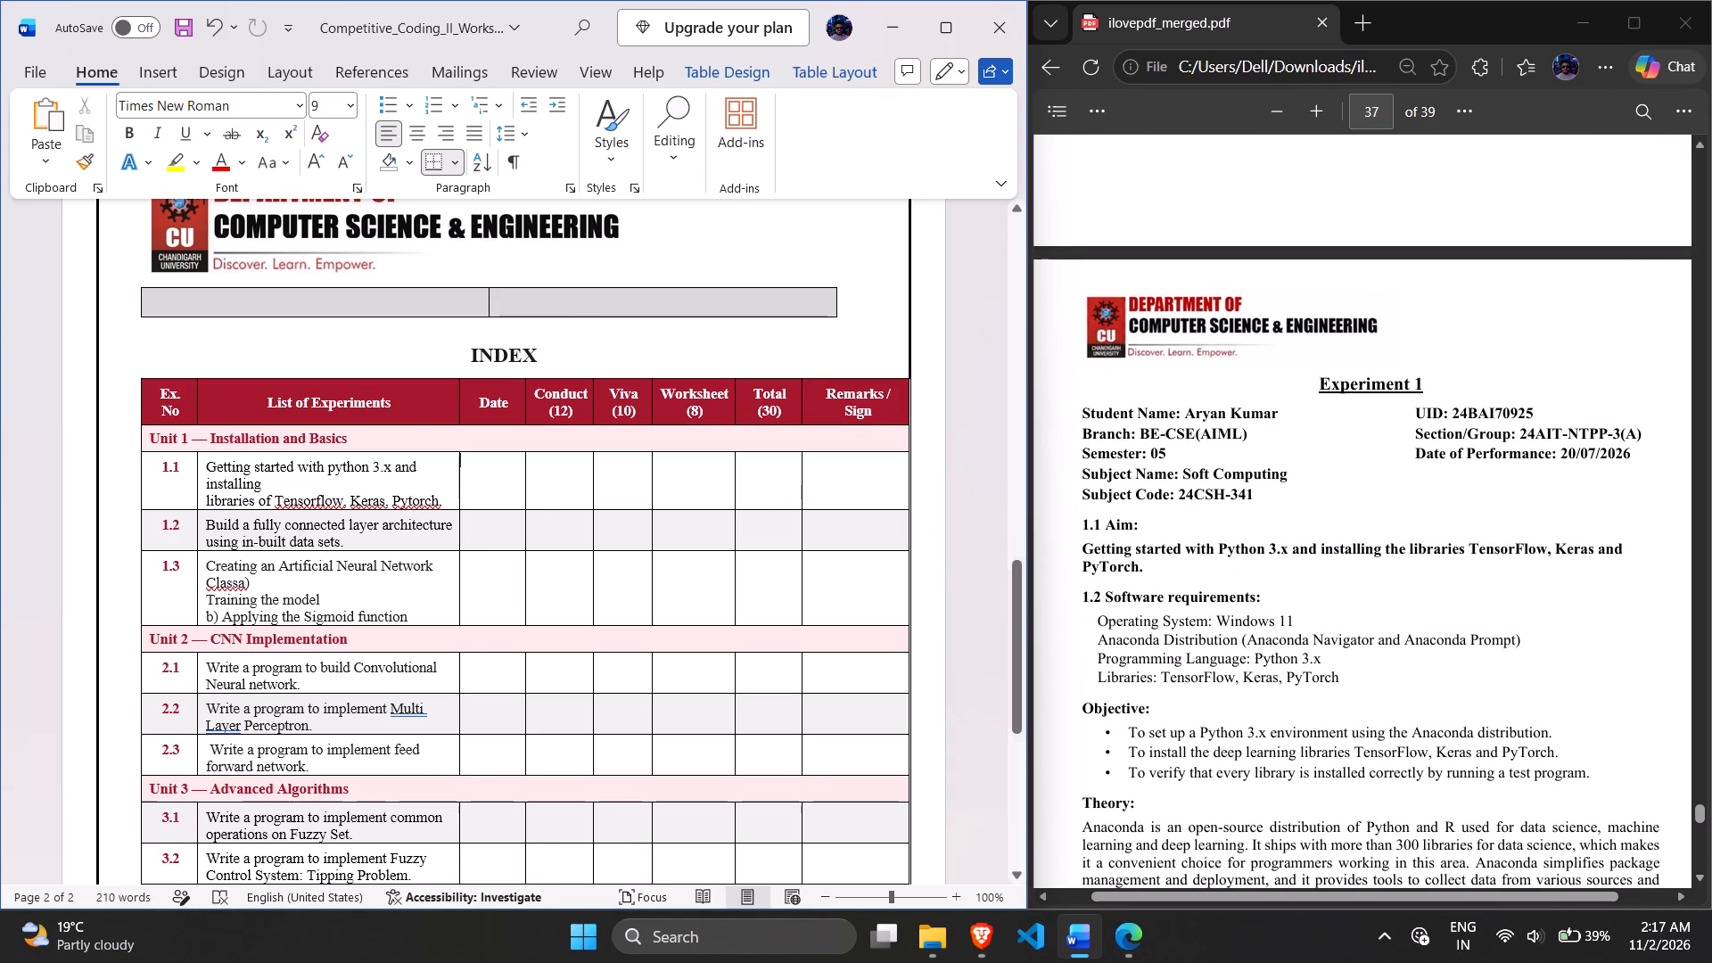
{"action": "type", "text": "20/07/2026"}
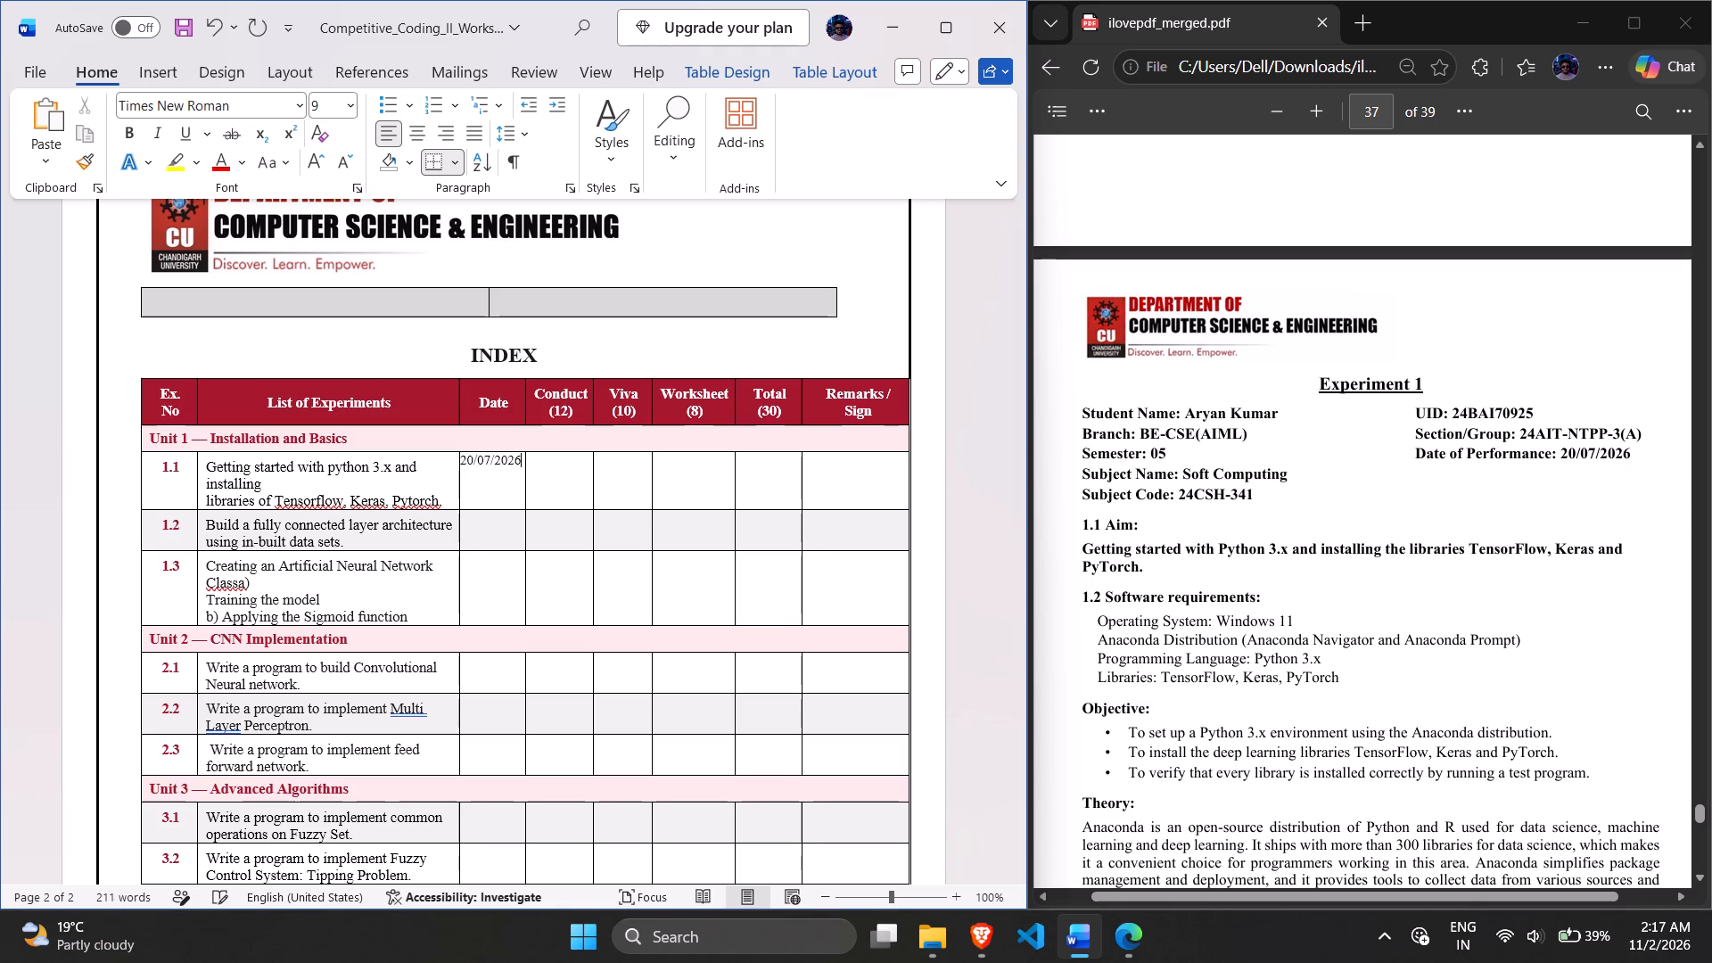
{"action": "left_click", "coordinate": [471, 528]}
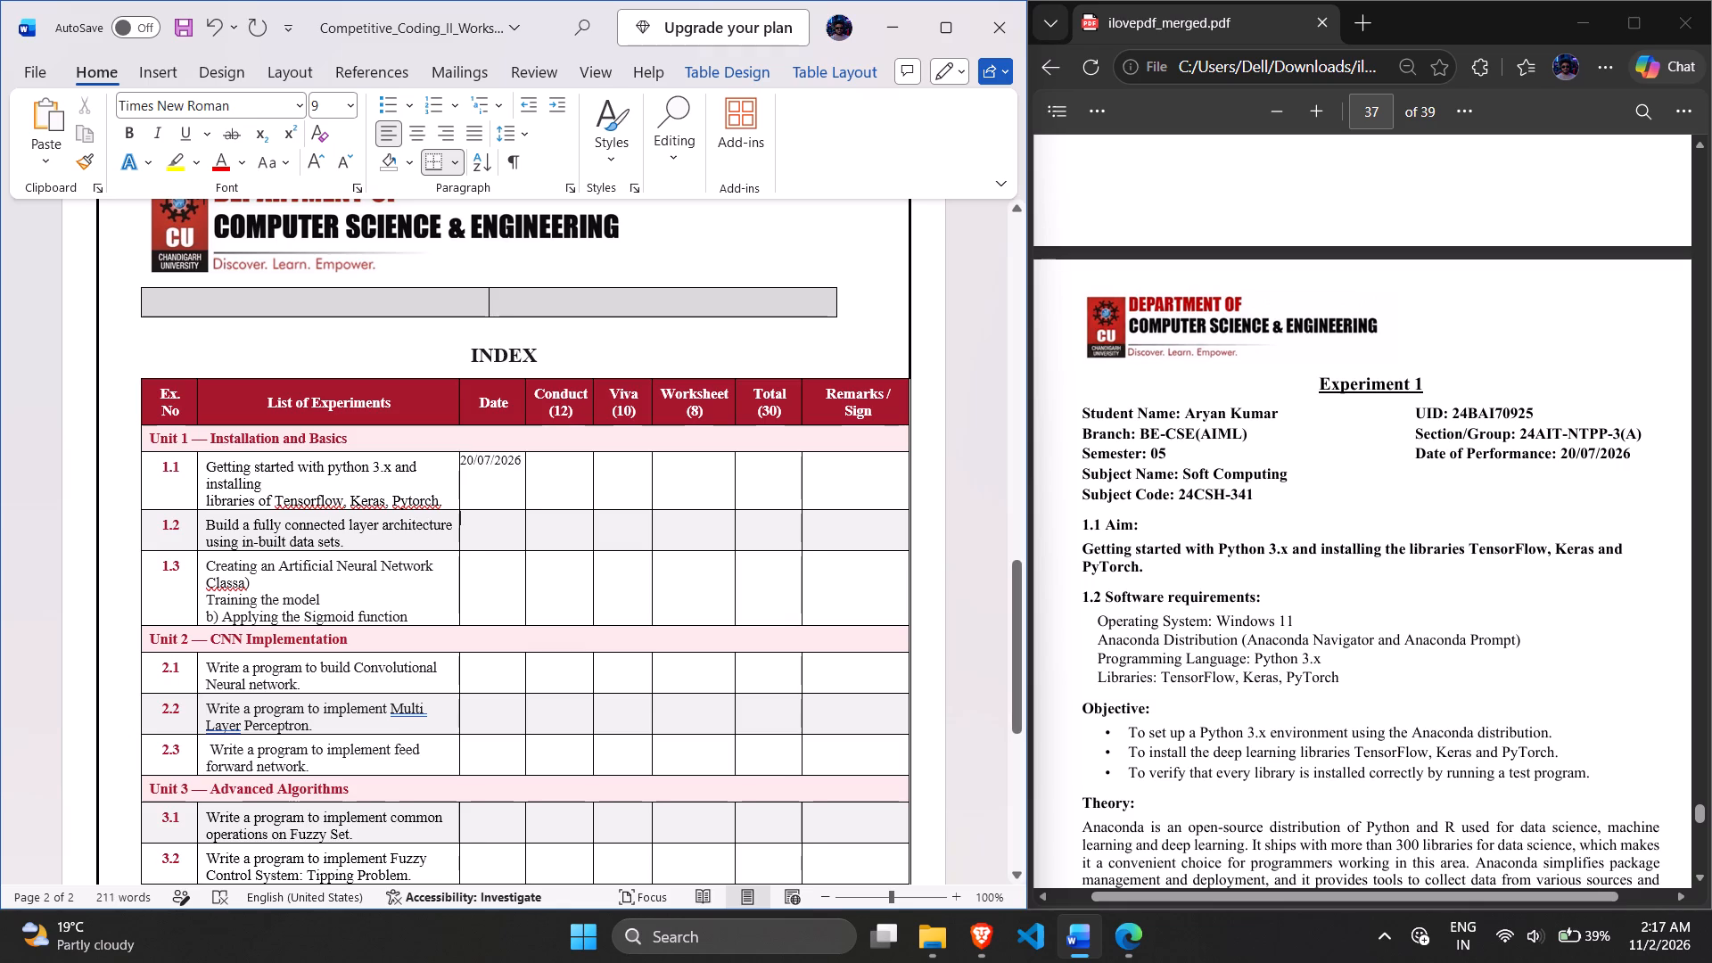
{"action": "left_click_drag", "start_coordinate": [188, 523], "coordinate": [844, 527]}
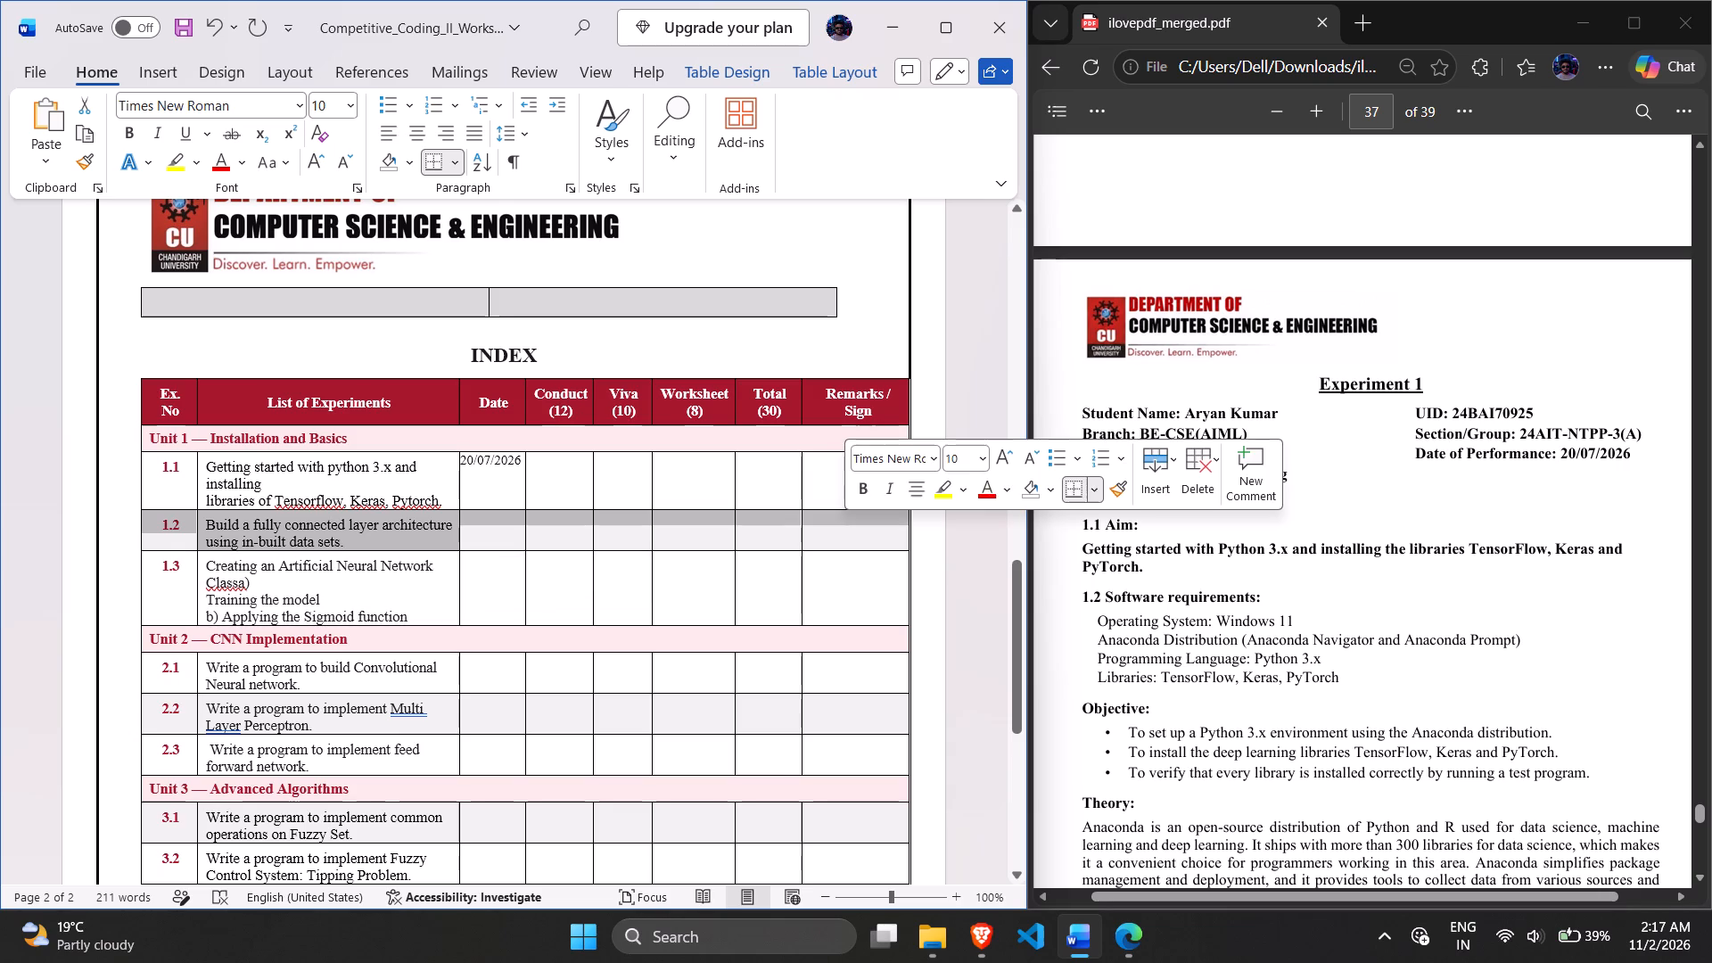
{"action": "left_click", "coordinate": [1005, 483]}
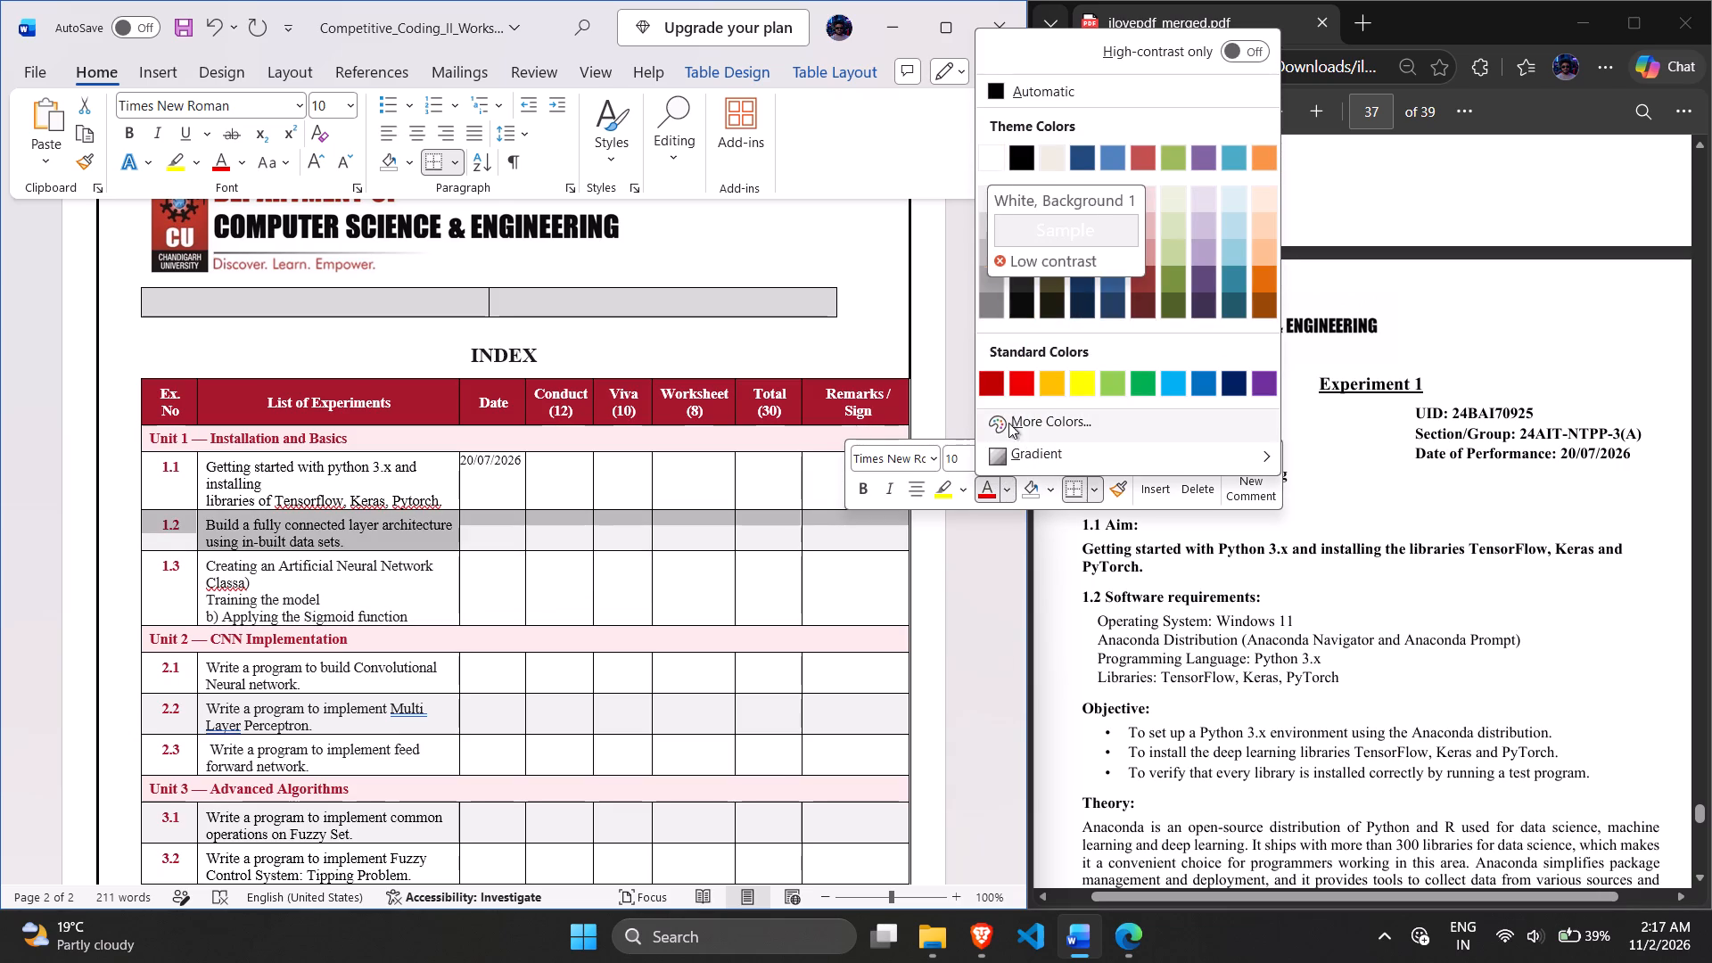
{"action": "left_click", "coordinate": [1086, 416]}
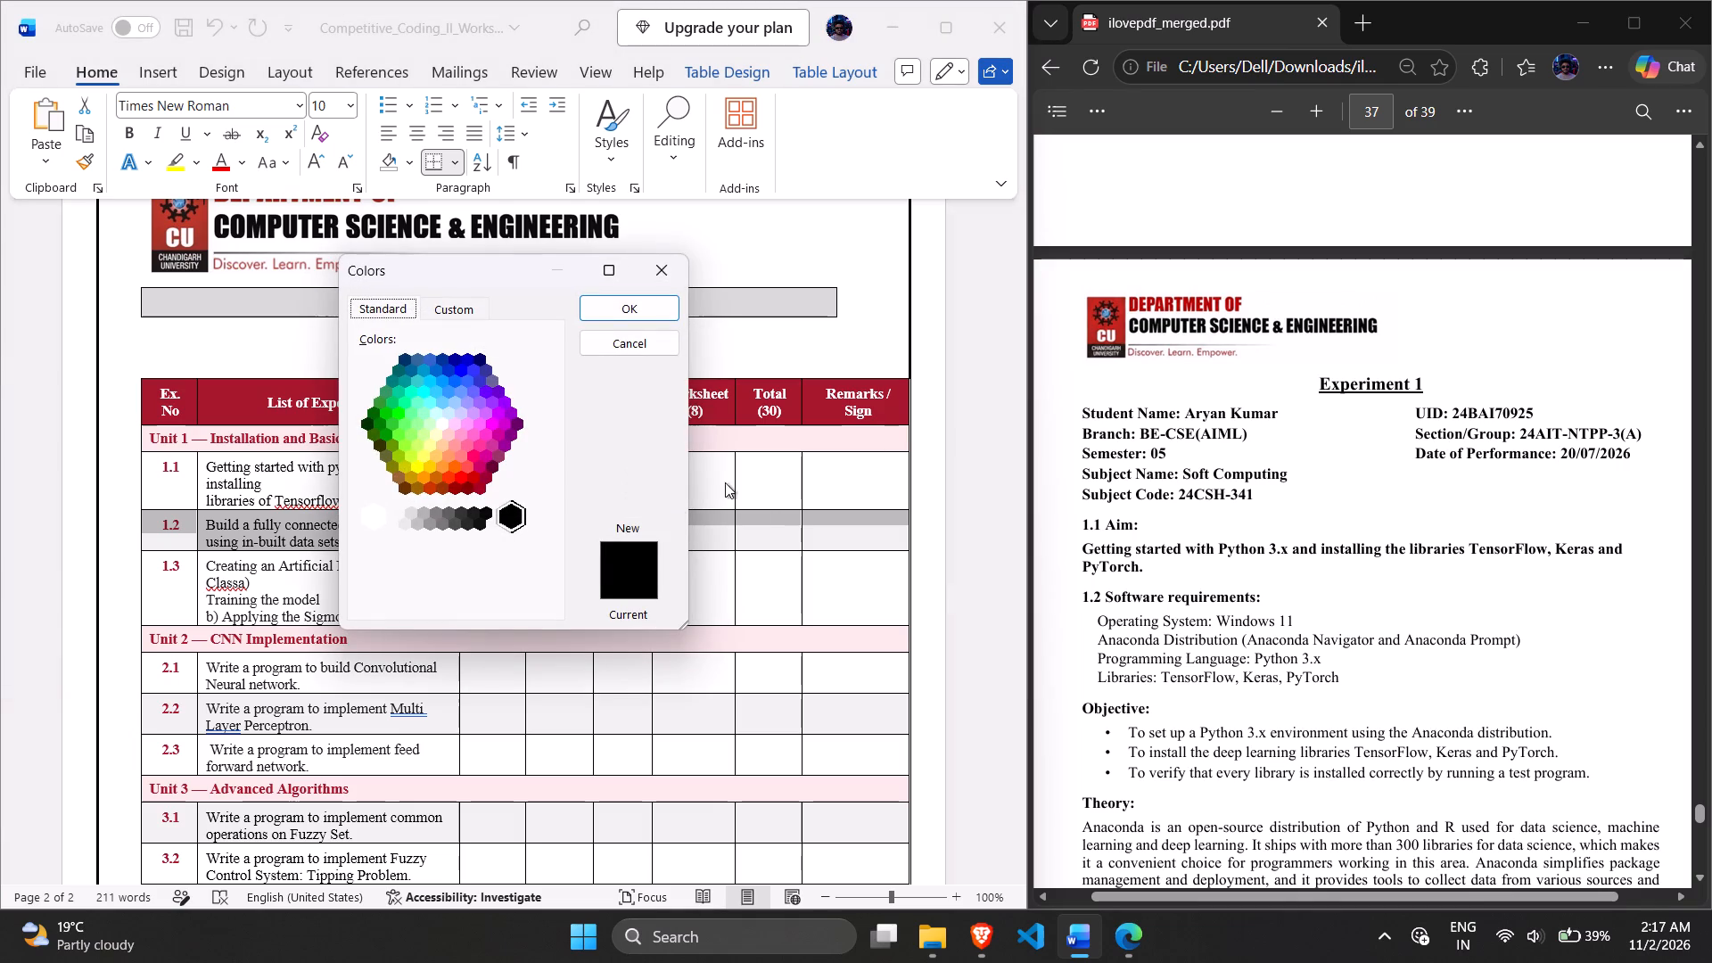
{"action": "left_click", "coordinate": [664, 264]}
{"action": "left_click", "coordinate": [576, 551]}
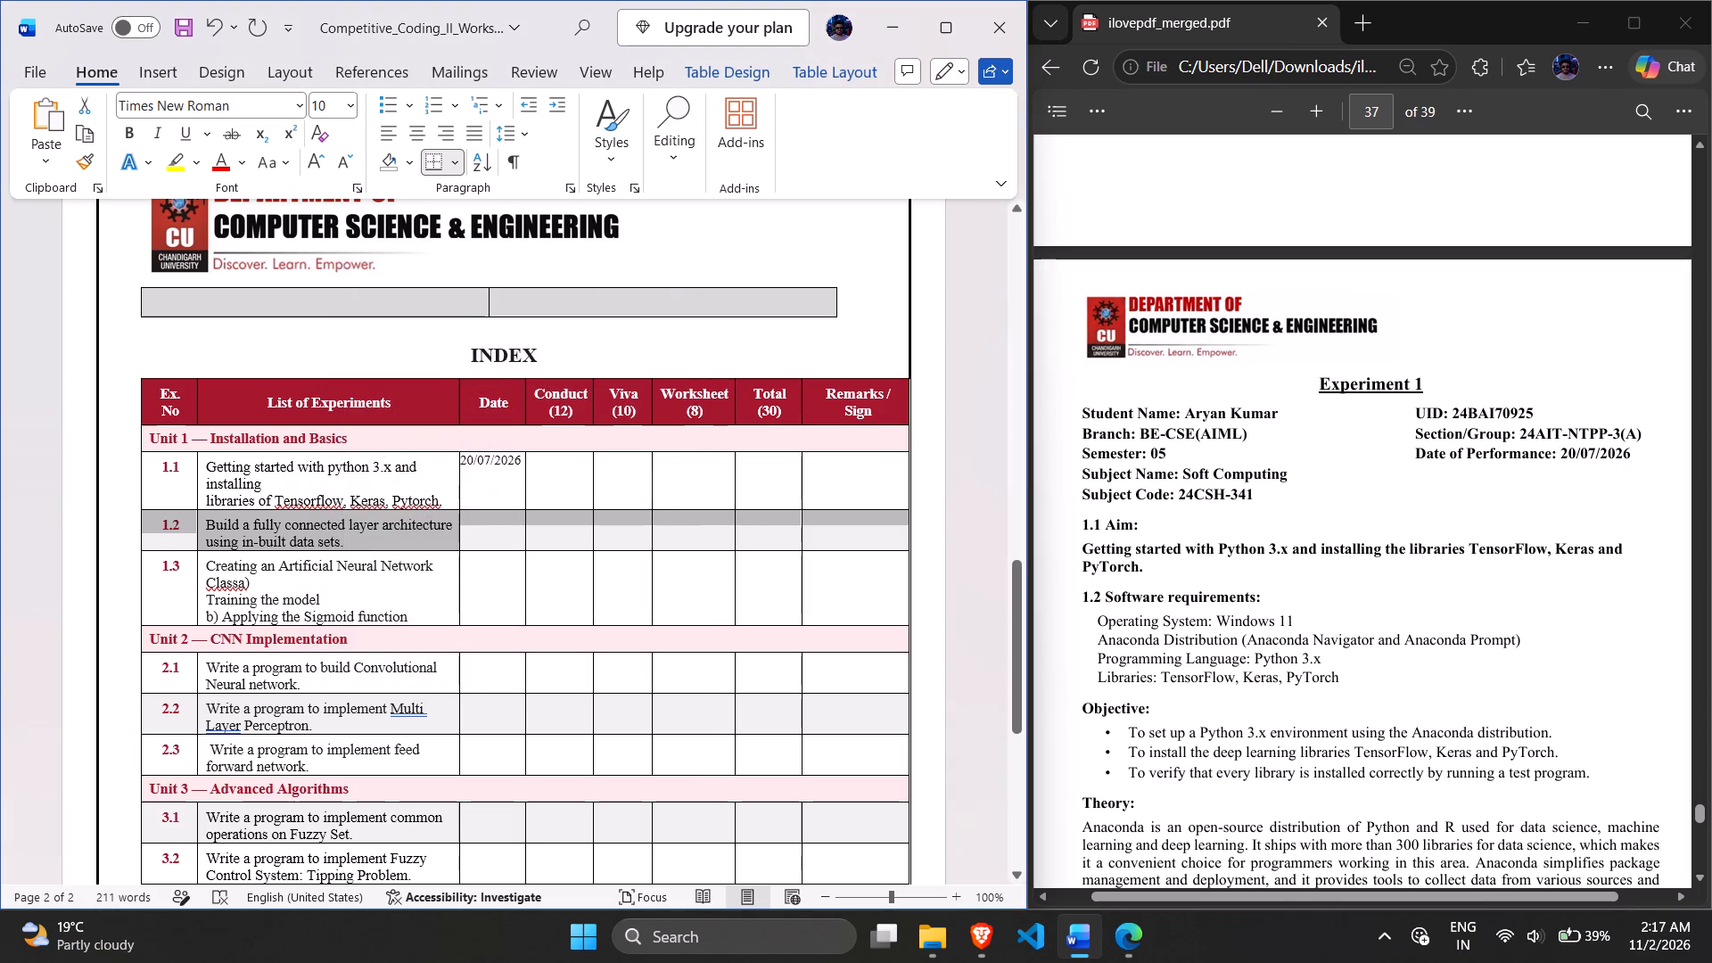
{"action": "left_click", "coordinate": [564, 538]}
Find Experiment 2's date of performance in the merged PDF and enter 30/07/2026 in the Date cell of index row 1.2.
{"action": "left_click", "coordinate": [490, 525]}
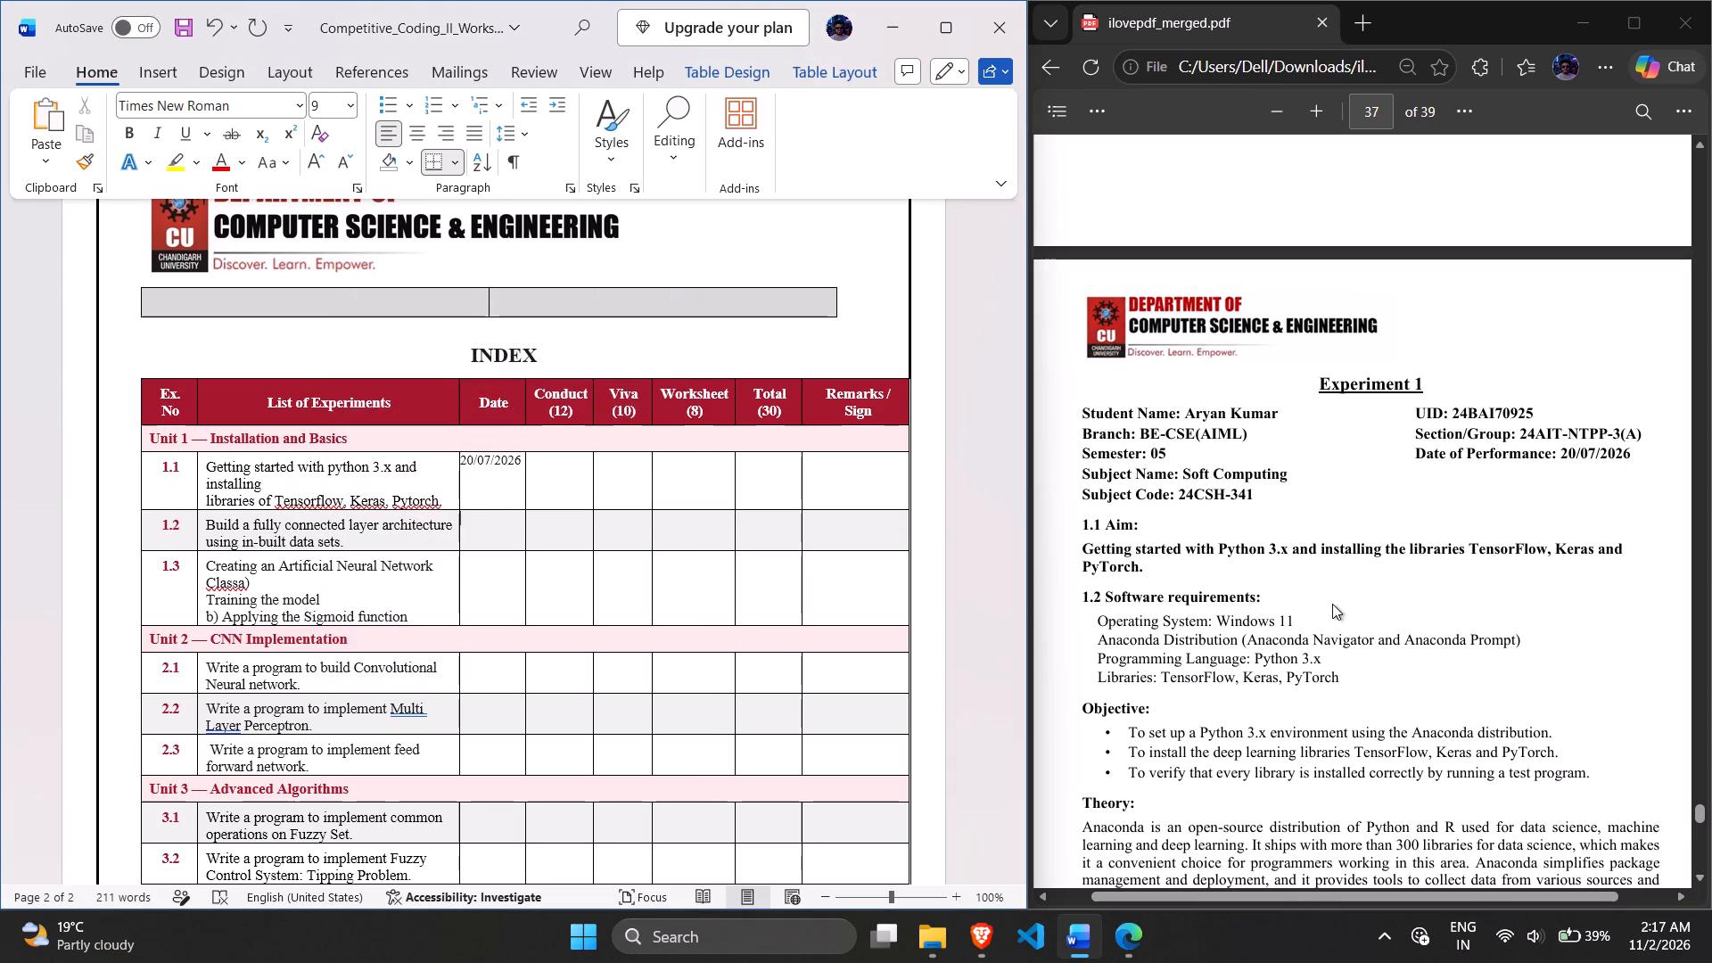
{"action": "scroll", "coordinate": [1332, 604], "scroll_direction": "up", "scroll_amount": 9}
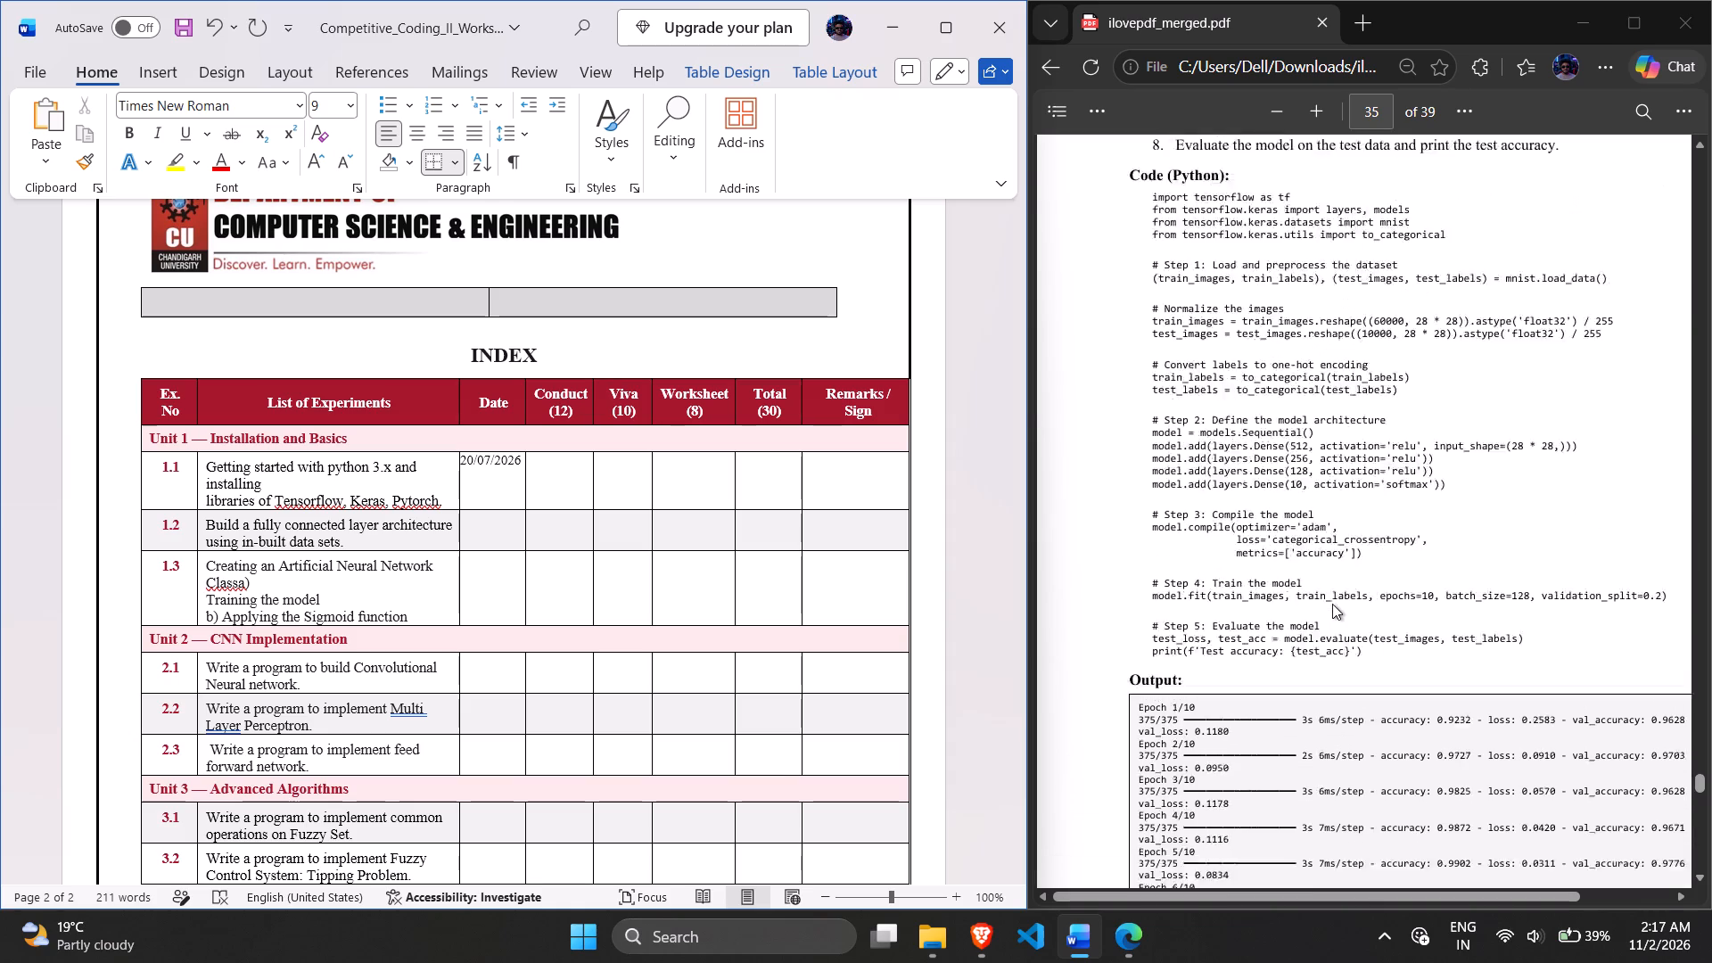
{"action": "scroll", "coordinate": [1332, 604], "scroll_direction": "up", "scroll_amount": 8}
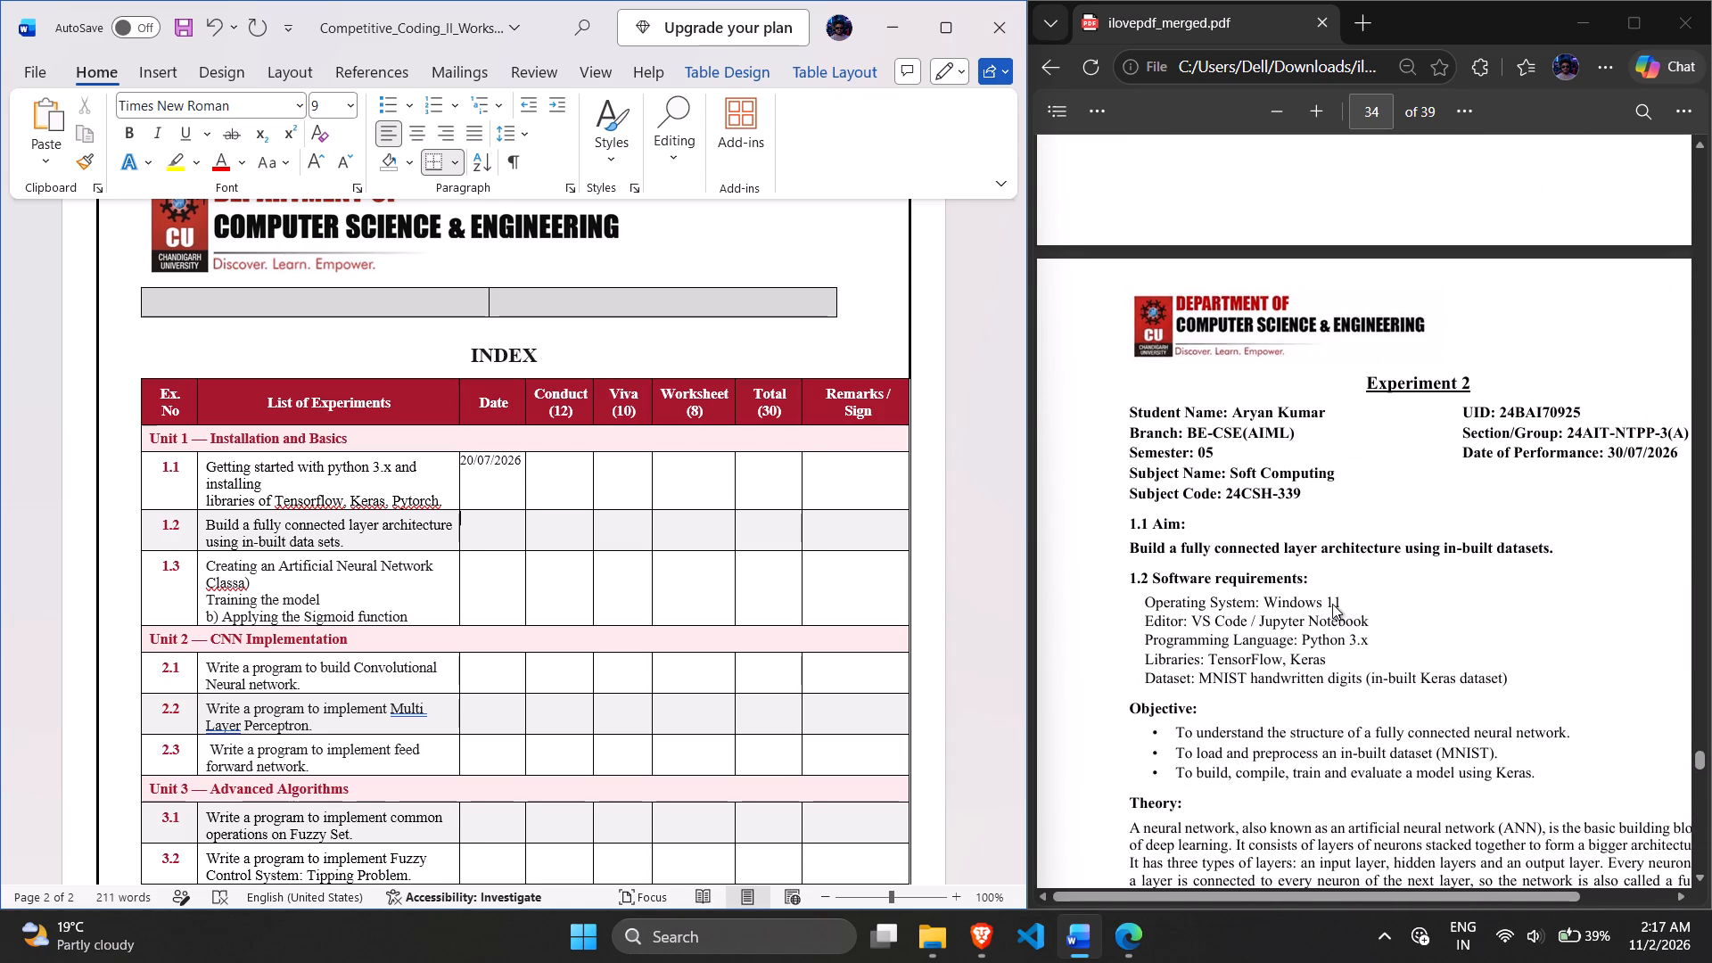
{"action": "type", "text": "30/07/2026"}
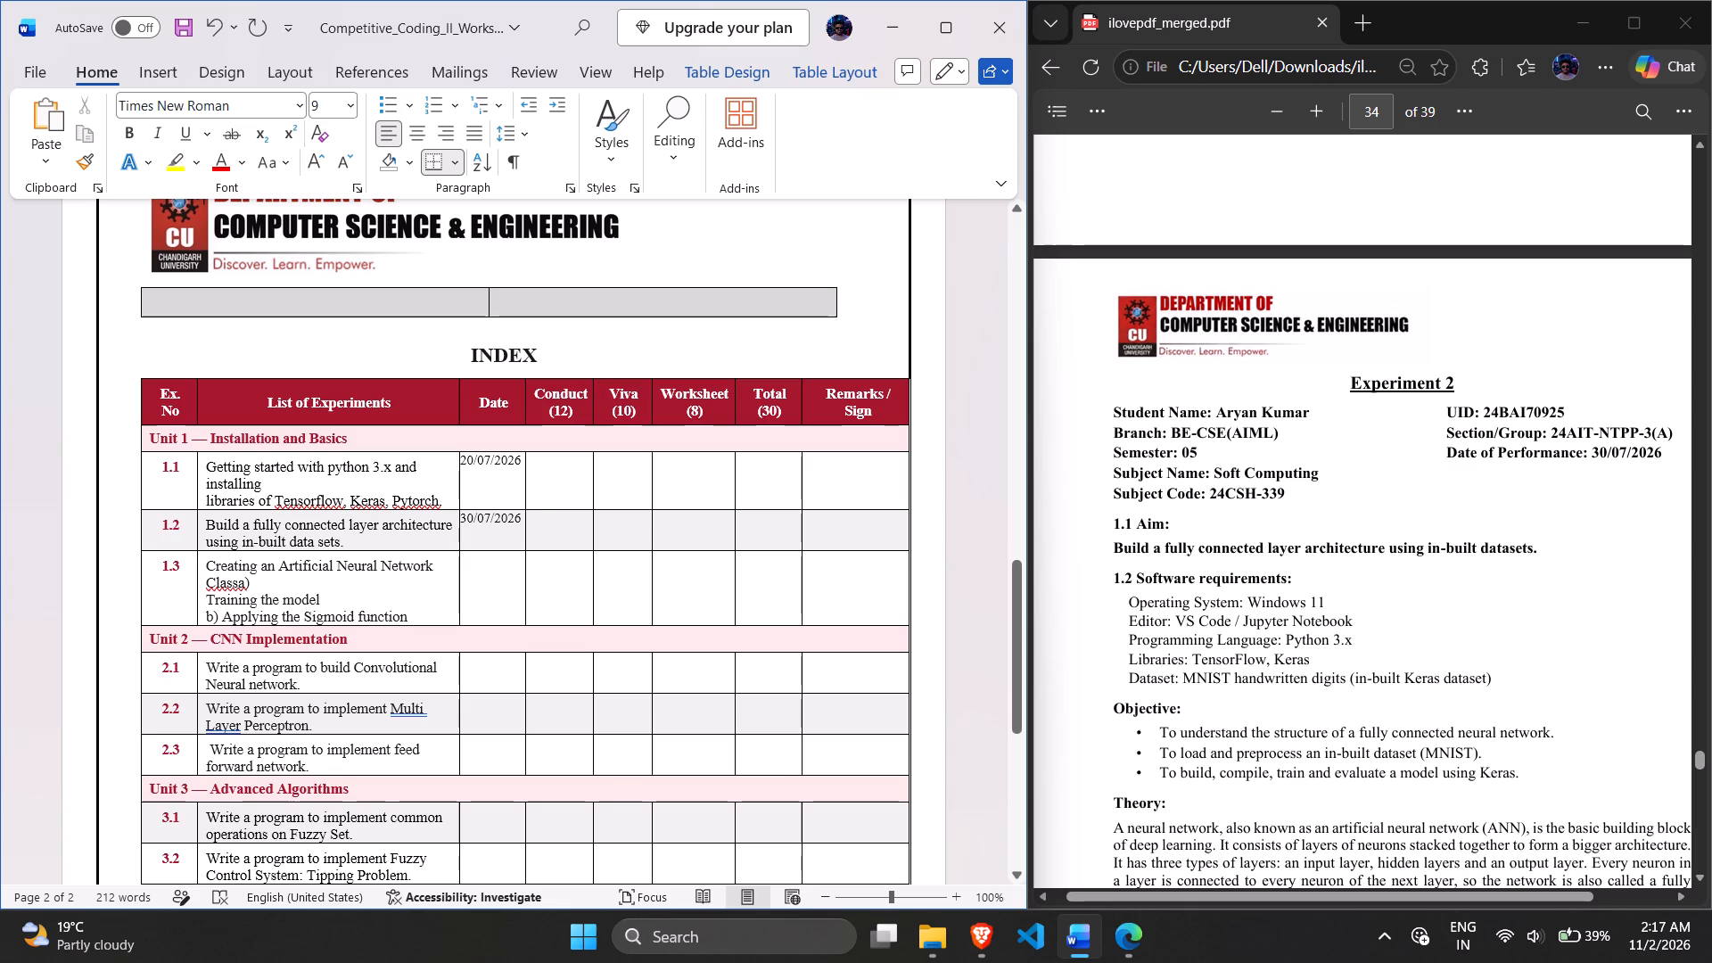
Find Experiment 3's date of performance in the merged PDF and enter 06/08/2026 in the Date cell of index row 1.3.
{"action": "left_click", "coordinate": [479, 576]}
{"action": "scroll", "coordinate": [1357, 566], "scroll_direction": "up", "scroll_amount": 6}
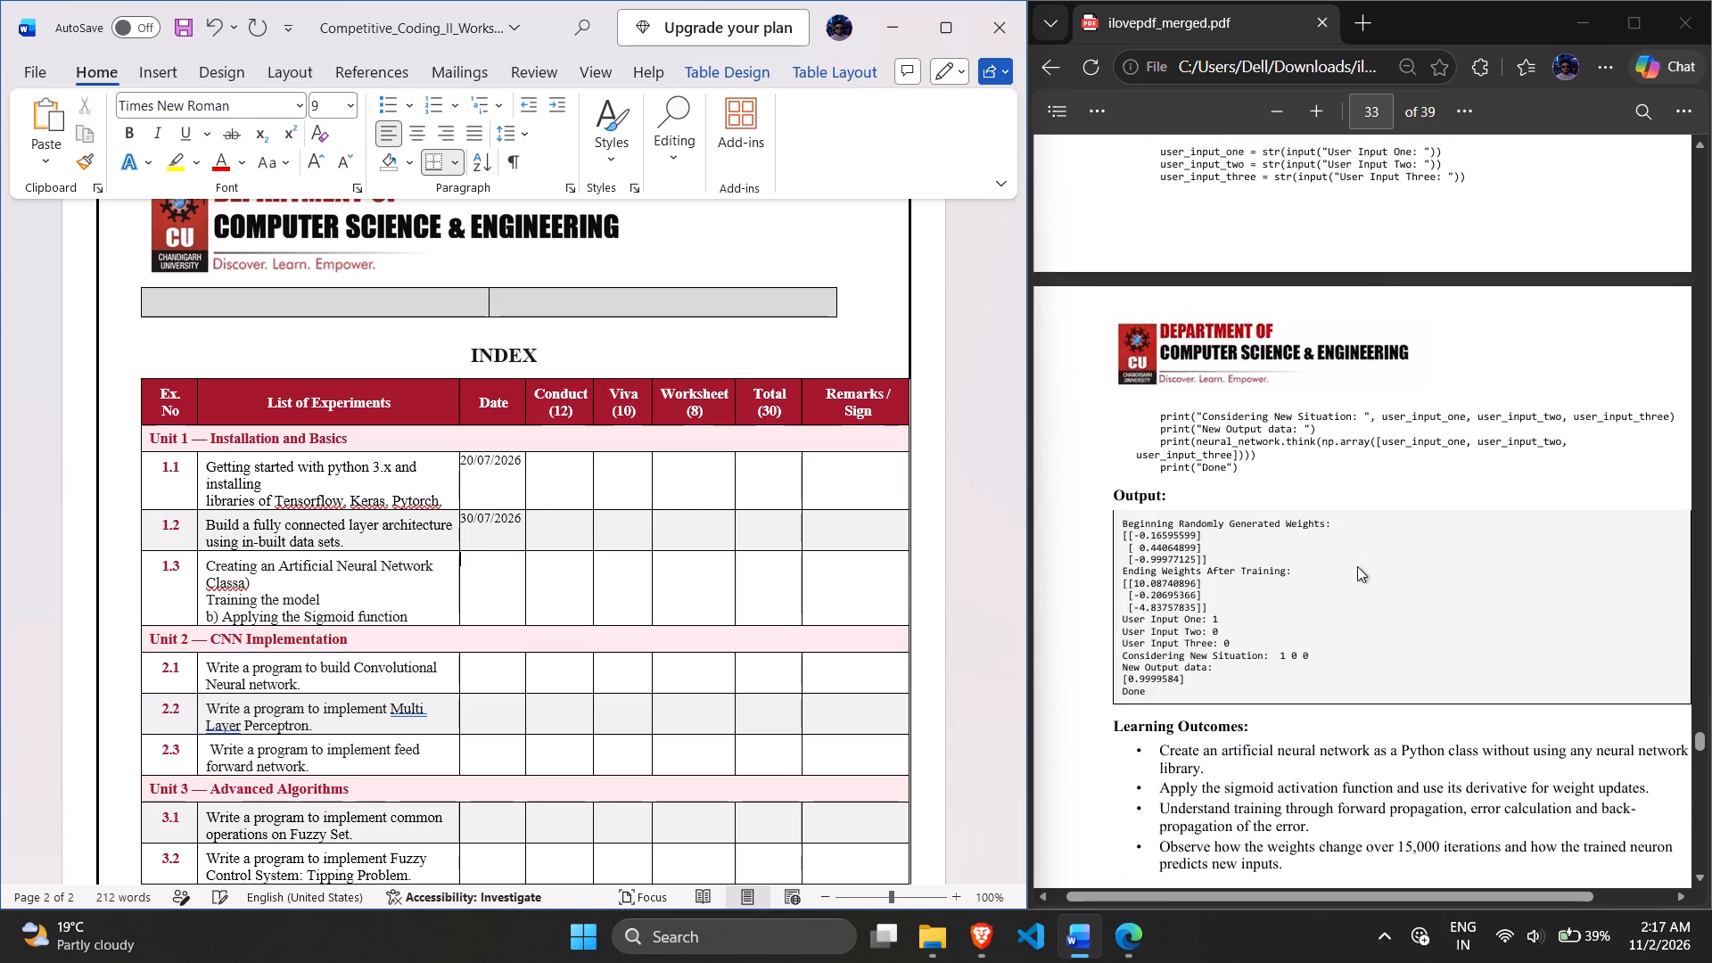
{"action": "scroll", "coordinate": [1357, 566], "scroll_direction": "up", "scroll_amount": 4}
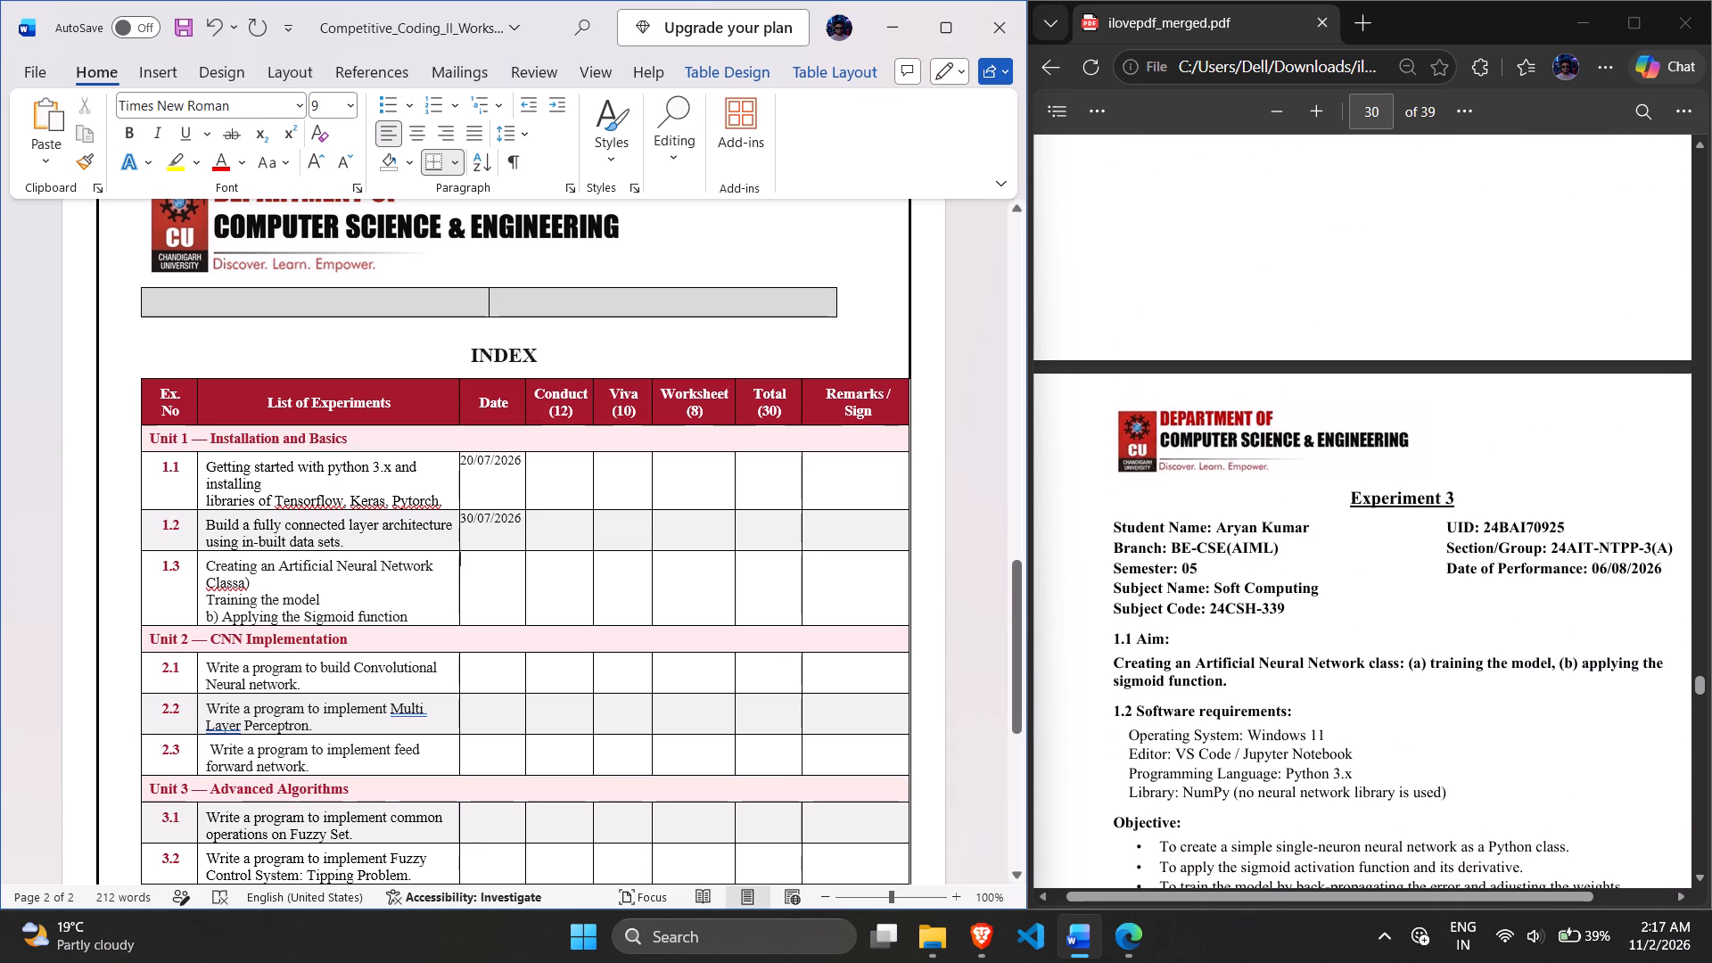
{"action": "type", "text": "06/08/2026"}
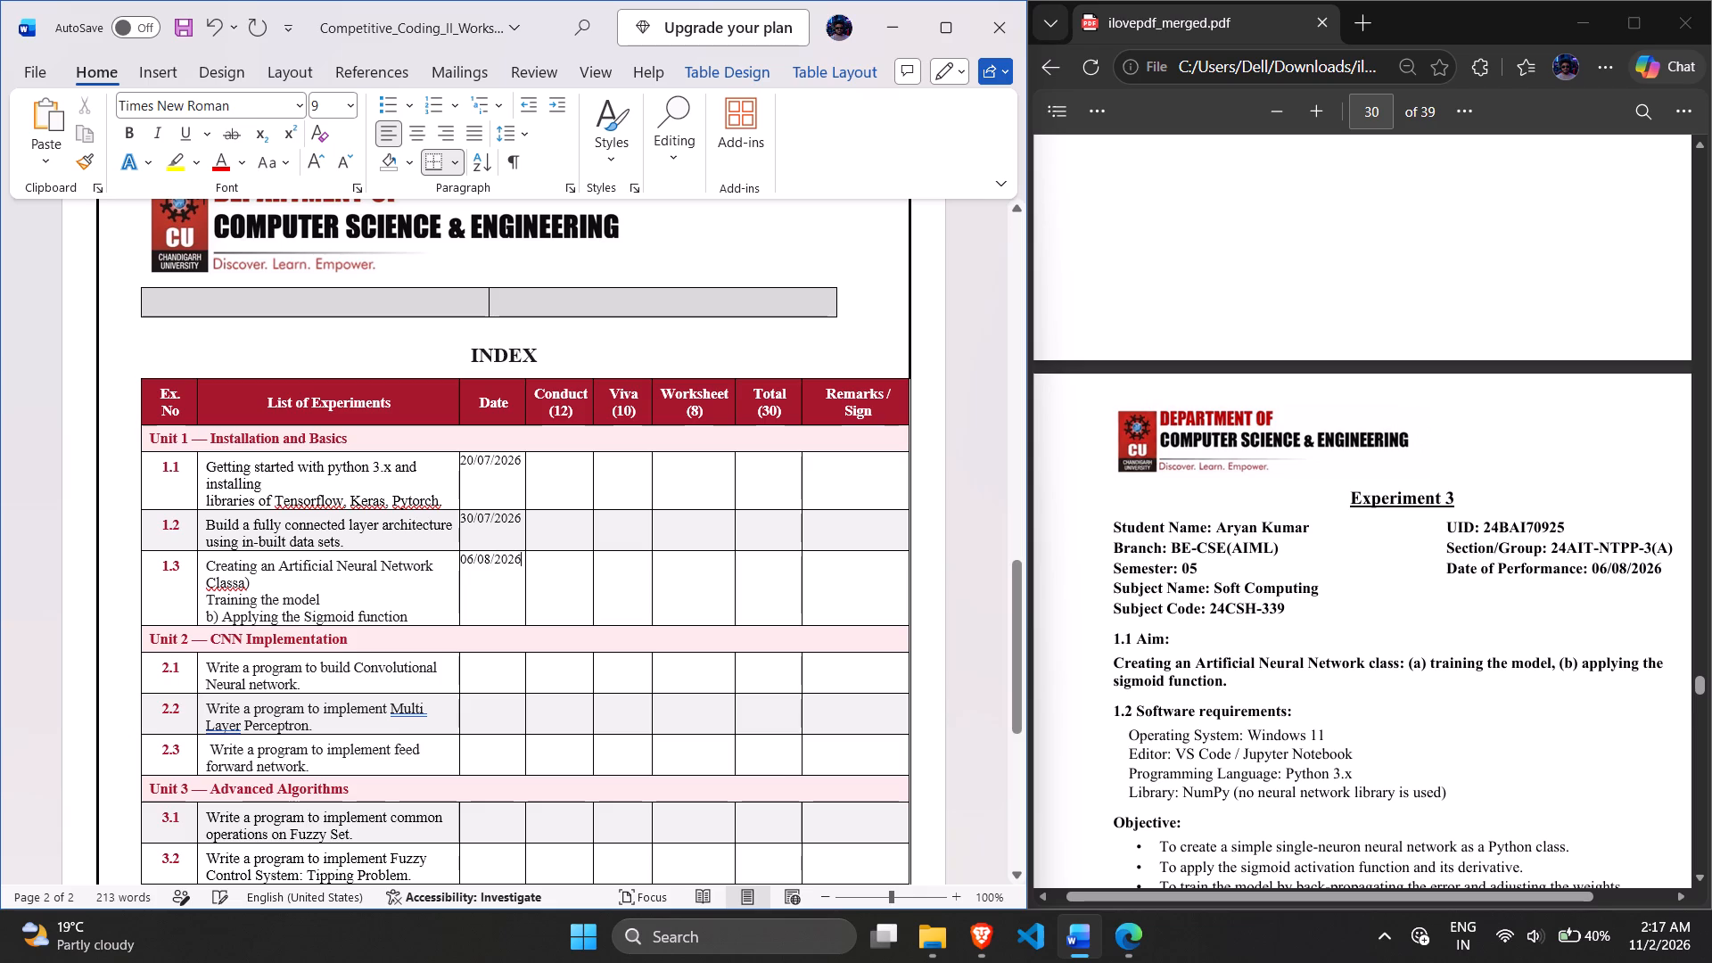
Find Experiment 4's date of performance in the merged PDF and enter 15/08/2026 in the Date cell of index row 2.1.
{"action": "left_click", "coordinate": [494, 689]}
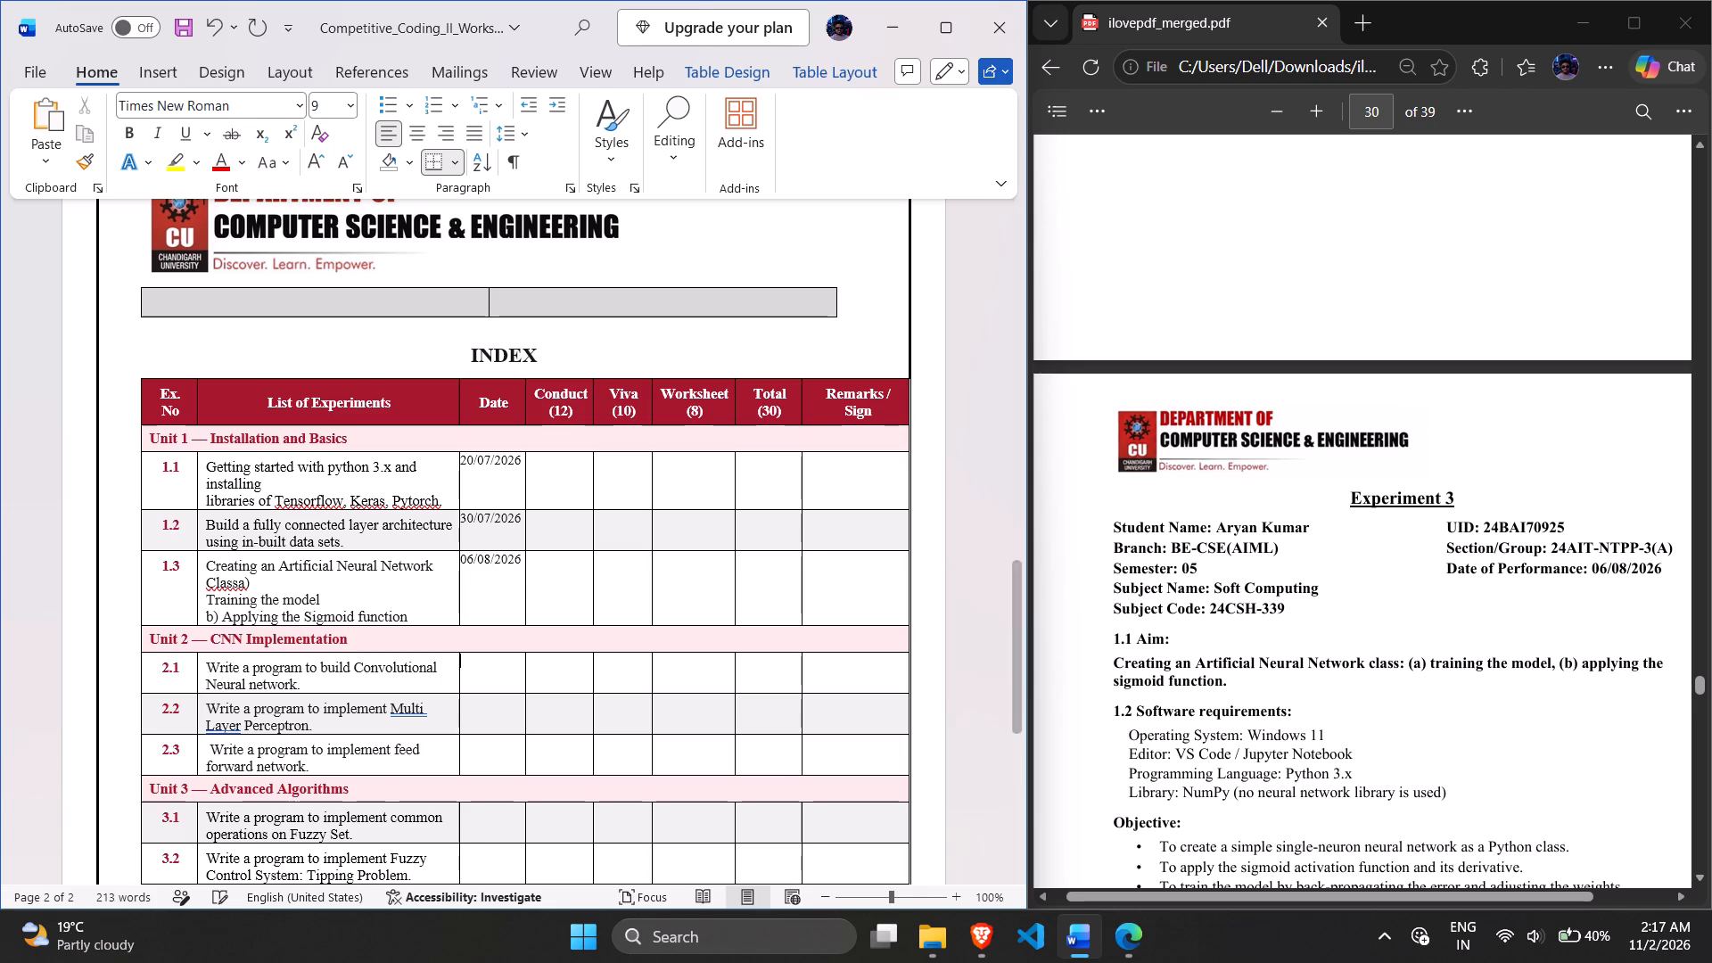
{"action": "scroll", "coordinate": [1140, 682], "scroll_direction": "up", "scroll_amount": 11}
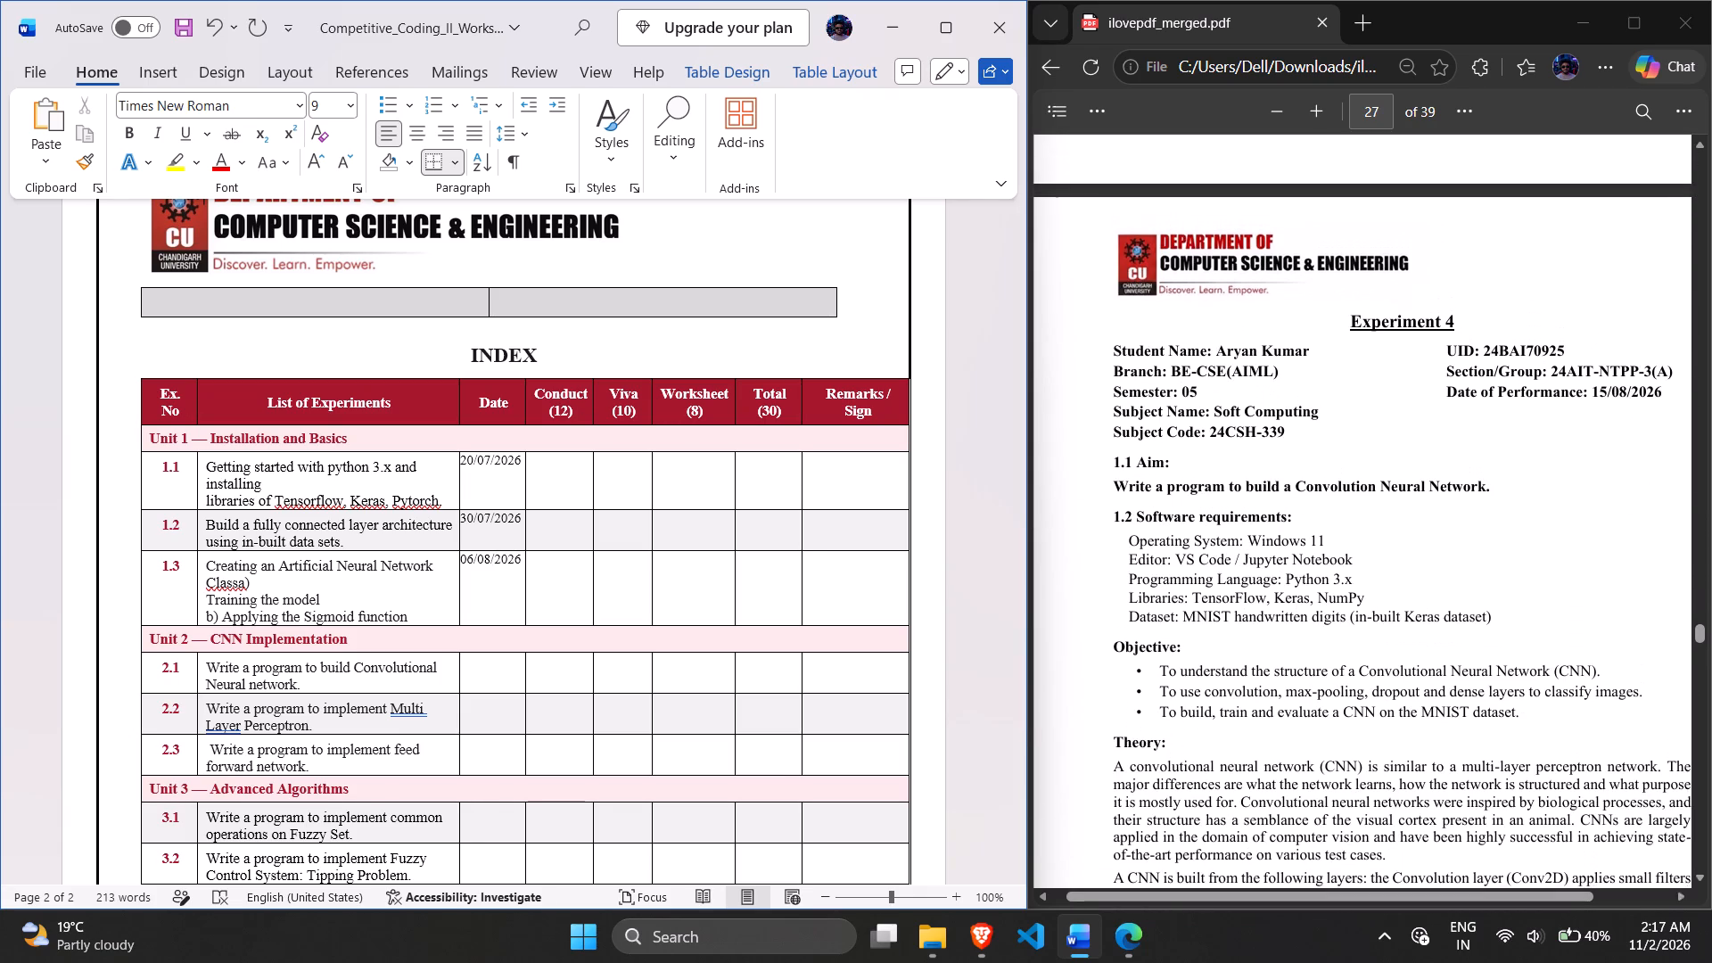
{"action": "scroll", "coordinate": [1140, 682], "scroll_direction": "up", "scroll_amount": 1}
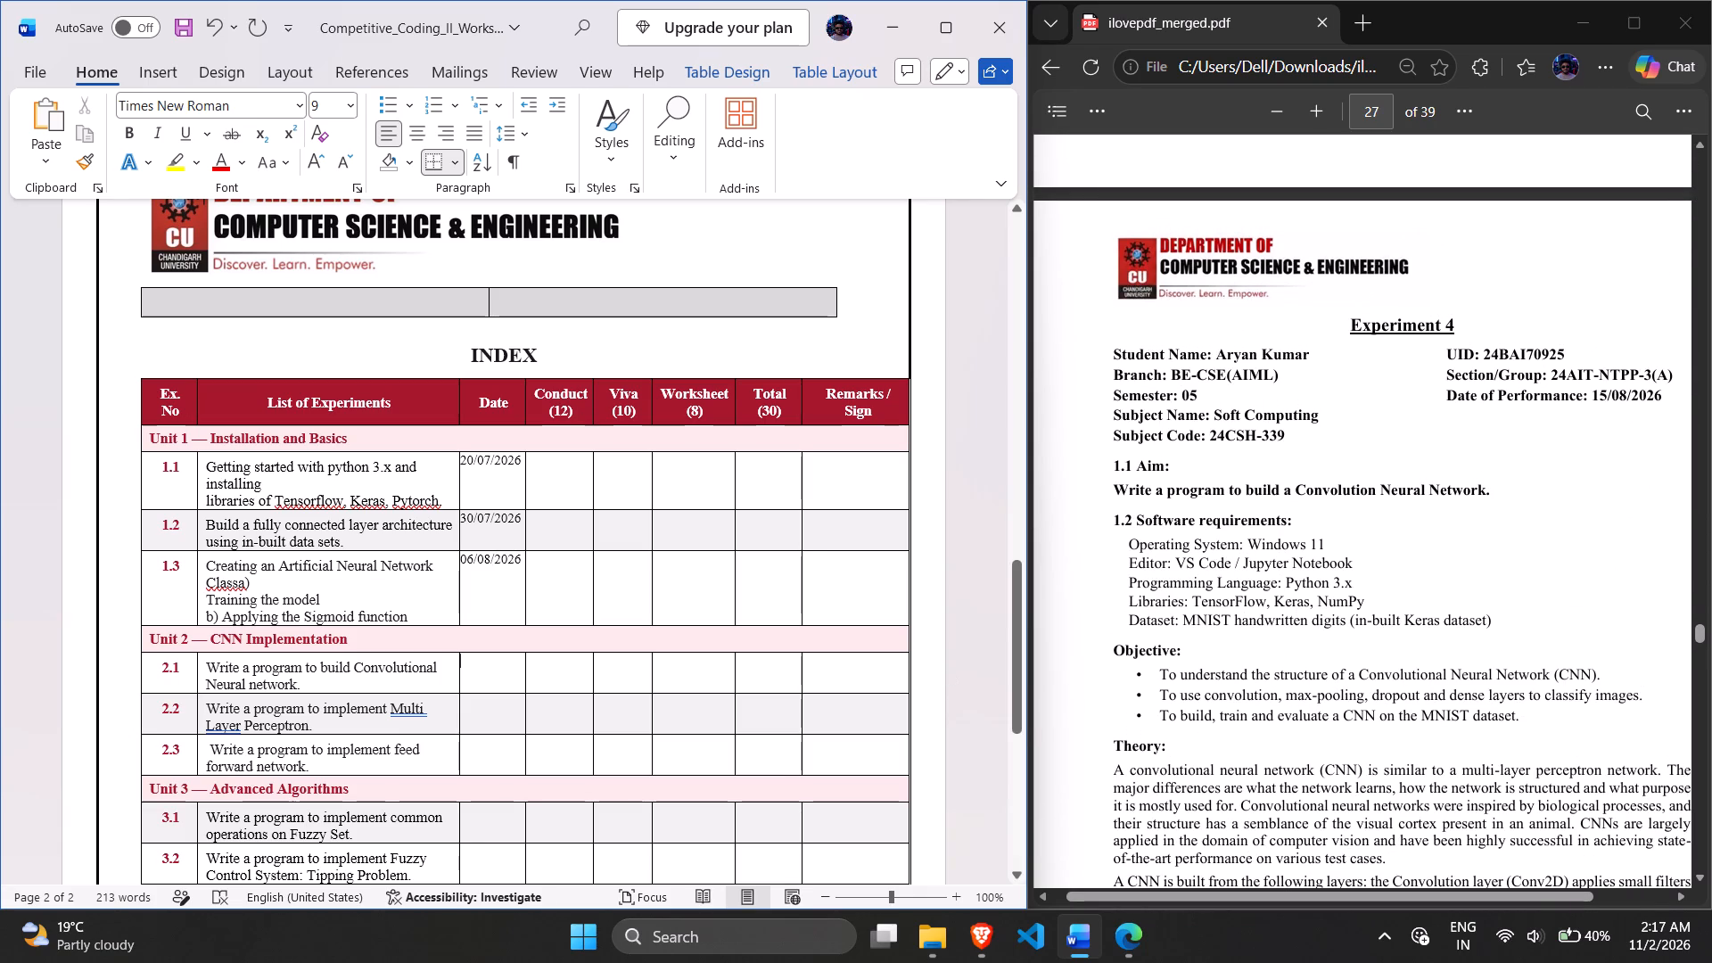
{"action": "type", "text": "15/08/2026"}
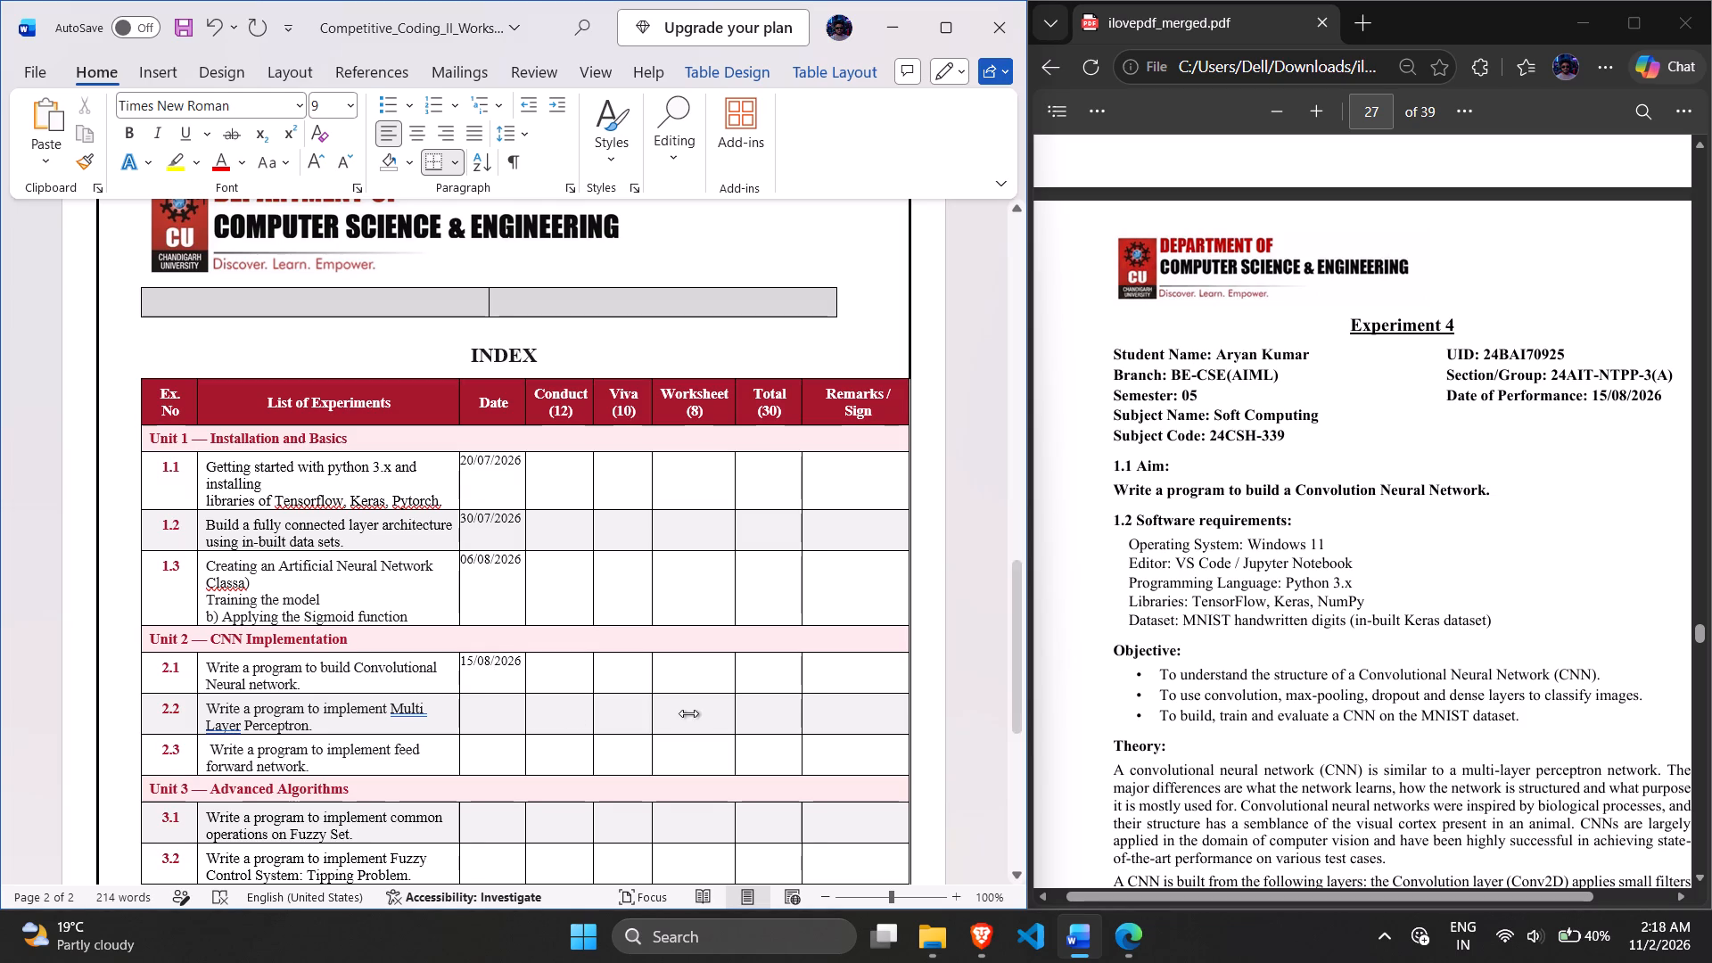
Find Experiment 5's date of performance in the merged PDF and enter 22/08/2026 in the Date cell of index row 2.2.
{"action": "left_click", "coordinate": [489, 712]}
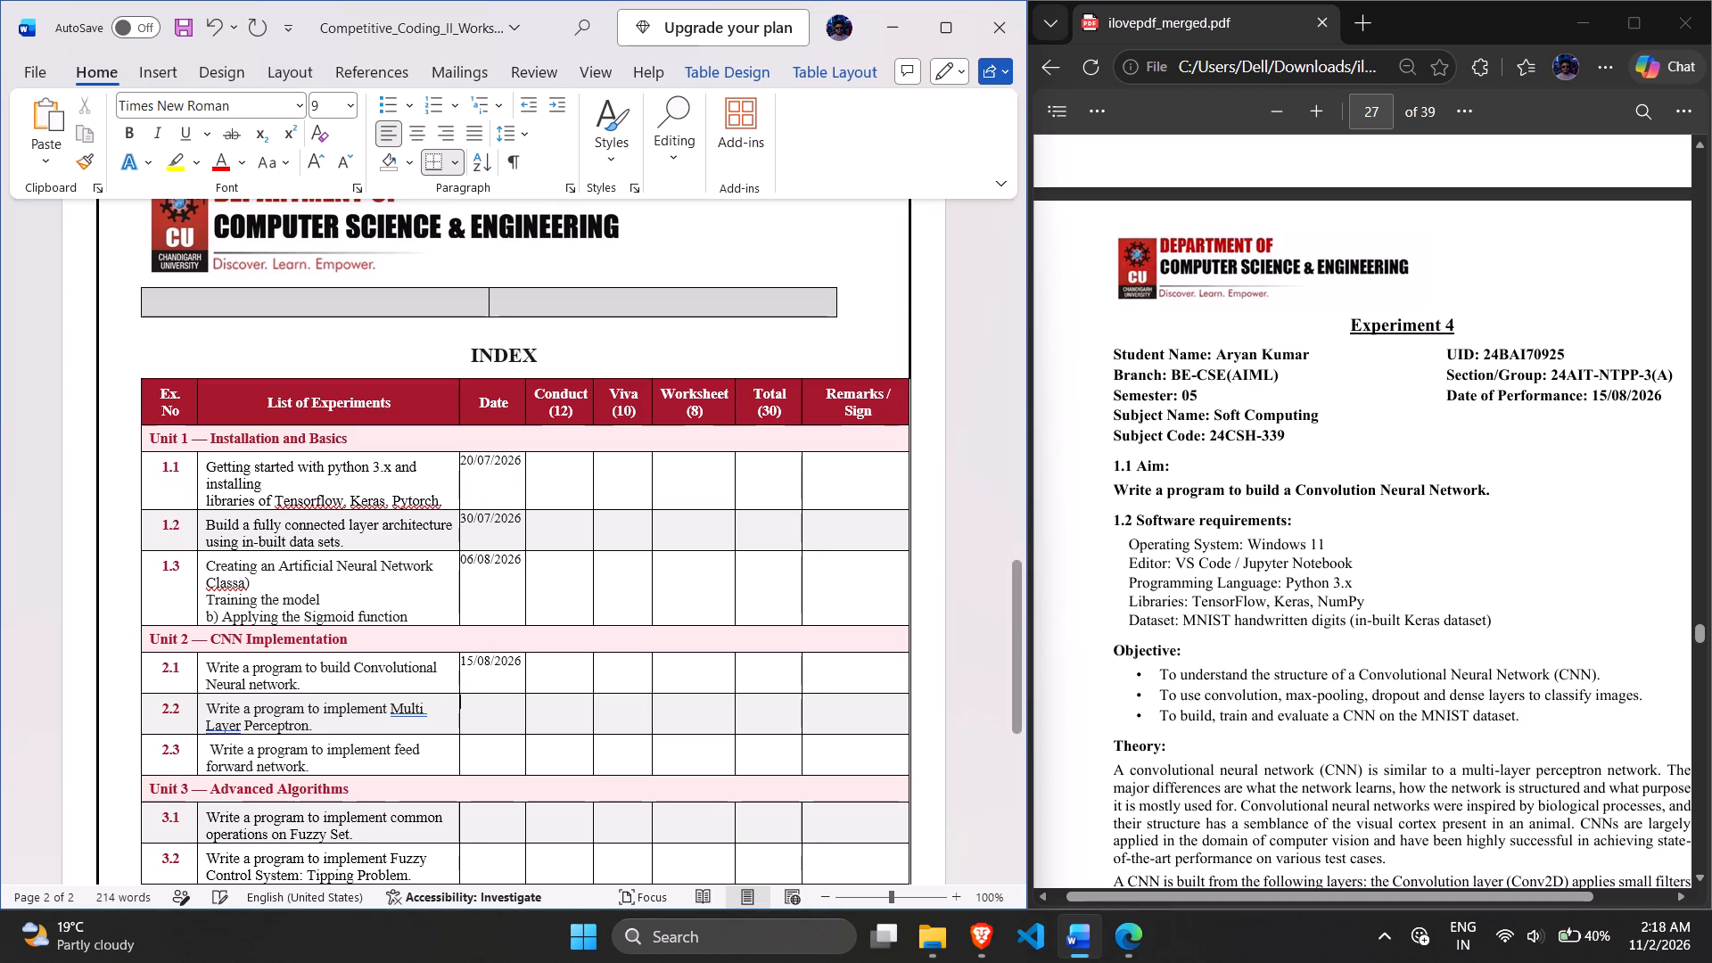
{"action": "scroll", "coordinate": [1124, 639], "scroll_direction": "up", "scroll_amount": 14}
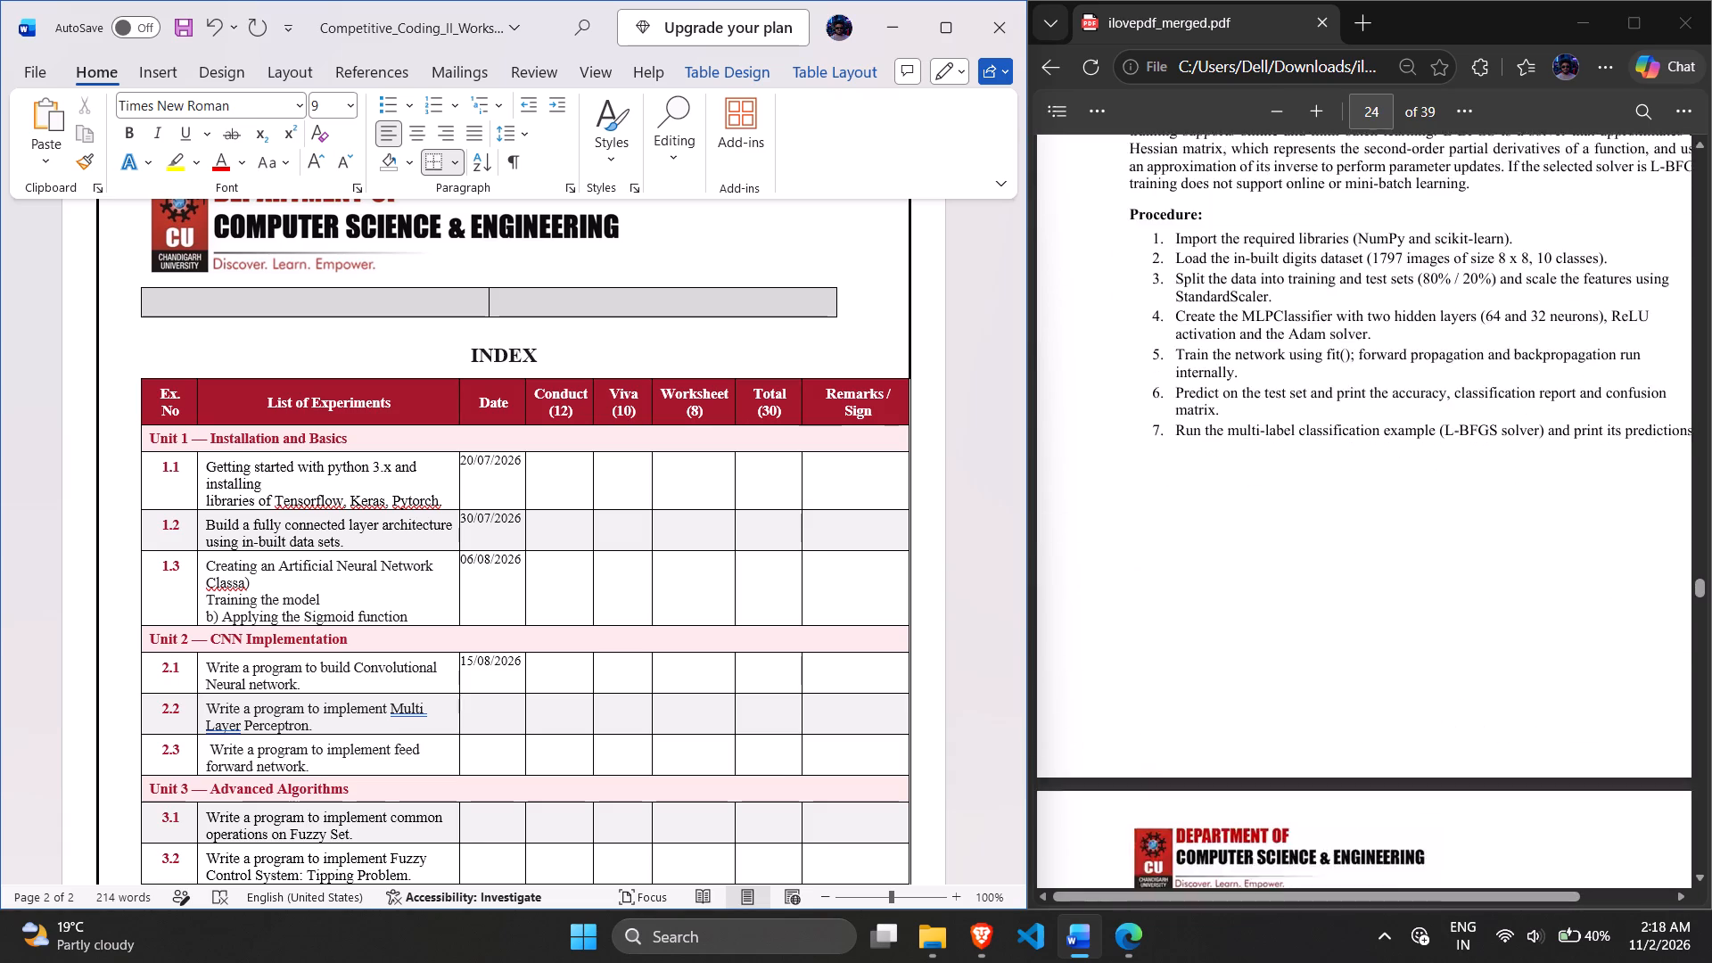
{"action": "scroll", "coordinate": [1124, 639], "scroll_direction": "right", "scroll_amount": 1}
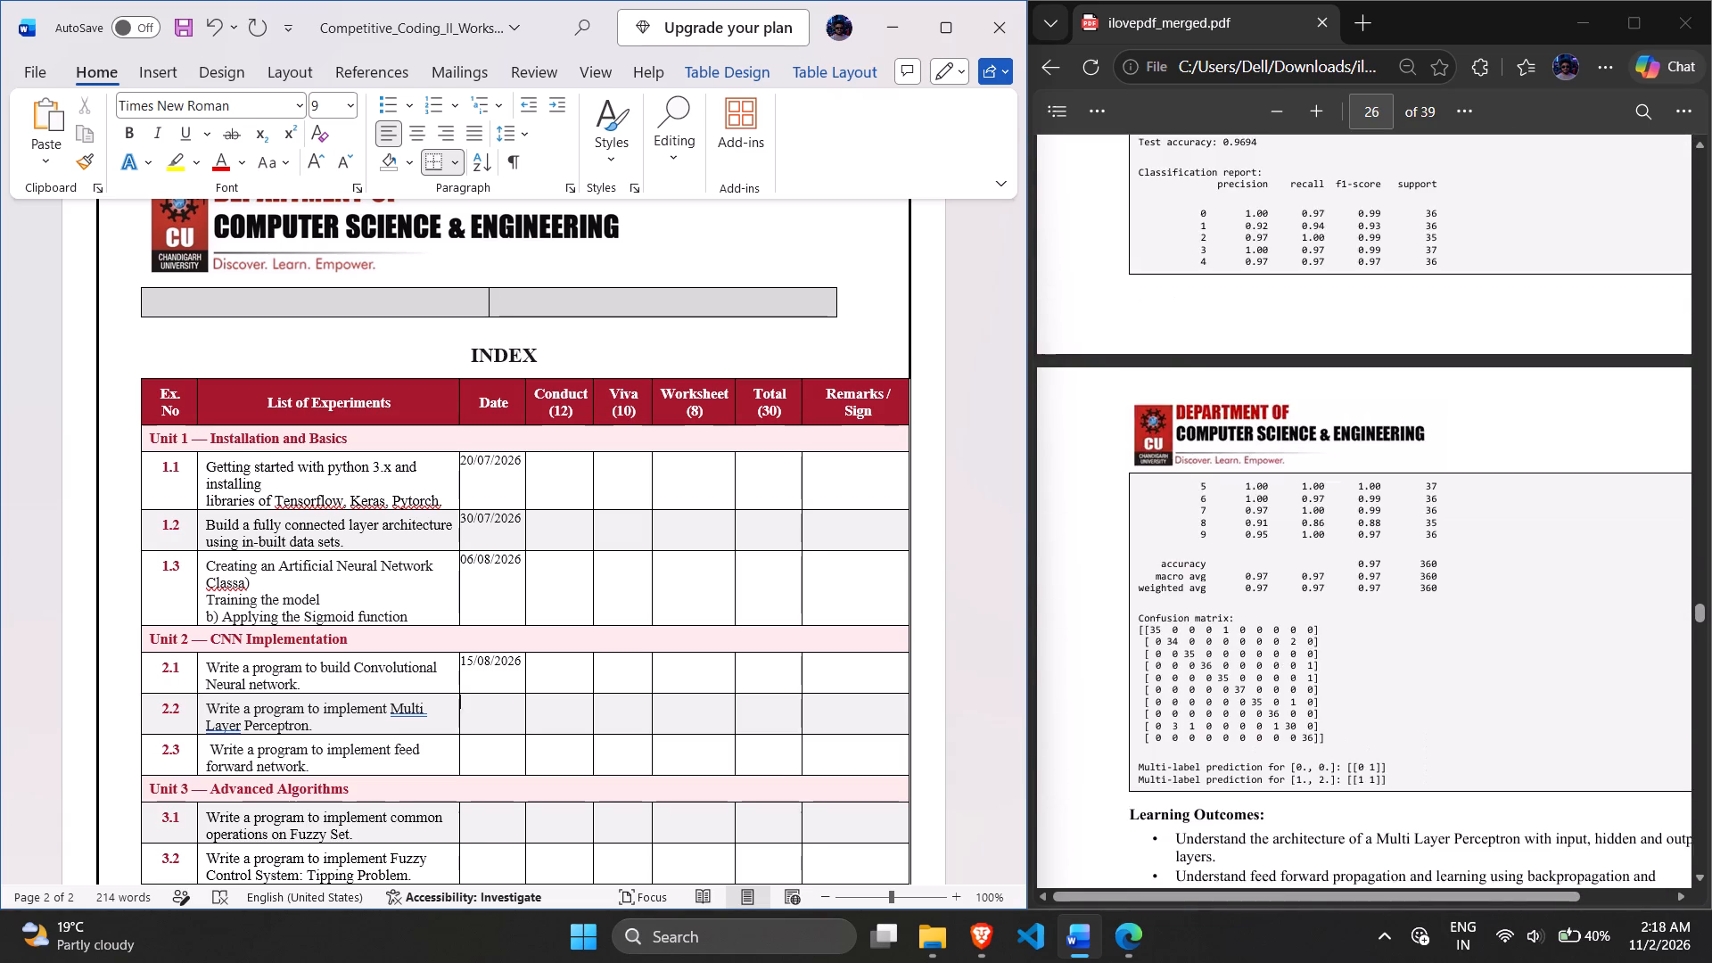
{"action": "scroll", "coordinate": [1124, 639], "scroll_direction": "up", "scroll_amount": 7}
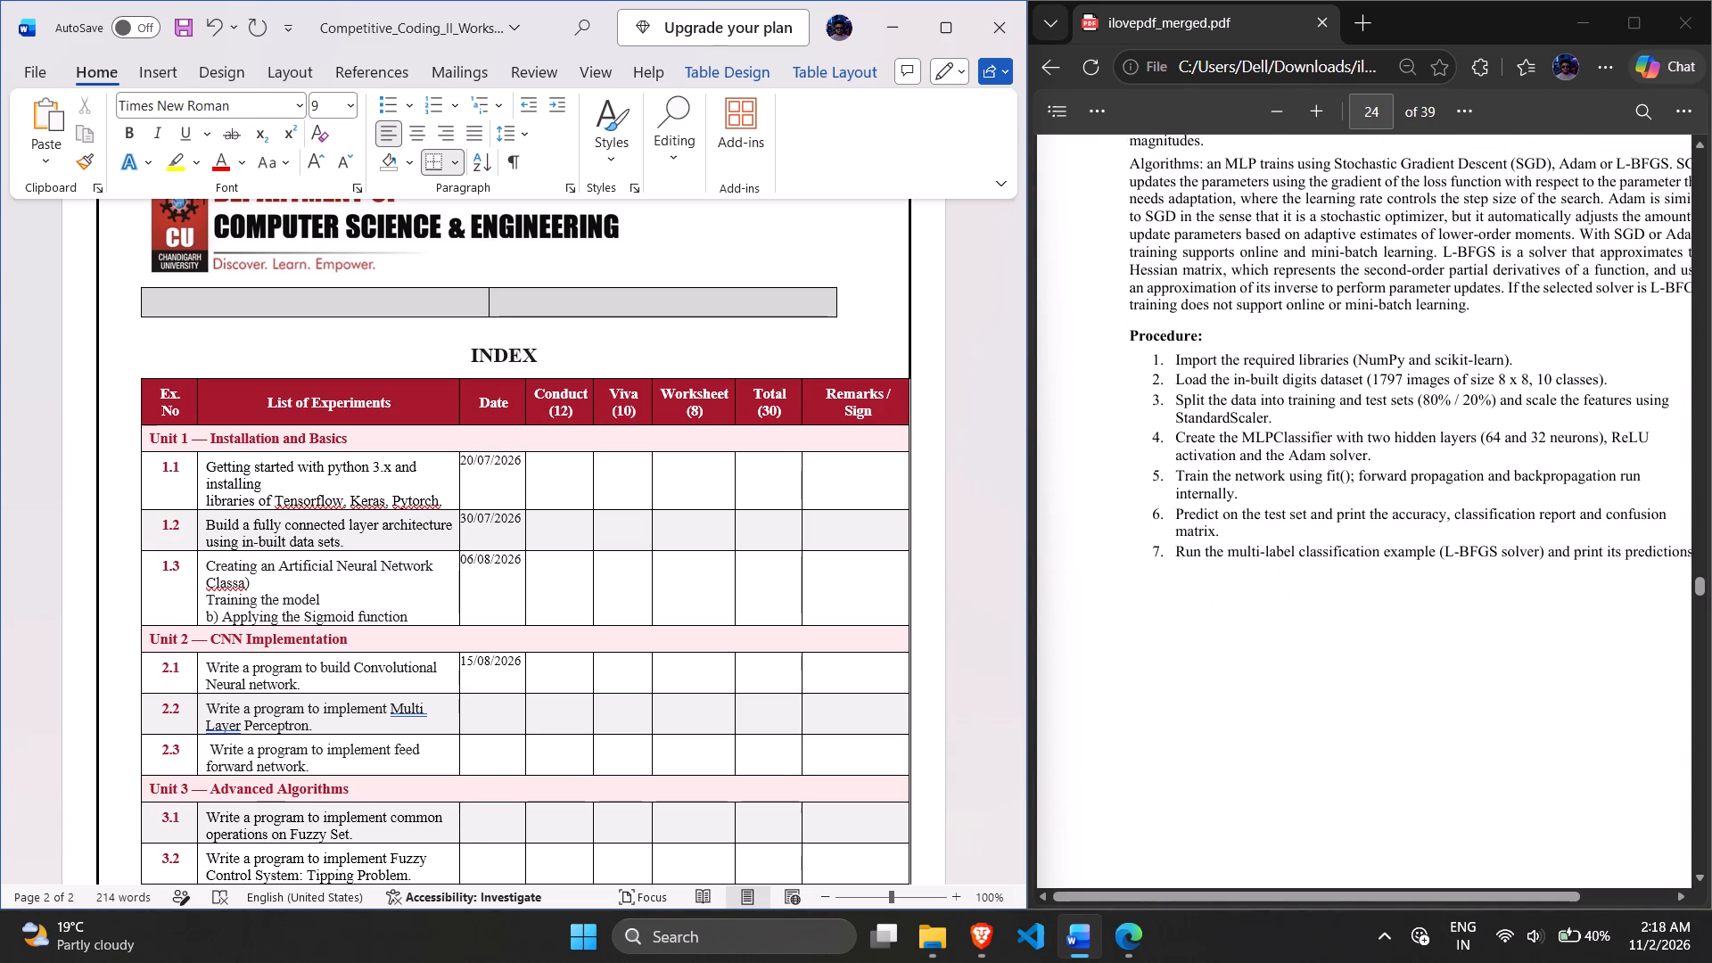
{"action": "scroll", "coordinate": [1124, 639], "scroll_direction": "up", "scroll_amount": 6}
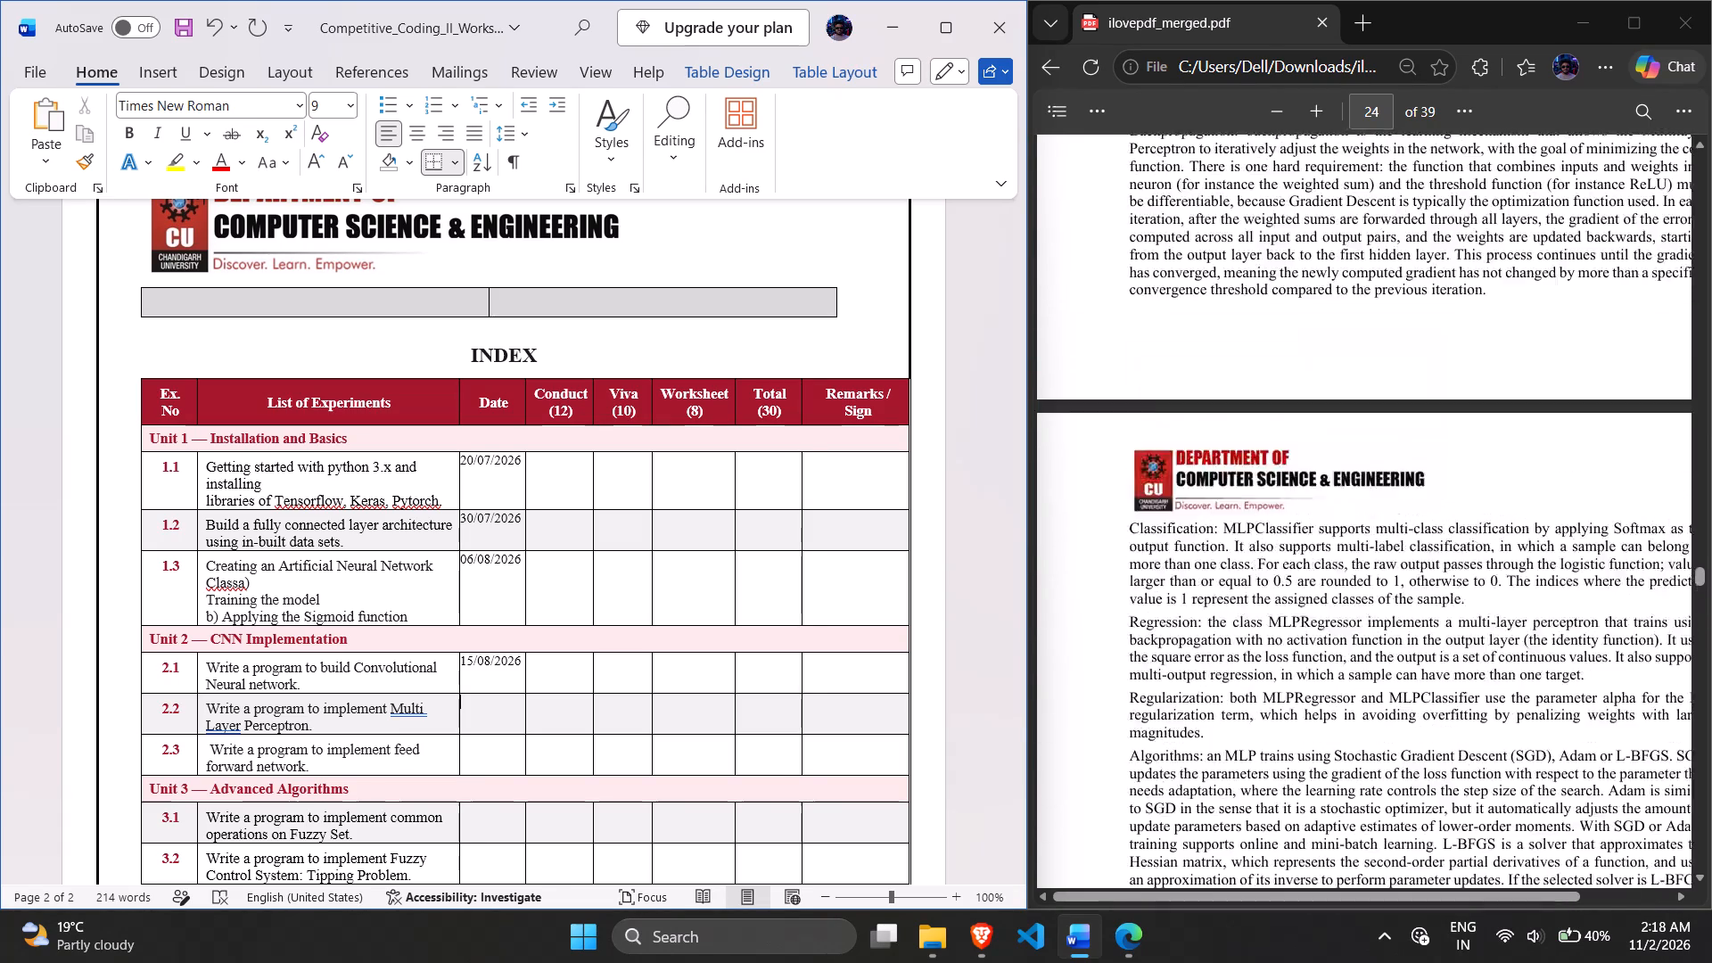
{"action": "scroll", "coordinate": [1124, 639], "scroll_direction": "up", "scroll_amount": 5}
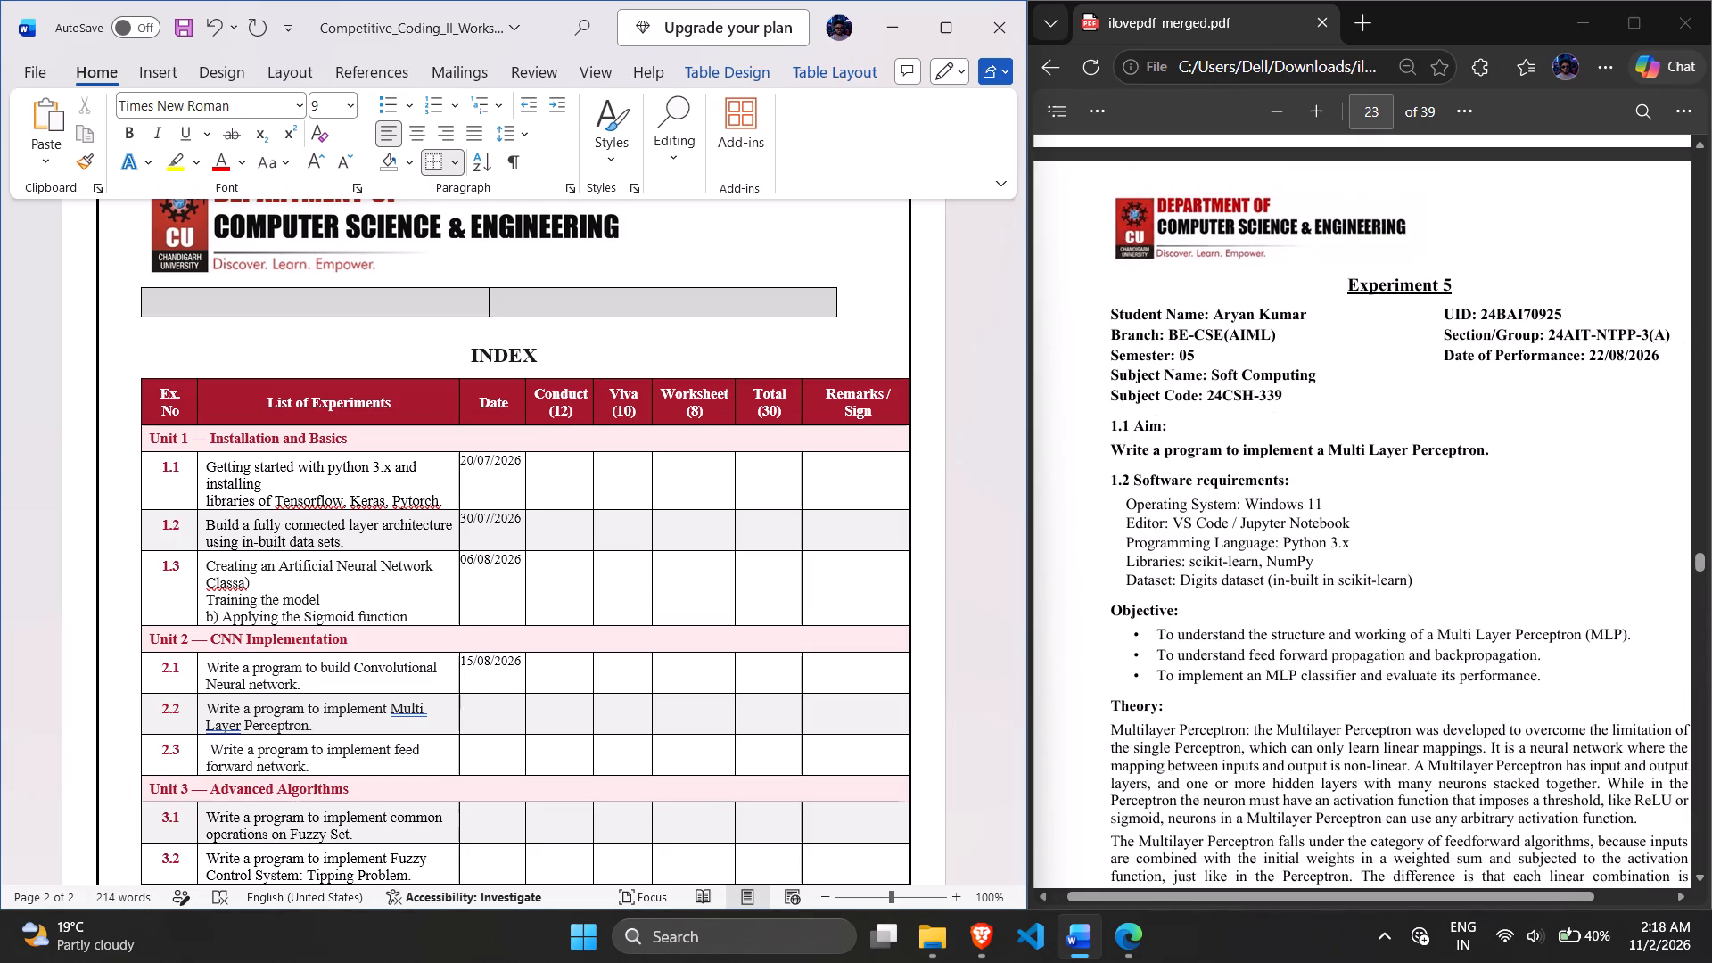
{"action": "type", "text": "22/08/2026"}
Find Experiment 6's date of performance in the merged PDF and enter 05/09/2026 in the Date cell of index row 2.3.
{"action": "left_click", "coordinate": [479, 748]}
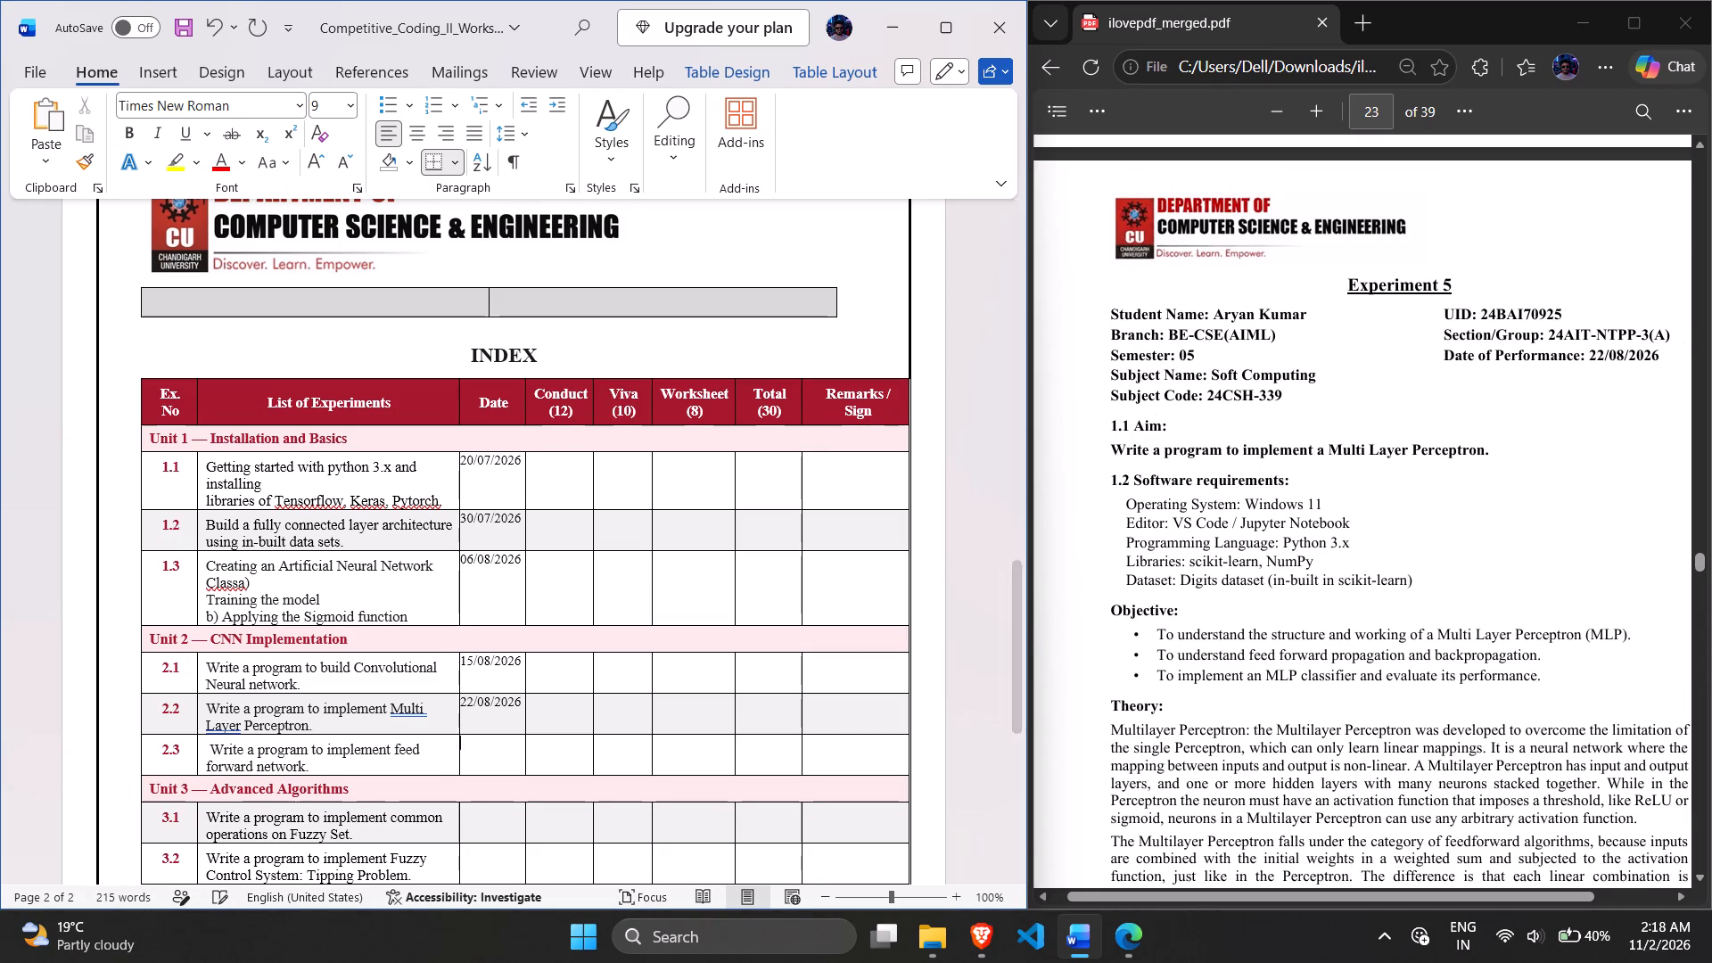
{"action": "scroll", "coordinate": [1285, 661], "scroll_direction": "up", "scroll_amount": 9}
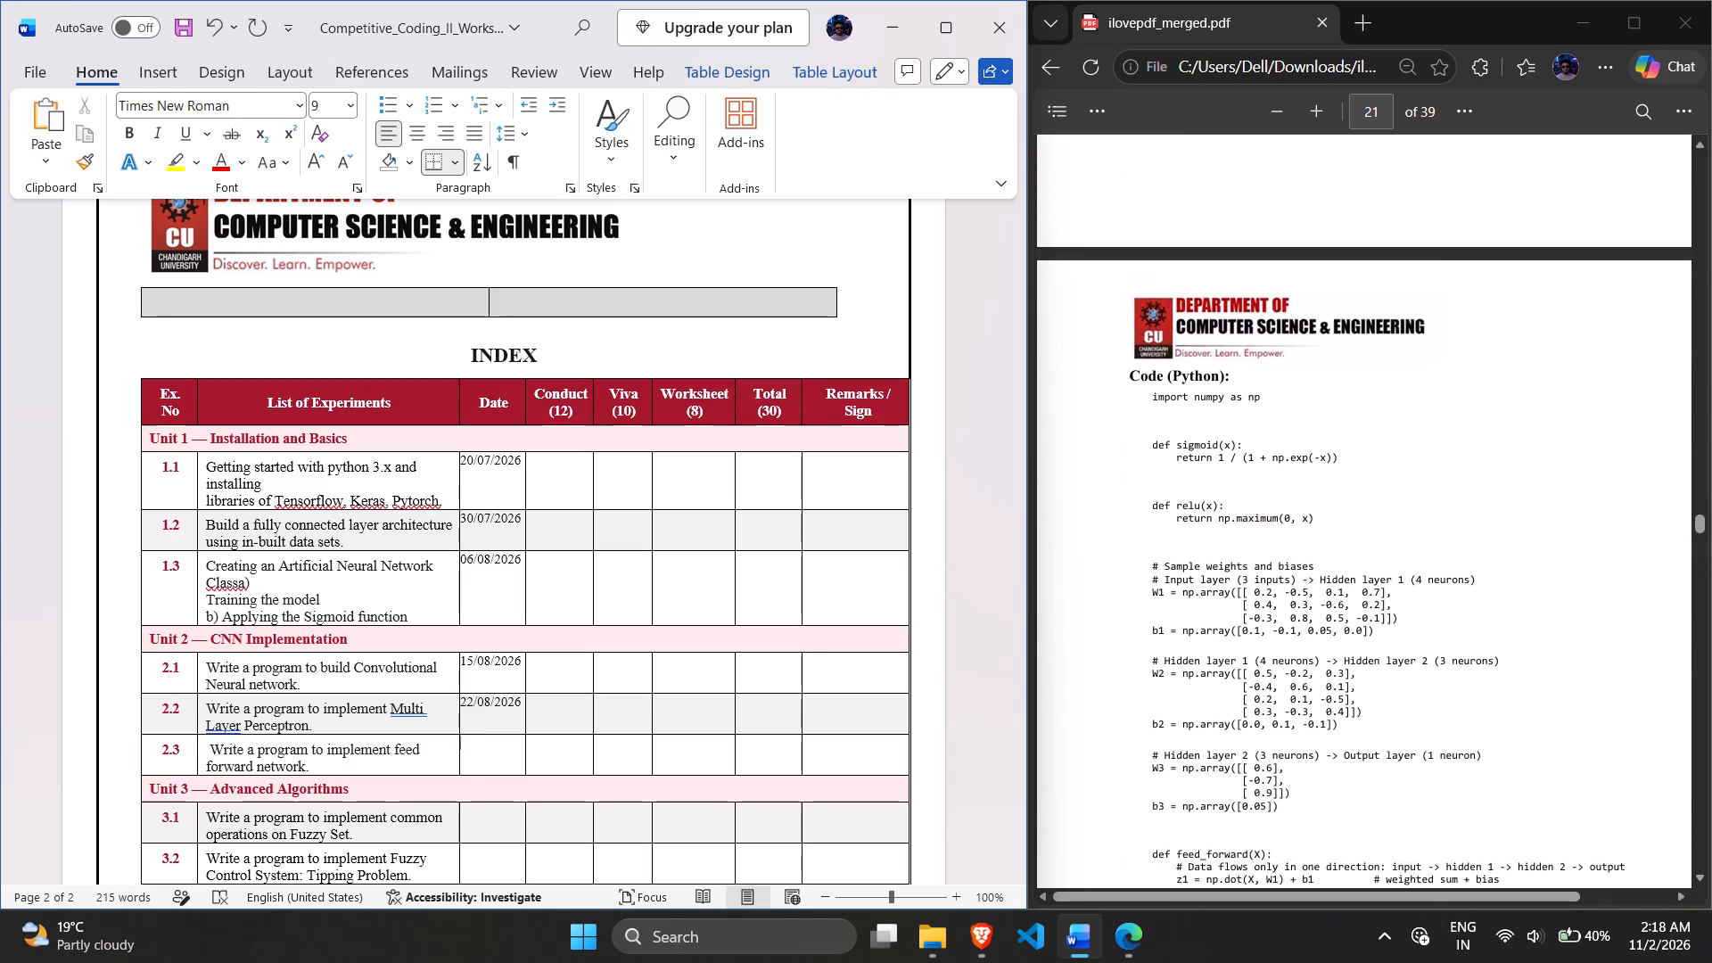
{"action": "scroll", "coordinate": [1285, 661], "scroll_direction": "up", "scroll_amount": 5}
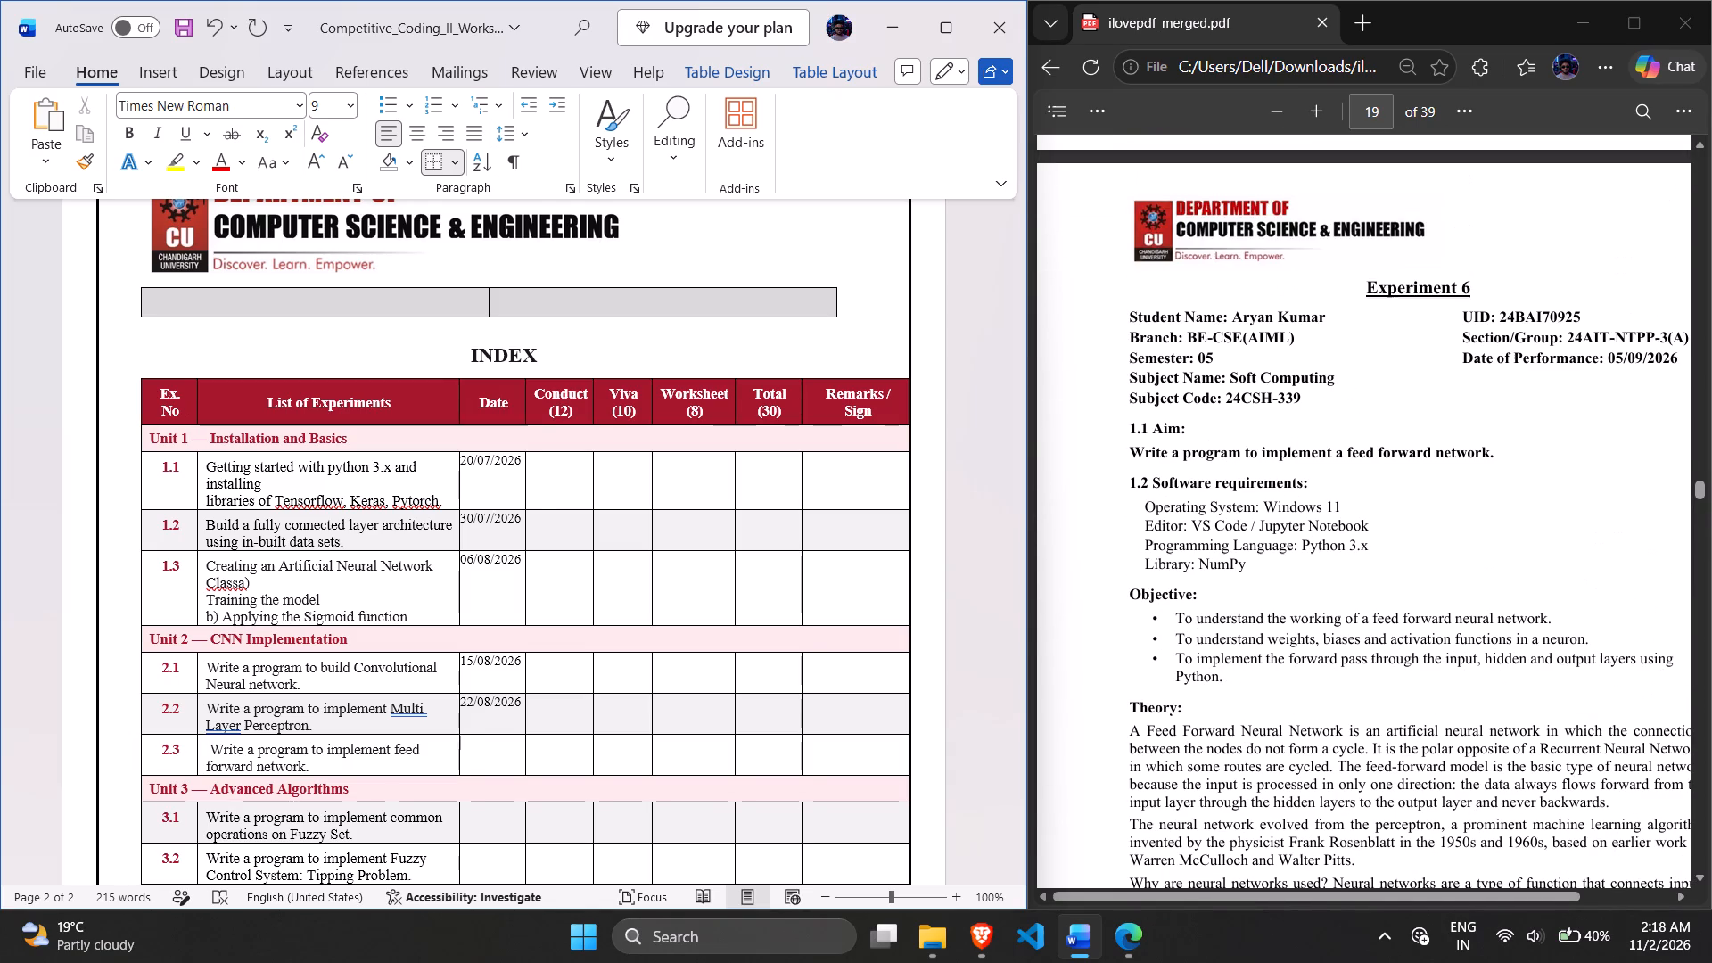
{"action": "scroll", "coordinate": [1285, 661], "scroll_direction": "up", "scroll_amount": 1}
{"action": "scroll", "coordinate": [1285, 661], "scroll_direction": "left", "scroll_amount": 1}
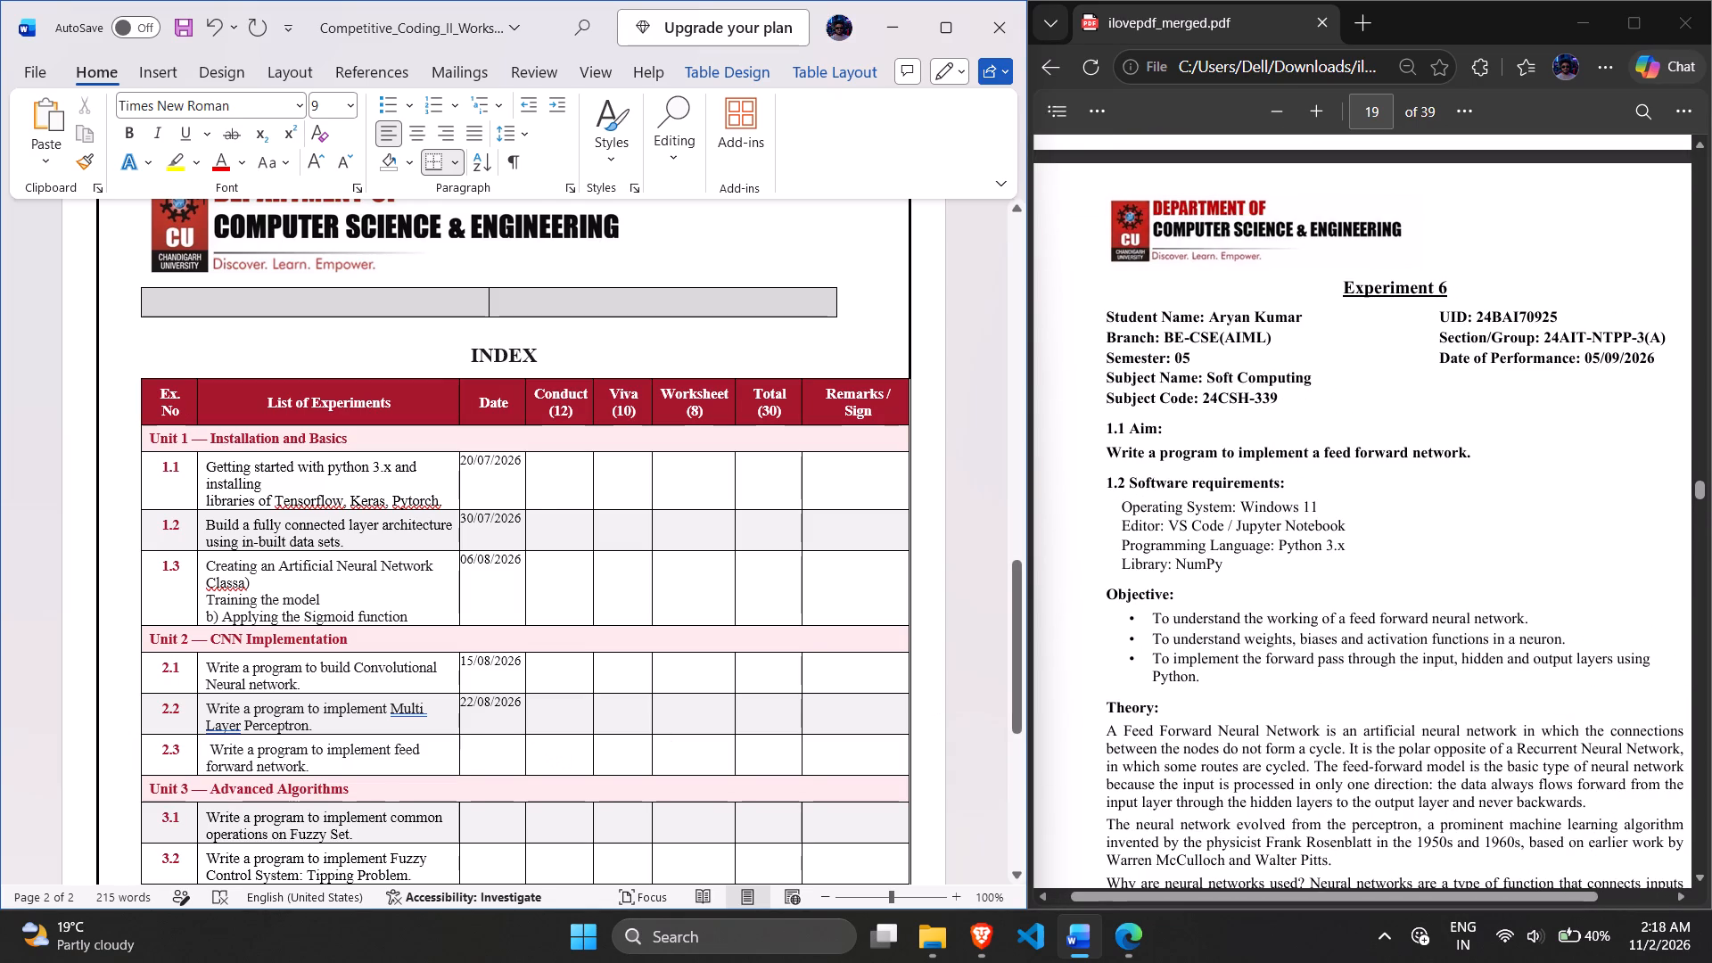
{"action": "type", "text": "05/09/2026"}
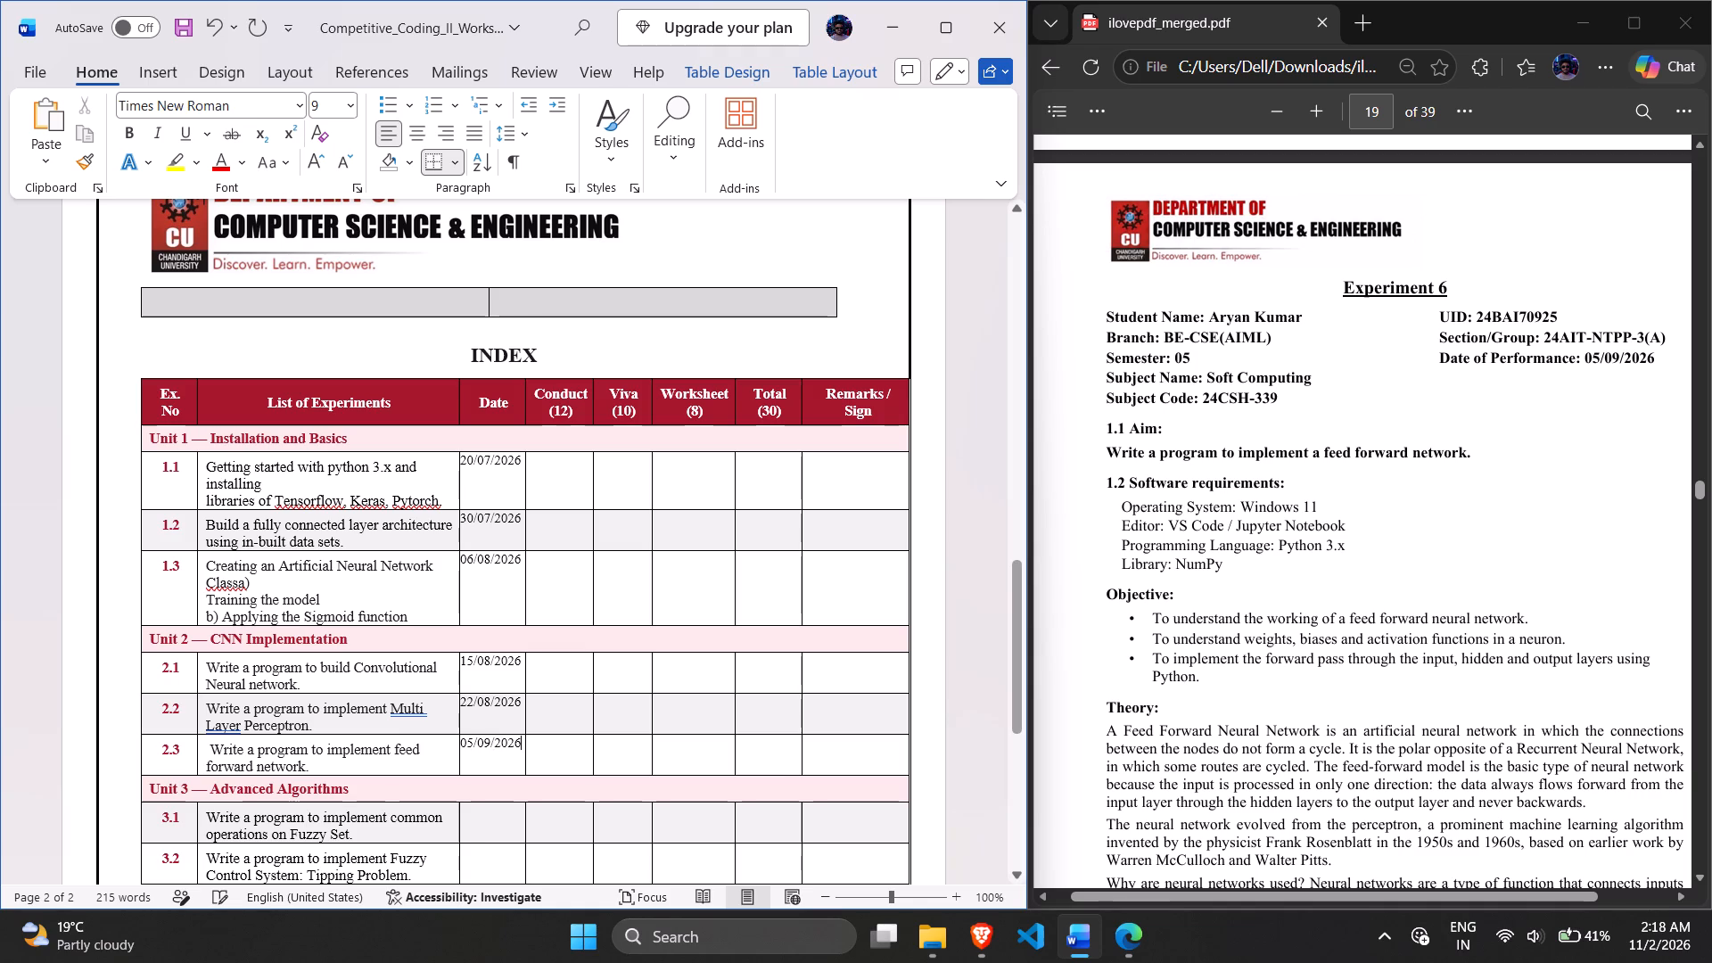
Find Experiment 7's date of performance in the merged PDF and enter 14/09/2026 in the Date cell of index row 3.1.
{"action": "left_click", "coordinate": [490, 820]}
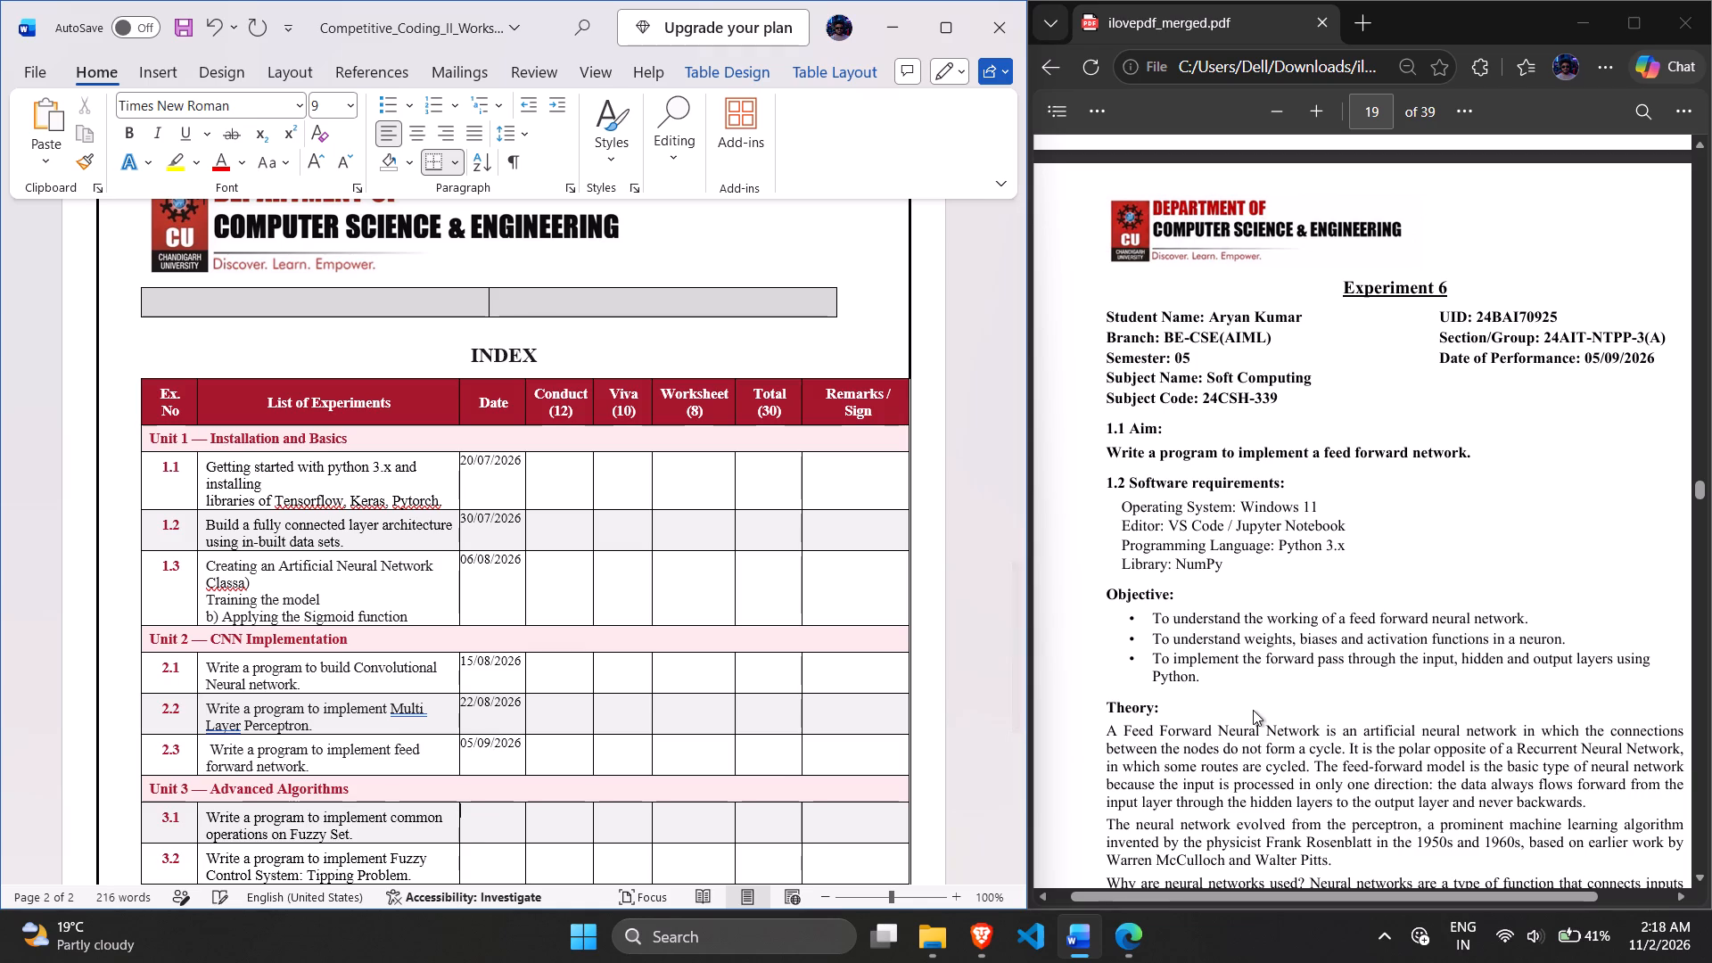
{"action": "scroll", "coordinate": [1253, 710], "scroll_direction": "up", "scroll_amount": 4}
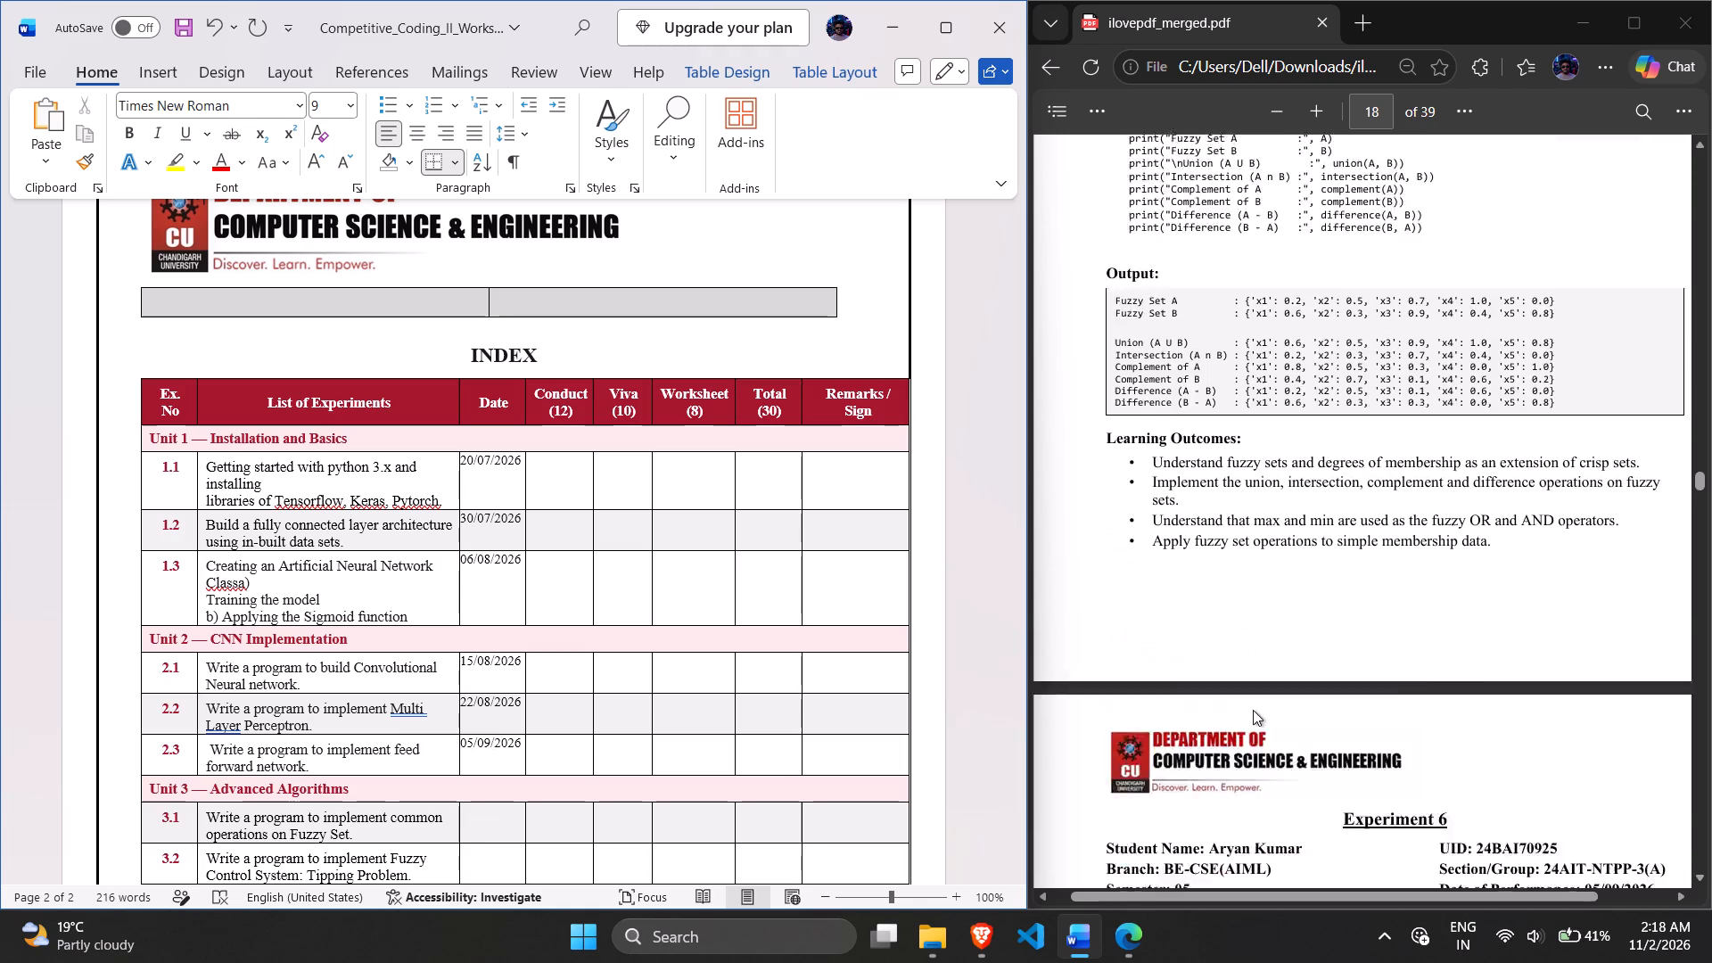
{"action": "scroll", "coordinate": [1253, 710], "scroll_direction": "up", "scroll_amount": 10}
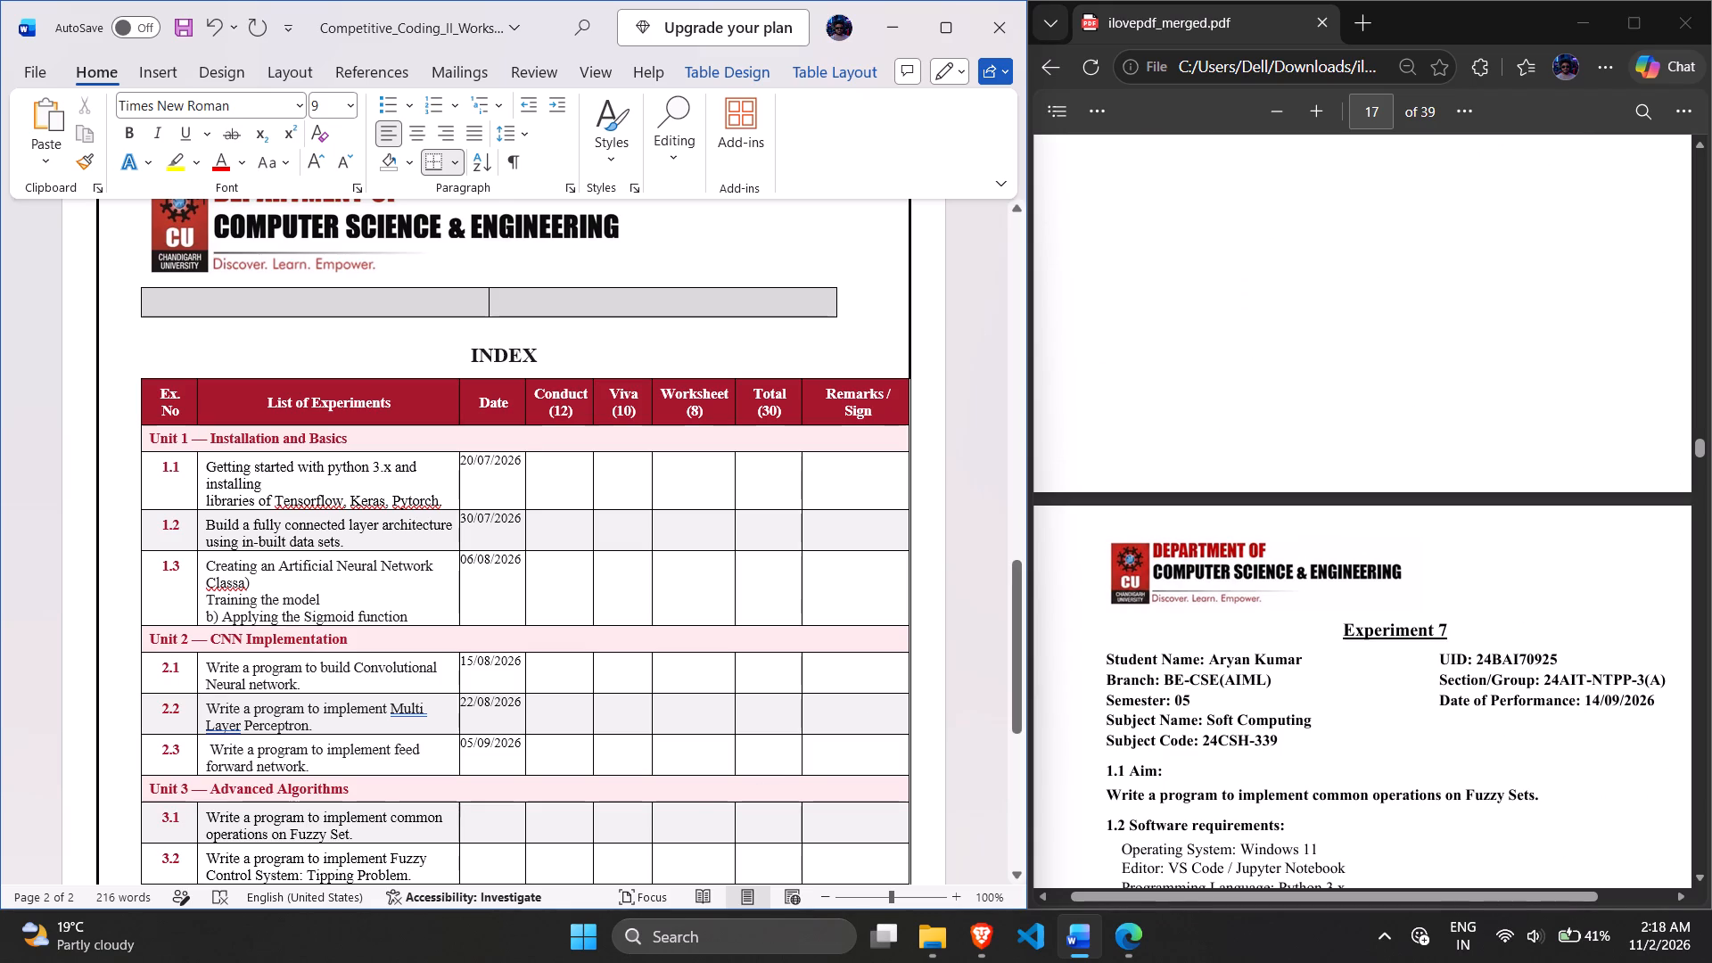
{"action": "type", "text": "14/09/2026"}
Find Experiment 8's date of performance in the merged PDF and enter 20/09/2026 in the Date cell of index row 3.2.
{"action": "scroll", "coordinate": [508, 787], "scroll_direction": "down", "scroll_amount": 1}
{"action": "left_click", "coordinate": [497, 527]}
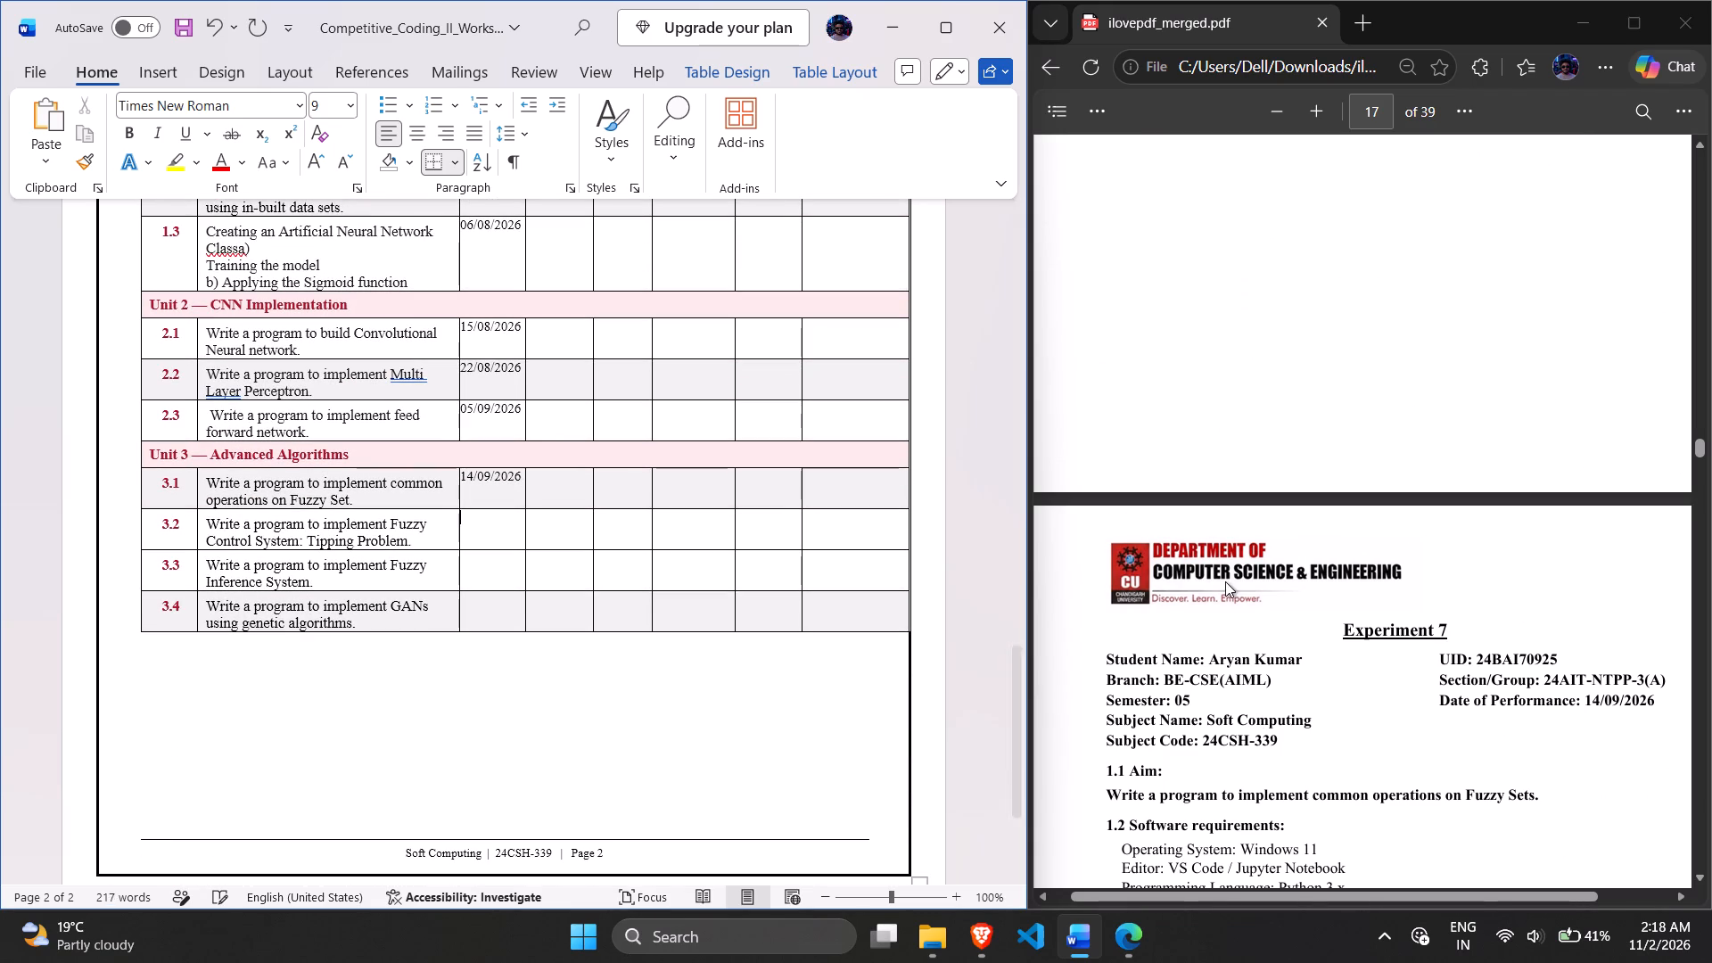
{"action": "scroll", "coordinate": [1225, 581], "scroll_direction": "up", "scroll_amount": 13}
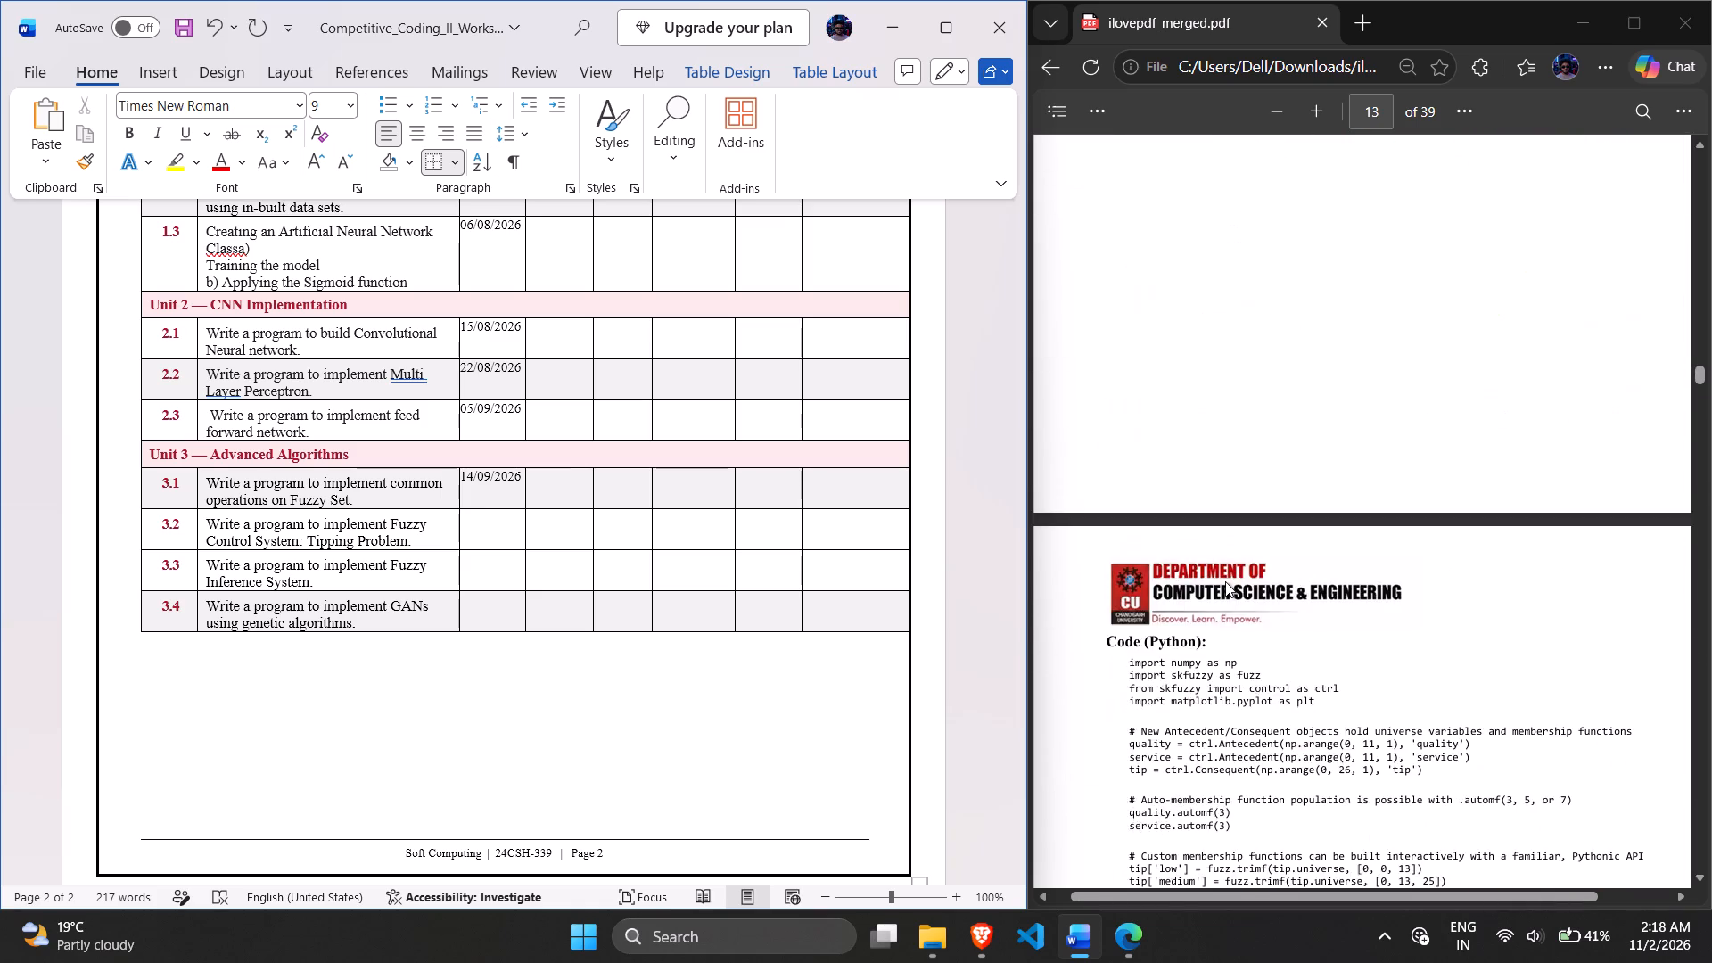
{"action": "scroll", "coordinate": [1225, 581], "scroll_direction": "up", "scroll_amount": 8}
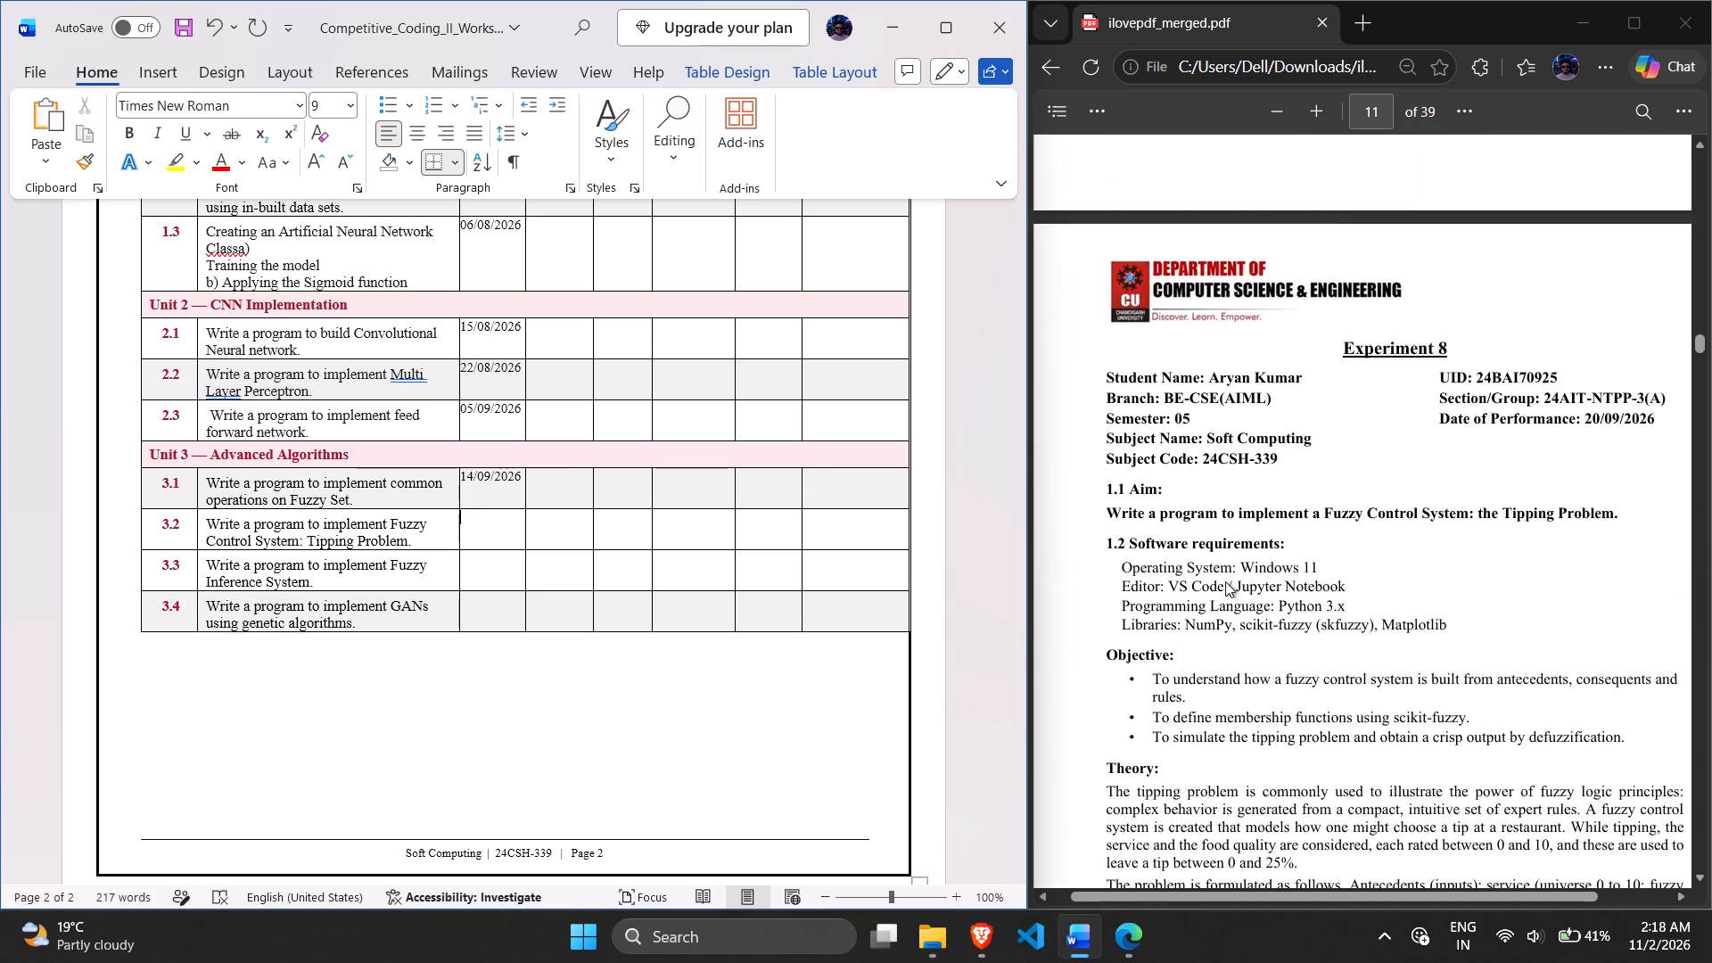
{"action": "scroll", "coordinate": [1225, 581], "scroll_direction": "up", "scroll_amount": 1}
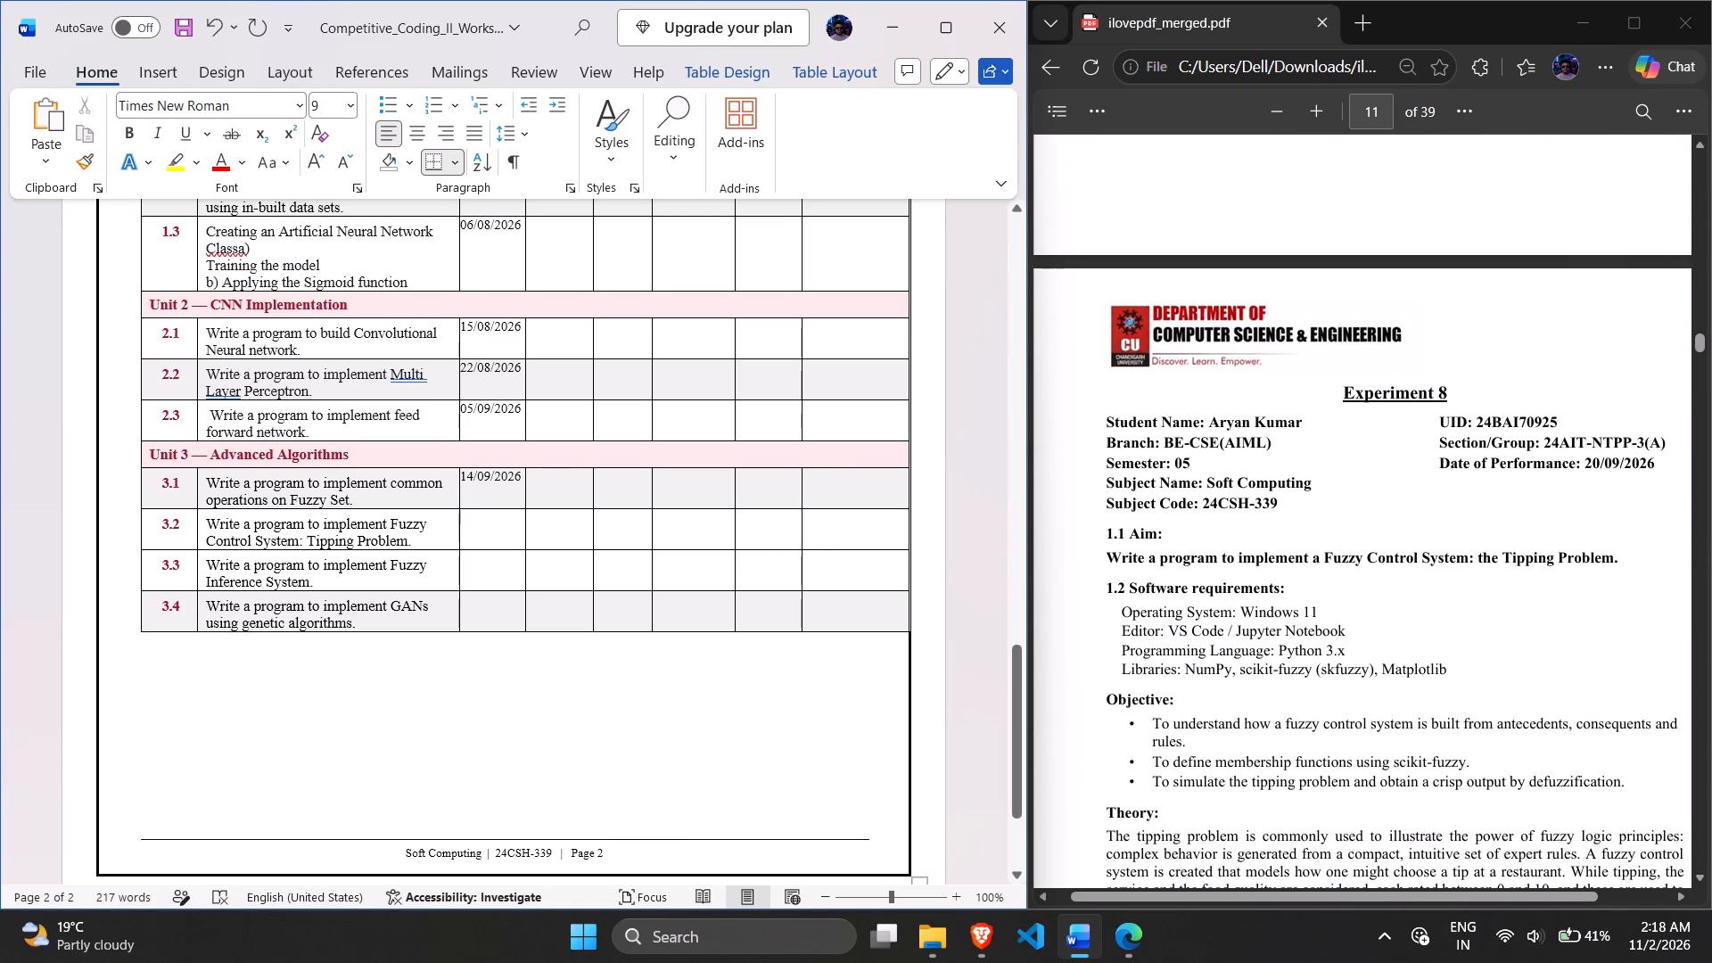
{"action": "type", "text": "20/09/2026"}
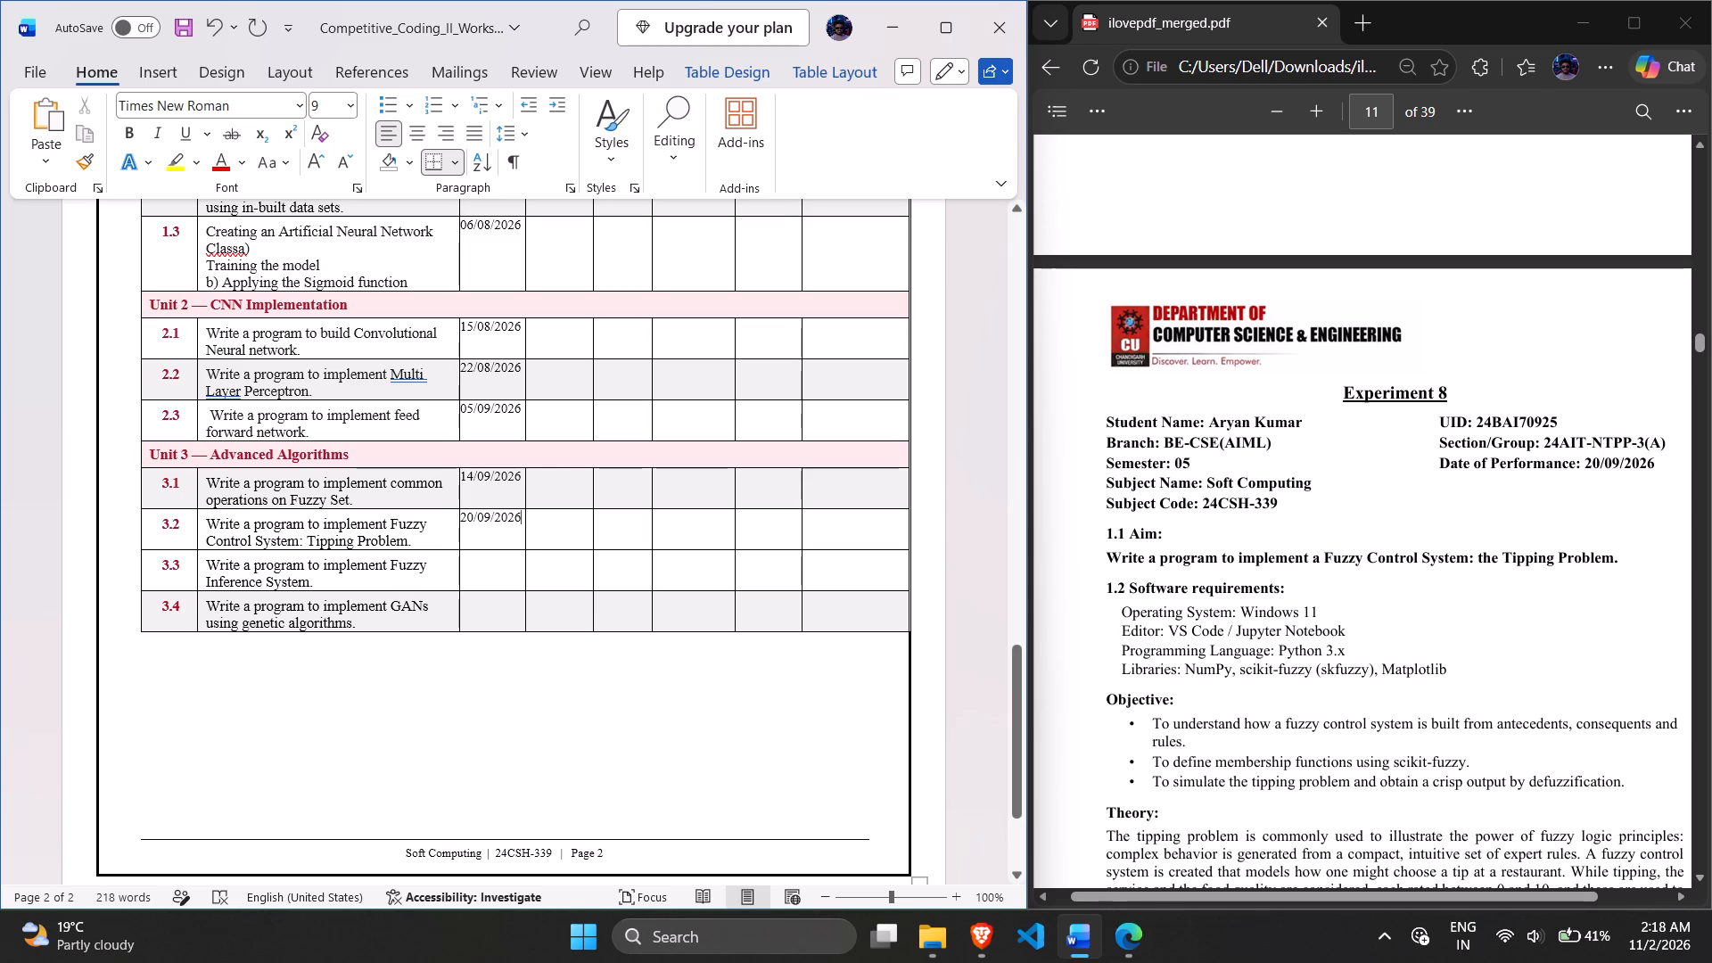
Find Experiment 9's date of performance in the merged PDF and enter 09/09/2026 in the Date cell of index row 3.3.
{"action": "left_click", "coordinate": [501, 578]}
{"action": "left_click", "coordinate": [1249, 556]}
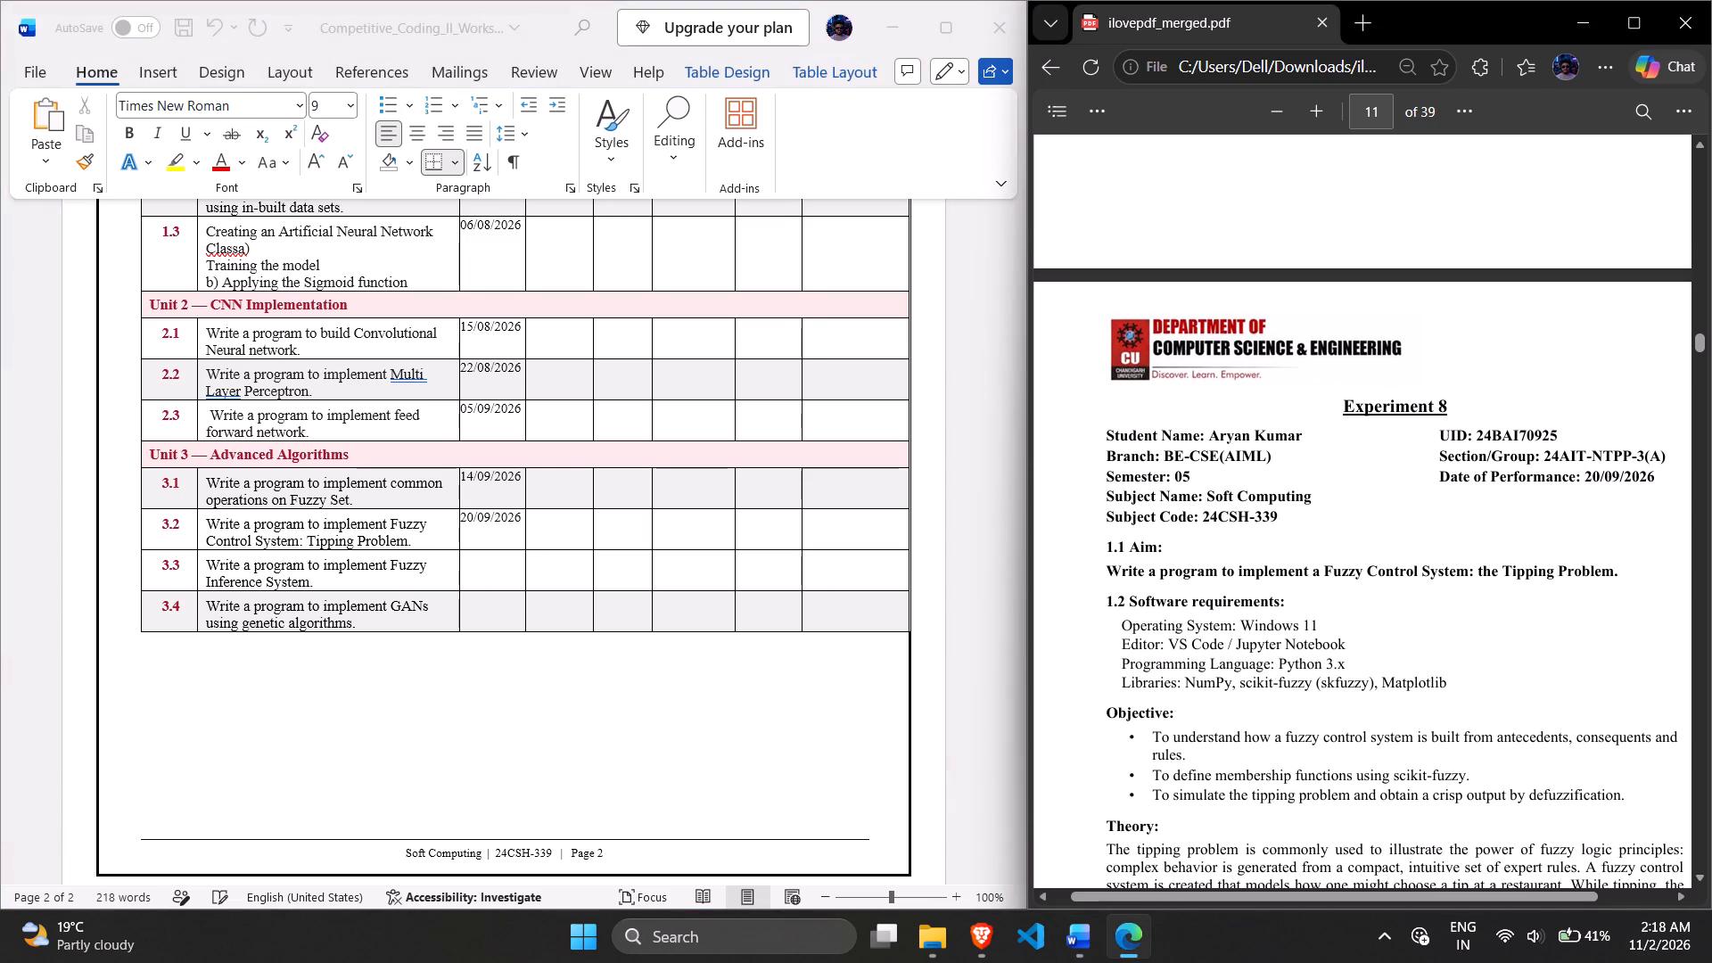
{"action": "scroll", "coordinate": [1249, 556], "scroll_direction": "up", "scroll_amount": 9}
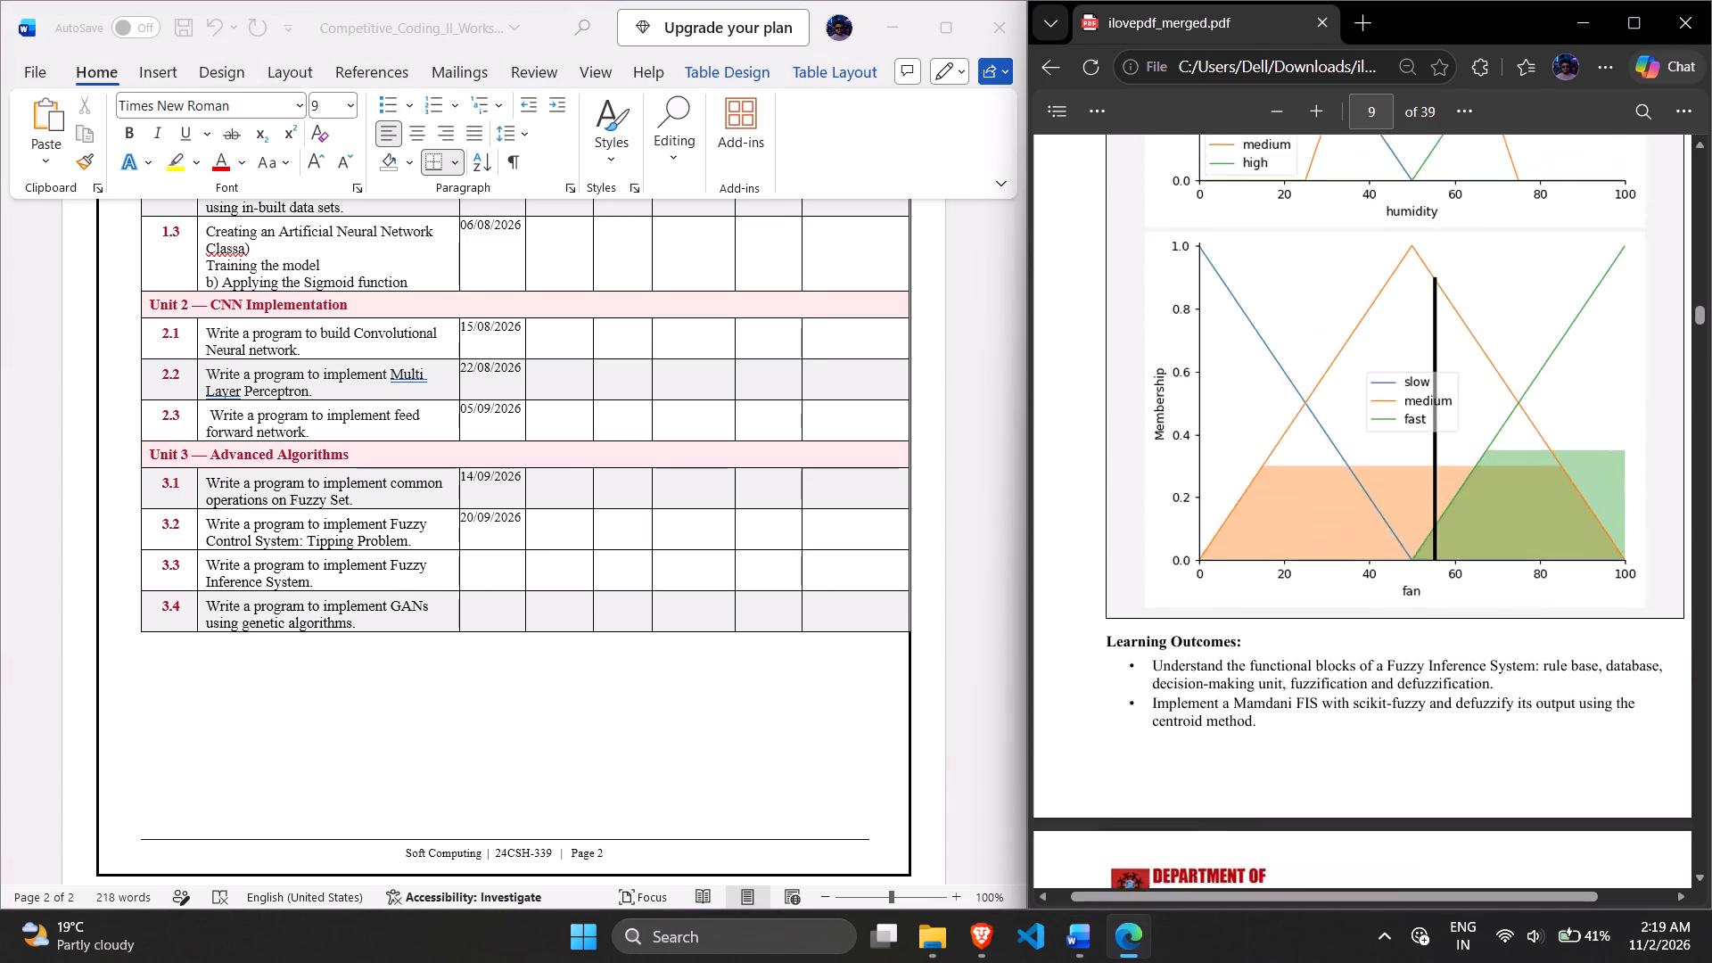
{"action": "scroll", "coordinate": [1249, 556], "scroll_direction": "up", "scroll_amount": 6}
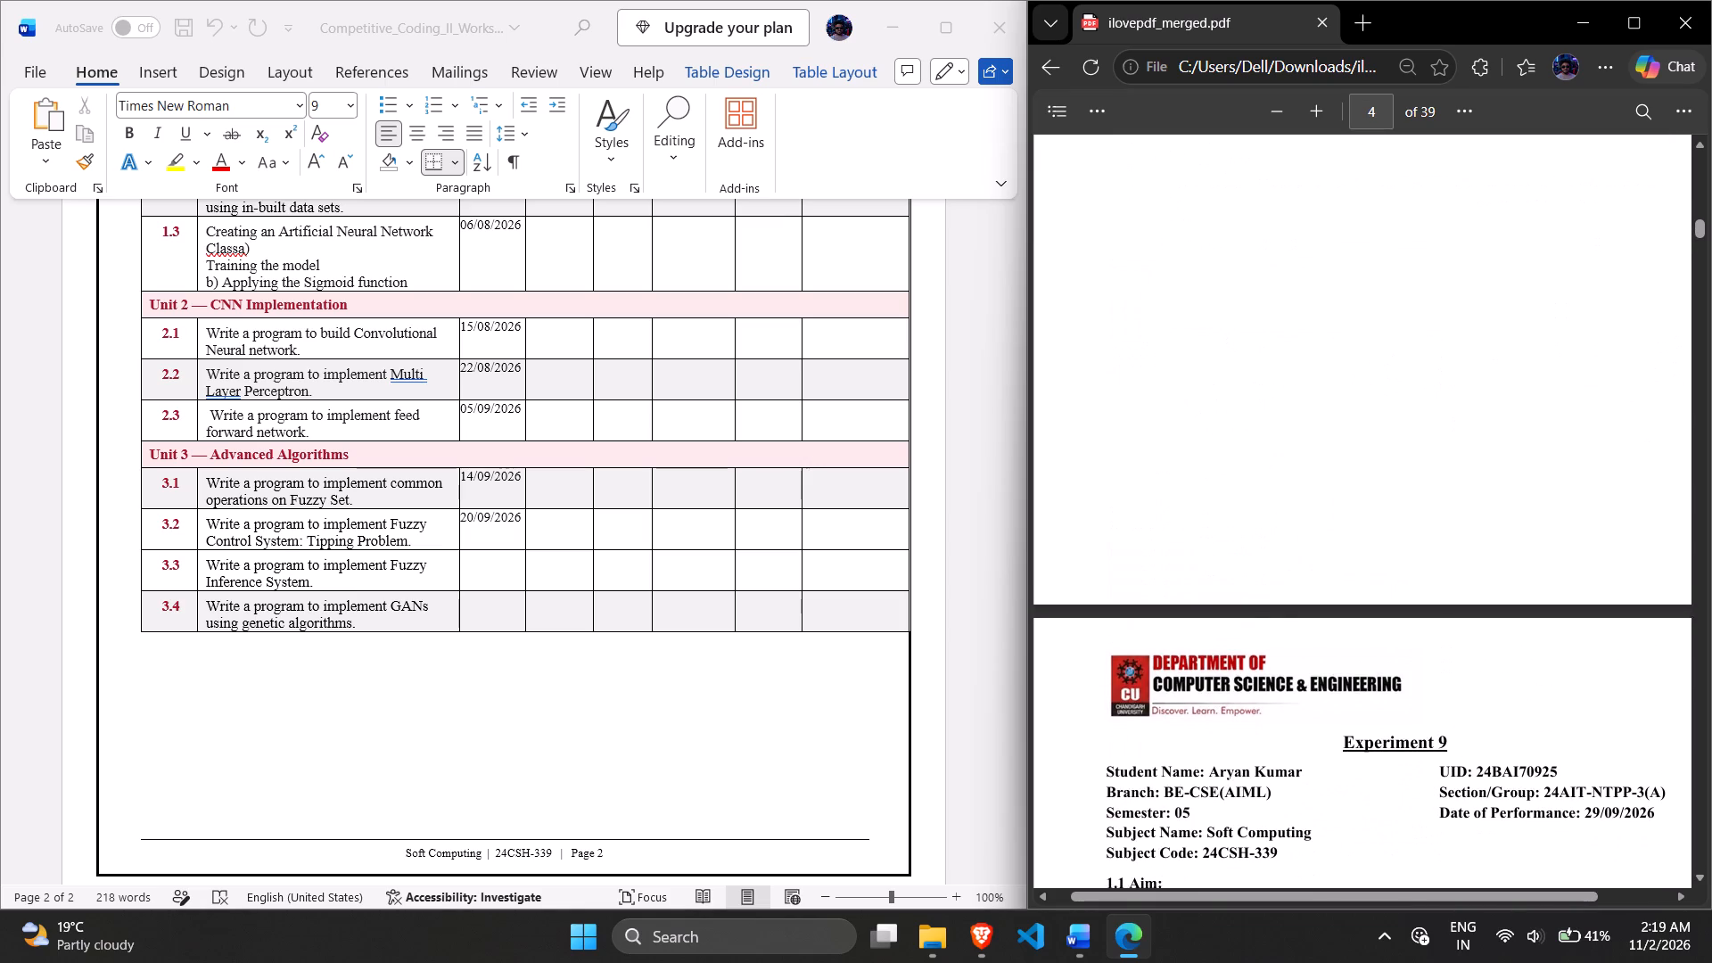
{"action": "scroll", "coordinate": [1249, 556], "scroll_direction": "up", "scroll_amount": 1}
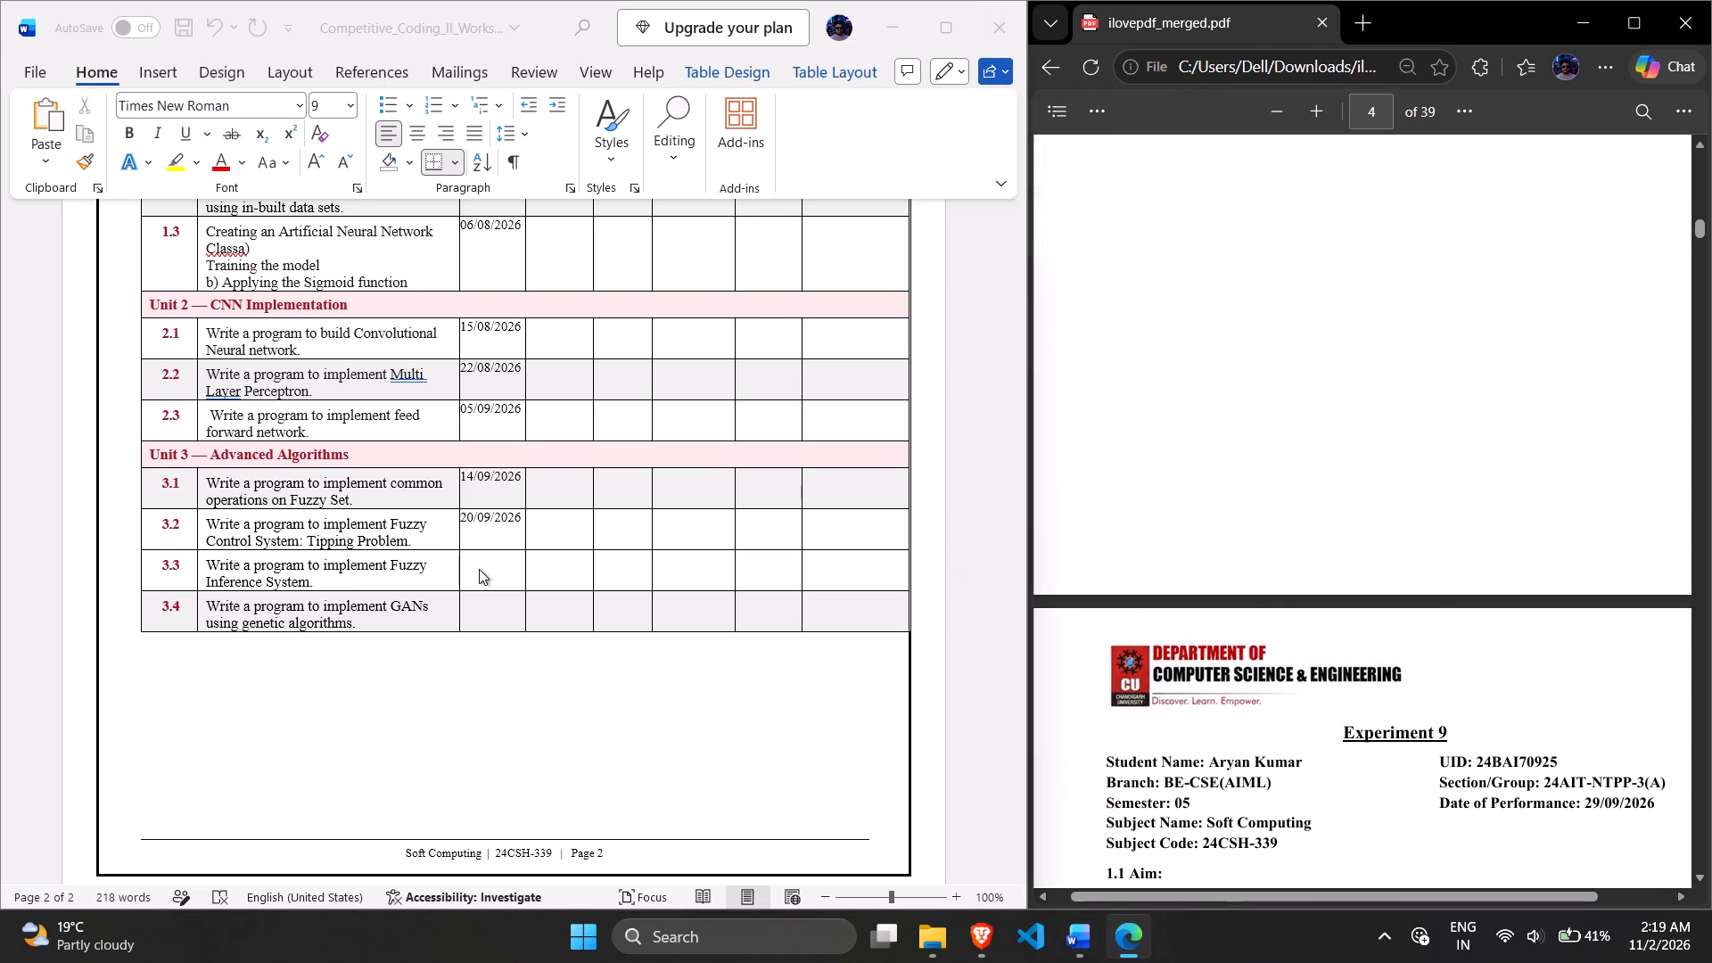
{"action": "left_click", "coordinate": [479, 569]}
{"action": "type", "text": "09/09/2026"}
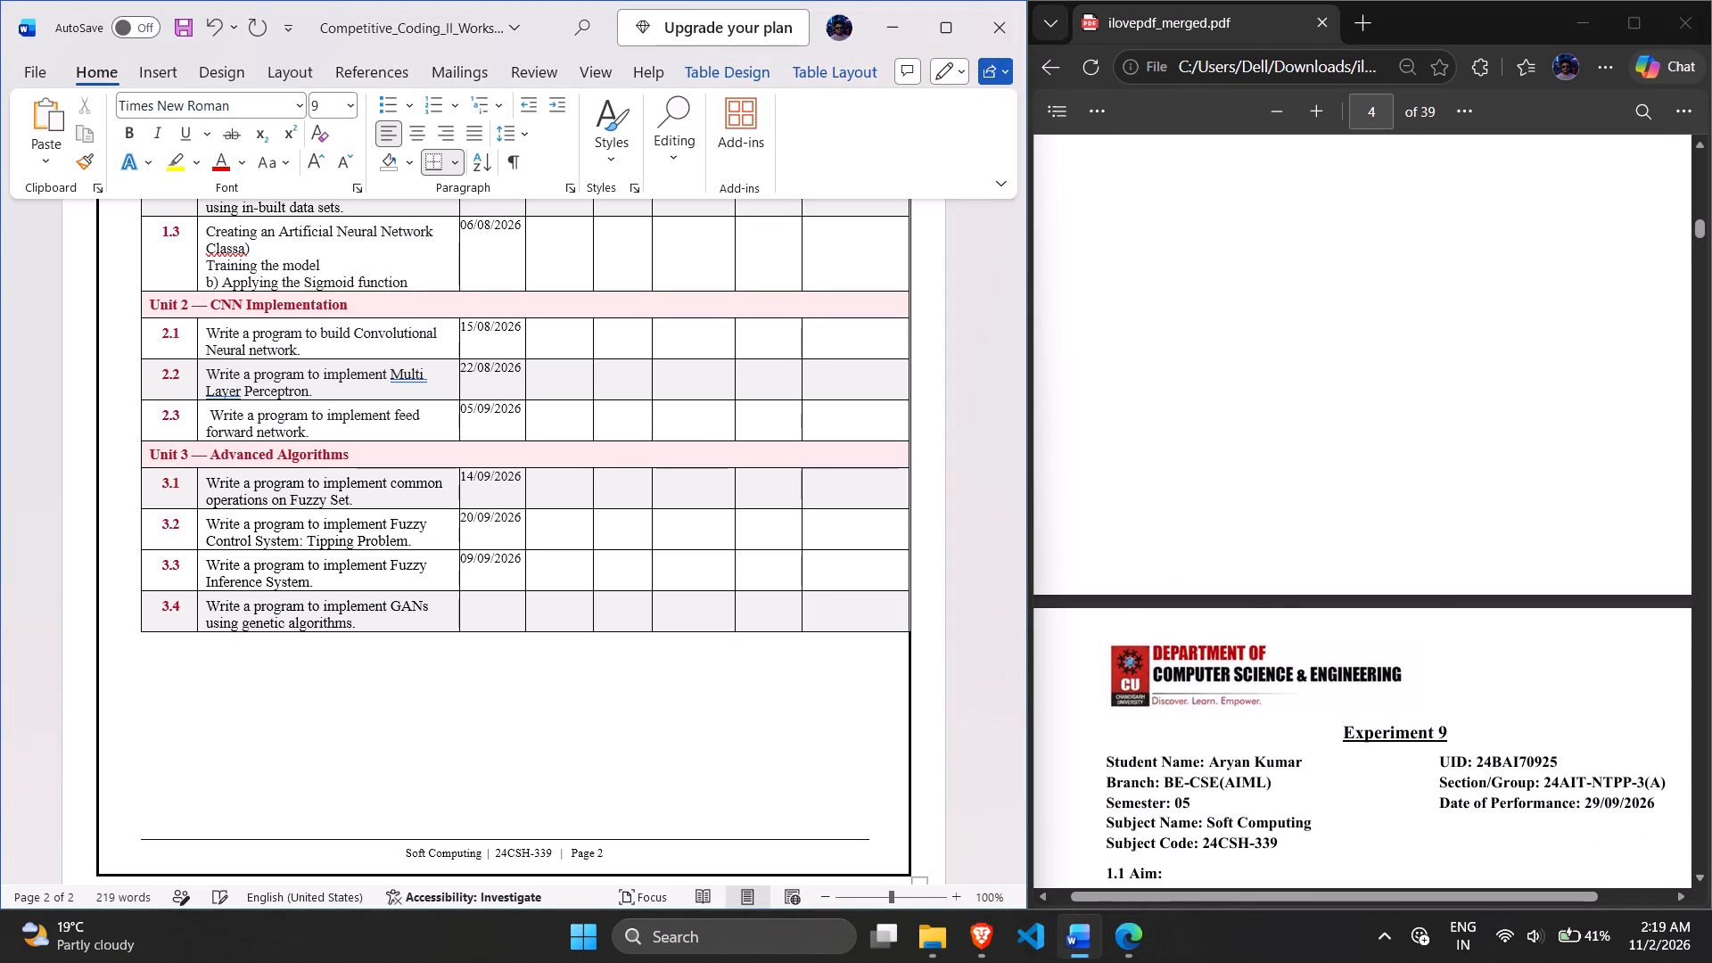
Find Experiment 10's date of performance in the merged PDF and enter 29/10/2026 in the Date cell of index row 3.4.
{"action": "left_click", "coordinate": [484, 616]}
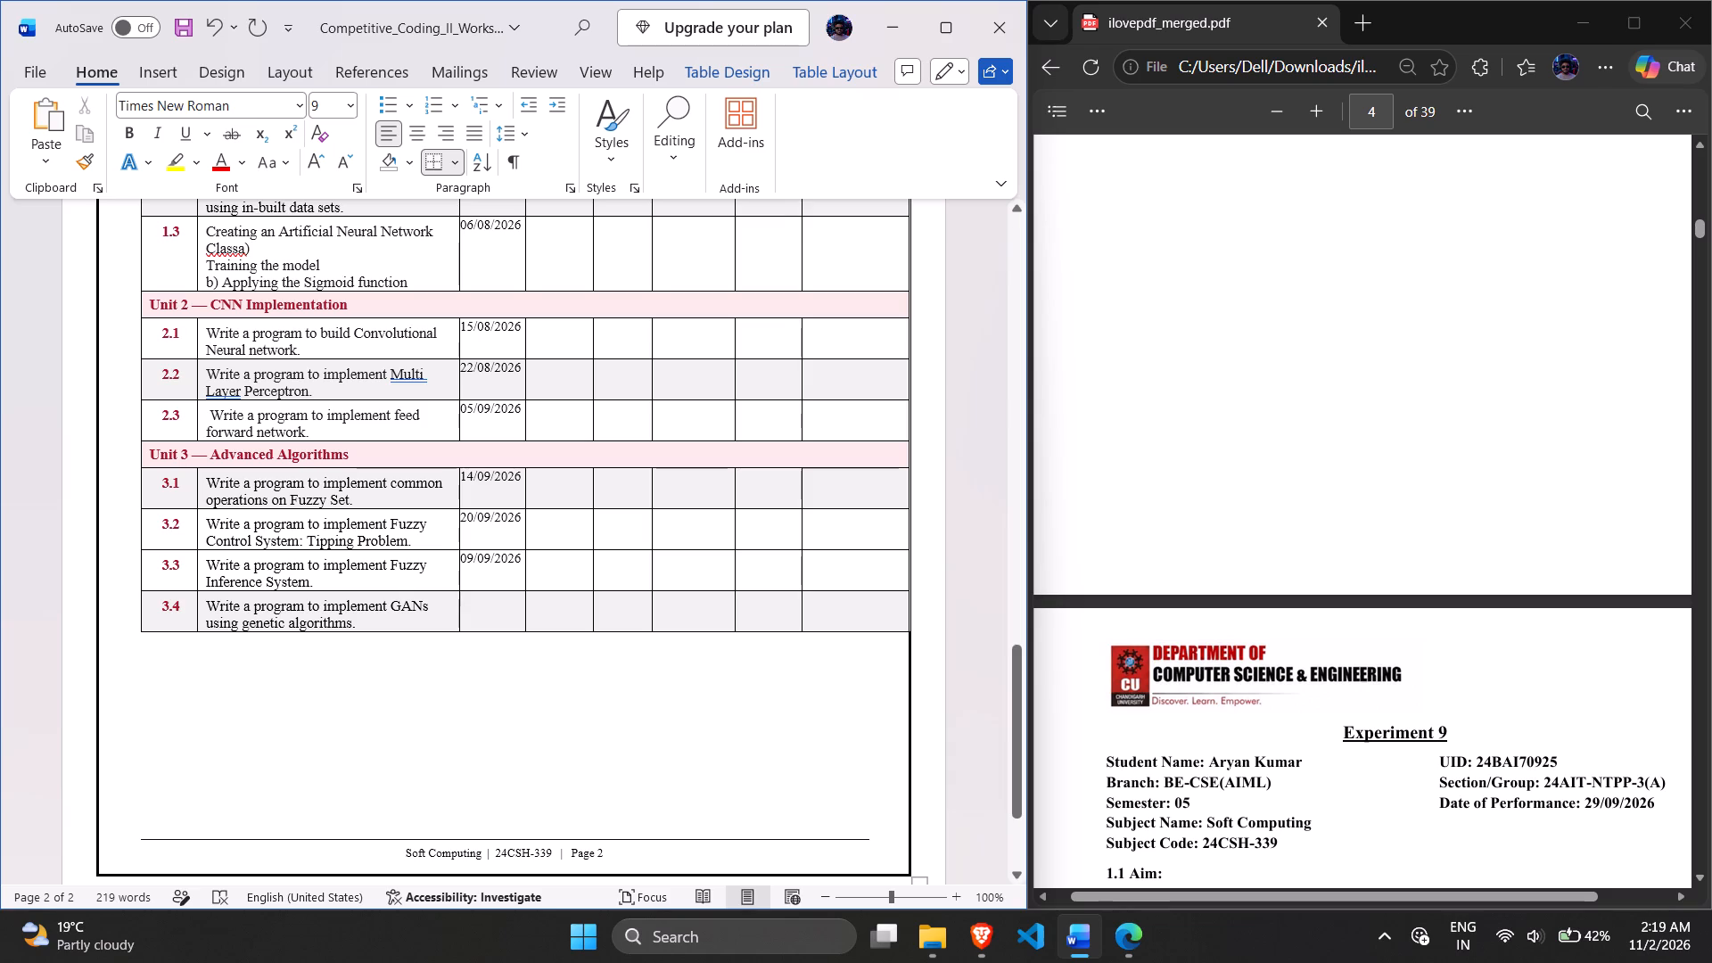
{"action": "scroll", "coordinate": [1196, 727], "scroll_direction": "up", "scroll_amount": 8}
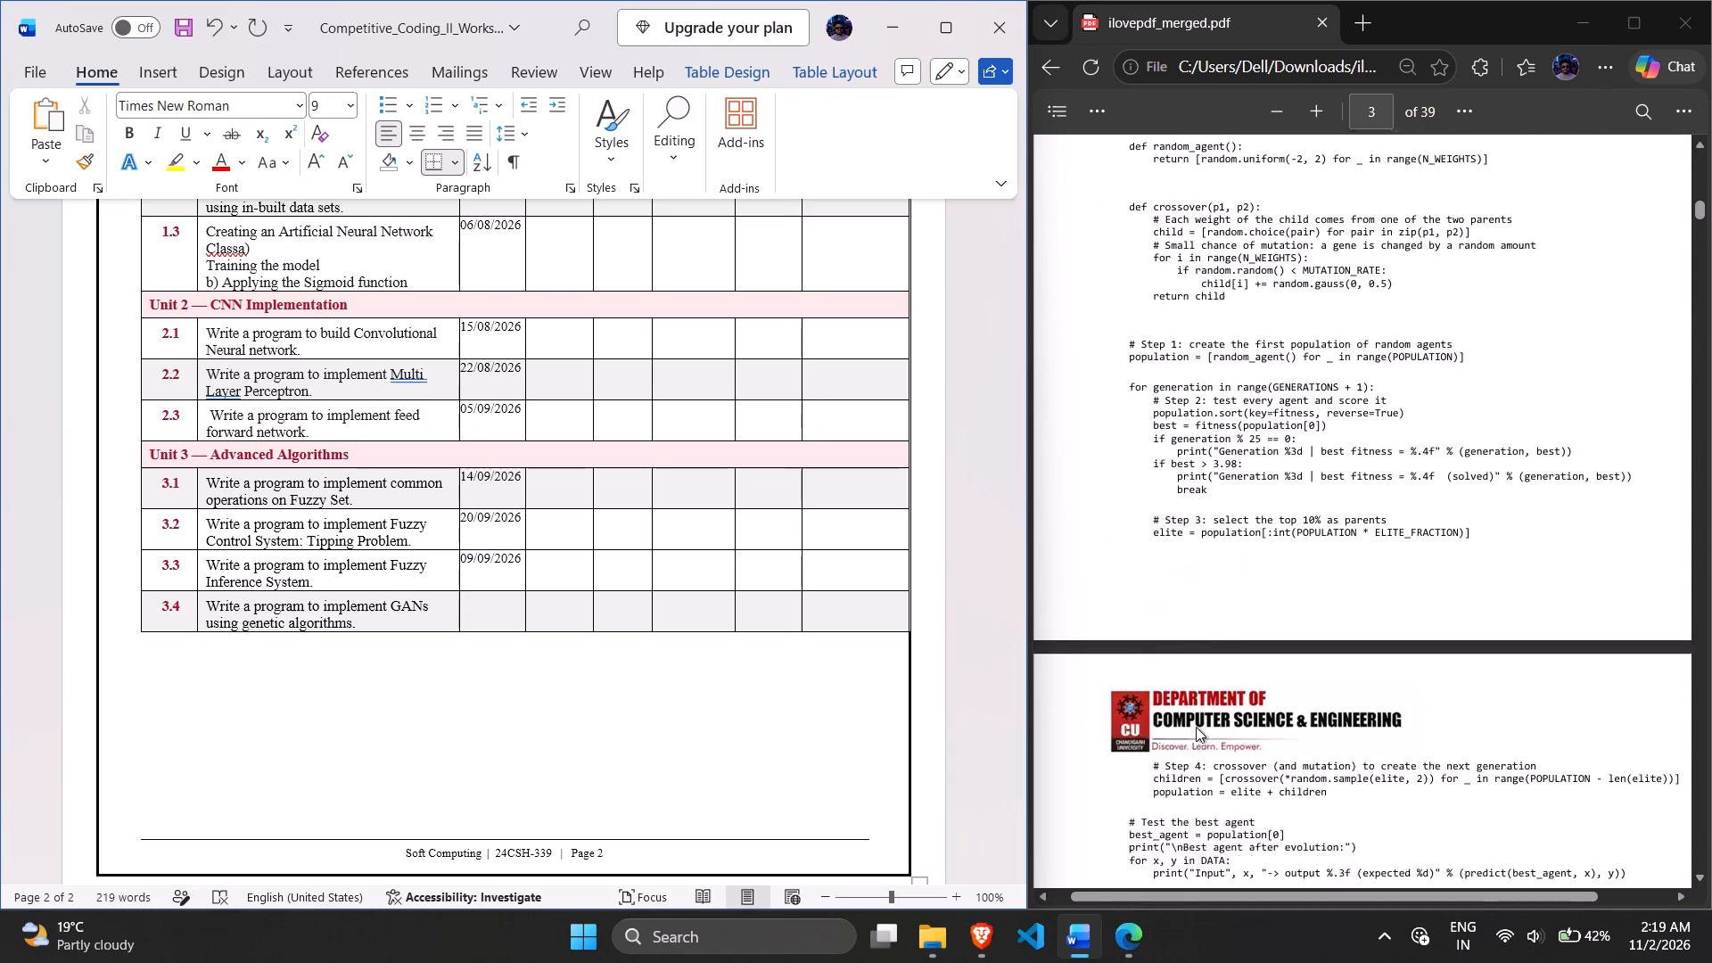
{"action": "scroll", "coordinate": [1196, 727], "scroll_direction": "up", "scroll_amount": 10}
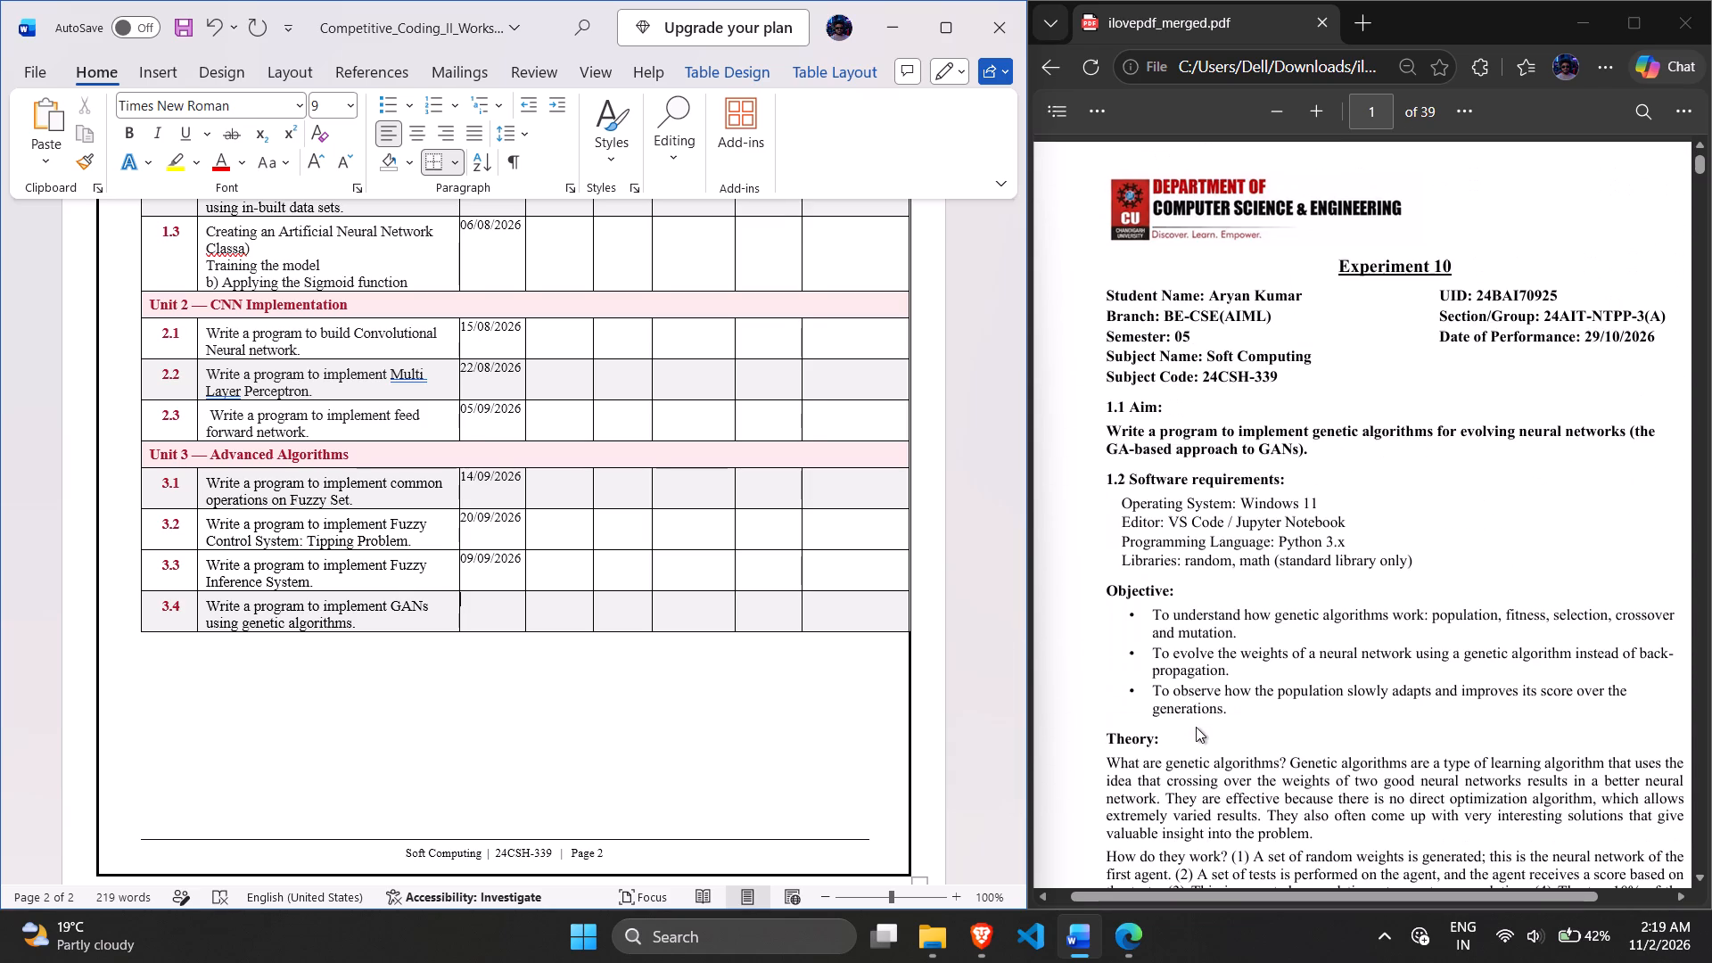
{"action": "scroll", "coordinate": [1196, 727], "scroll_direction": "up", "scroll_amount": 1}
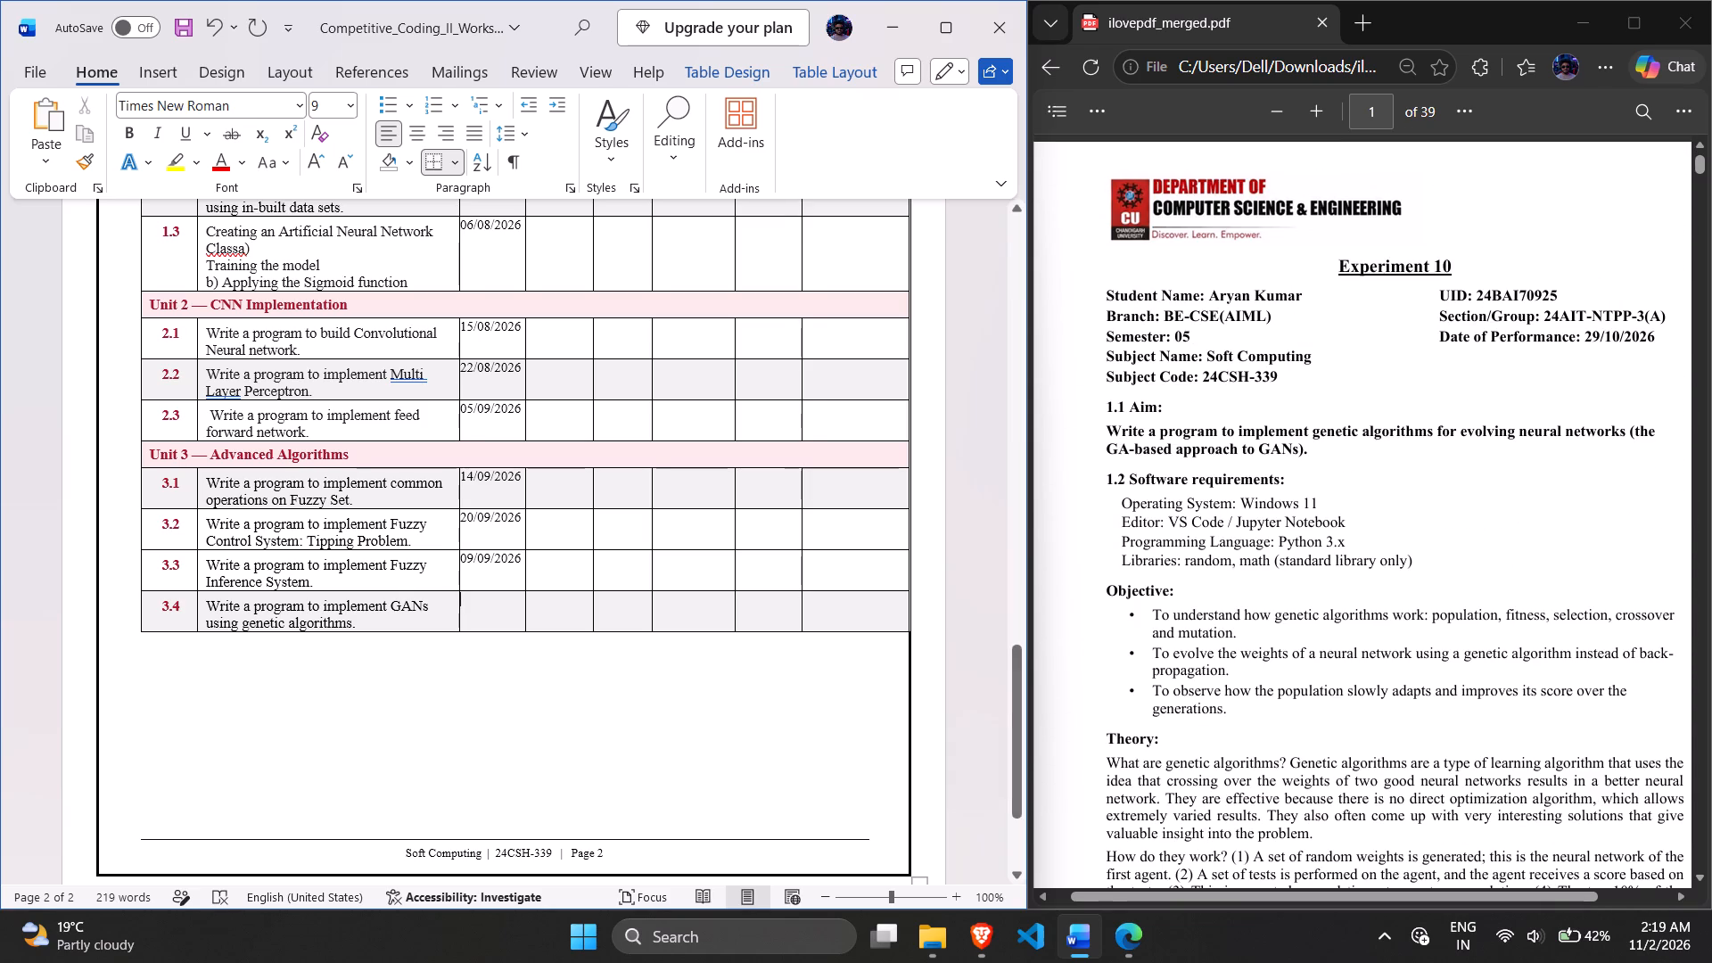
{"action": "type", "text": "29/10/2026"}
Save the worksheet document with the completed index dates.
{"action": "left_click", "coordinate": [476, 723]}
{"action": "key", "text": "ctrl+s"}
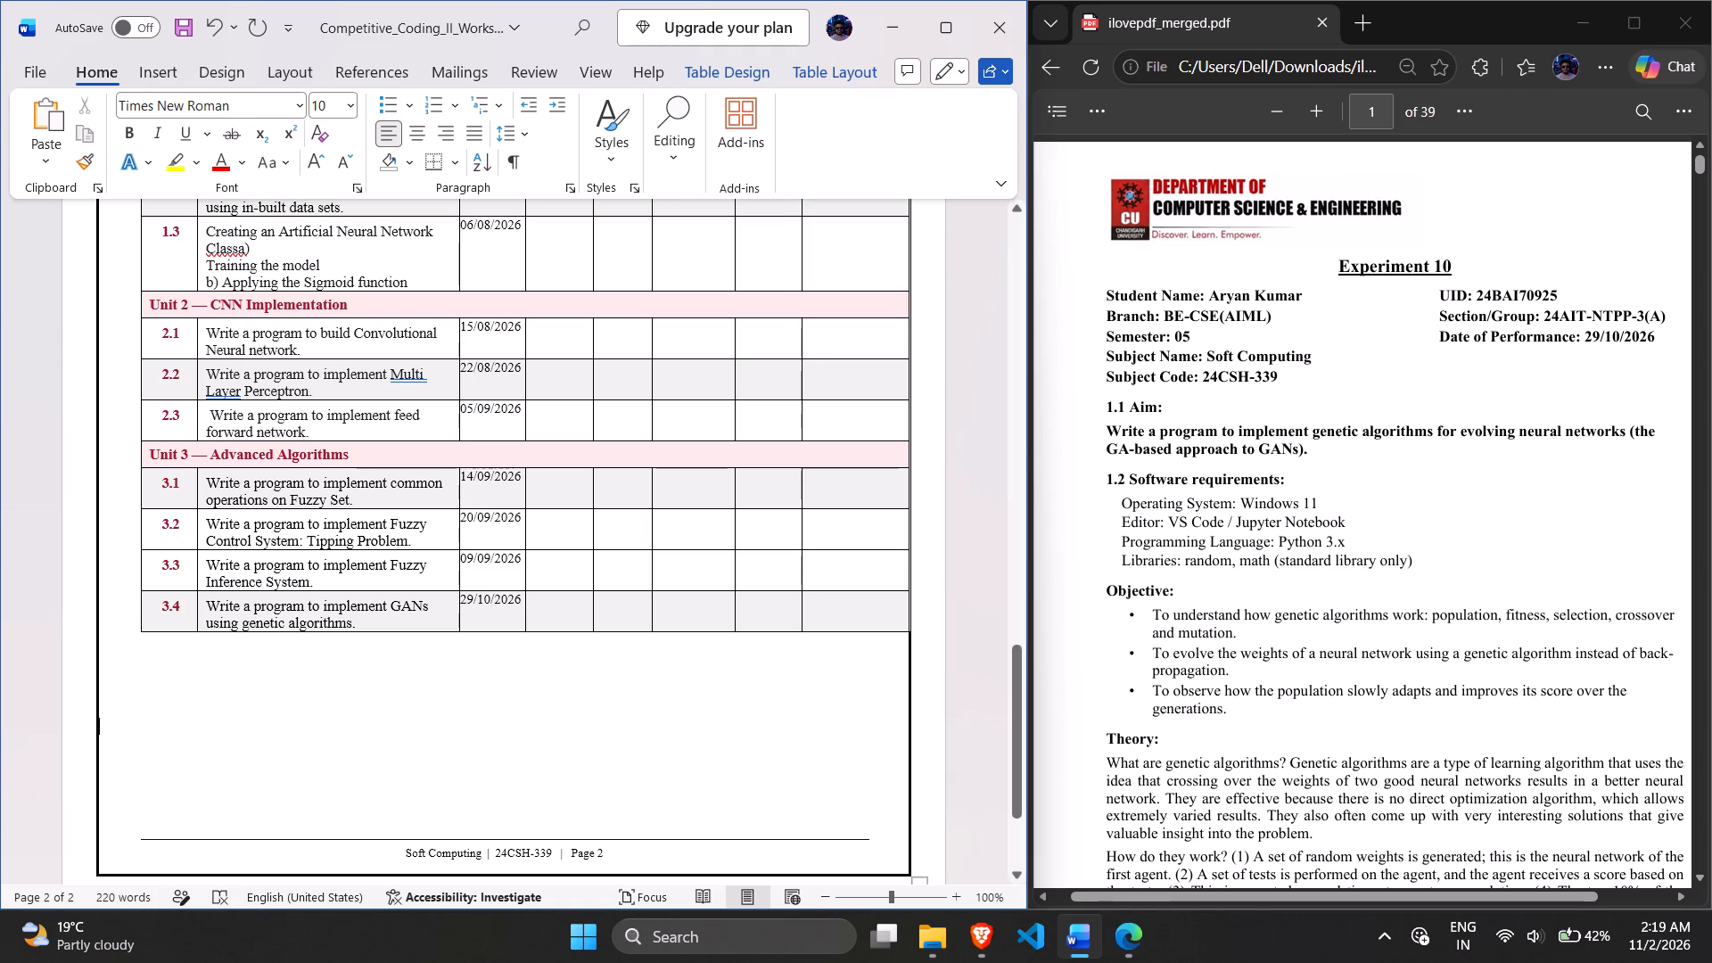
Set up saving a copy of the worksheet in the Downloads folder with PDF as the file type.
{"action": "scroll", "coordinate": [476, 723], "scroll_direction": "up", "scroll_amount": 8}
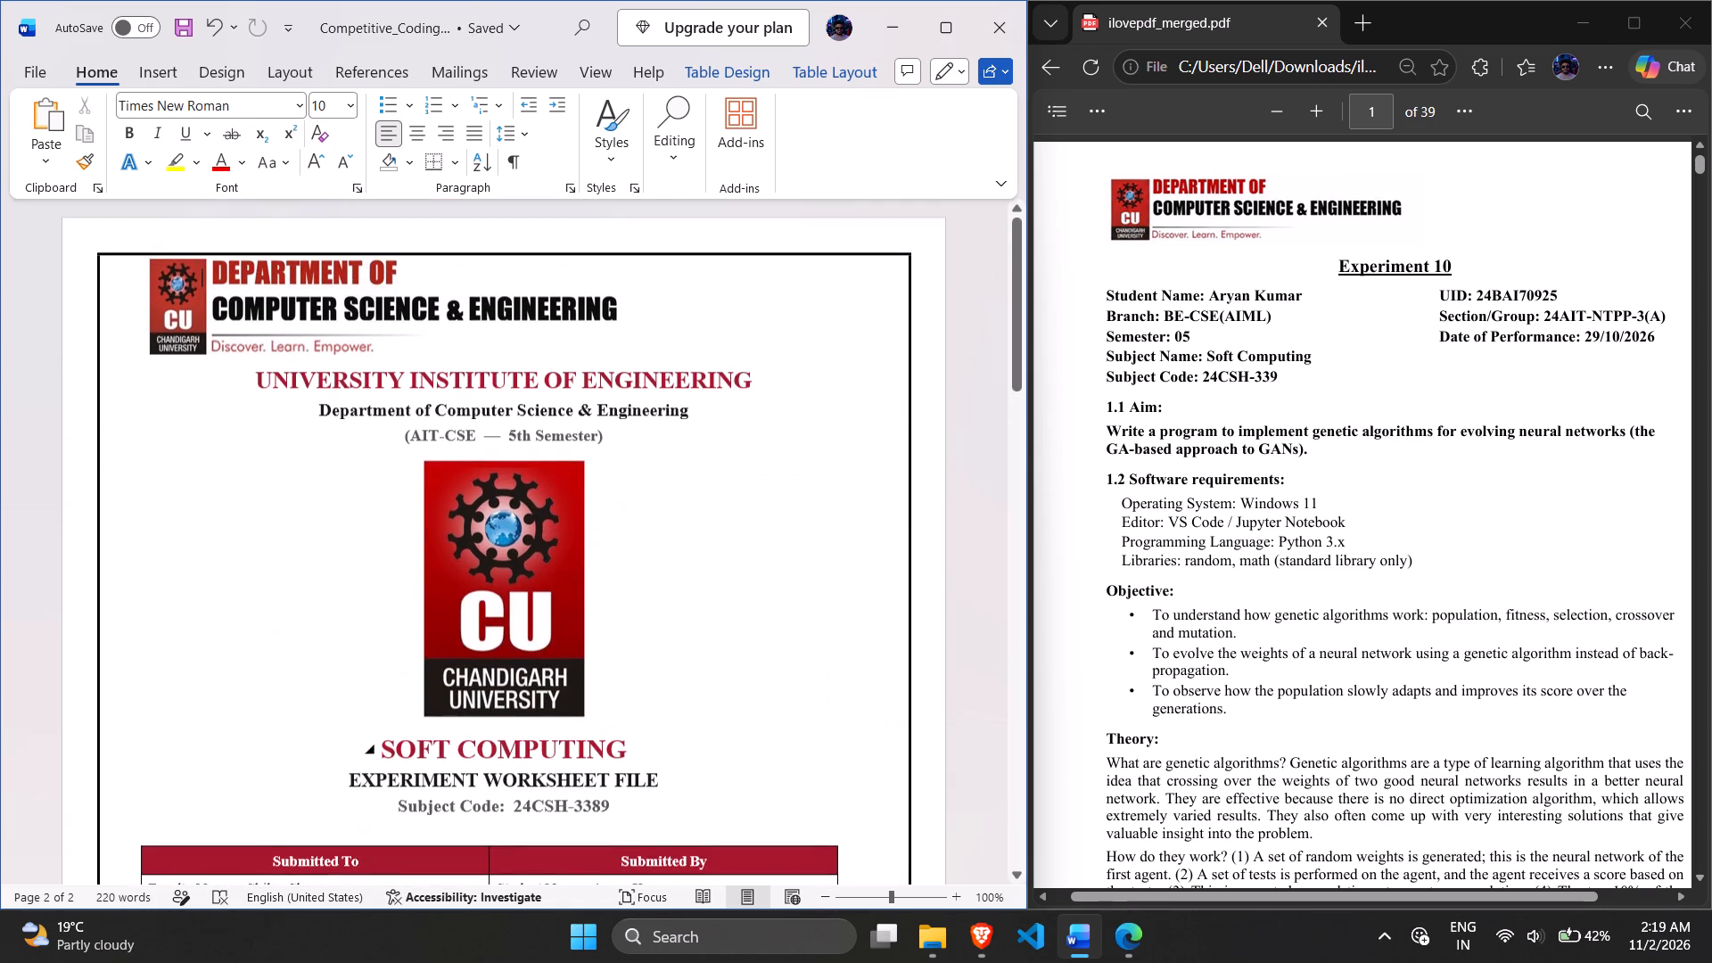
{"action": "left_click", "coordinate": [42, 69]}
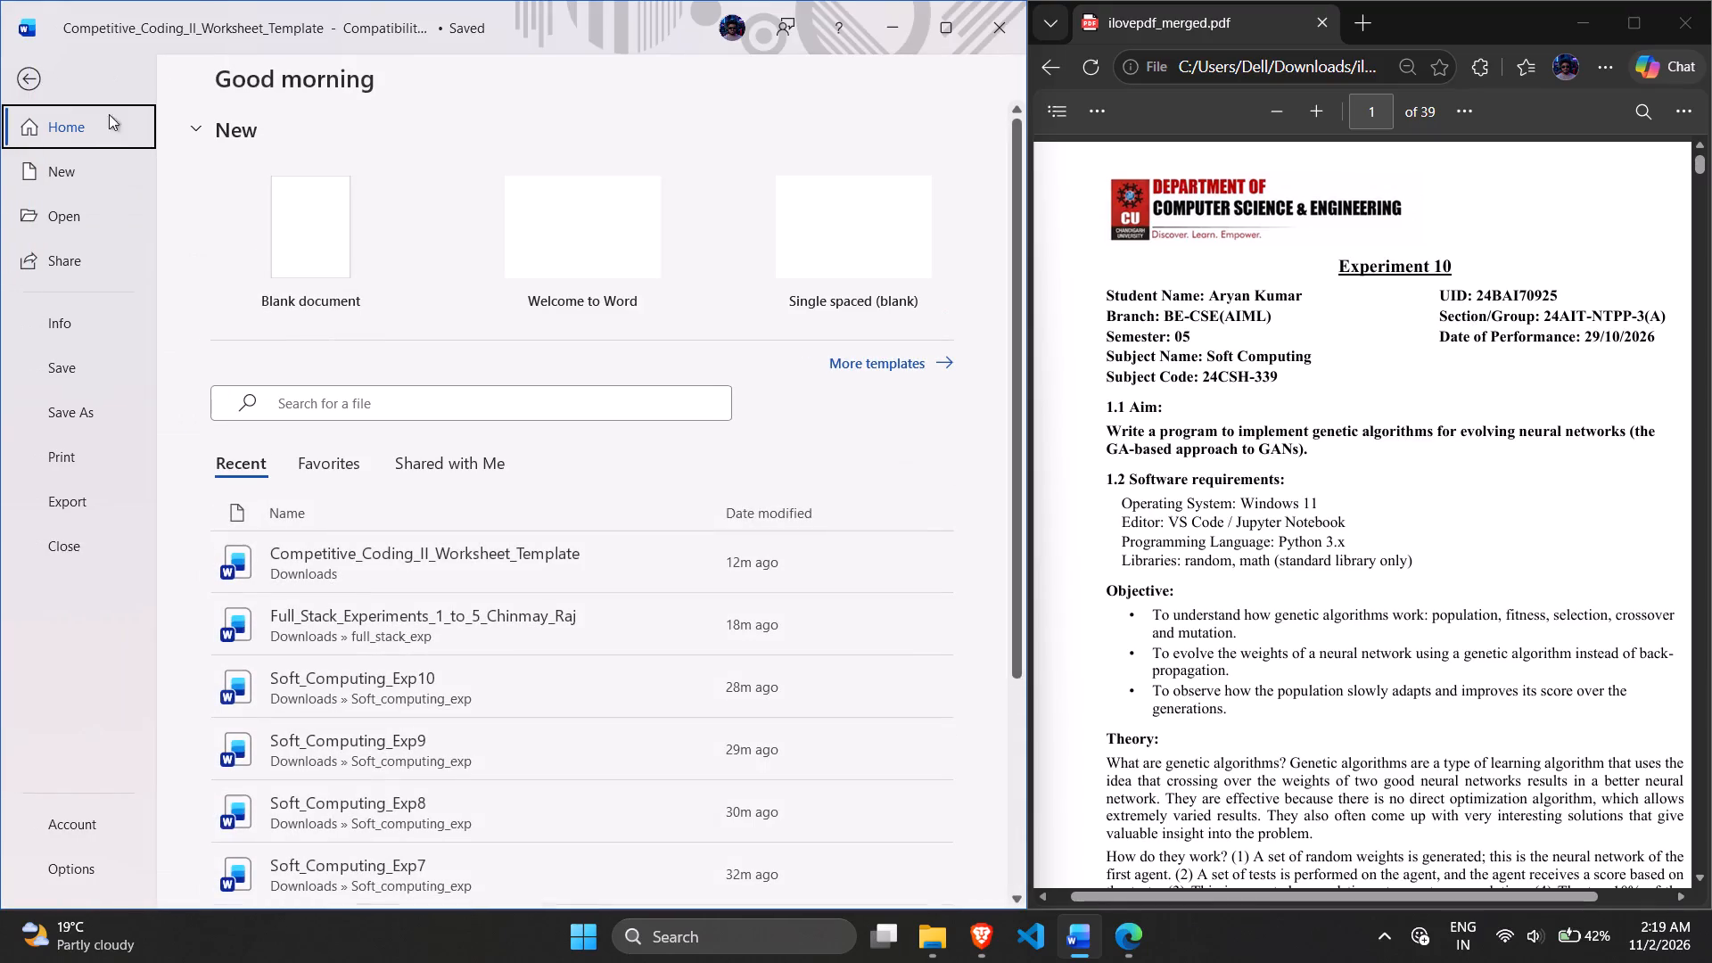
{"action": "left_click", "coordinate": [87, 406]}
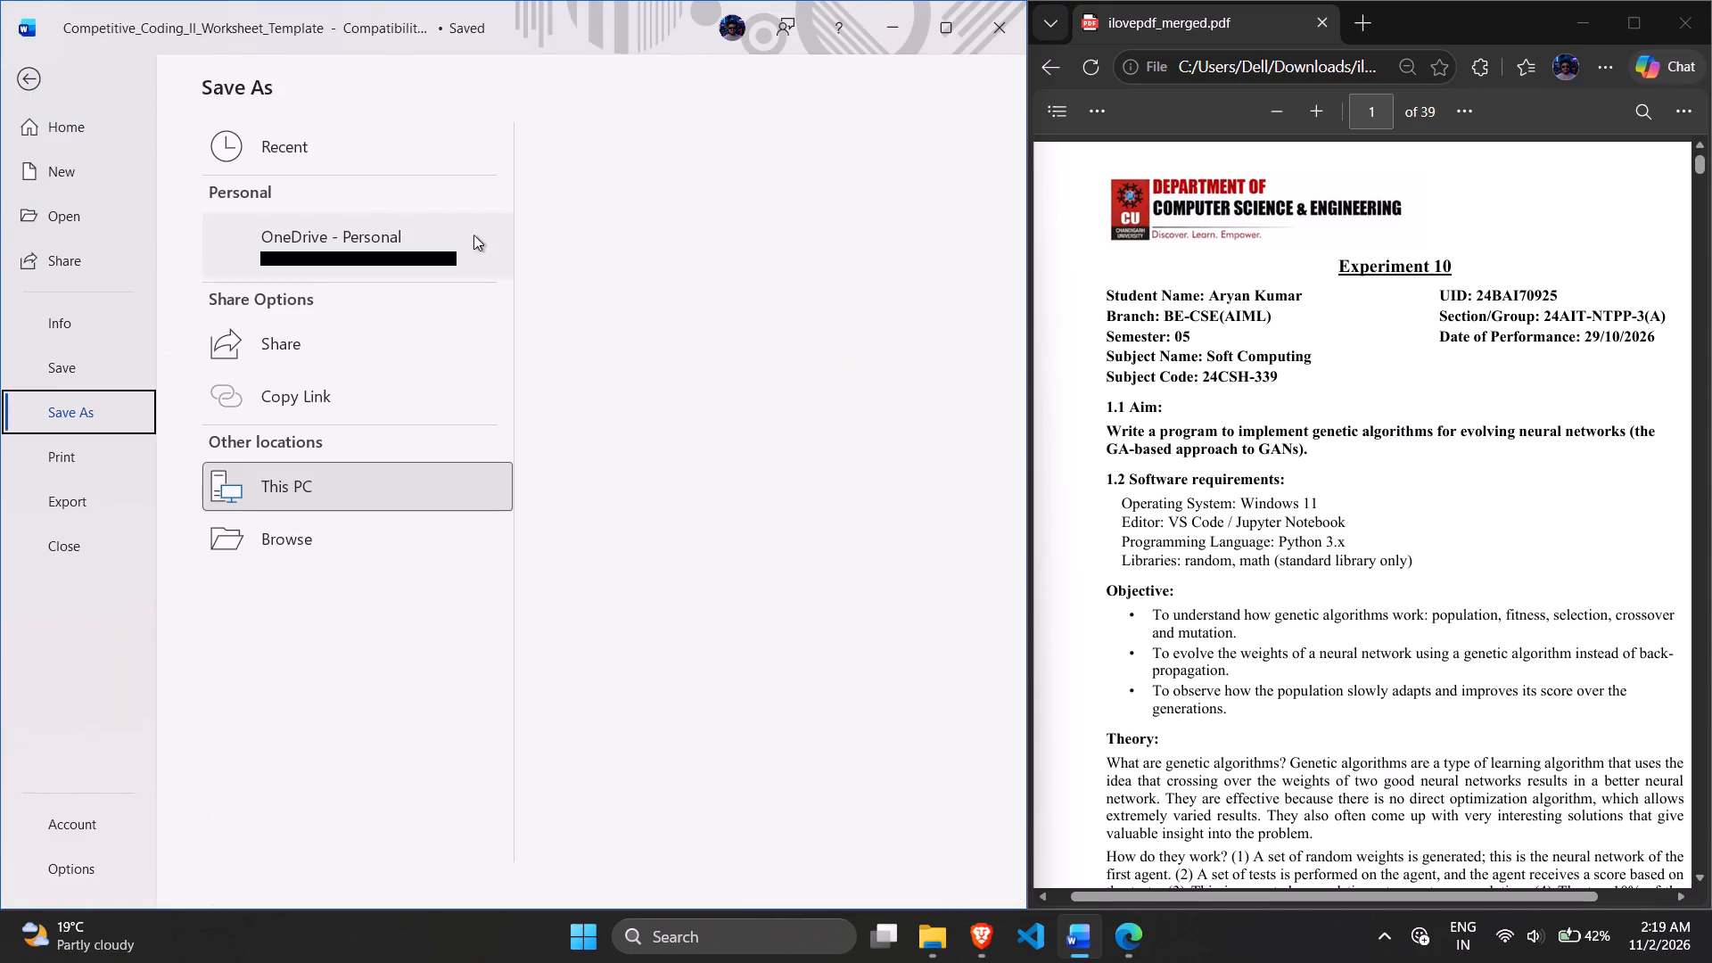
{"action": "left_click", "coordinate": [638, 264]}
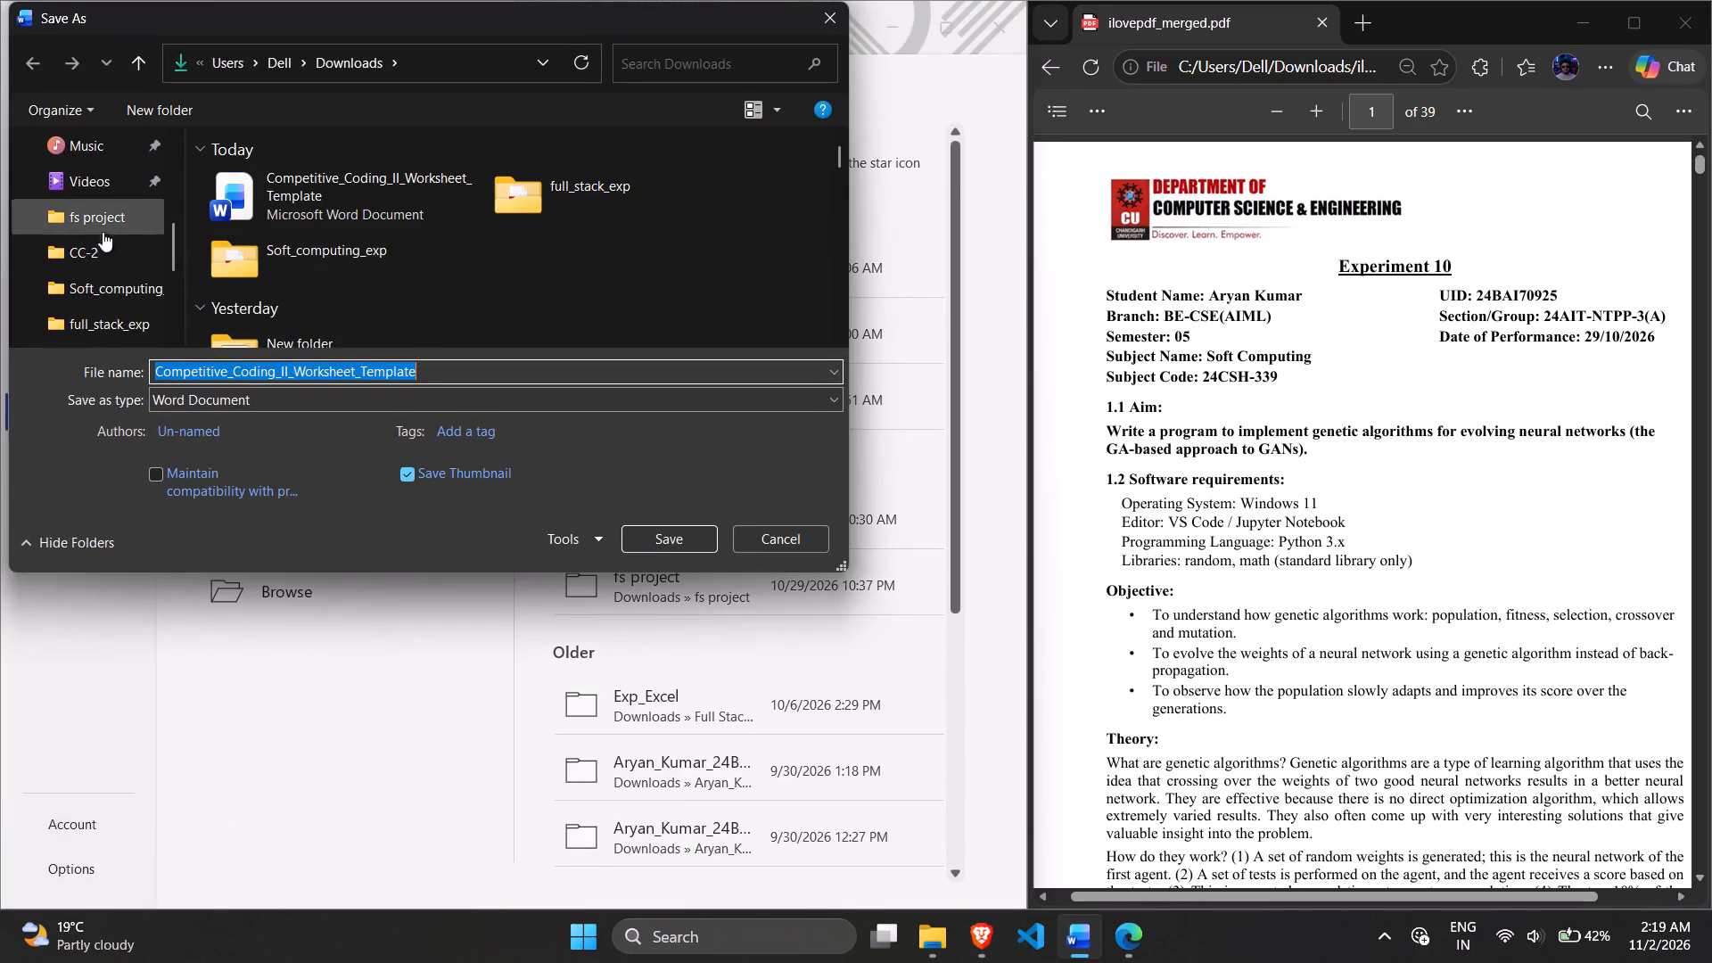
{"action": "left_click", "coordinate": [542, 410]}
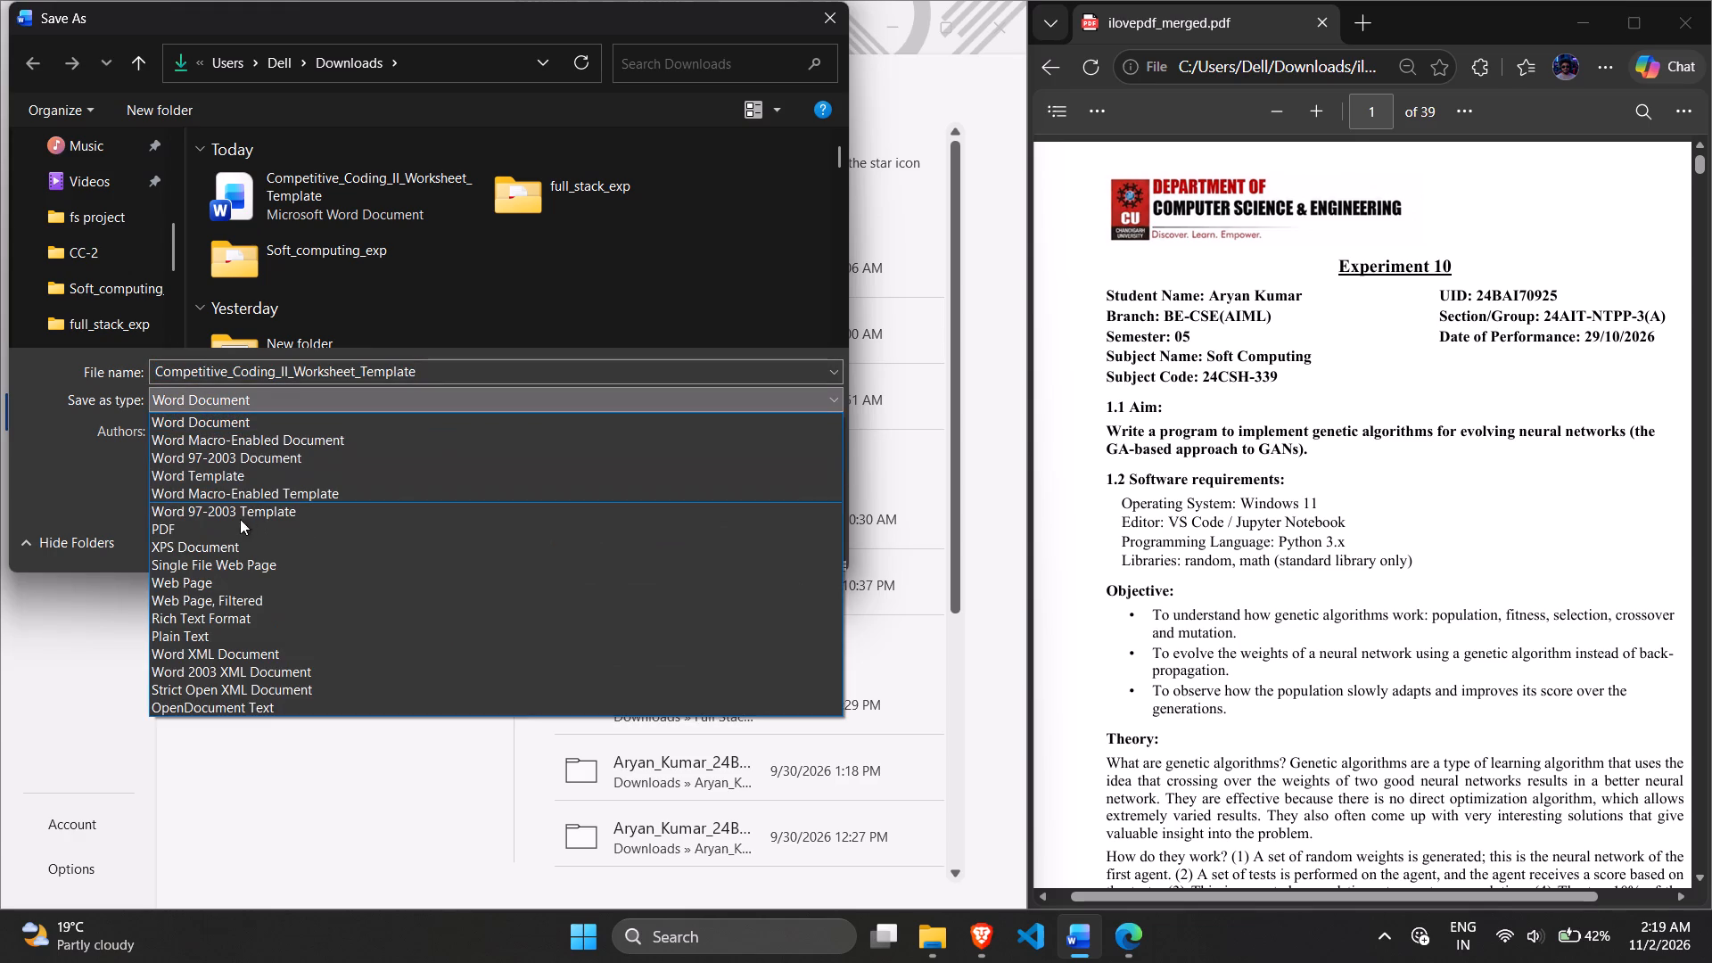
{"action": "left_click", "coordinate": [236, 531]}
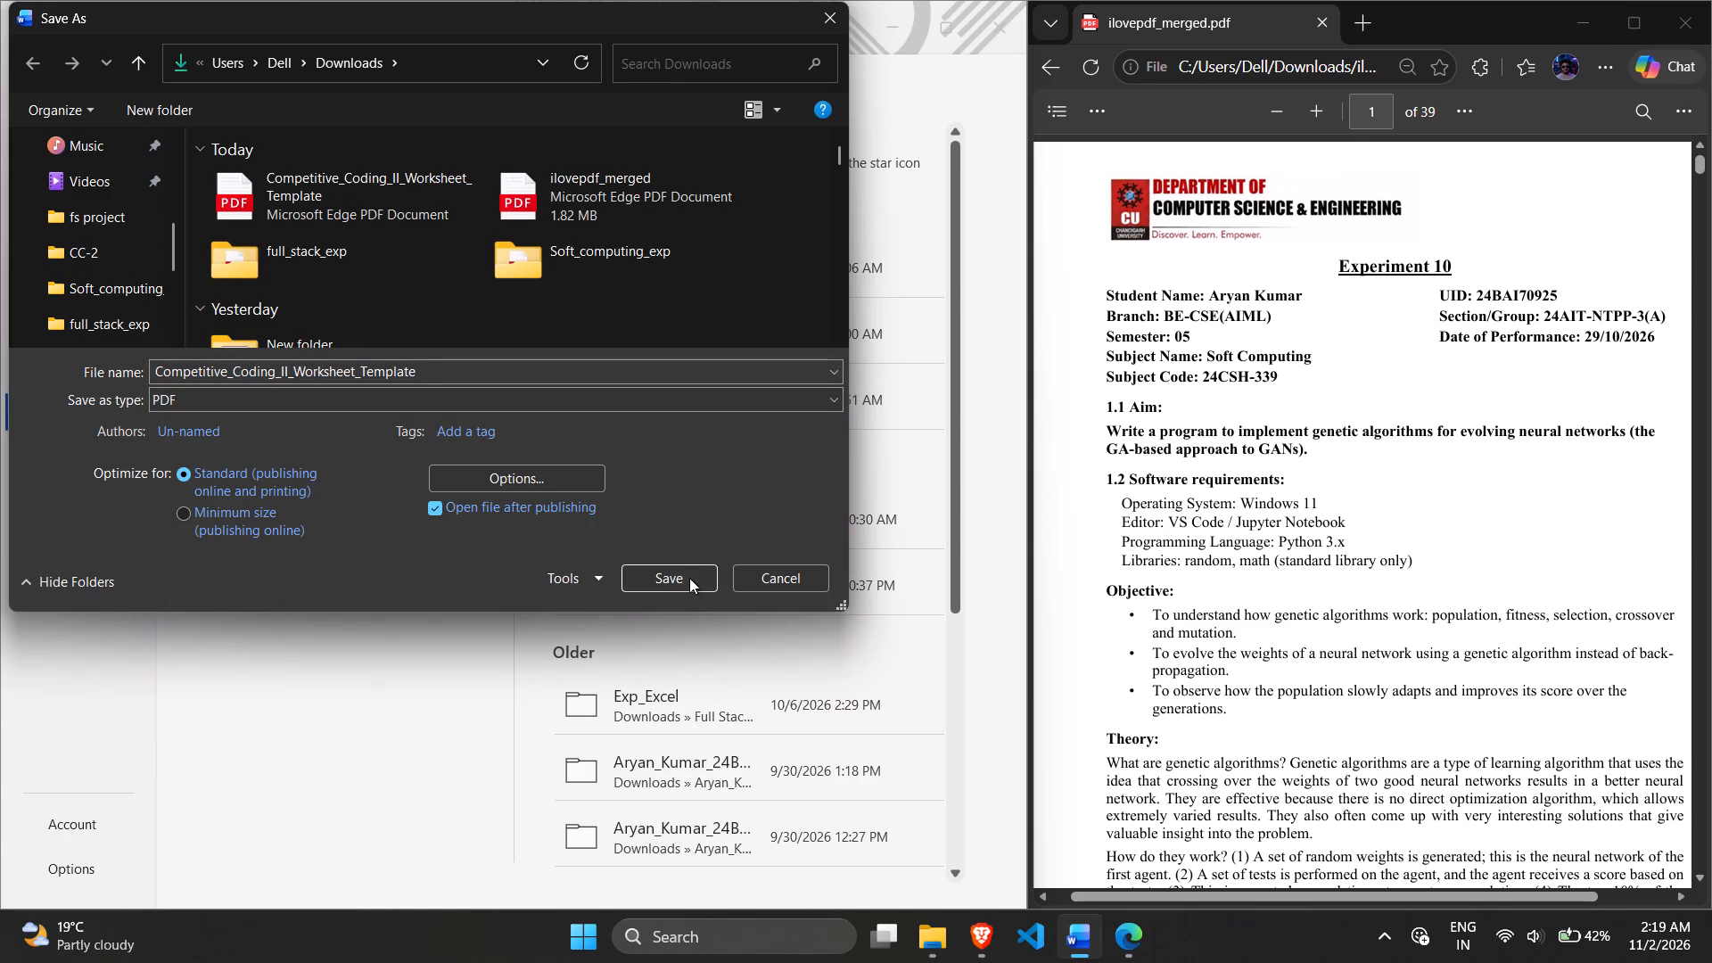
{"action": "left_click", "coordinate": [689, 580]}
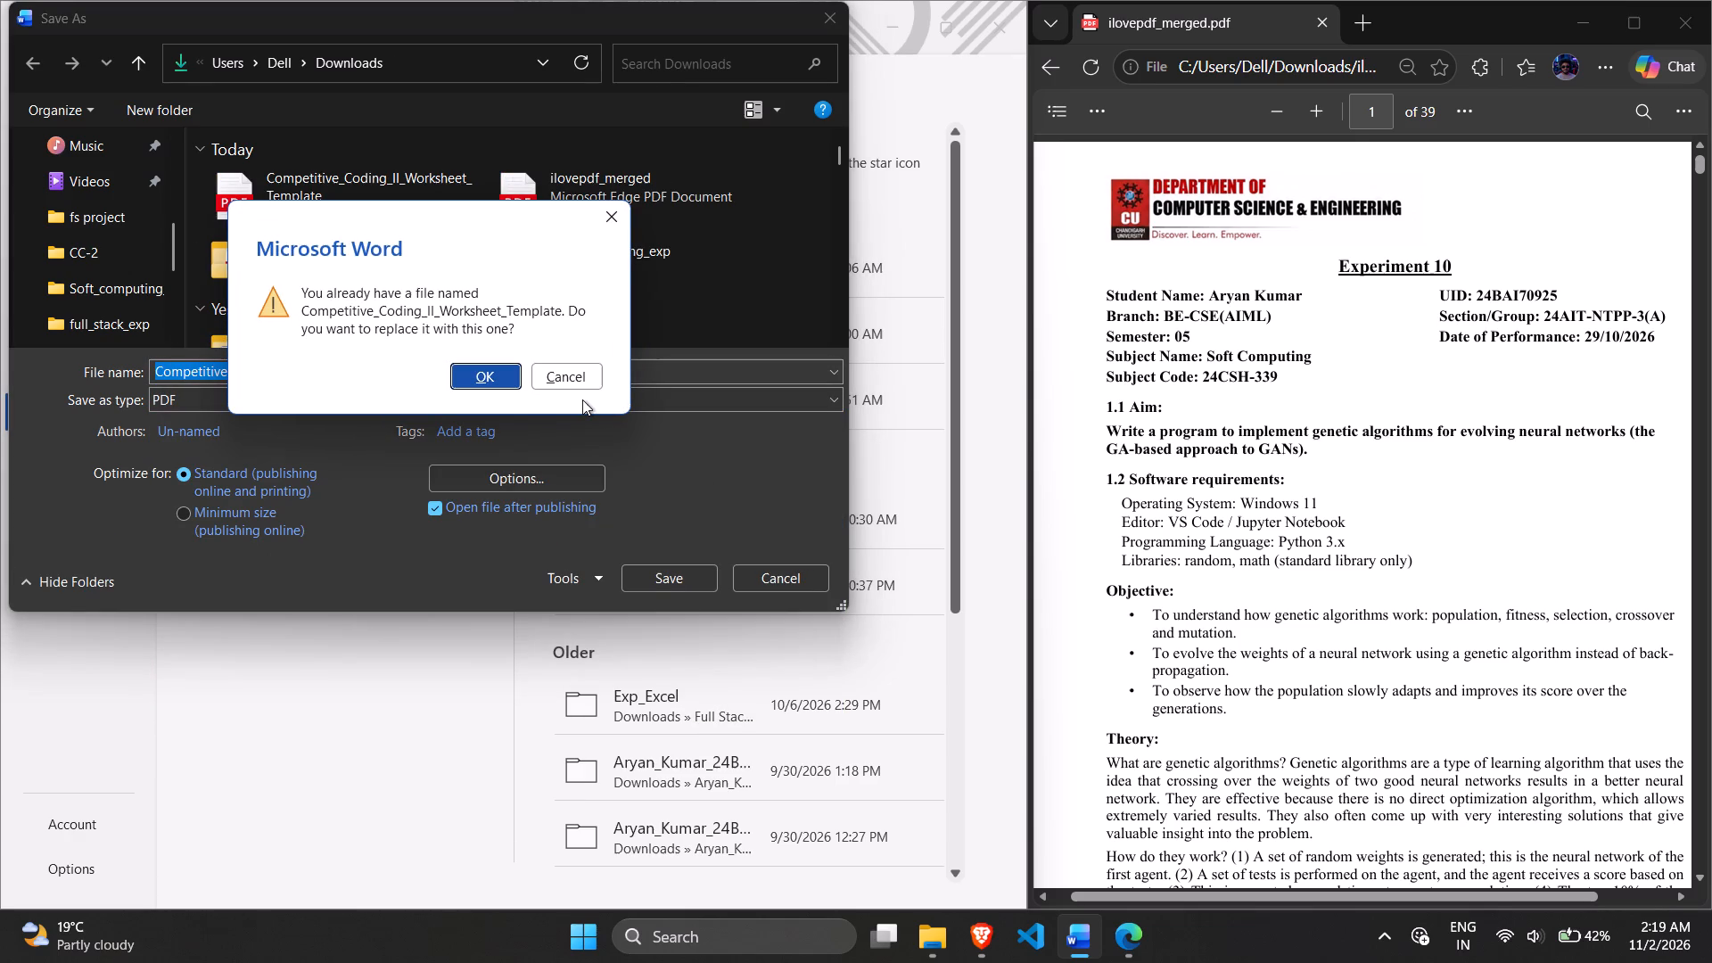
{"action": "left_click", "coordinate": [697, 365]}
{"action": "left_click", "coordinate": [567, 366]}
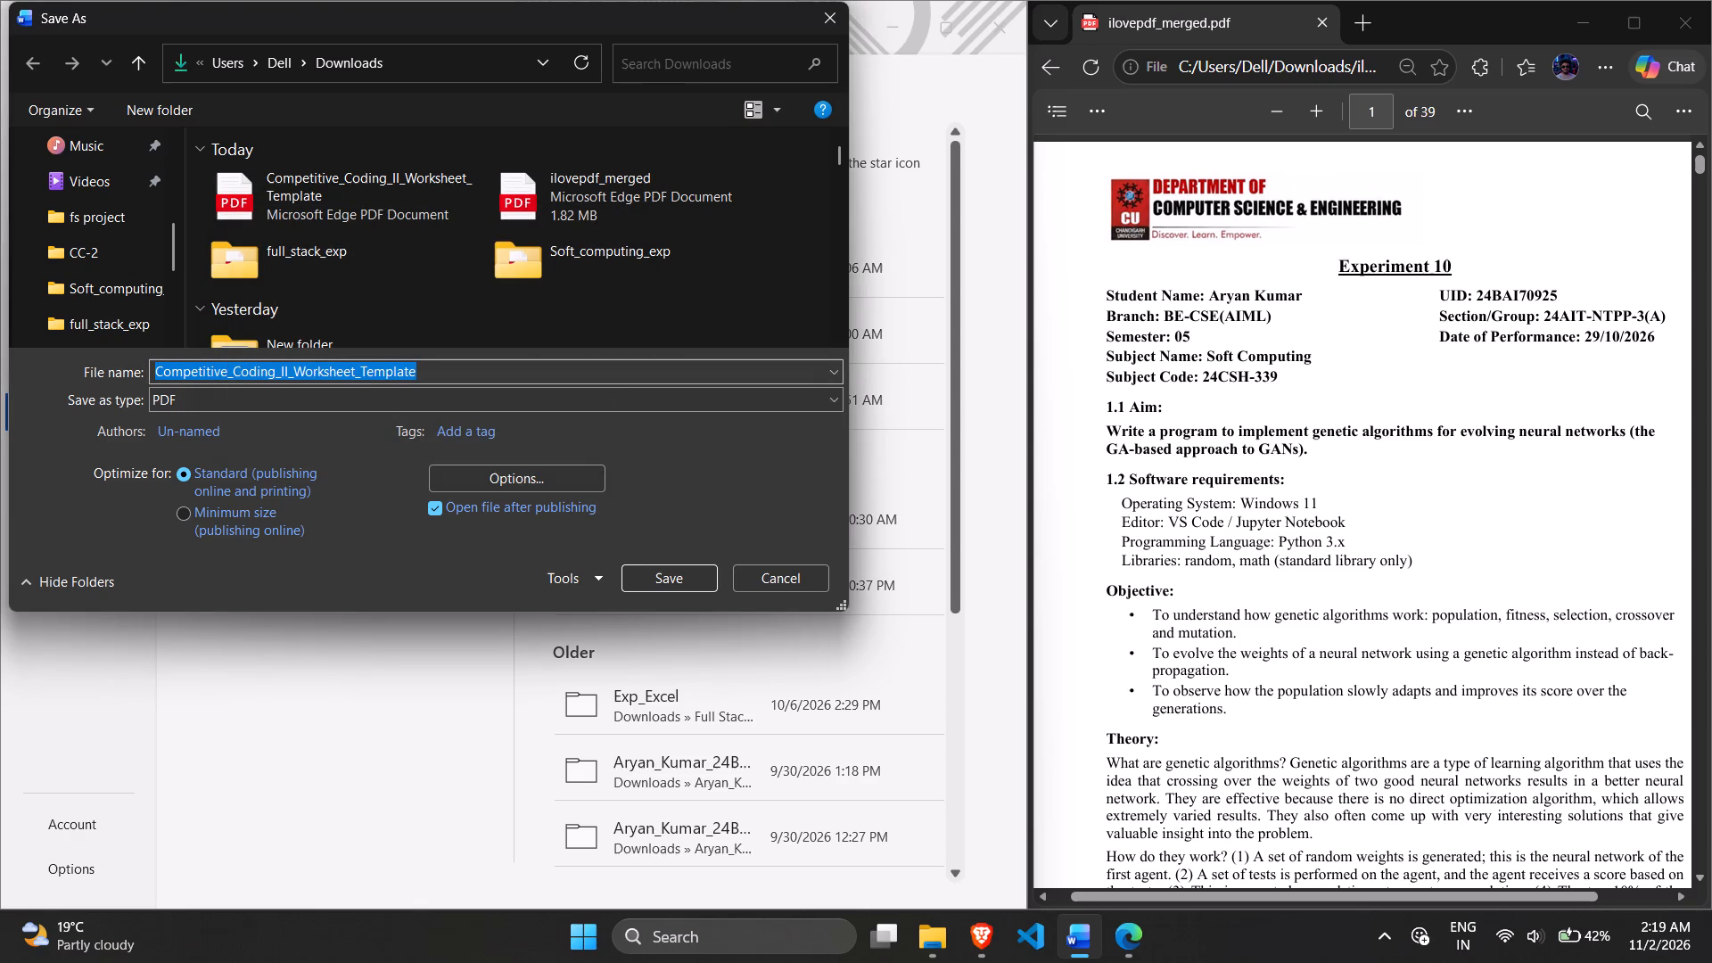
Name the PDF copy of the worksheet soft_computing.
{"action": "left_click", "coordinate": [492, 369]}
{"action": "key", "text": "s"}
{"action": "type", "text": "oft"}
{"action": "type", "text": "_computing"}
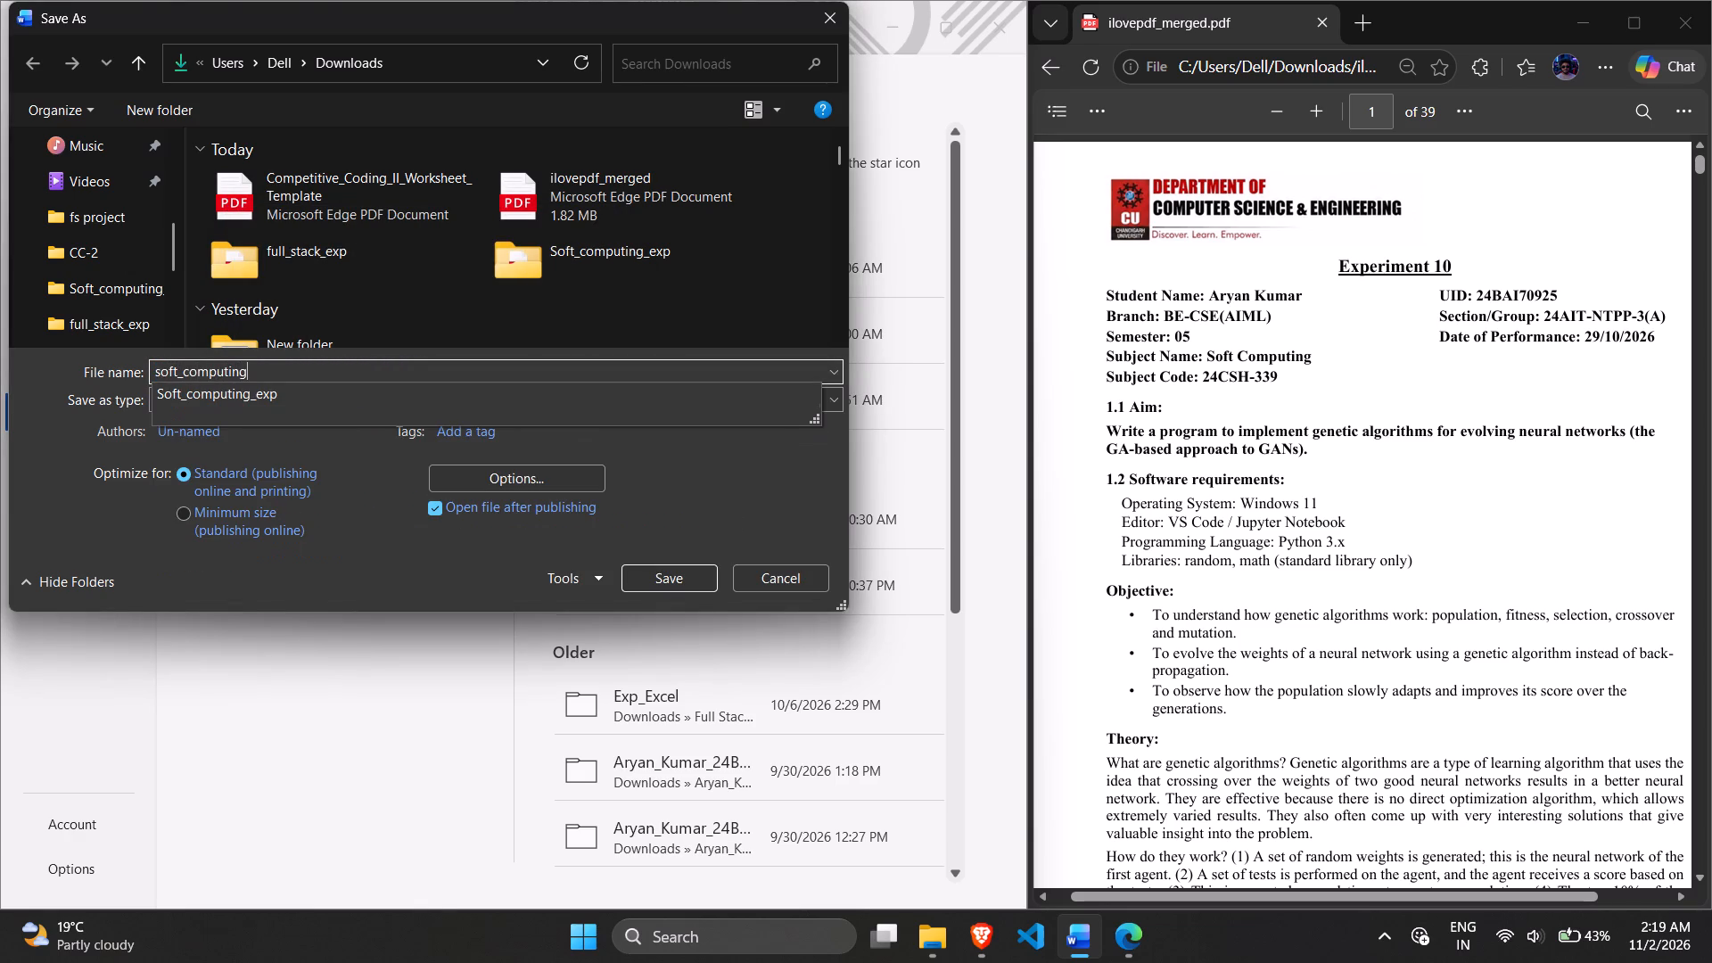
Complete the PDF copy's file name as soft_computing_frontpage and save it in the Downloads folder.
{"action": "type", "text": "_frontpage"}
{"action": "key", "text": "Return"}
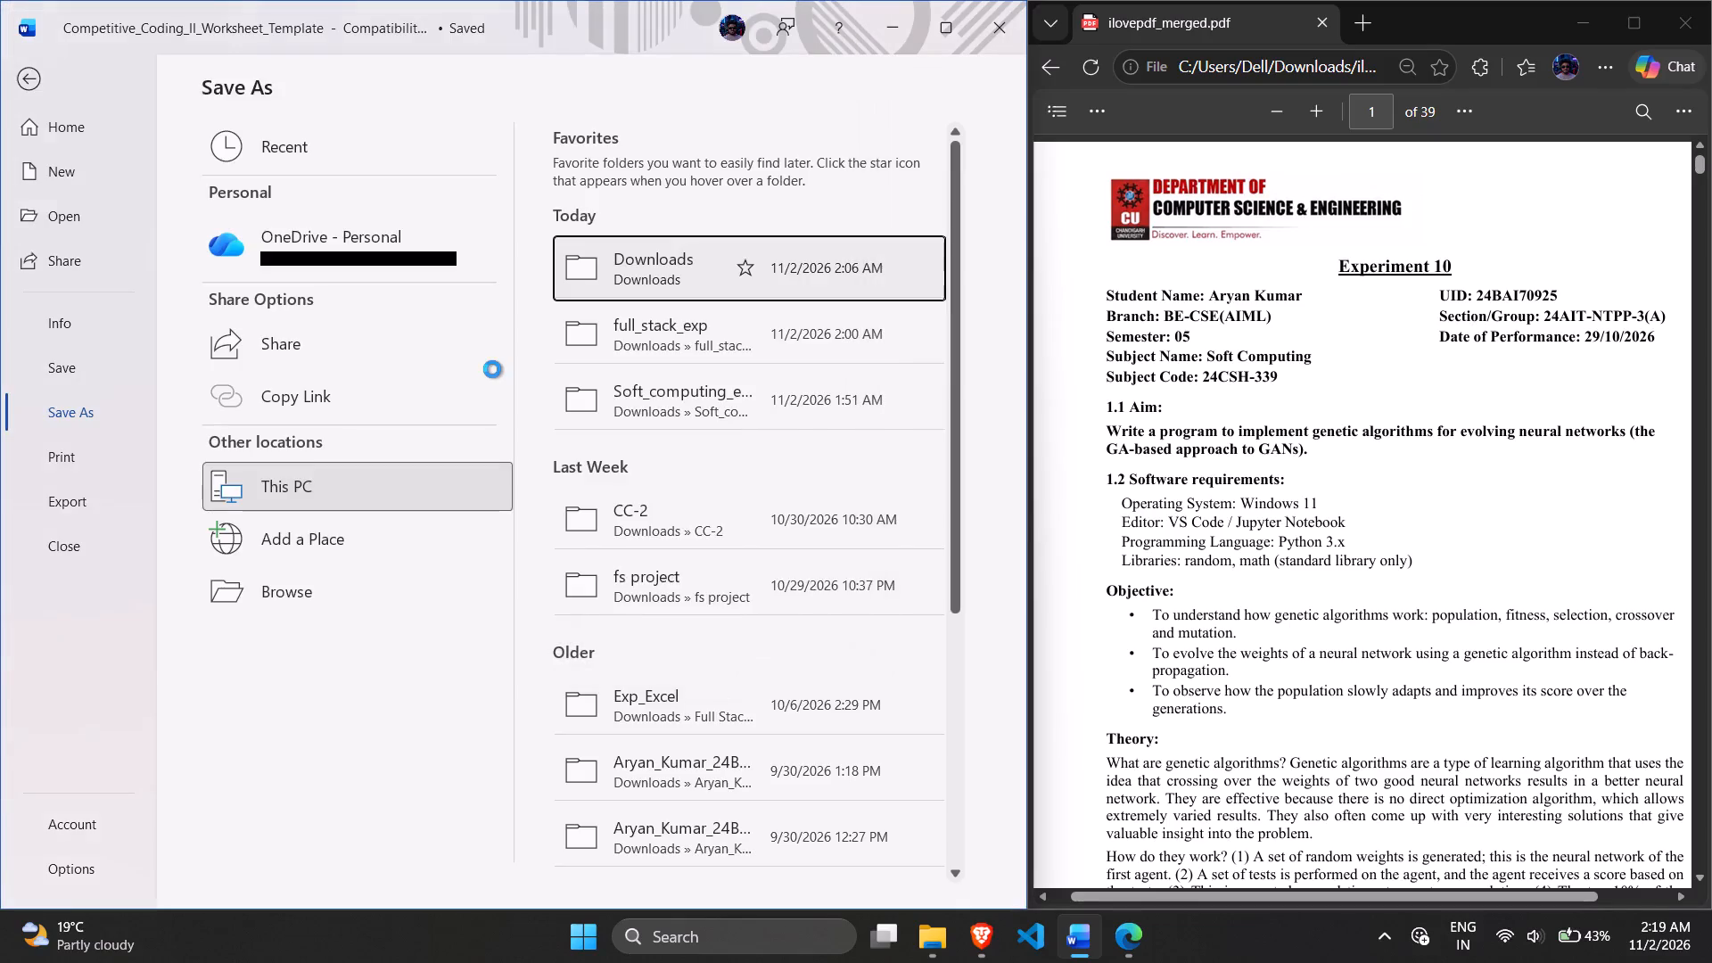
Close the PDF viewer, the worksheet document and the Downloads folder window.
{"action": "left_click", "coordinate": [1700, 22]}
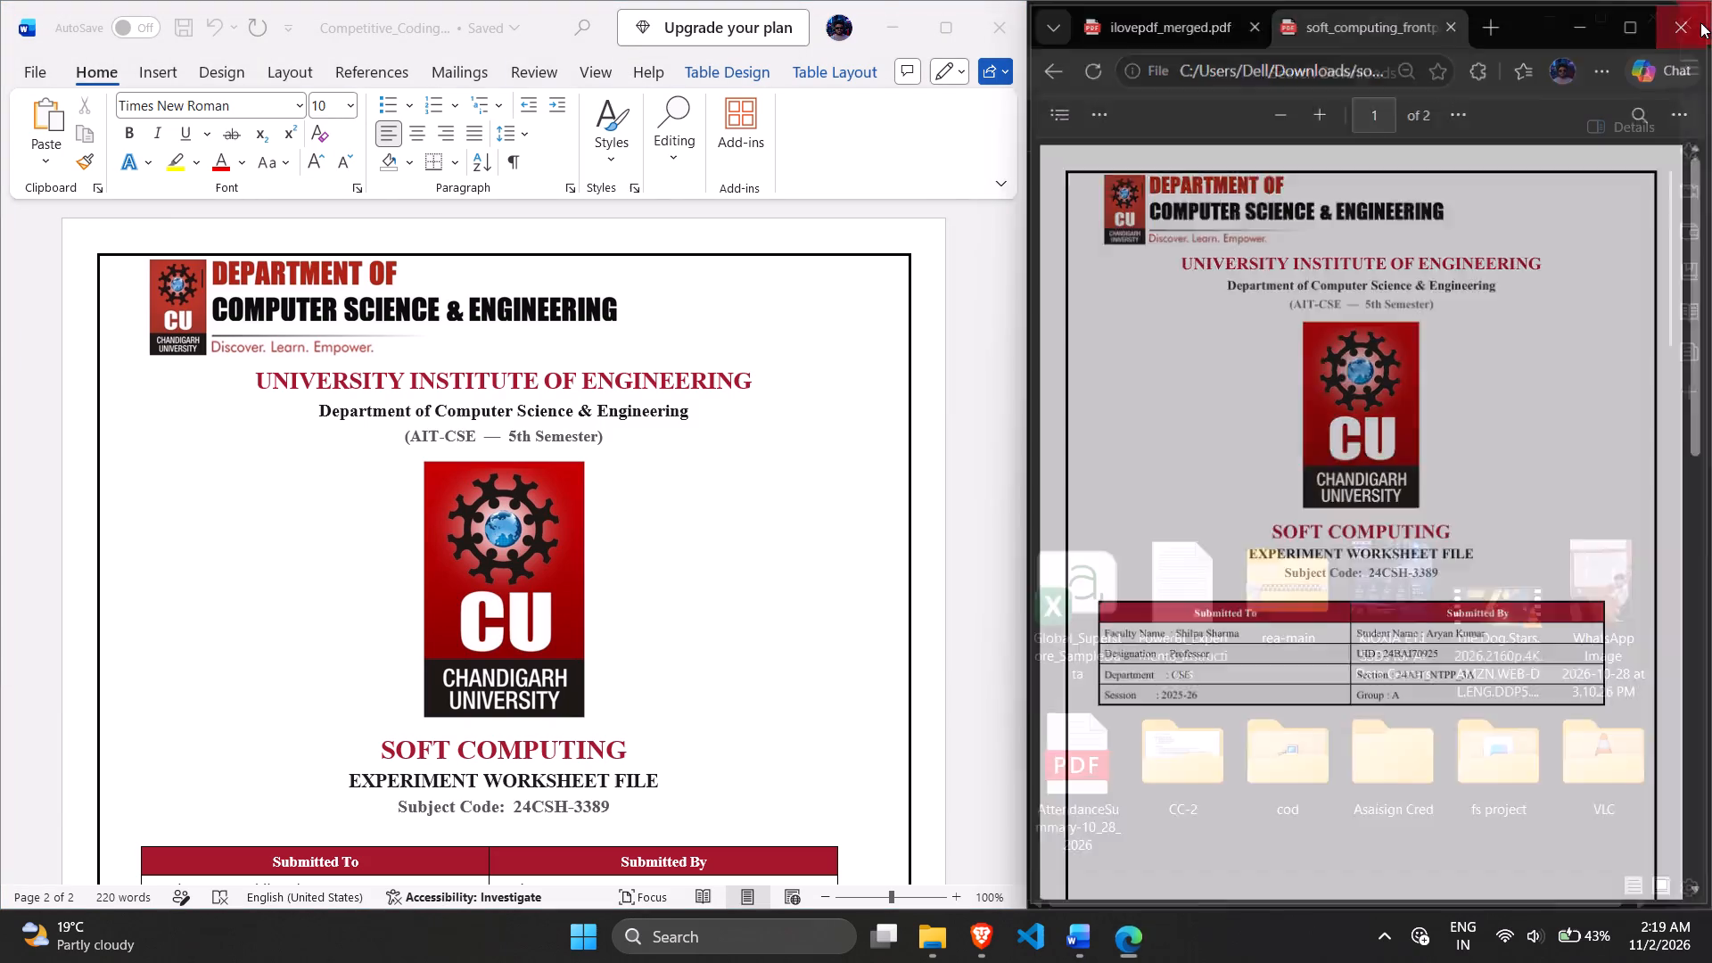
{"action": "left_click", "coordinate": [991, 30]}
{"action": "left_click", "coordinate": [1676, 16]}
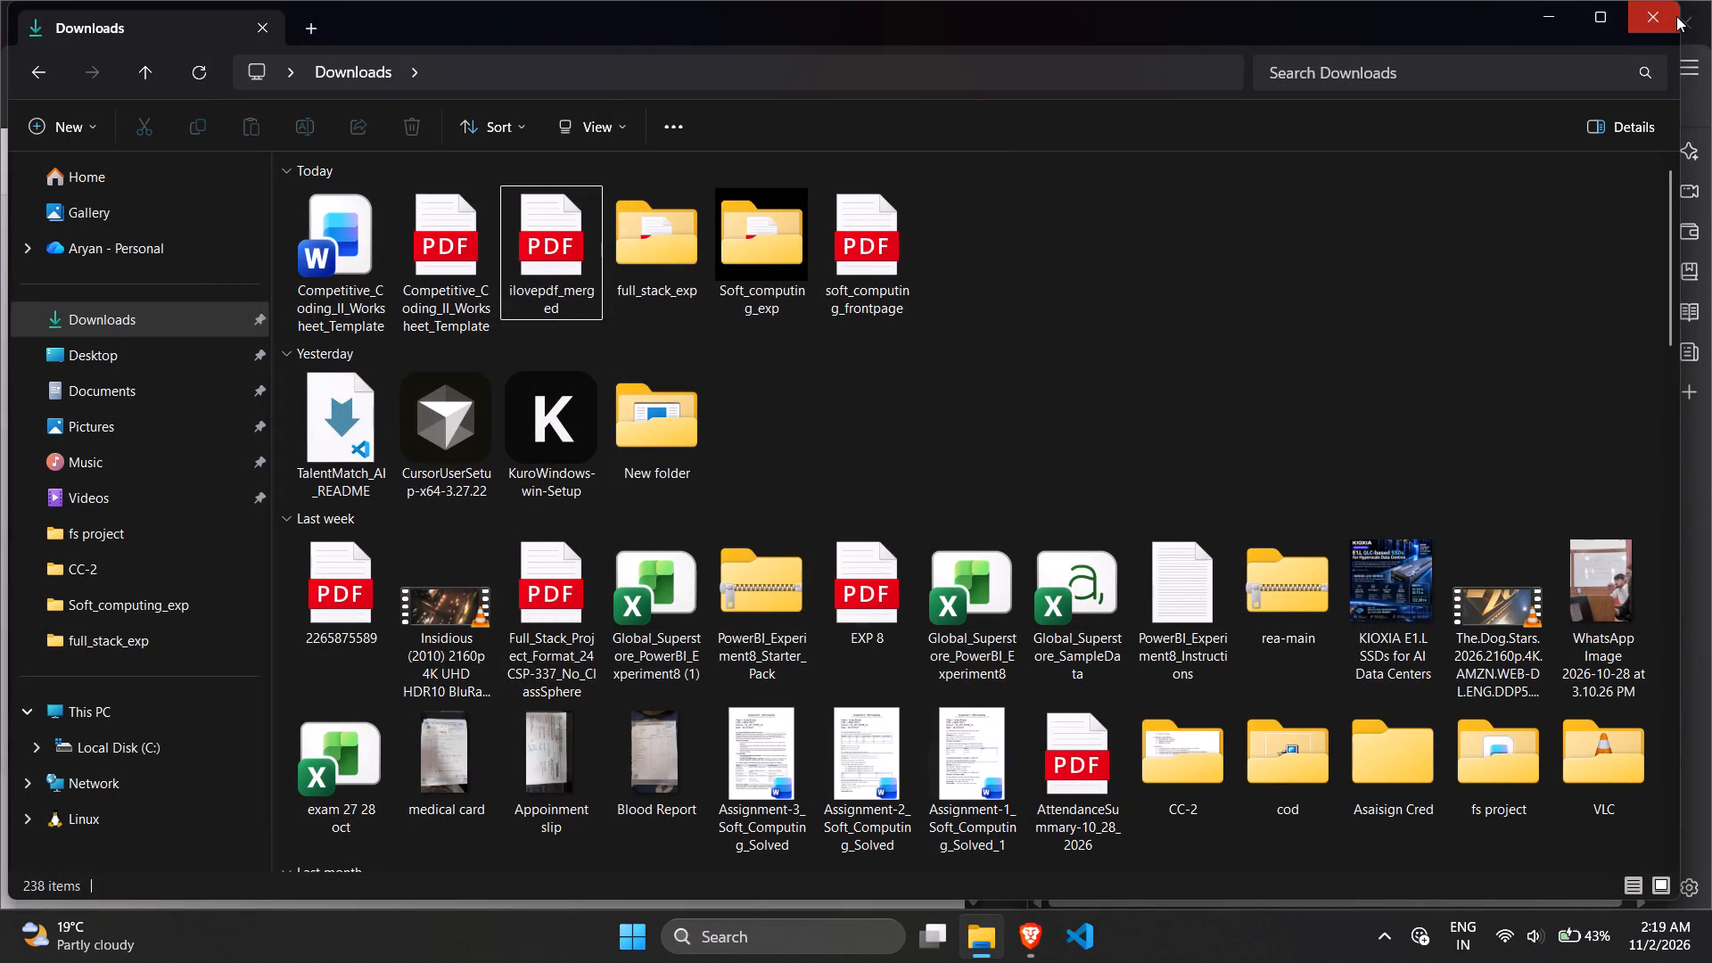
Switch to the YouTube tab in the Brave browser window that shows the course page.
{"action": "left_click", "coordinate": [1086, 21]}
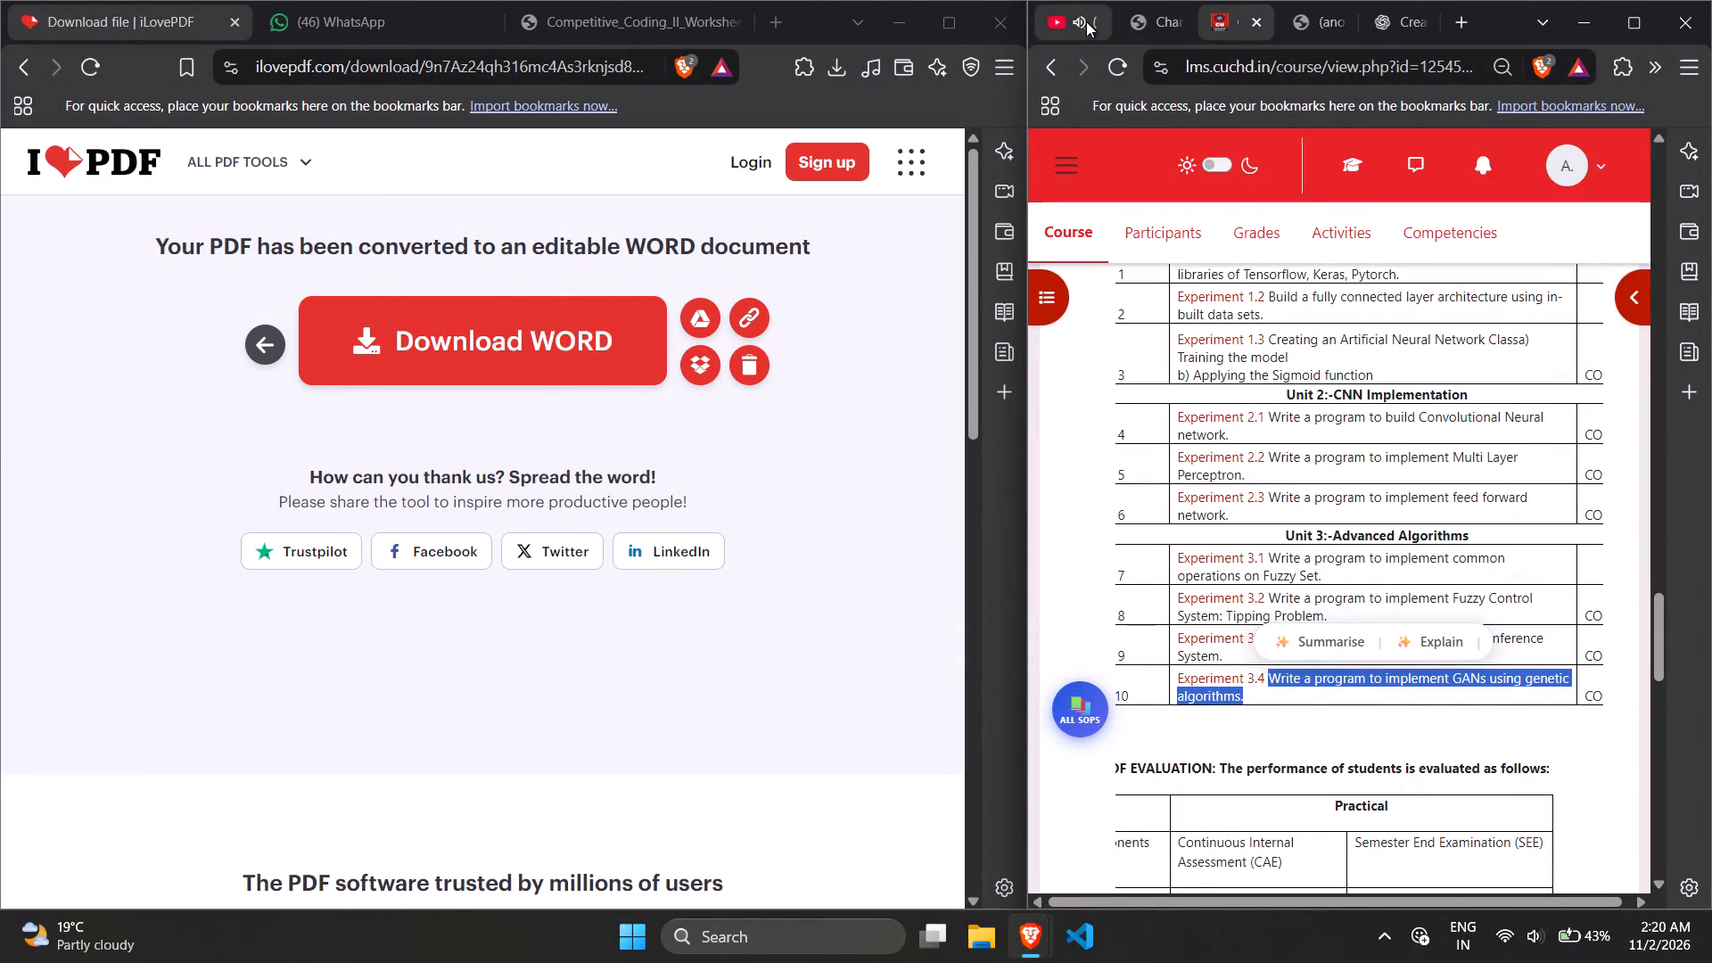
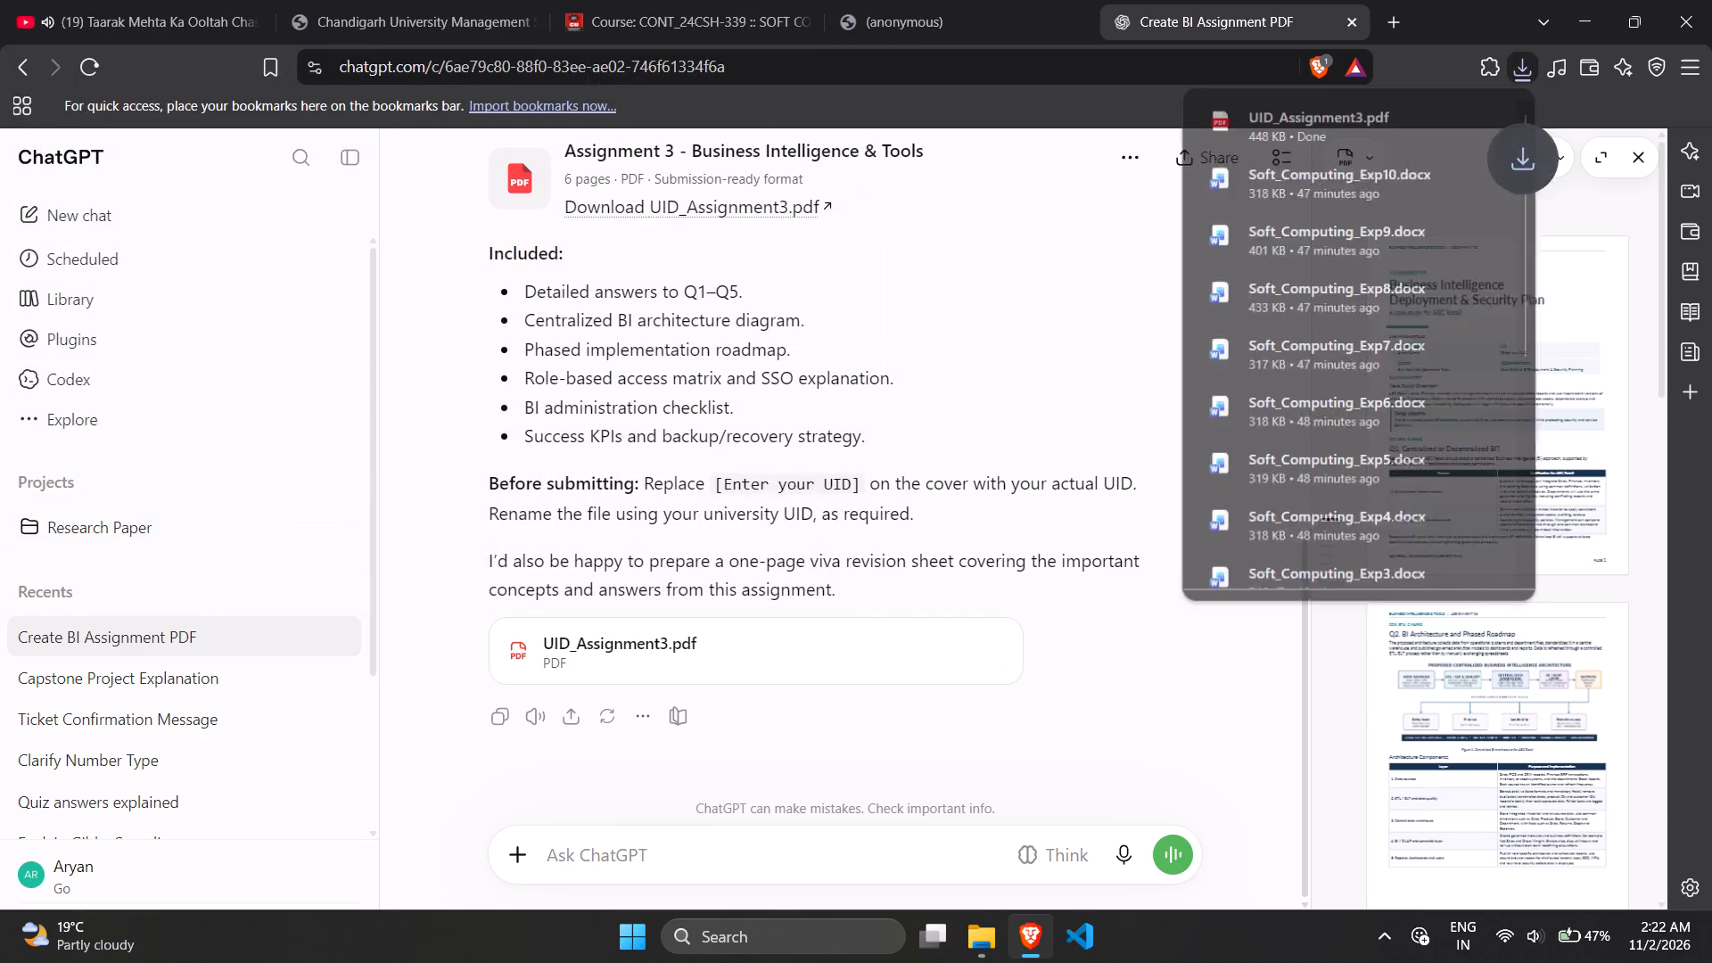
Close the Assignment 3 question PDF and the ChatGPT conversation in the browser.
{"action": "left_click", "coordinate": [1011, 28]}
{"action": "left_click", "coordinate": [1074, 27]}
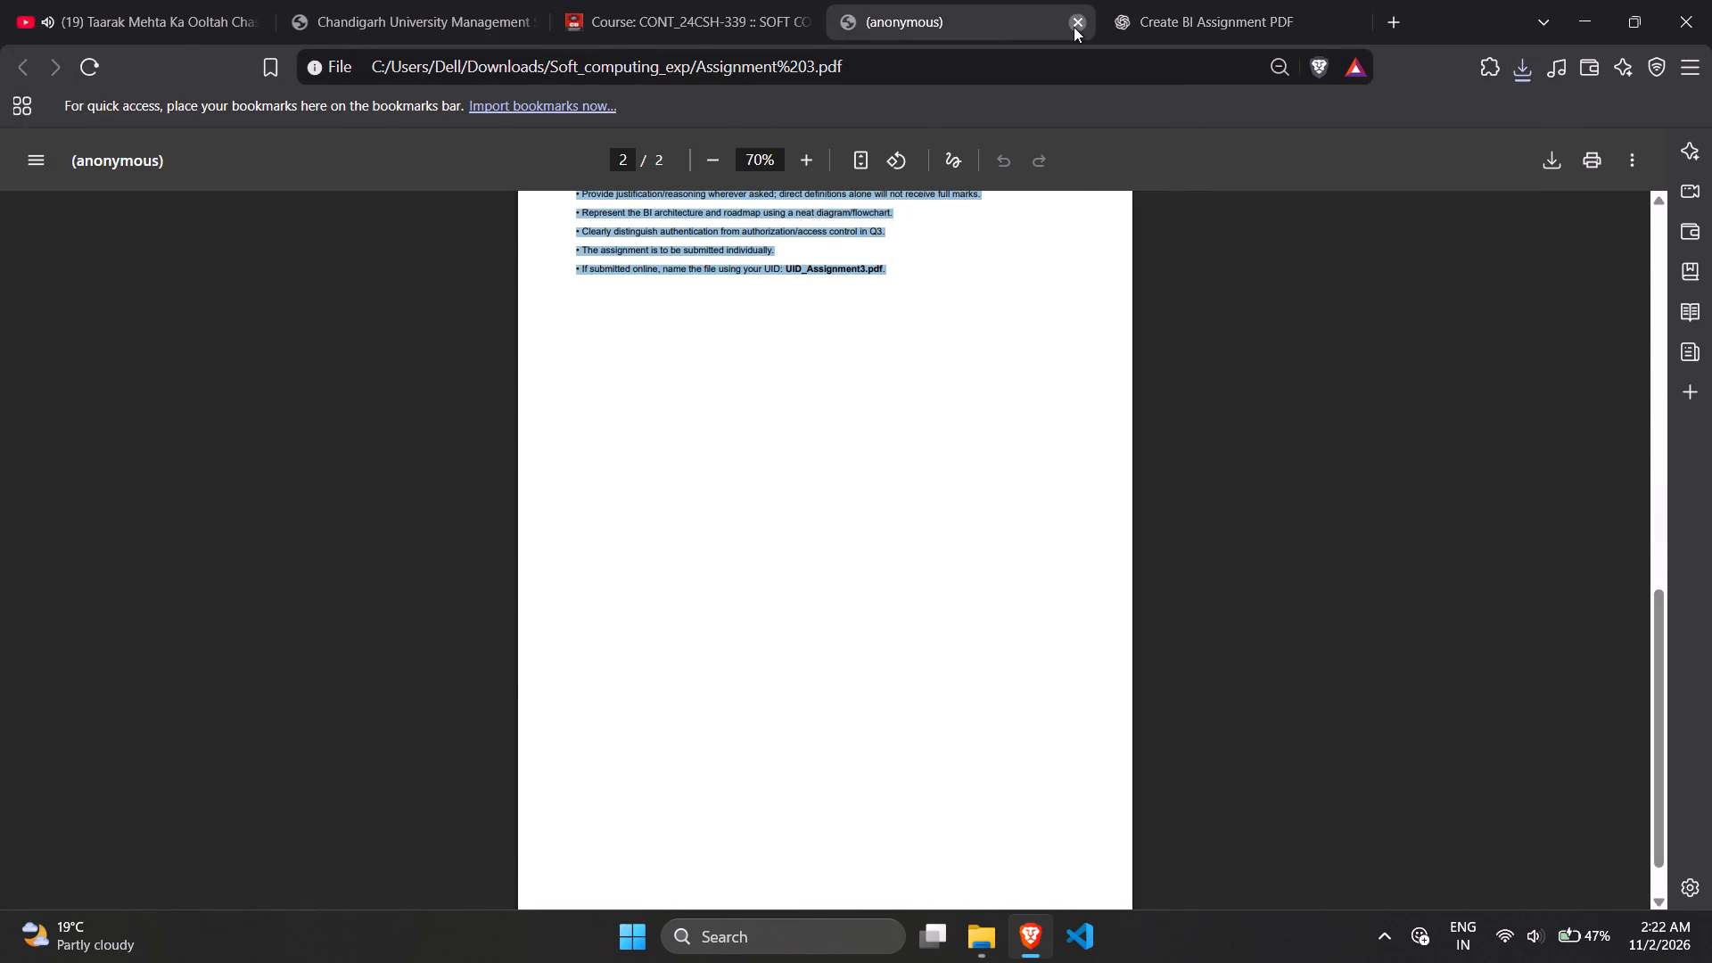
{"action": "left_click", "coordinate": [1074, 27]}
Search Google for pdf to word converter in a new tab and open iLovePDF's PDF to Word page.
{"action": "left_click", "coordinate": [859, 23]}
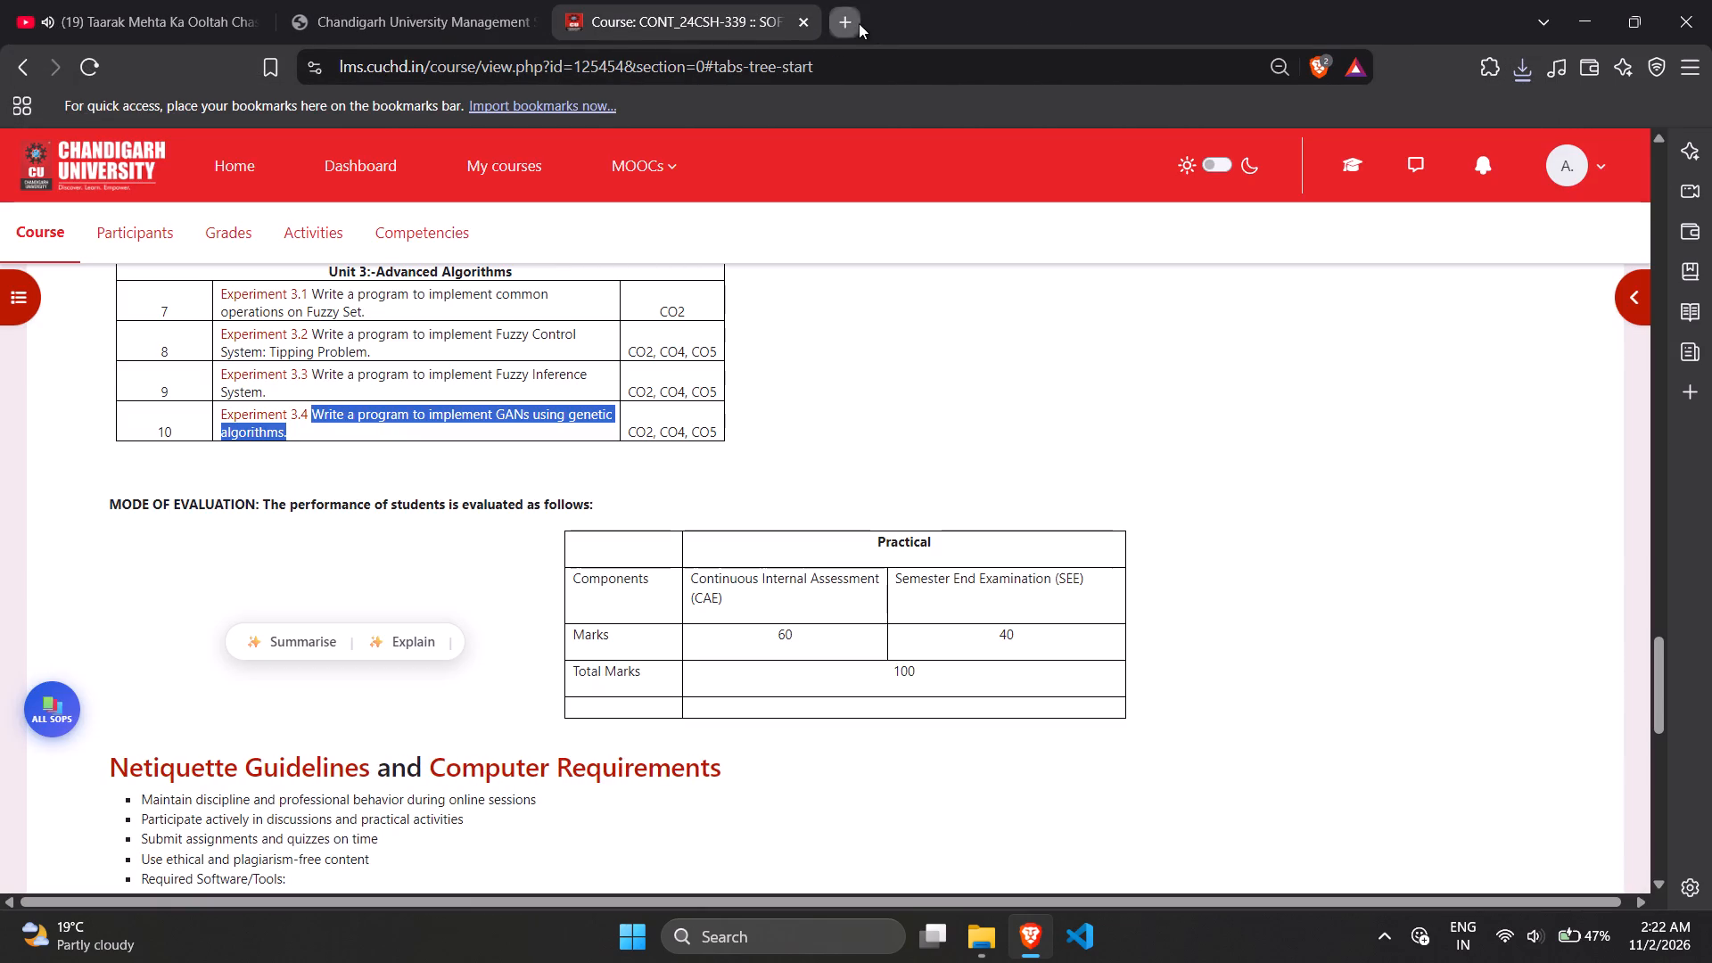
{"action": "left_click", "coordinate": [389, 207]}
{"action": "scroll", "coordinate": [430, 223], "scroll_direction": "right", "scroll_amount": 8}
{"action": "left_click", "coordinate": [463, 206]}
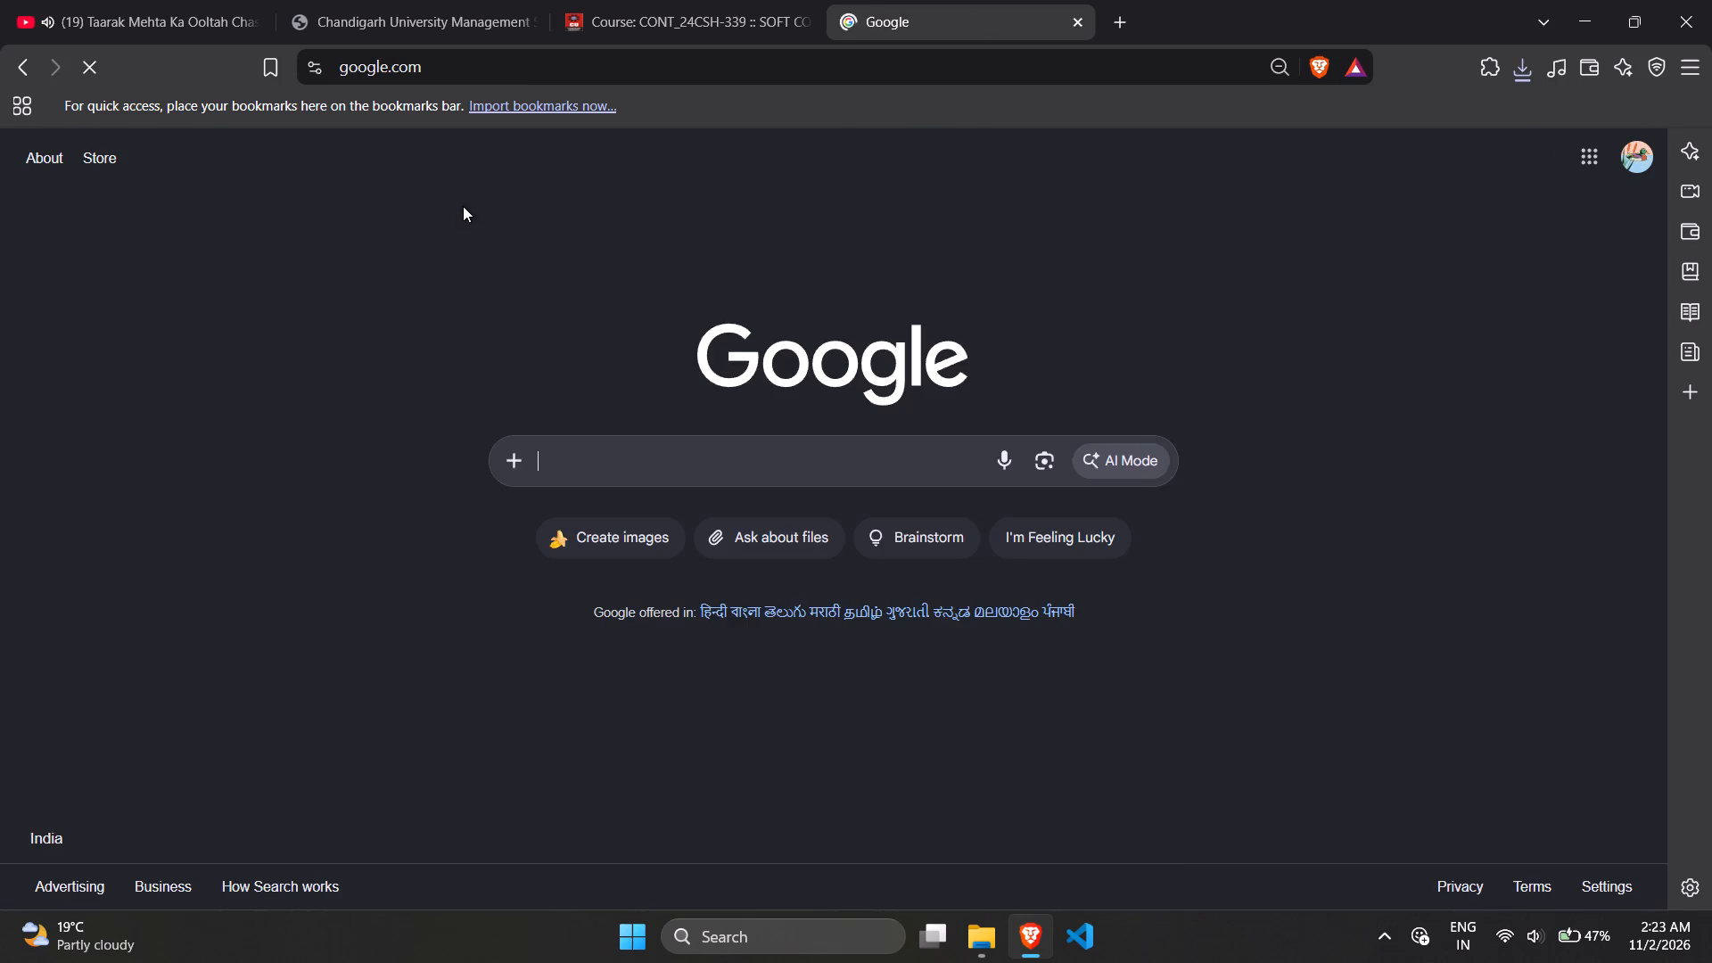
{"action": "type", "text": "pdf"}
{"action": "key", "text": "Down"}
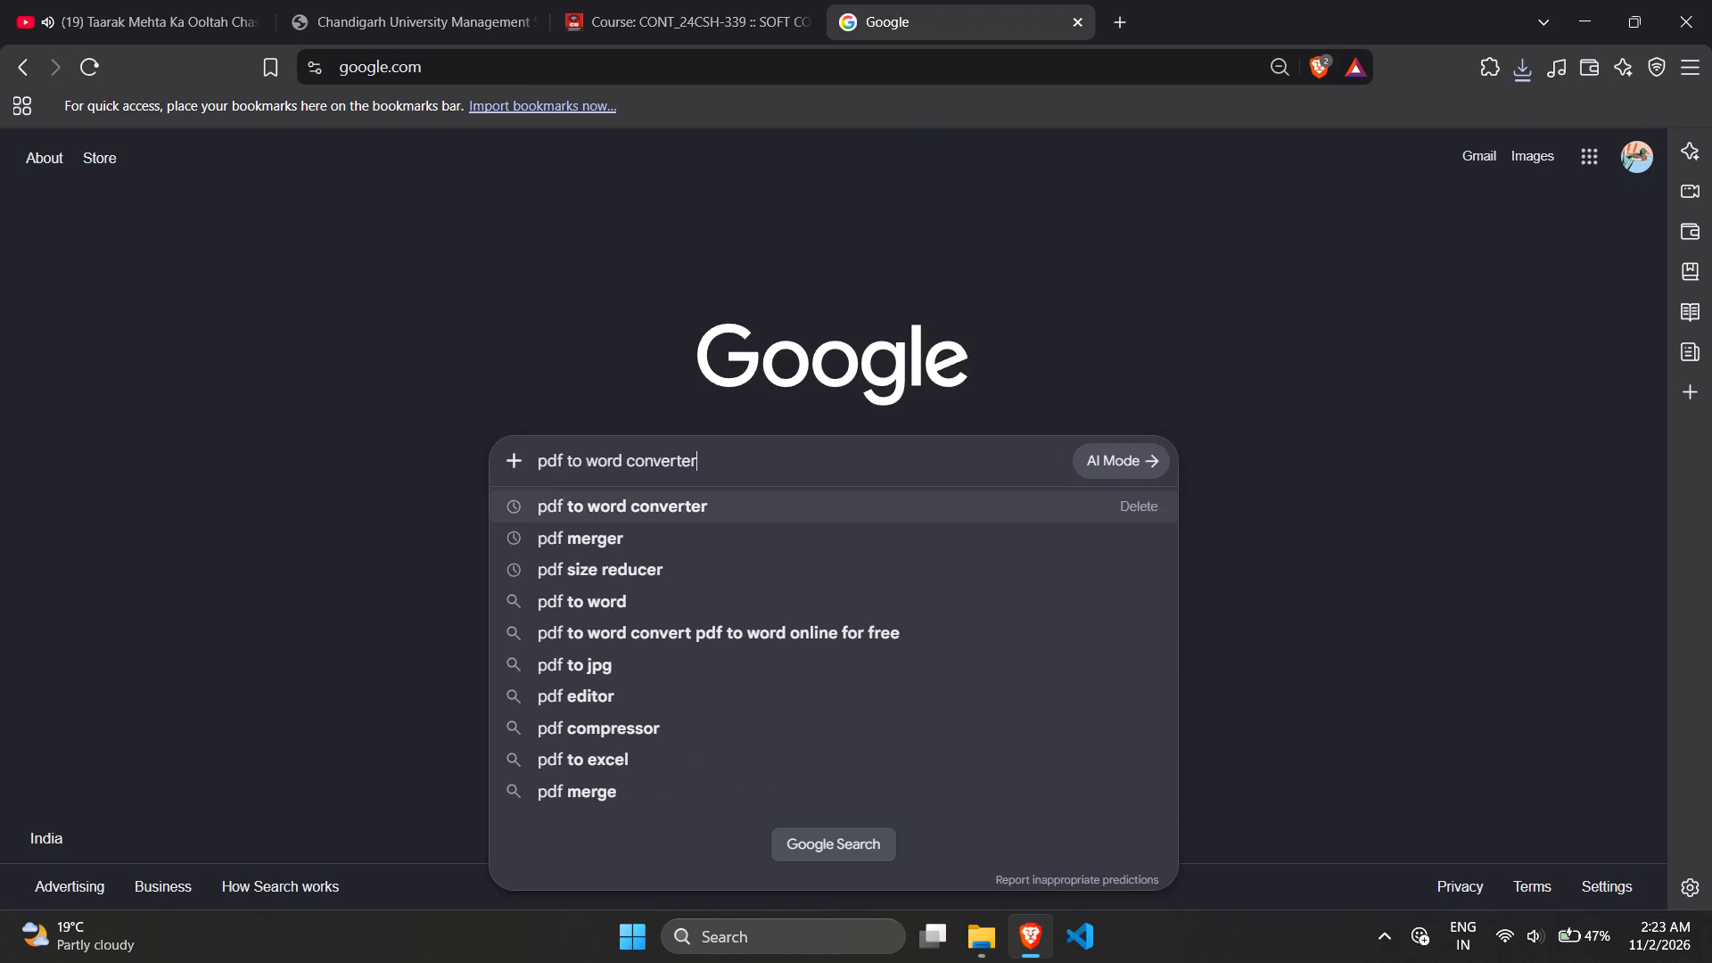
{"action": "key", "text": "Return"}
{"action": "left_click", "coordinate": [320, 358]}
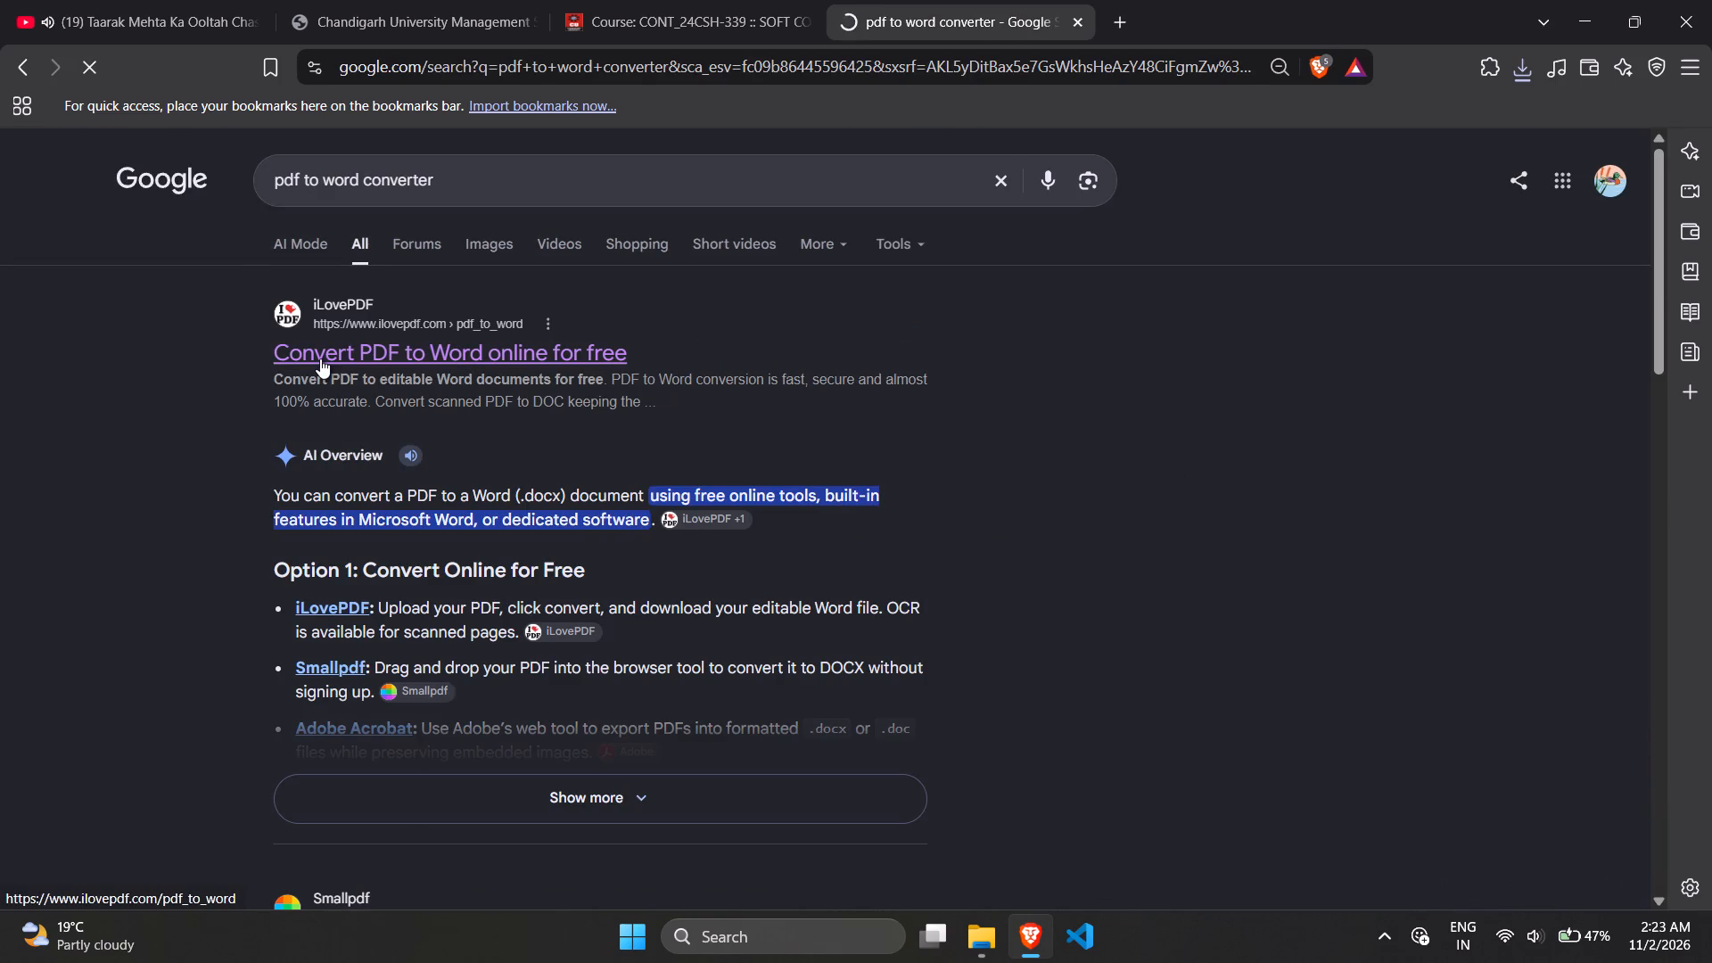
Upload UID_Assignment3 from the Downloads folder to iLovePDF and convert it to a Word document.
{"action": "left_click", "coordinate": [745, 435]}
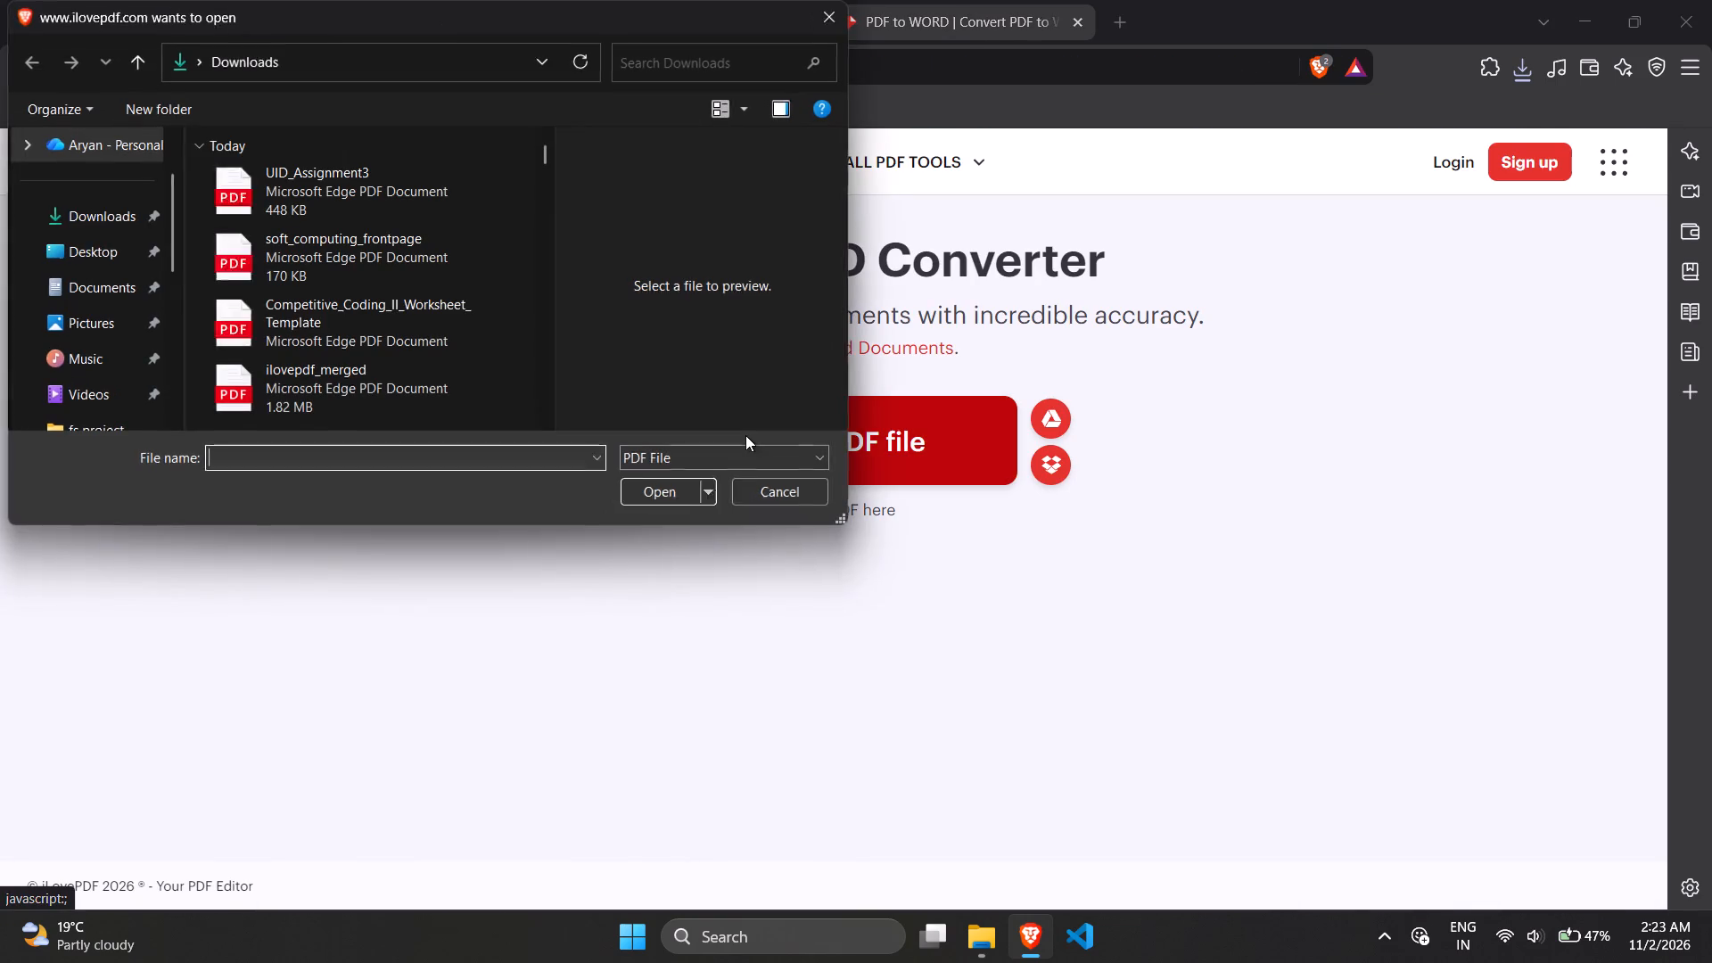
{"action": "left_click", "coordinate": [242, 199]}
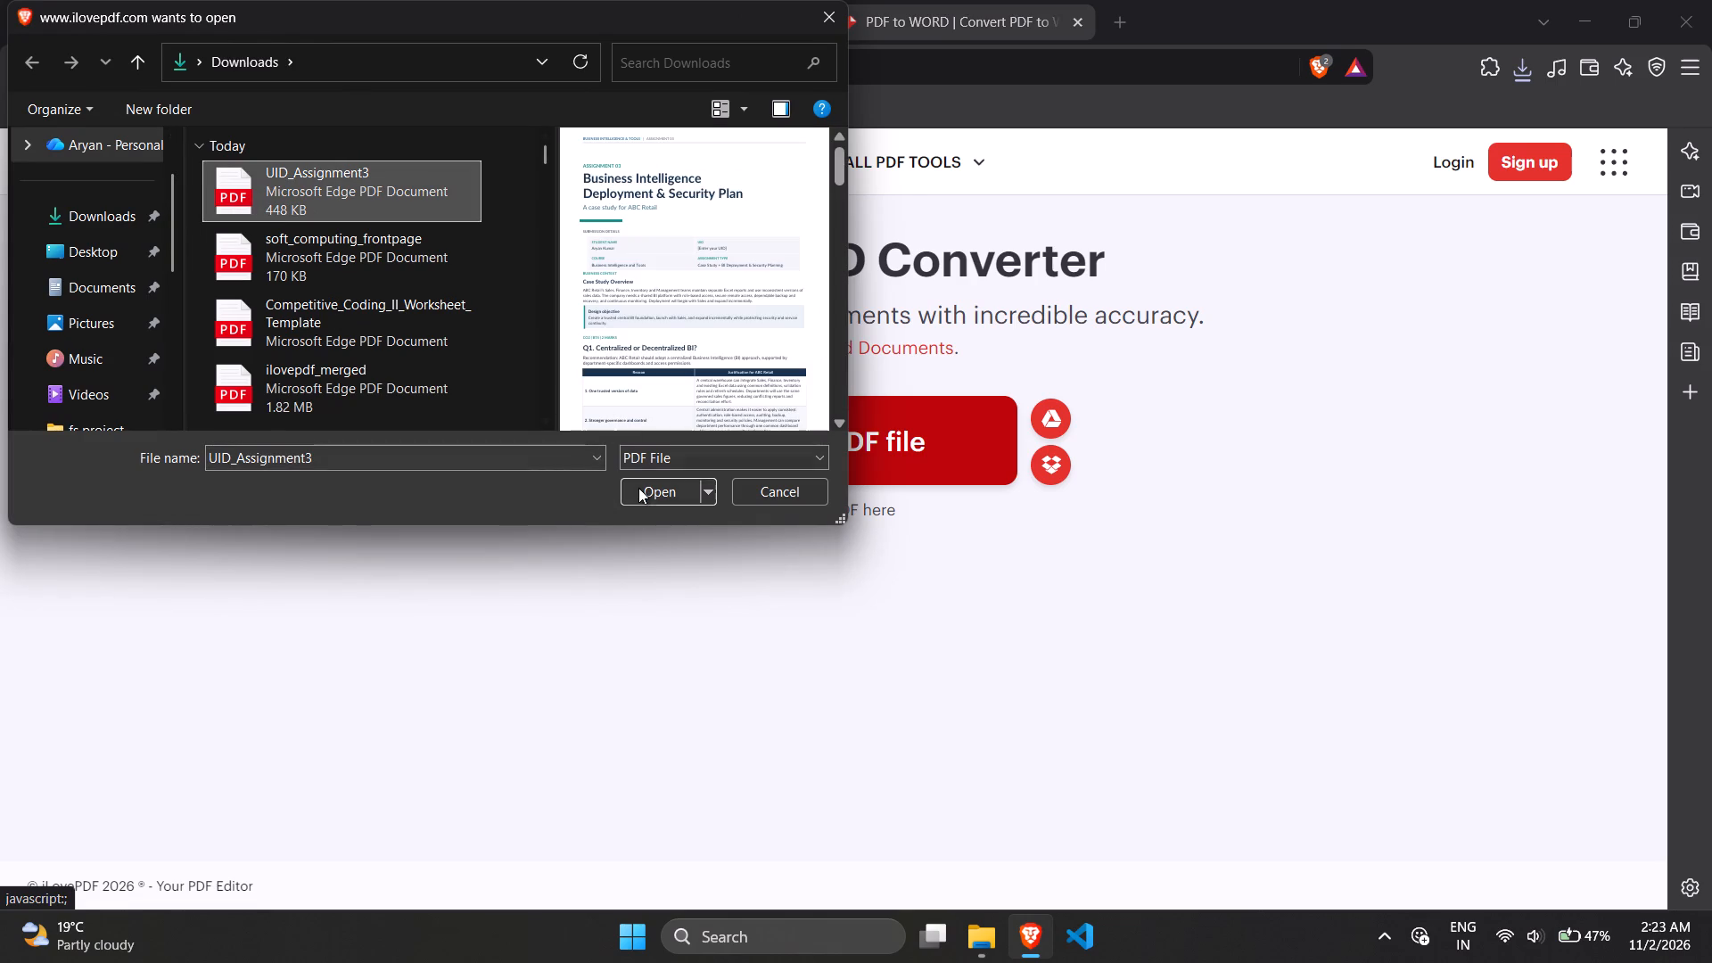
{"action": "left_click", "coordinate": [638, 488]}
{"action": "left_click", "coordinate": [1365, 863]}
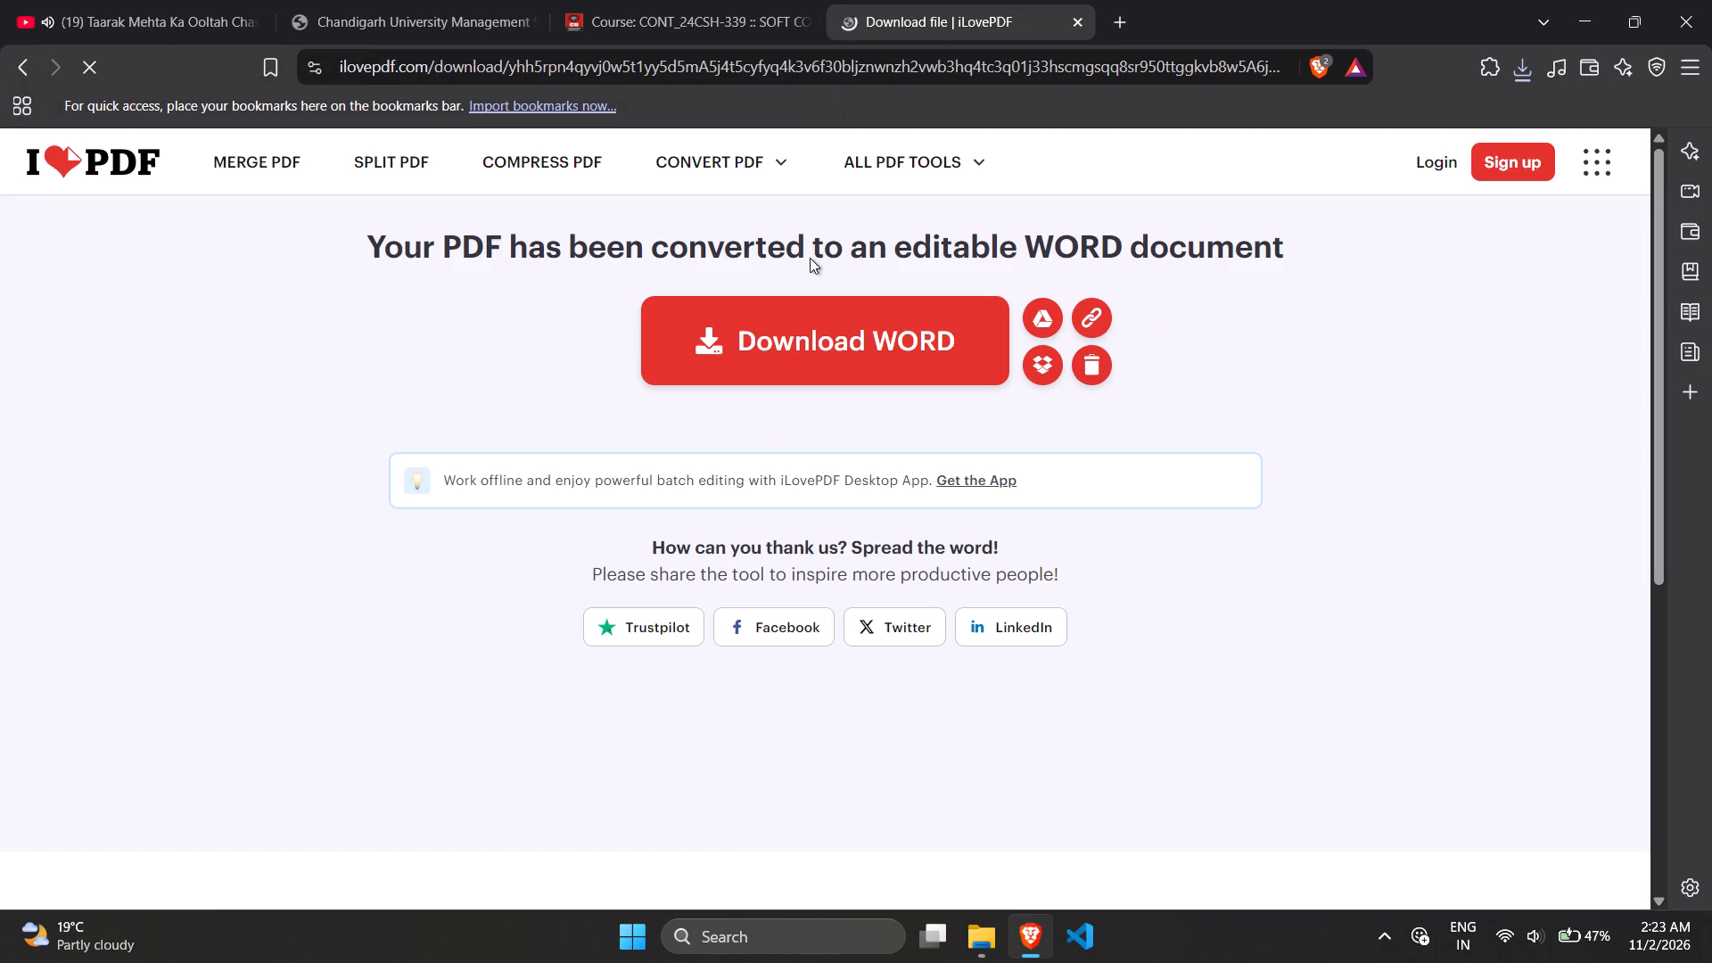
{"action": "left_click", "coordinate": [863, 314]}
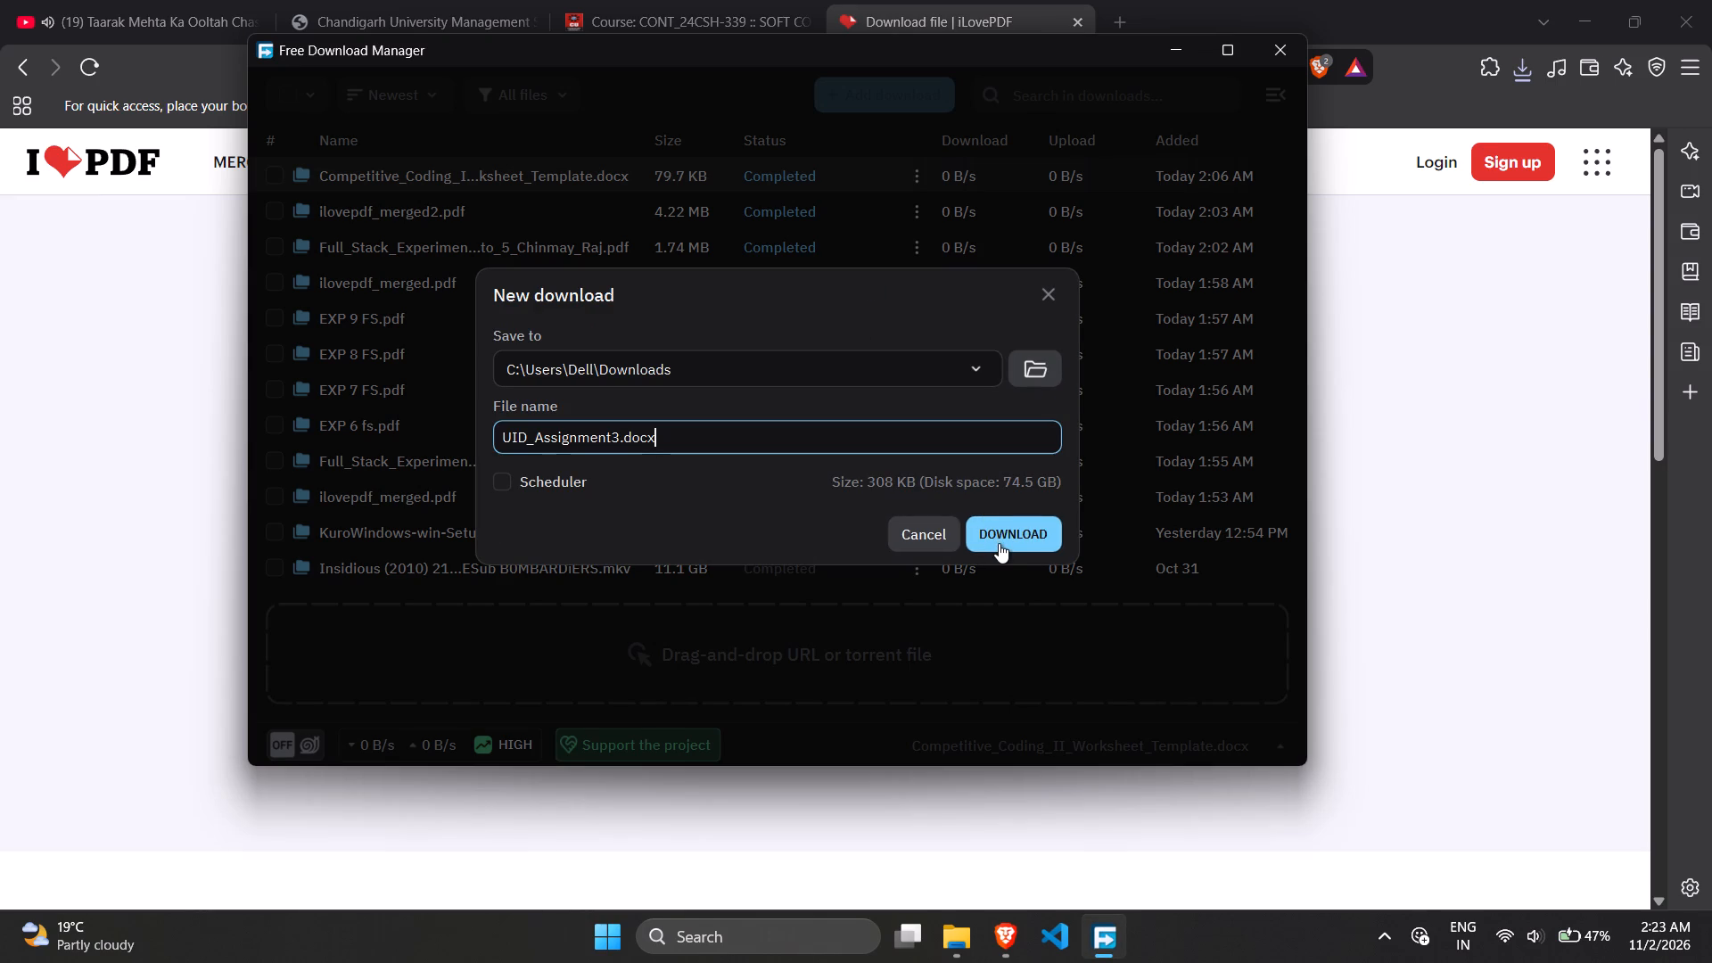
{"action": "left_click", "coordinate": [999, 543]}
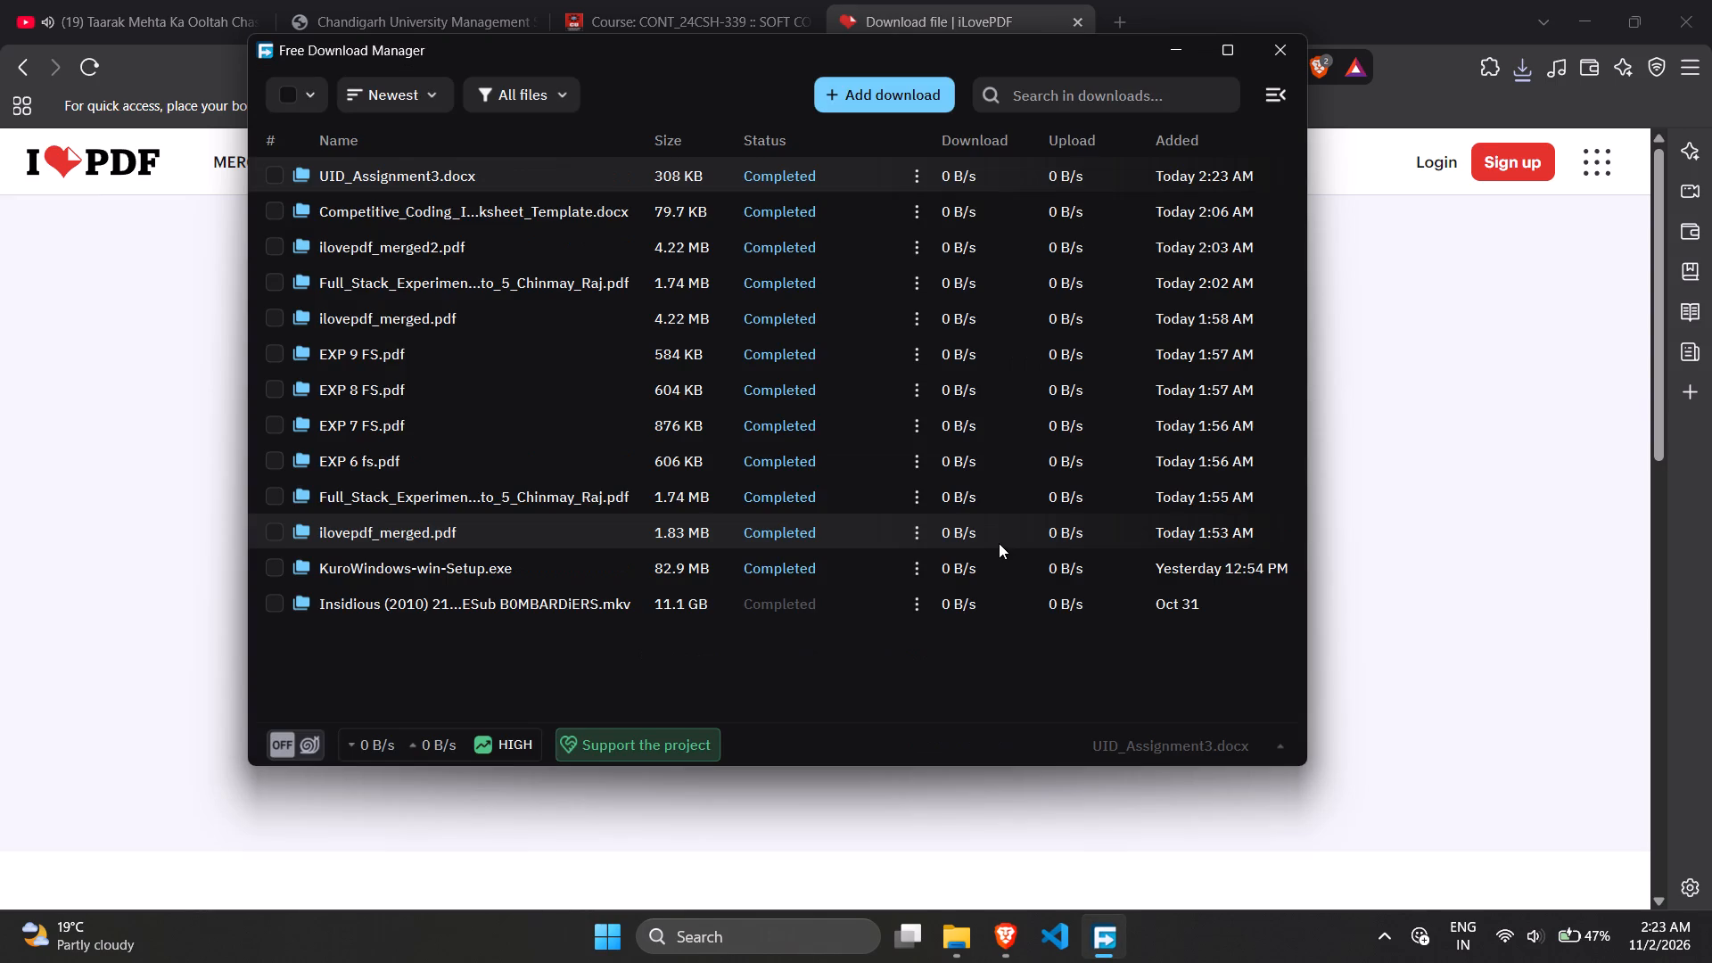
{"action": "left_click", "coordinate": [1353, 513]}
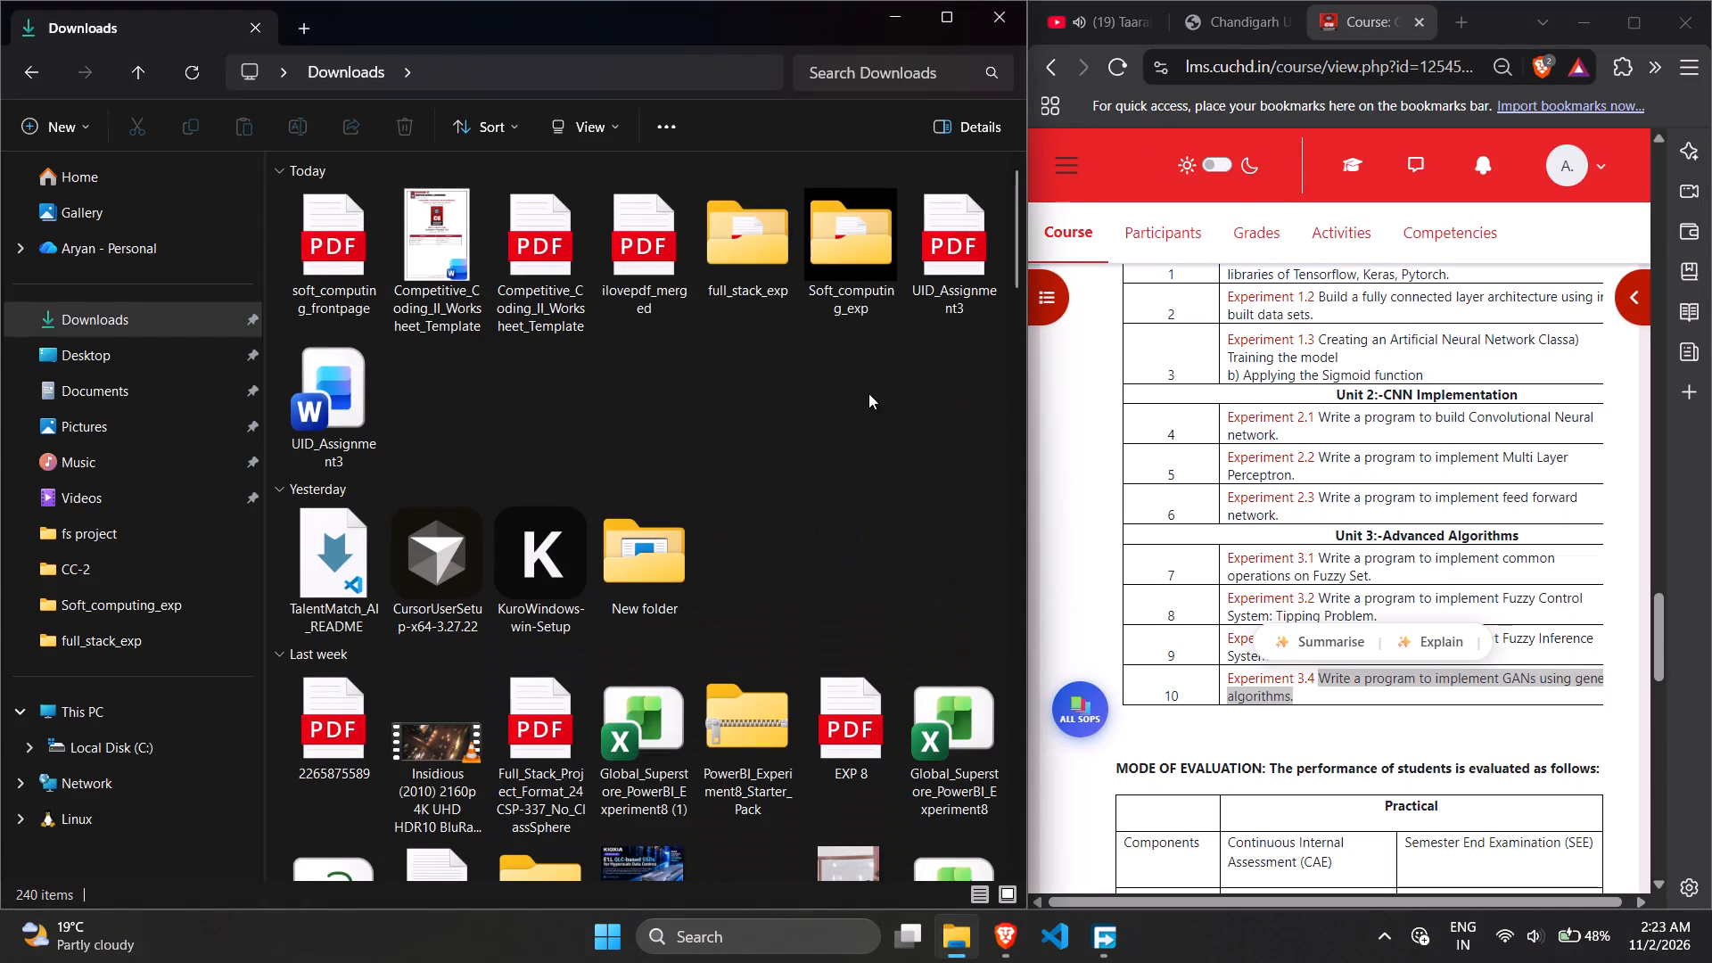
{"action": "left_click", "coordinate": [1118, 29]}
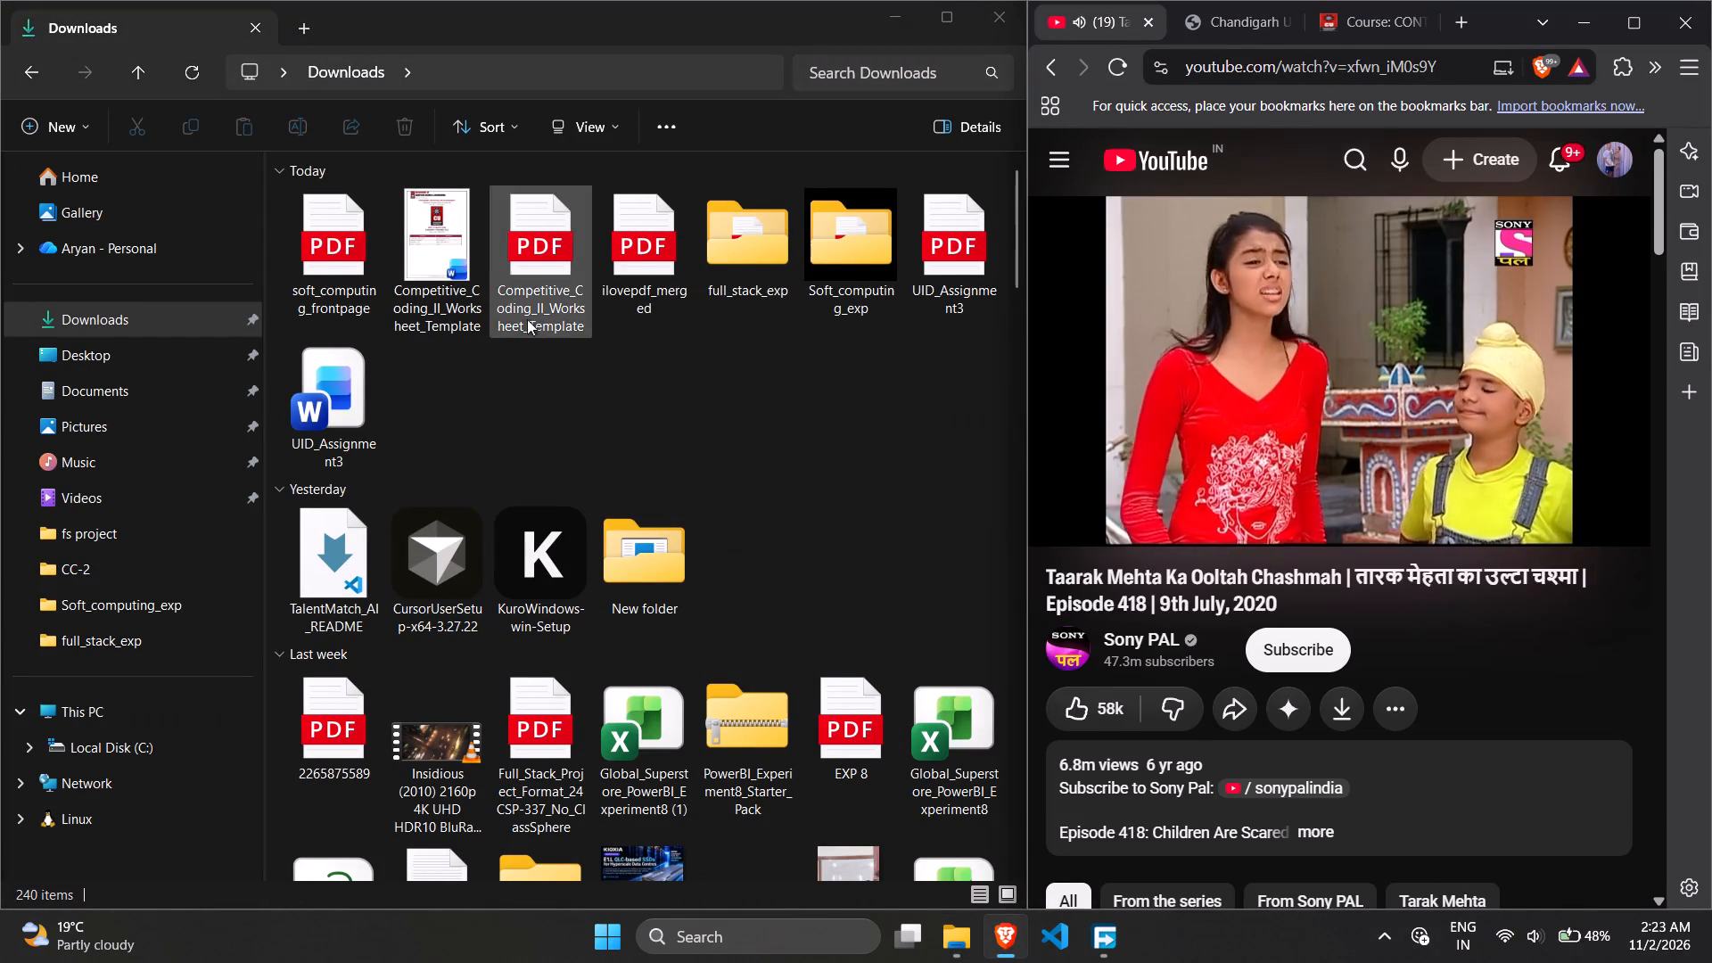
Open the UID_Assignment3 Word document from the Downloads folder and enable editing.
{"action": "double_click", "coordinate": [332, 391]}
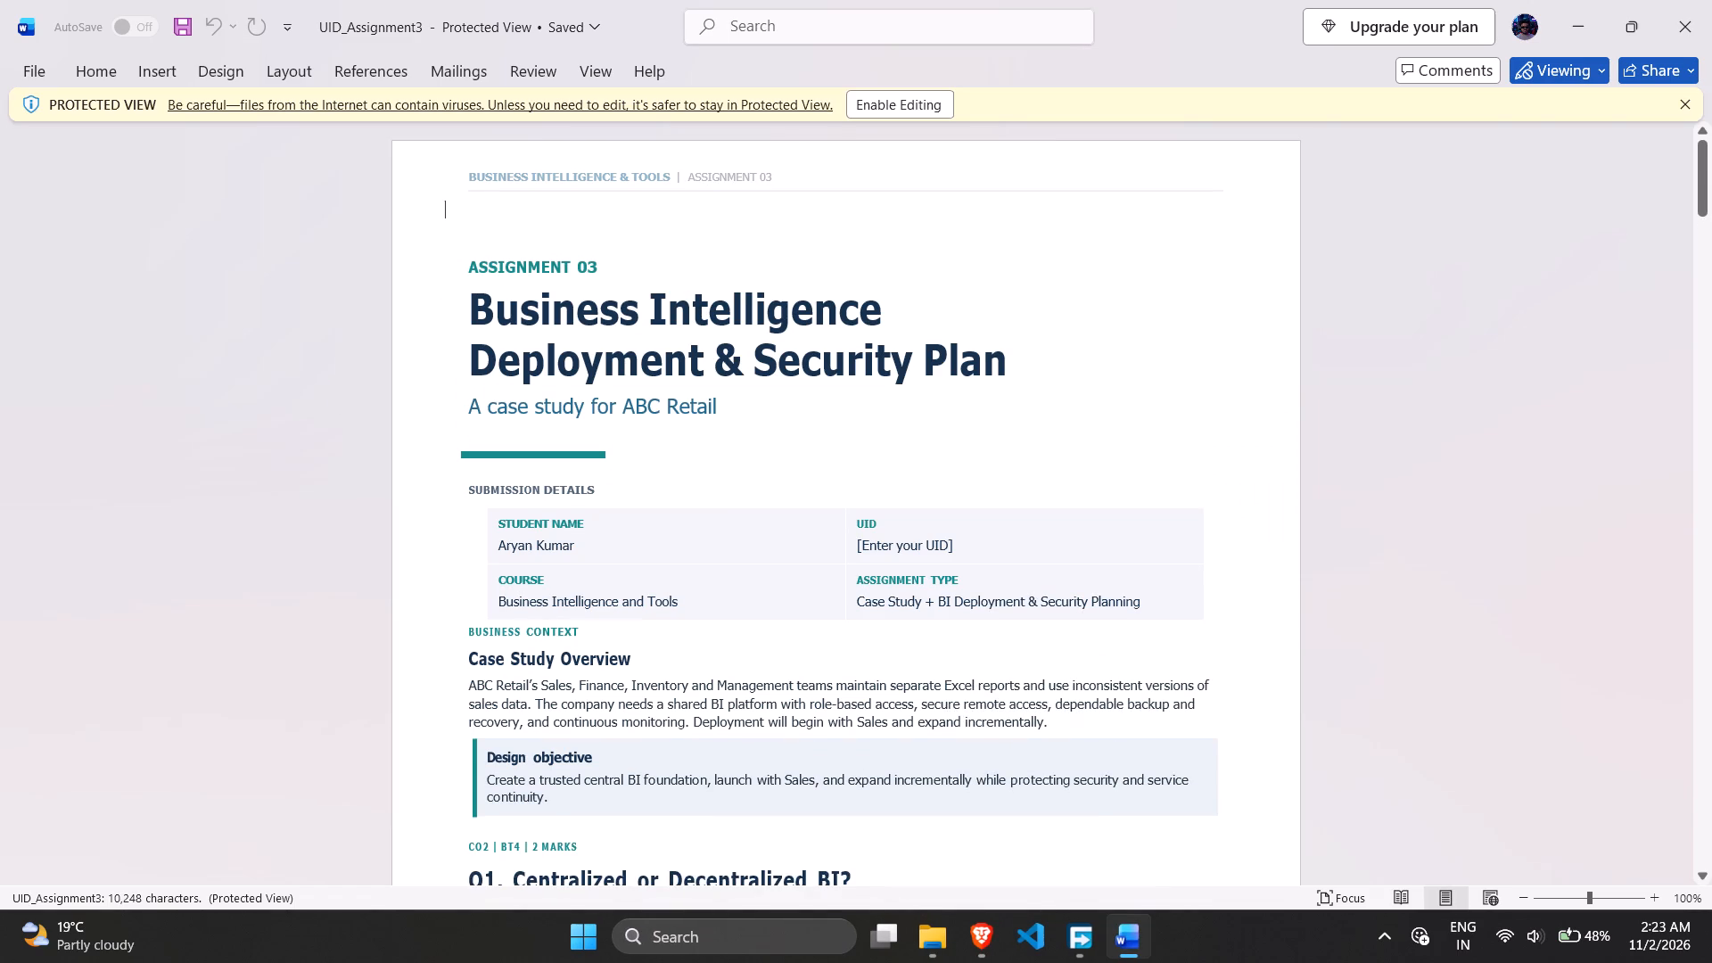
{"action": "left_click", "coordinate": [898, 106]}
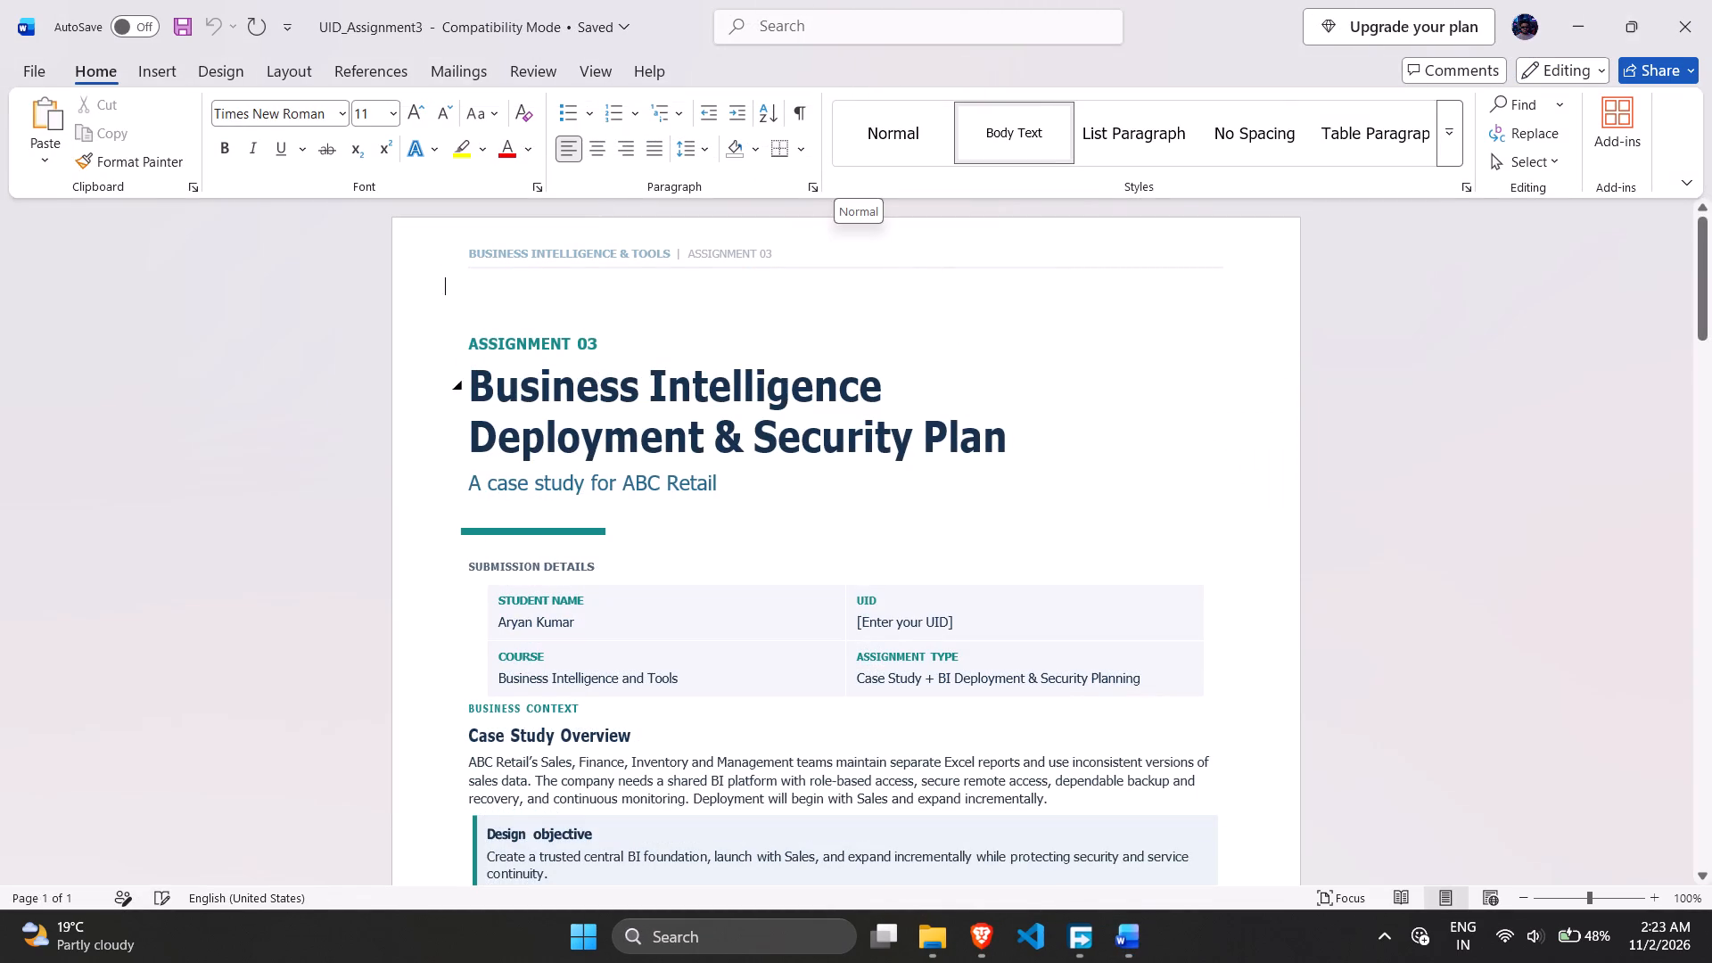
Replace the [Enter your UID] placeholder in the Submission Details table with the student's UID.
{"action": "scroll", "coordinate": [772, 471], "scroll_direction": "down", "scroll_amount": 1}
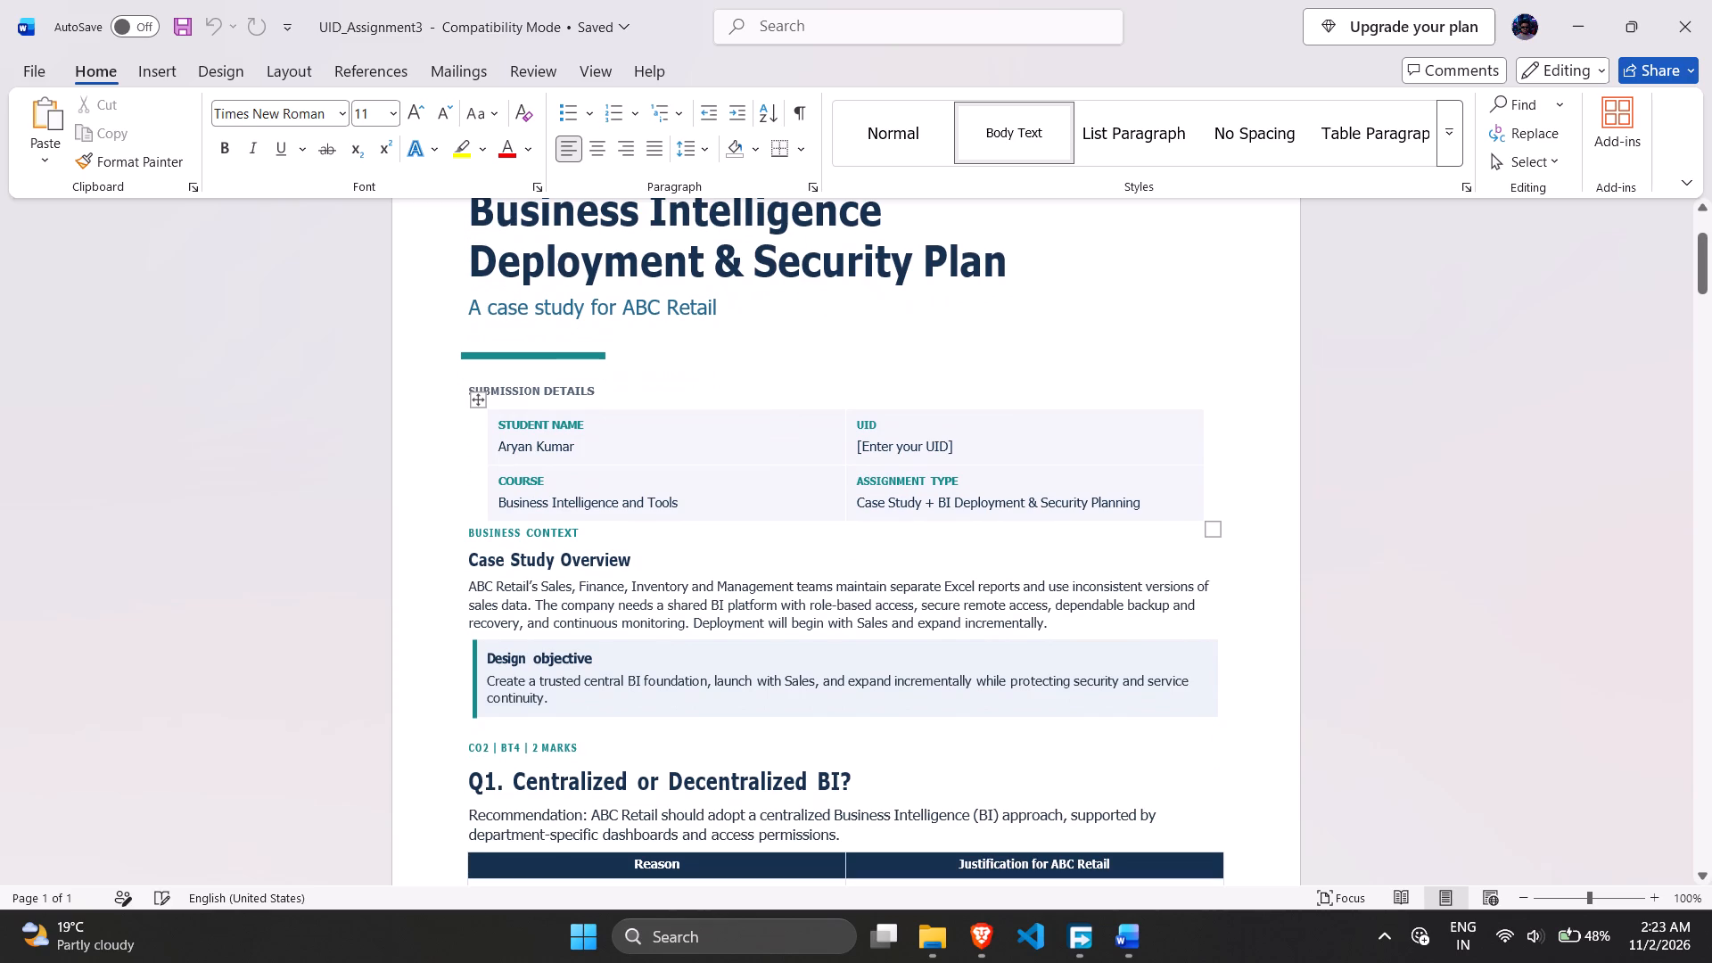
{"action": "left_click", "coordinate": [967, 454]}
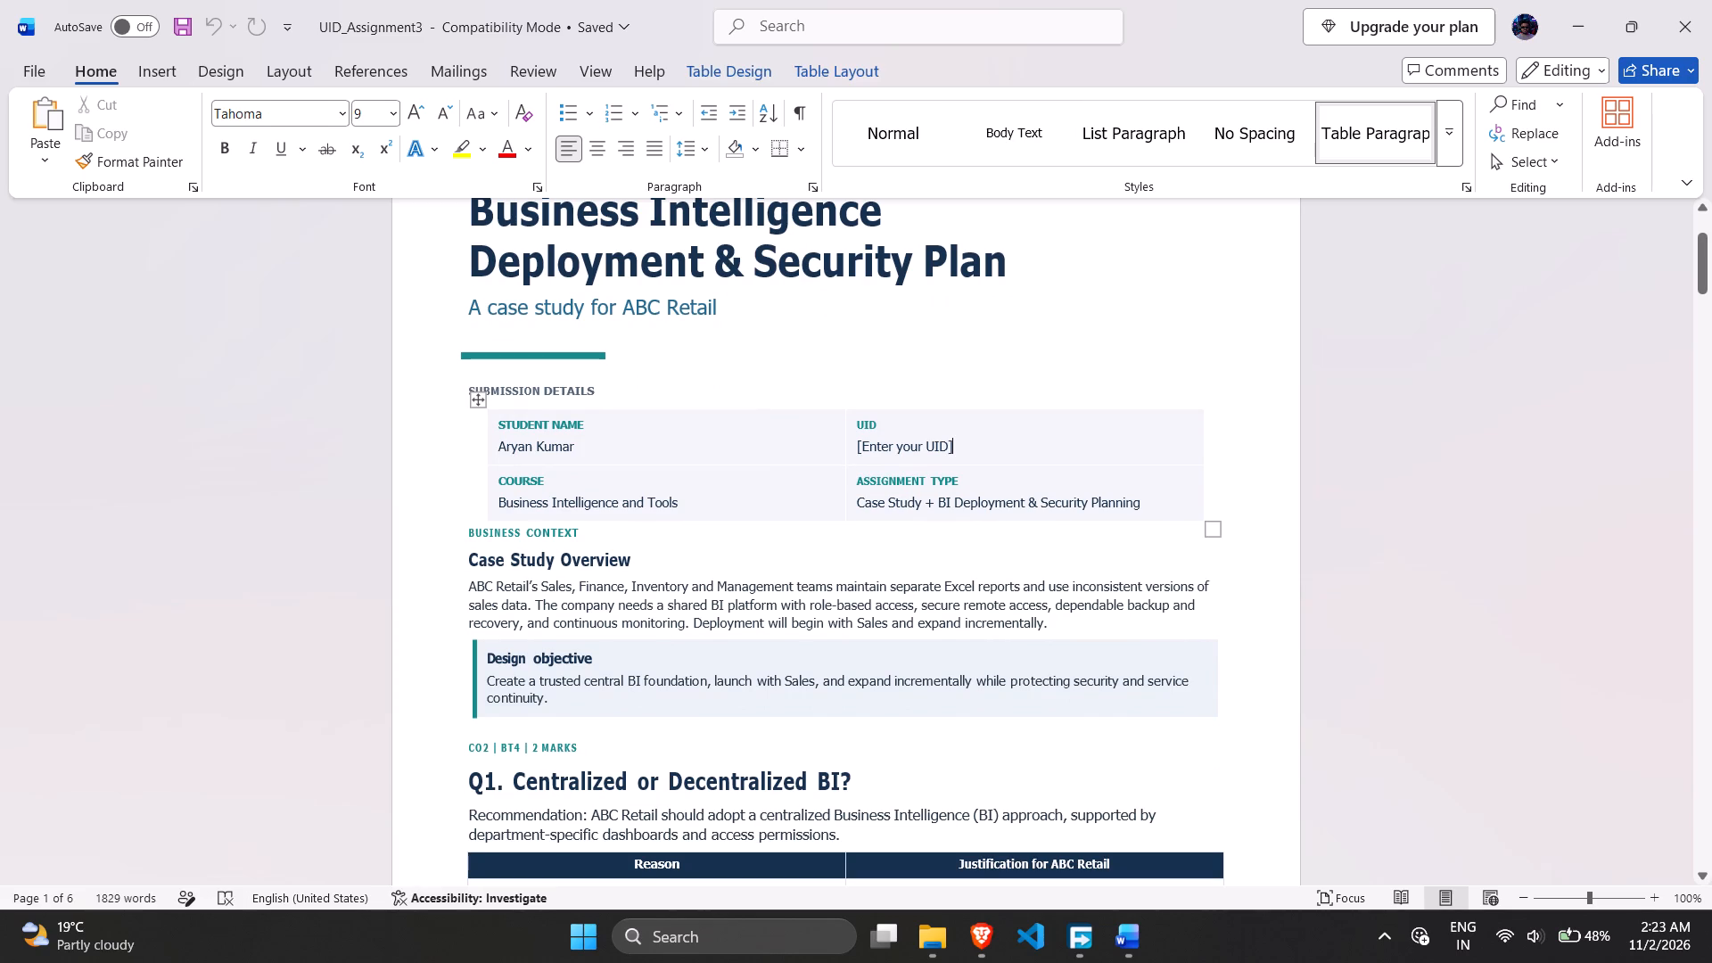
{"action": "key", "text": "BackSpace"}
{"action": "key", "text": "BackSpace"}
{"action": "key", "text": "BackSpace"}
{"action": "key", "text": "BackSpace"}
{"action": "key", "text": "BackSpace"}
{"action": "key", "text": "BackSpace"}
{"action": "key", "text": "BackSpace"}
{"action": "key", "text": "BackSpace"}
{"action": "key", "text": "BackSpace"}
{"action": "key", "text": "BackSpace"}
{"action": "key", "text": "BackSpace"}
{"action": "key", "text": "BackSpace"}
{"action": "key", "text": "BackSpace"}
{"action": "key", "text": "BackSpace"}
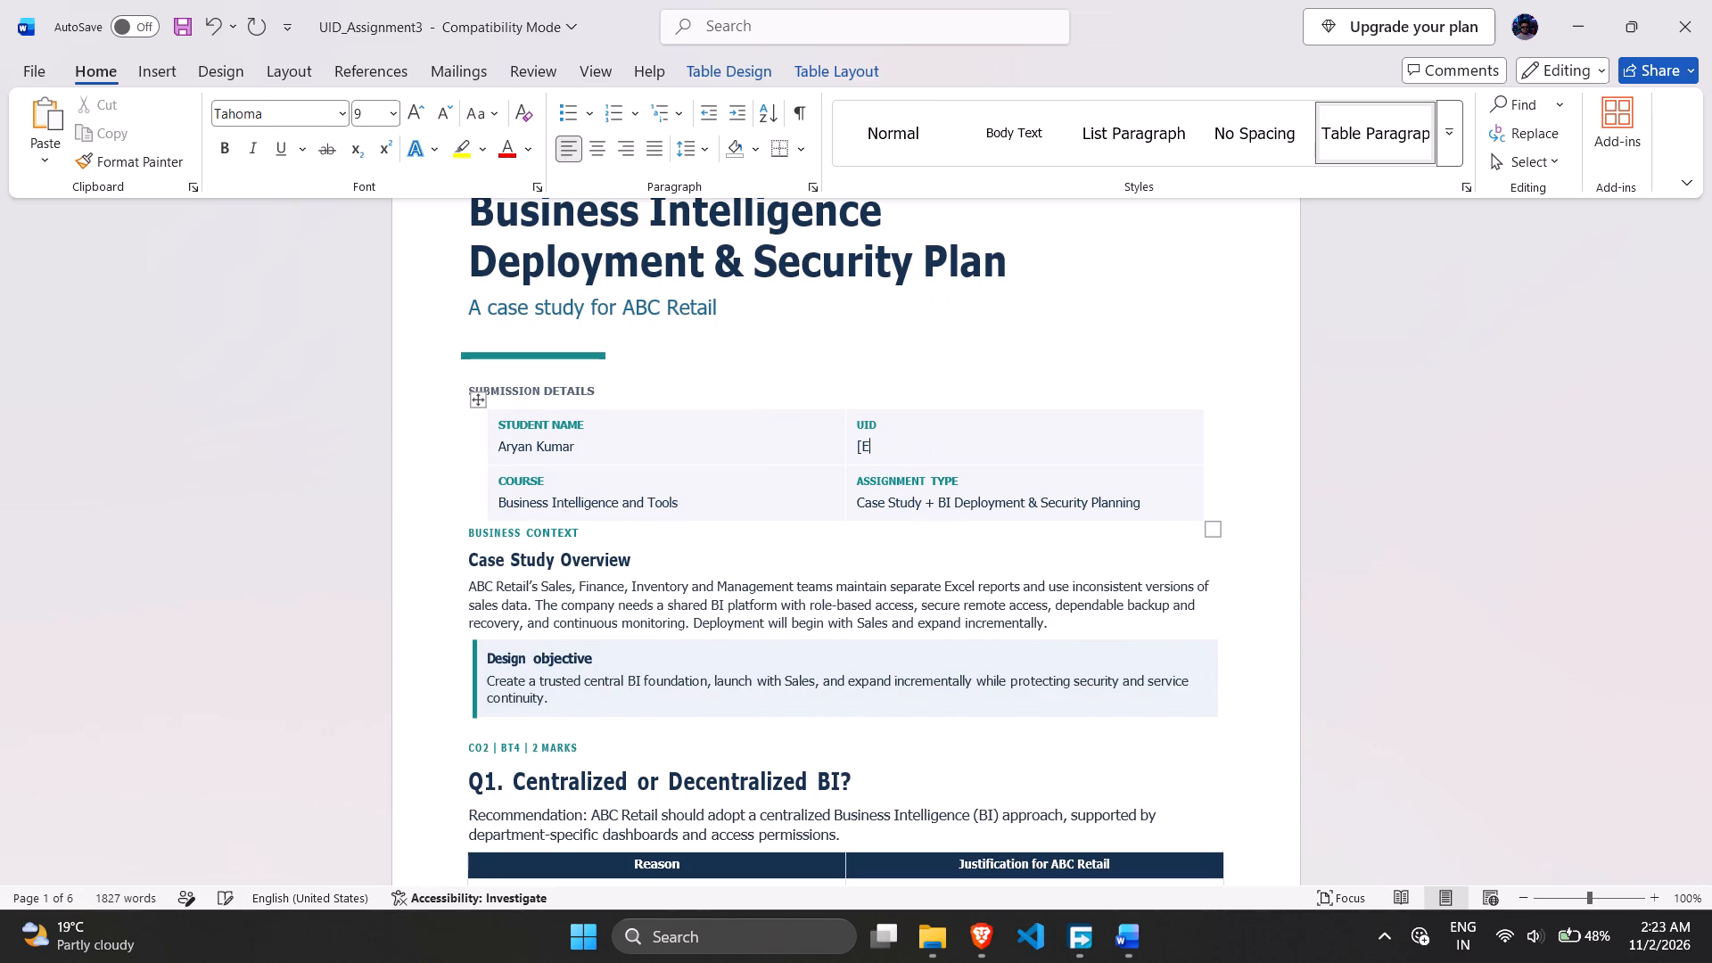
{"action": "key", "text": "BackSpace"}
{"action": "key", "text": "BackSpace"}
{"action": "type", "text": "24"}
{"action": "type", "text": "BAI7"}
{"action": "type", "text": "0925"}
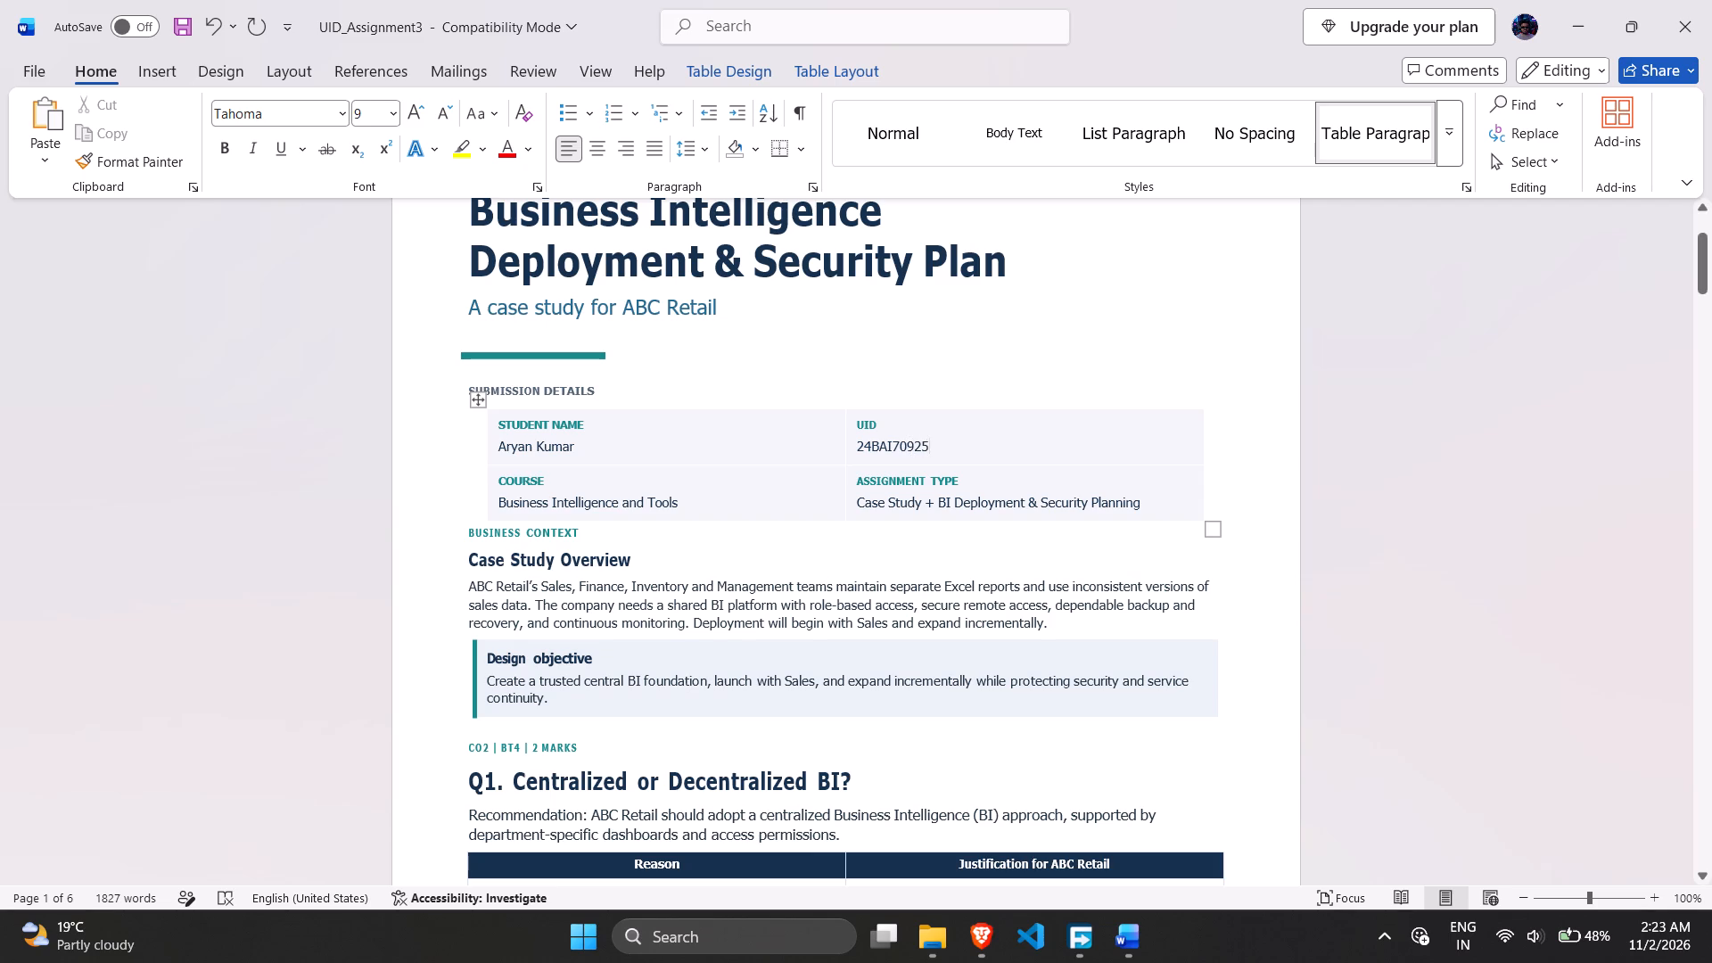
Read through the UID_Assignment3 document from the Submission Details table to the Conclusion to check its content and layout.
{"action": "scroll", "coordinate": [702, 588], "scroll_direction": "down", "scroll_amount": 1}
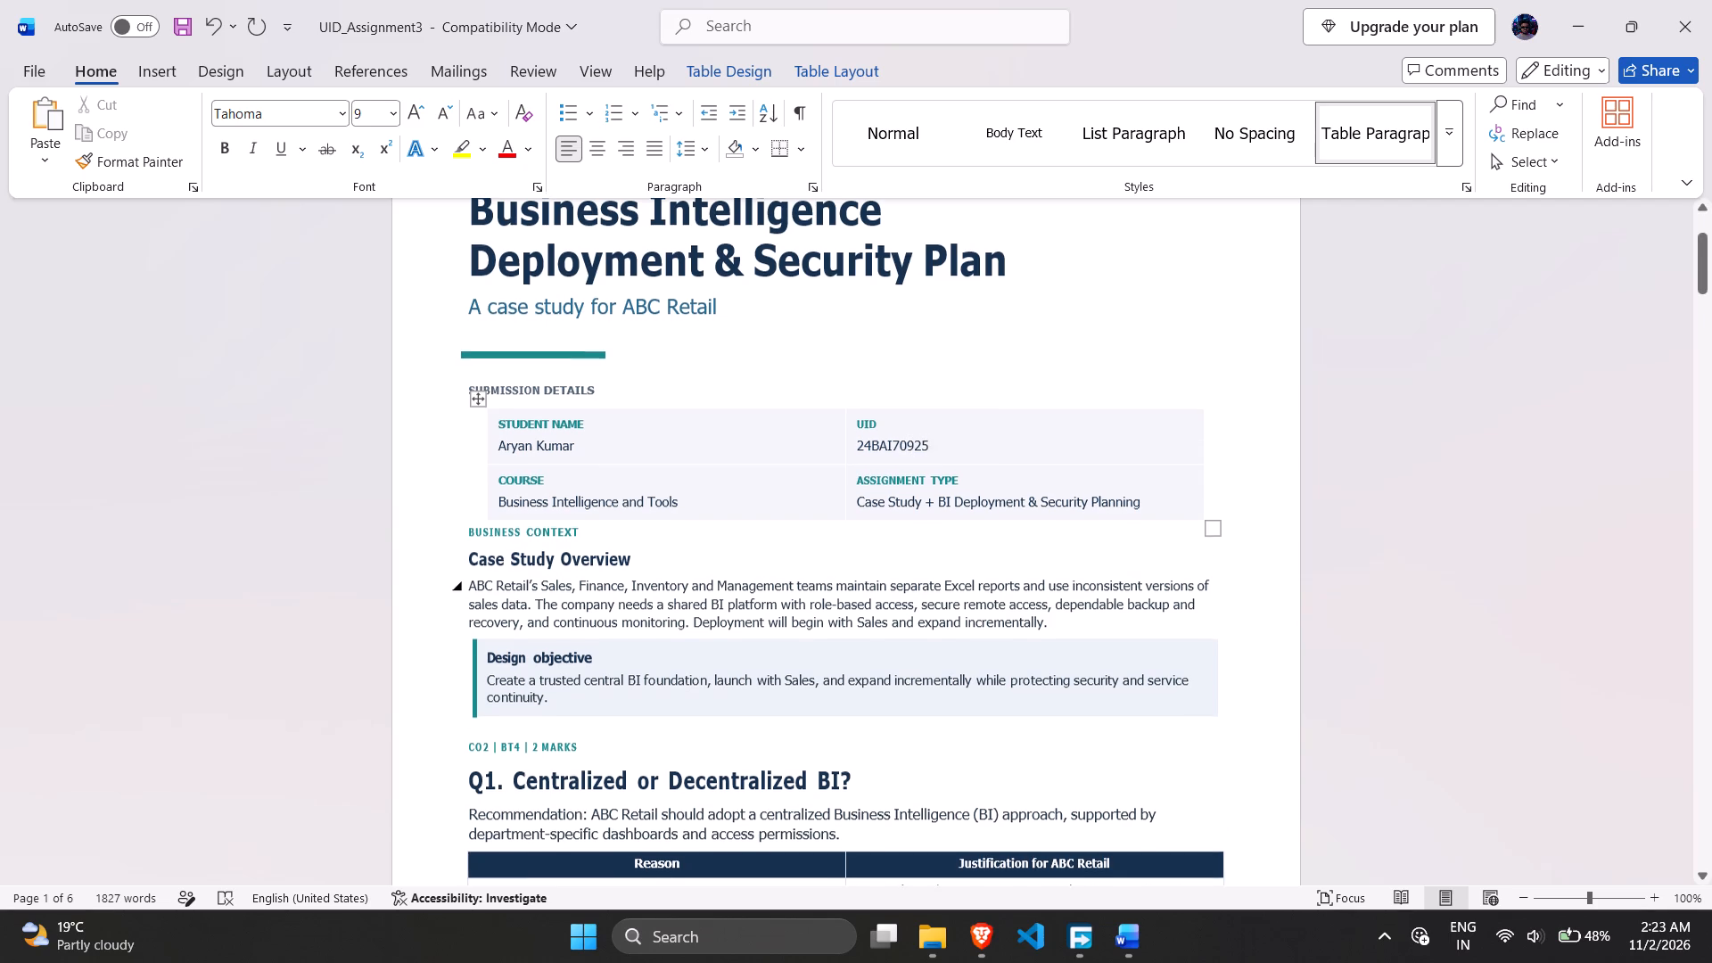
{"action": "scroll", "coordinate": [702, 588], "scroll_direction": "down", "scroll_amount": 1}
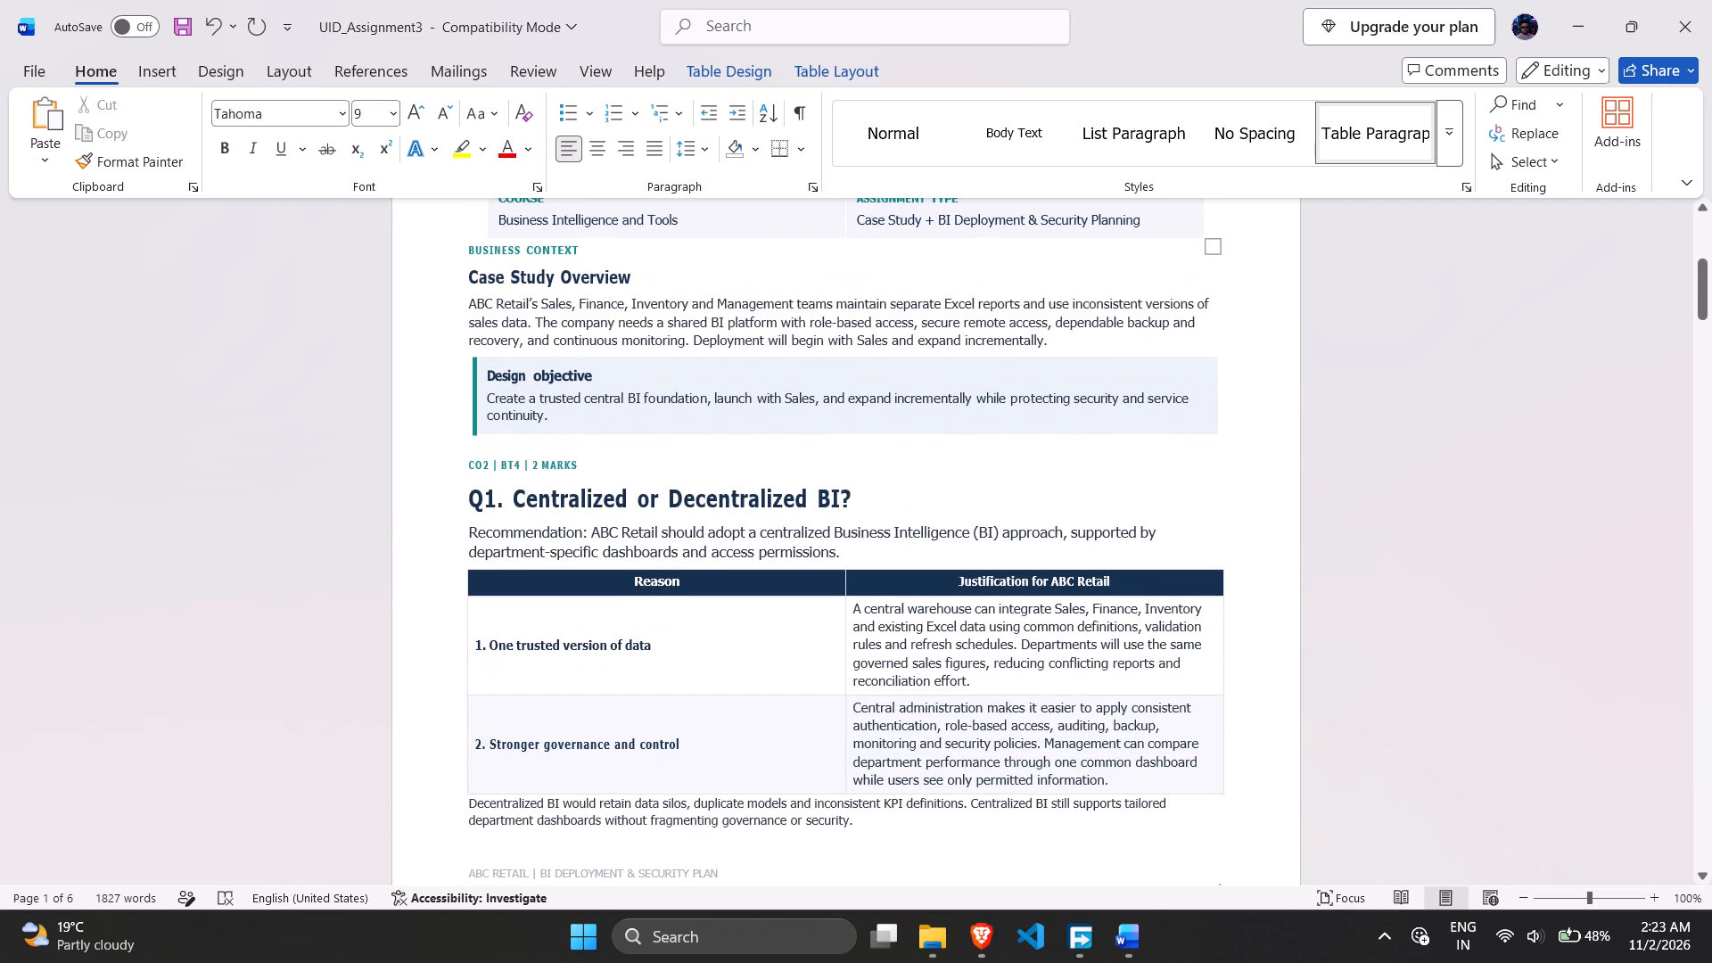
{"action": "scroll", "coordinate": [702, 588], "scroll_direction": "down", "scroll_amount": 1}
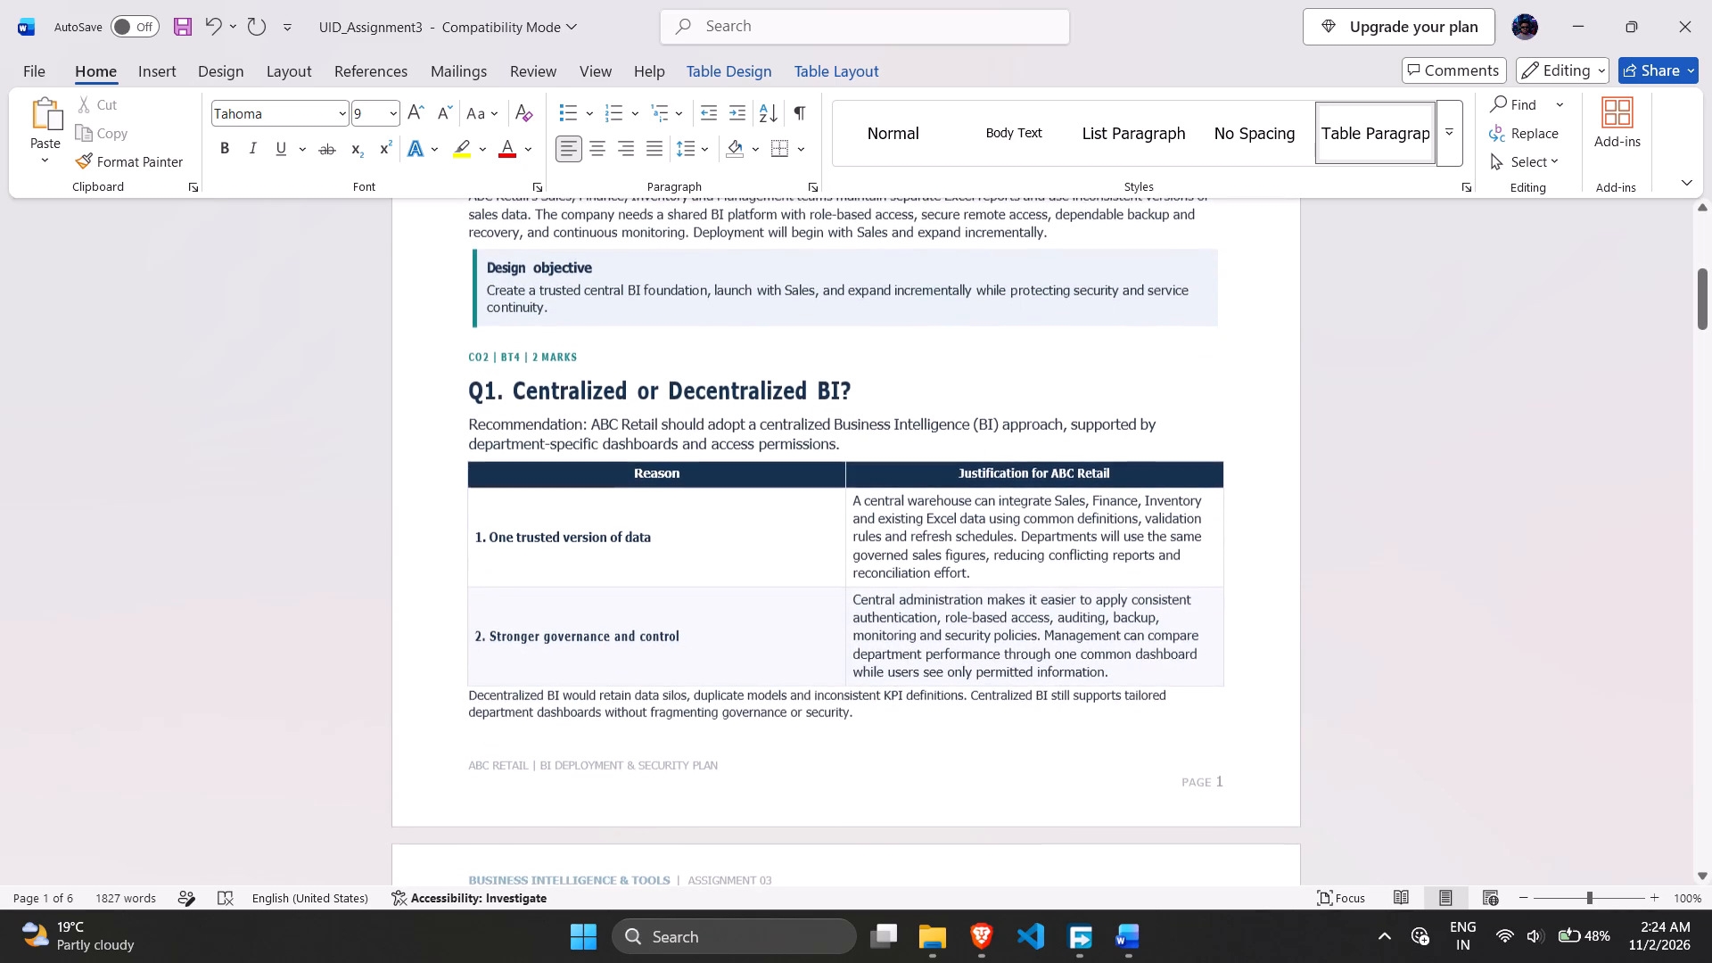
{"action": "scroll", "coordinate": [702, 588], "scroll_direction": "down", "scroll_amount": 4}
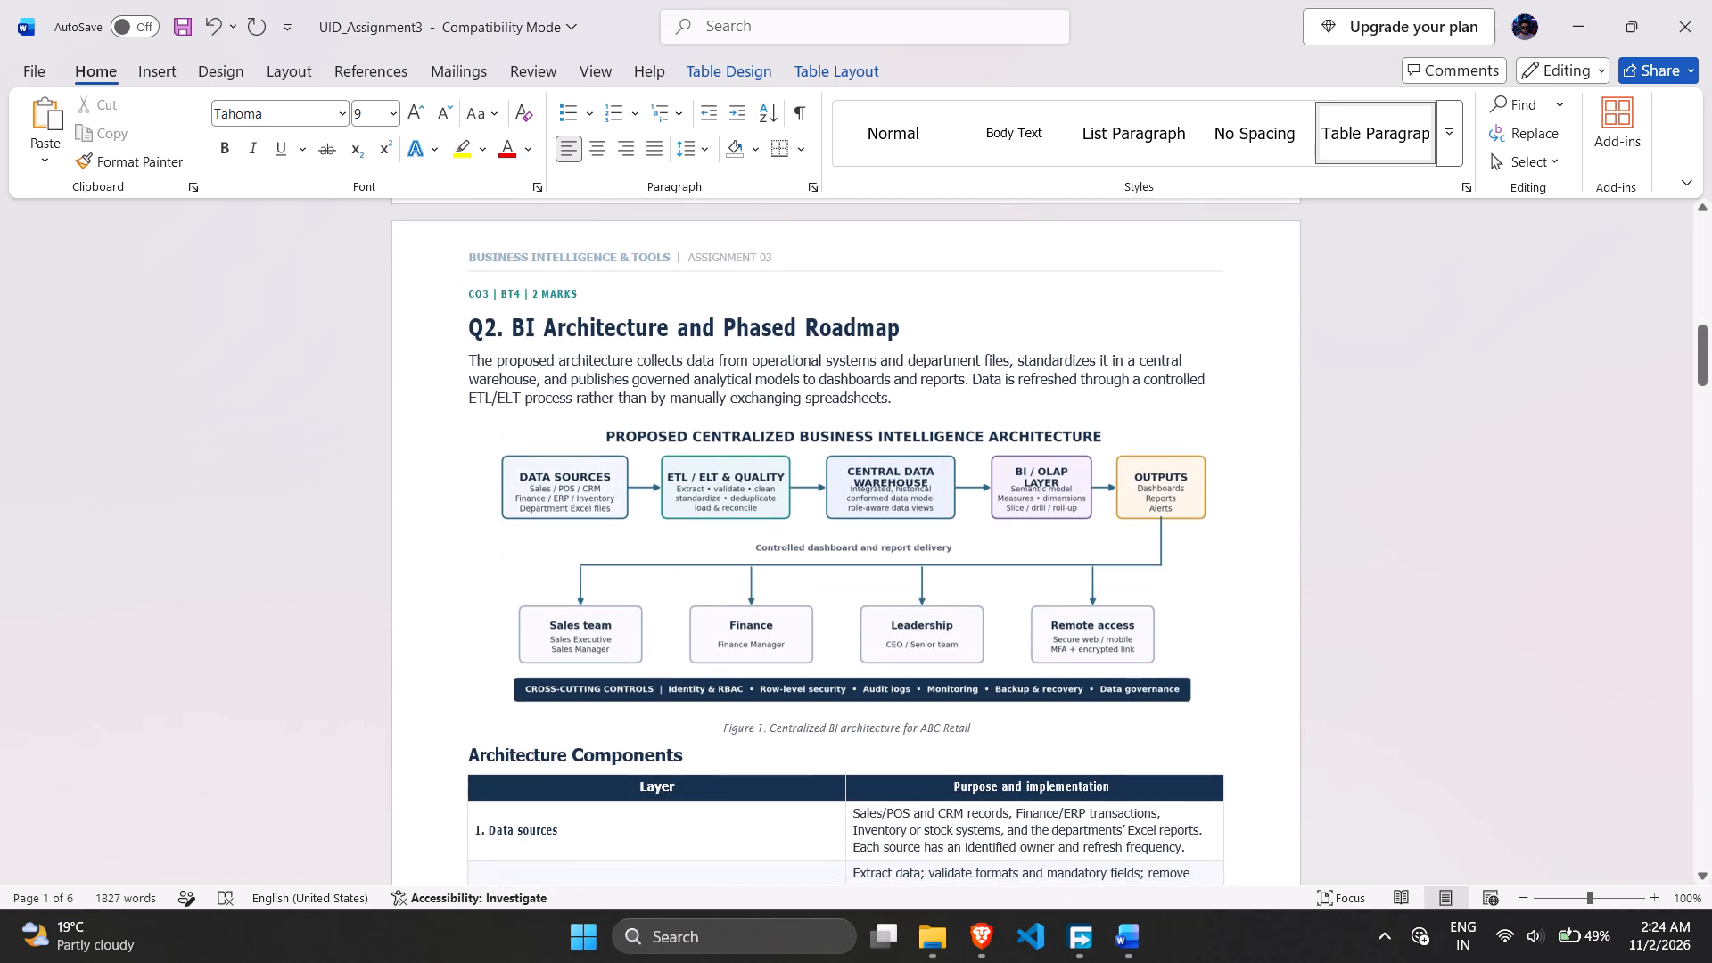
{"action": "scroll", "coordinate": [702, 588], "scroll_direction": "down", "scroll_amount": 5}
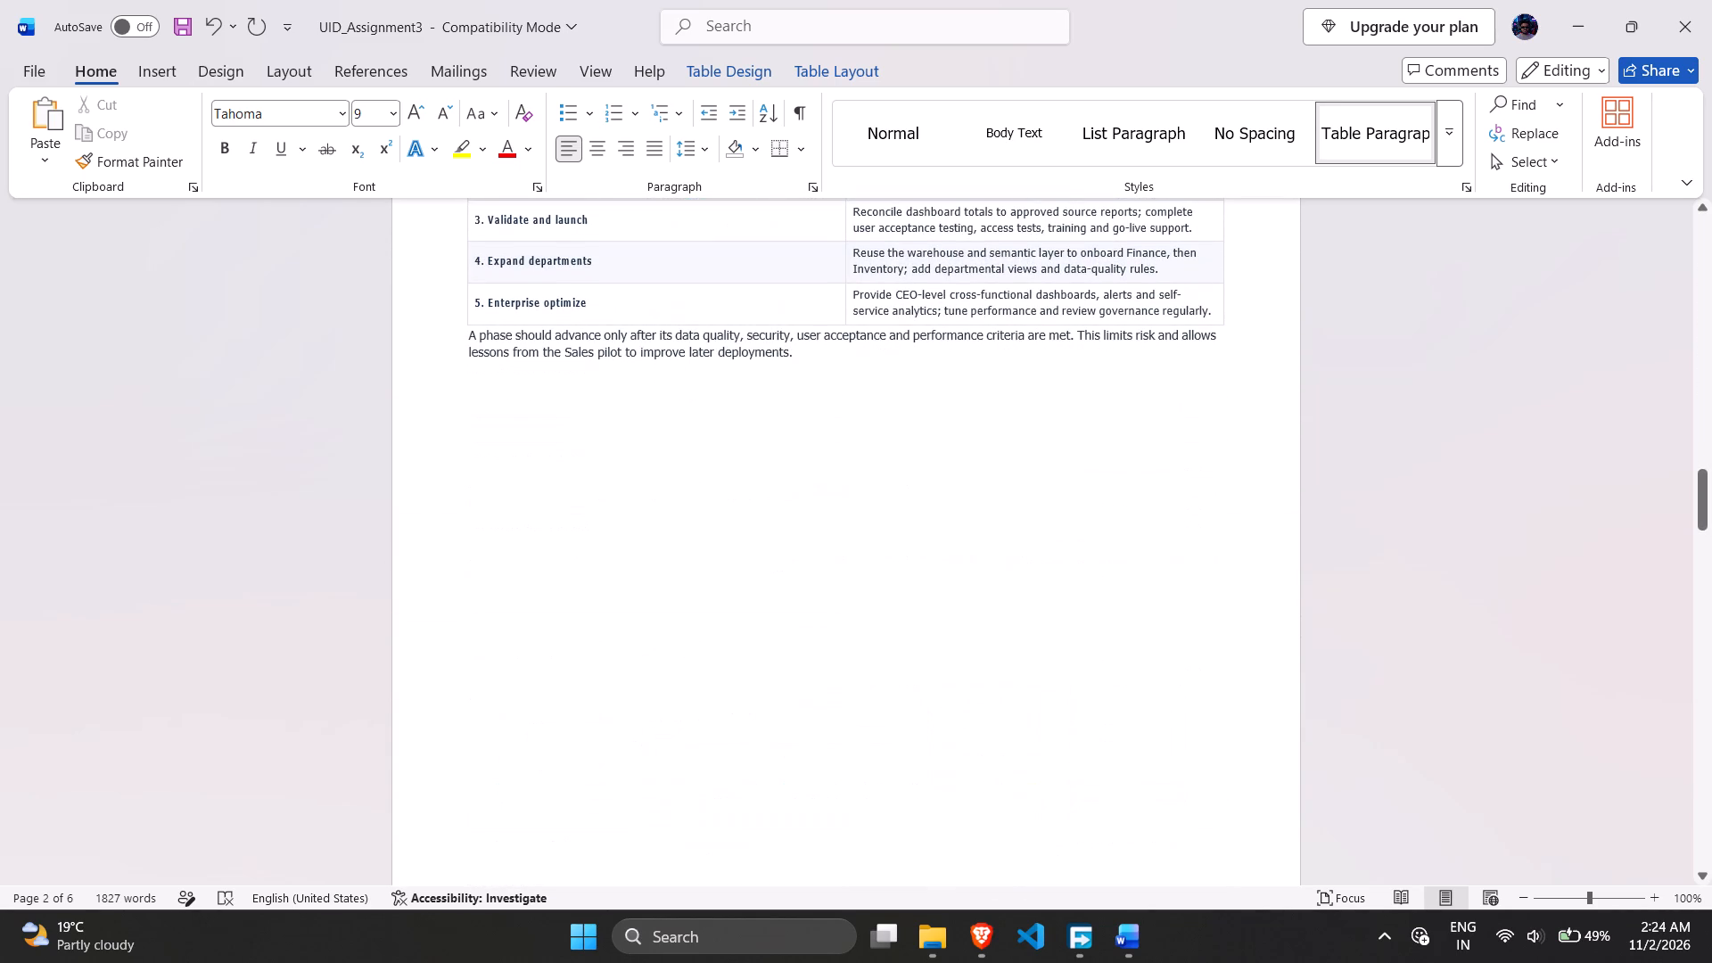
{"action": "scroll", "coordinate": [702, 588], "scroll_direction": "down", "scroll_amount": 2}
{"action": "scroll", "coordinate": [702, 588], "scroll_direction": "up", "scroll_amount": 1}
{"action": "scroll", "coordinate": [702, 588], "scroll_direction": "down", "scroll_amount": 3}
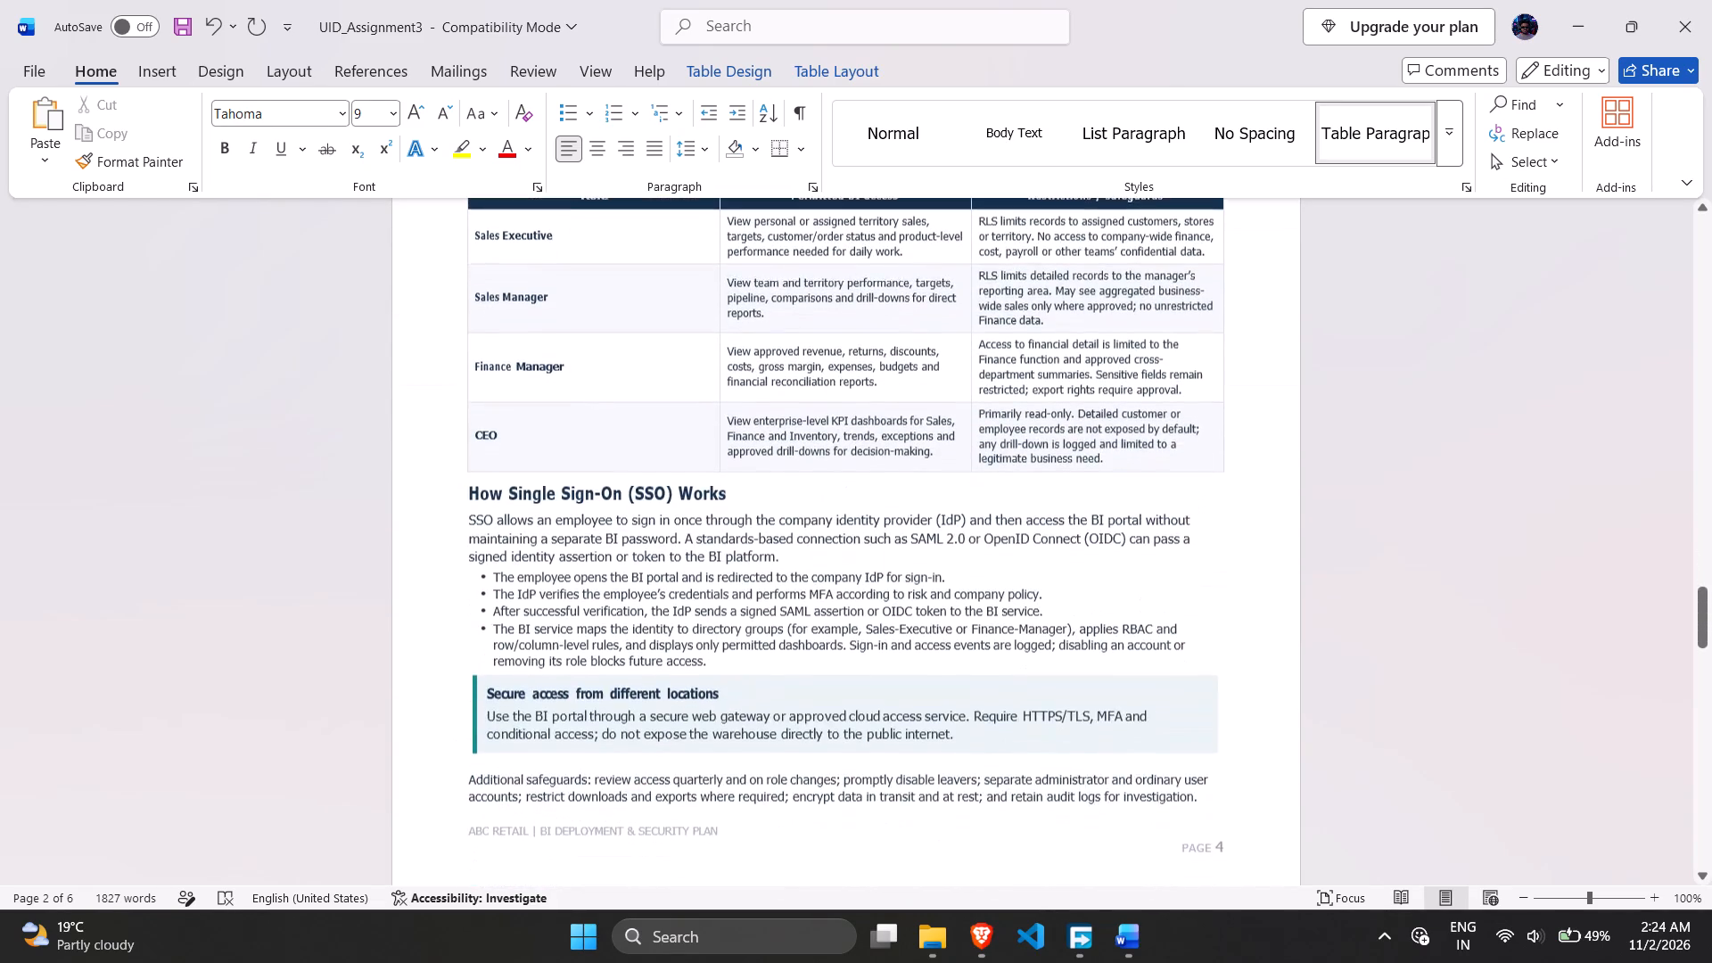
{"action": "scroll", "coordinate": [702, 588], "scroll_direction": "down", "scroll_amount": 3}
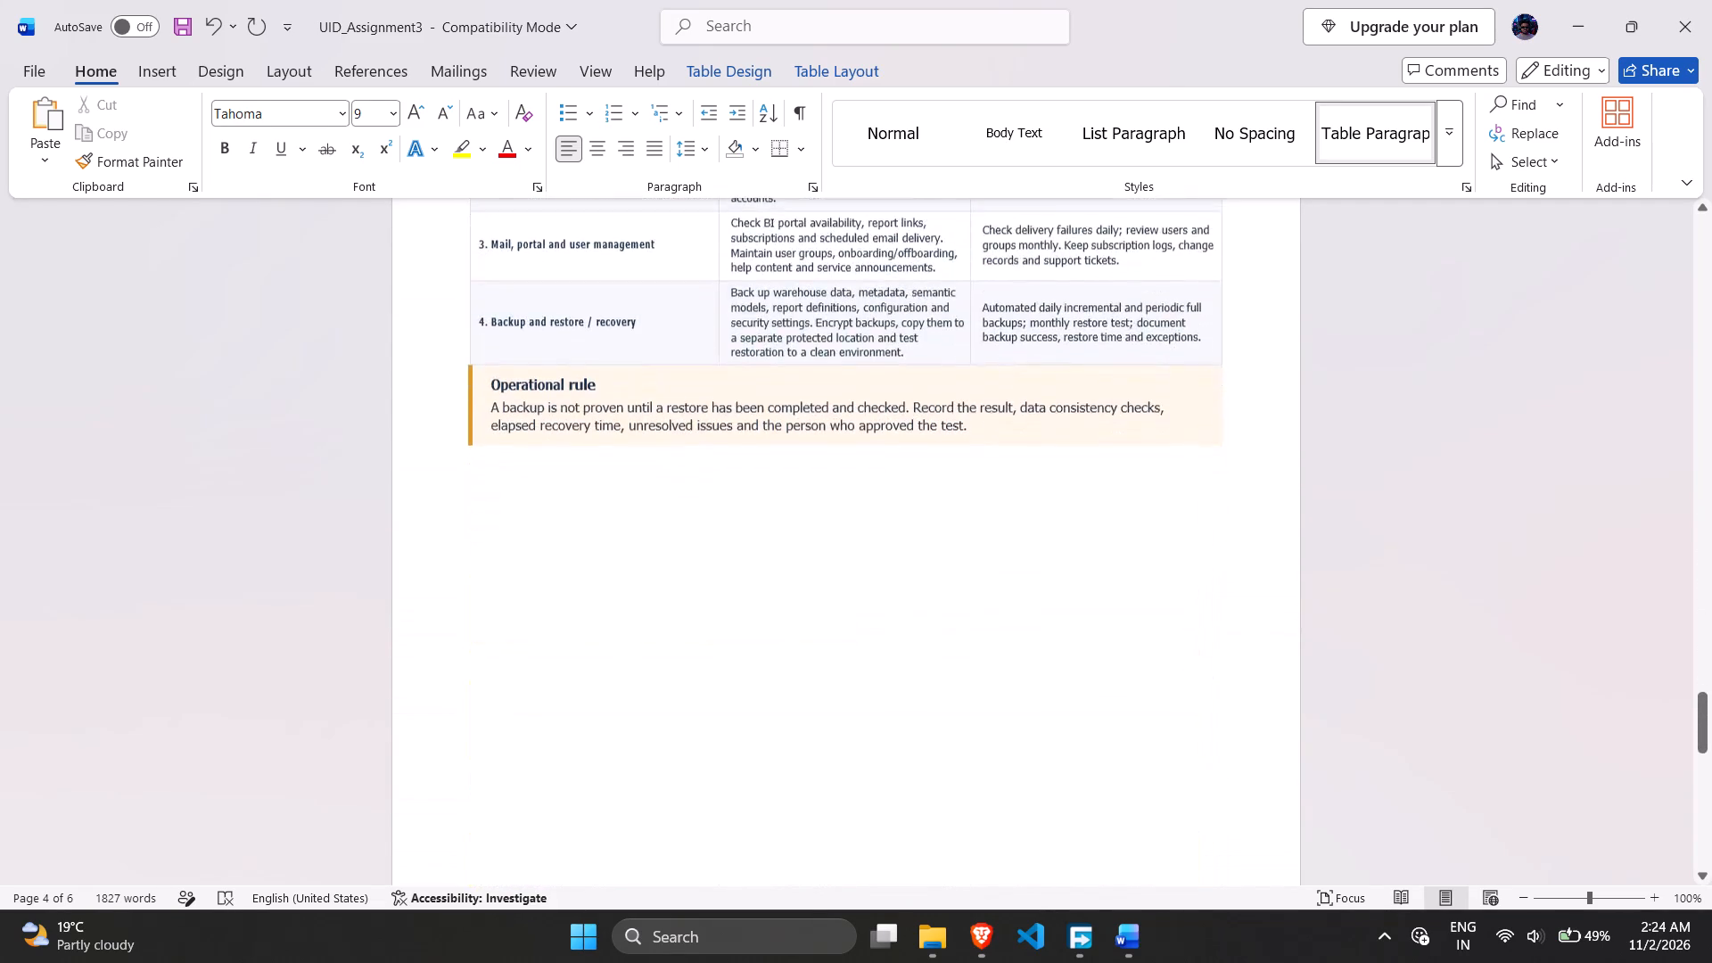
{"action": "scroll", "coordinate": [702, 588], "scroll_direction": "down", "scroll_amount": 1}
{"action": "scroll", "coordinate": [702, 588], "scroll_direction": "up", "scroll_amount": 1}
{"action": "scroll", "coordinate": [702, 588], "scroll_direction": "down", "scroll_amount": 3}
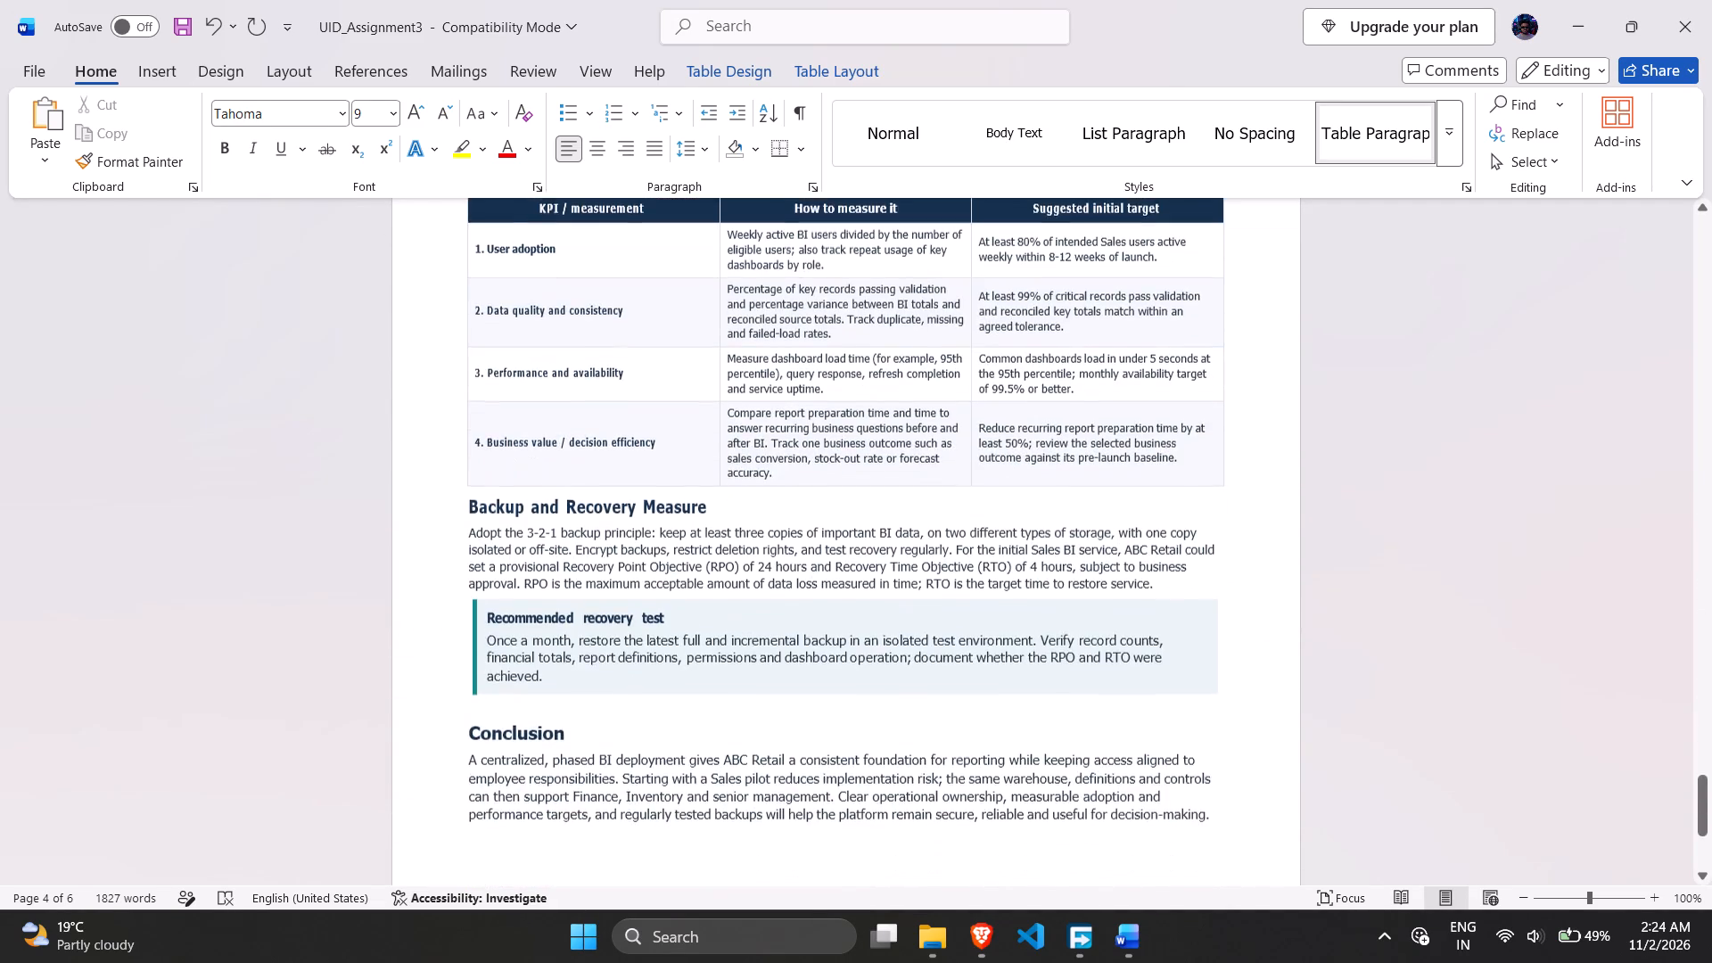
{"action": "scroll", "coordinate": [702, 588], "scroll_direction": "down", "scroll_amount": 5}
Save the UID_Assignment3 document, glance back at its first page, and close it.
{"action": "left_click", "coordinate": [702, 588]}
{"action": "key", "text": "ctrl+s"}
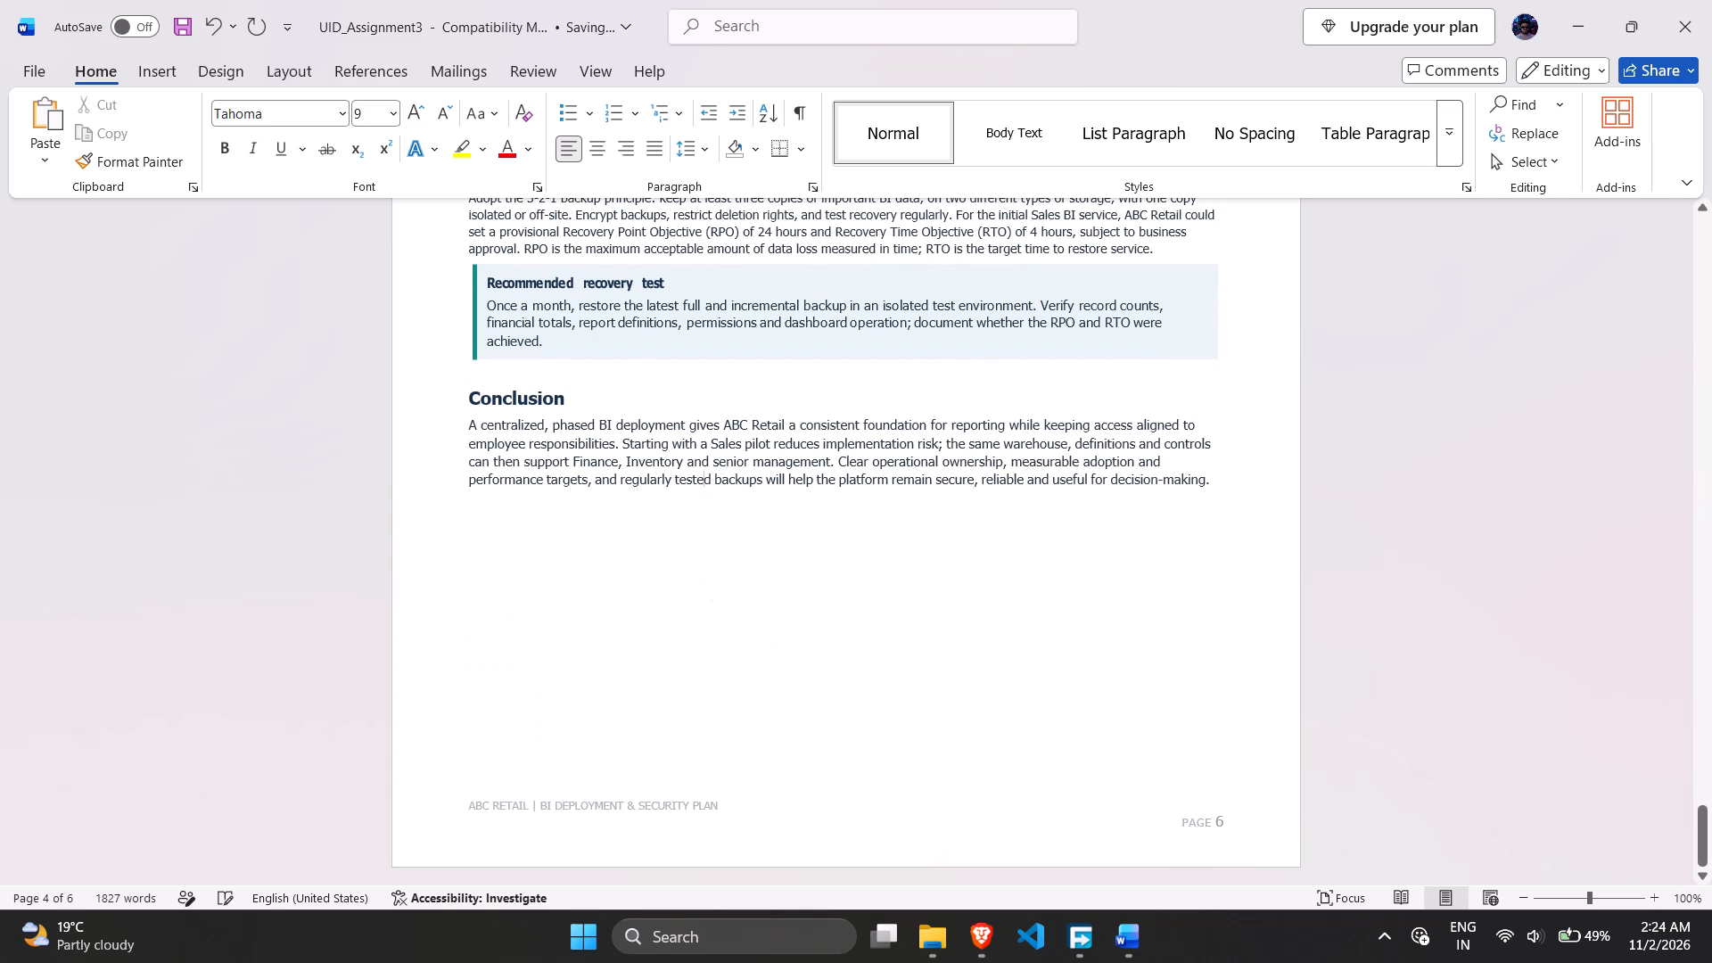
{"action": "scroll", "coordinate": [702, 588], "scroll_direction": "up", "scroll_amount": 16}
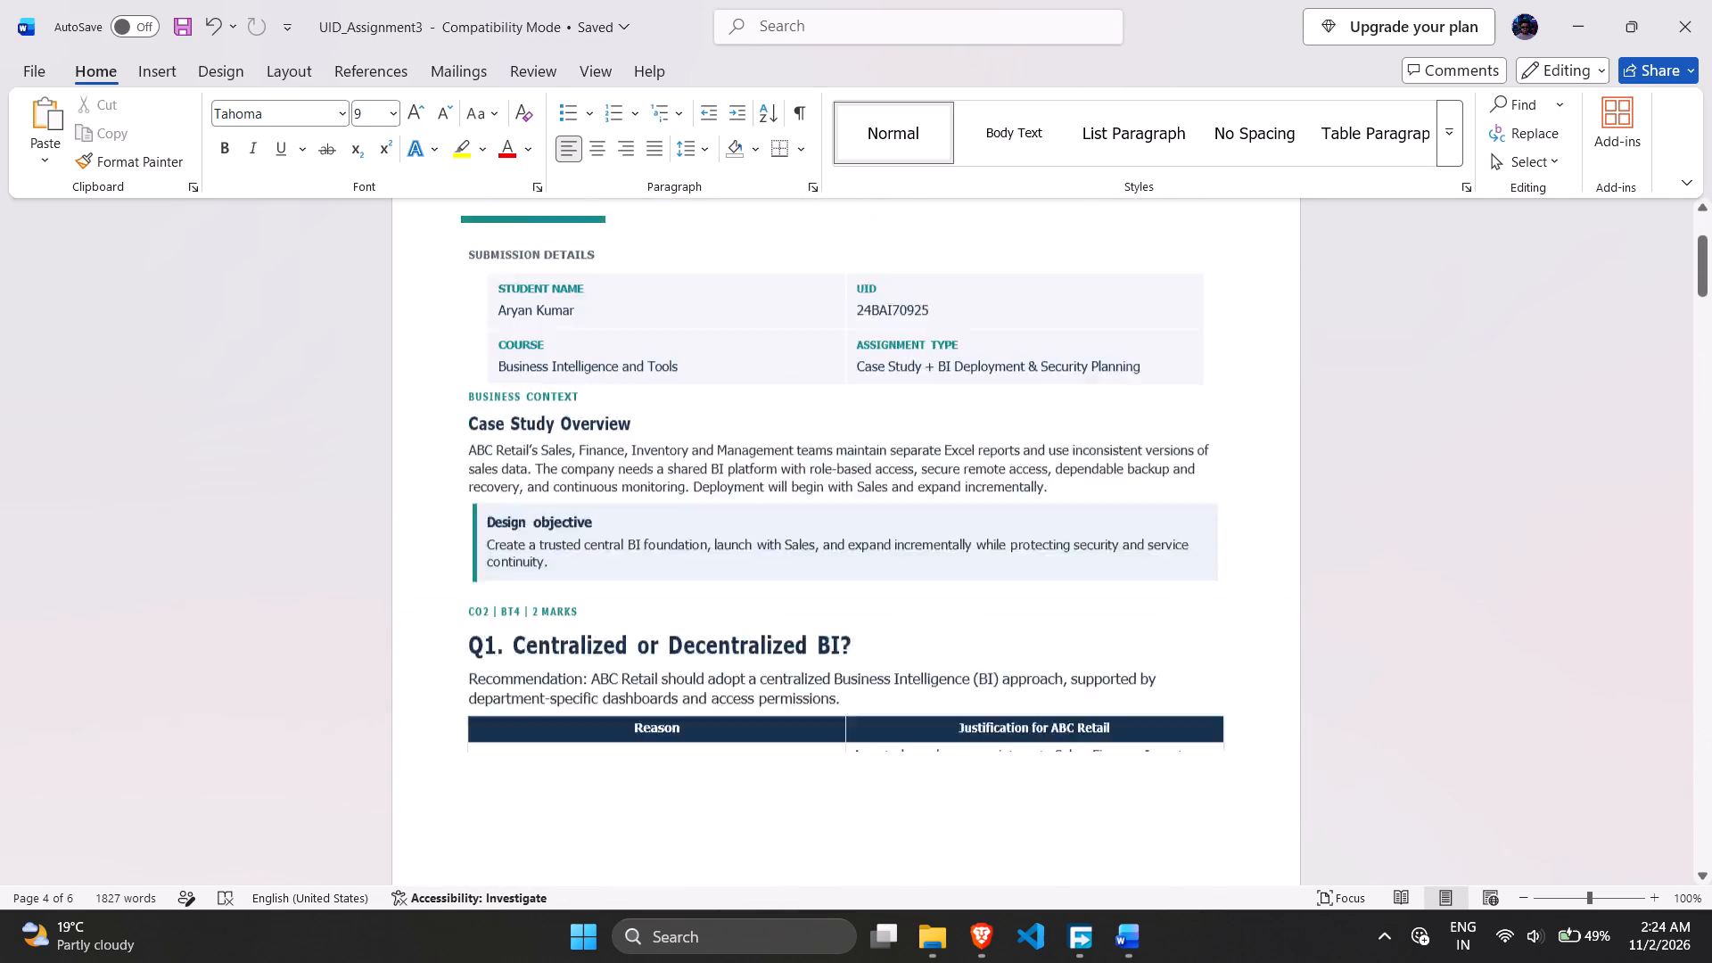
{"action": "scroll", "coordinate": [702, 588], "scroll_direction": "up", "scroll_amount": 2}
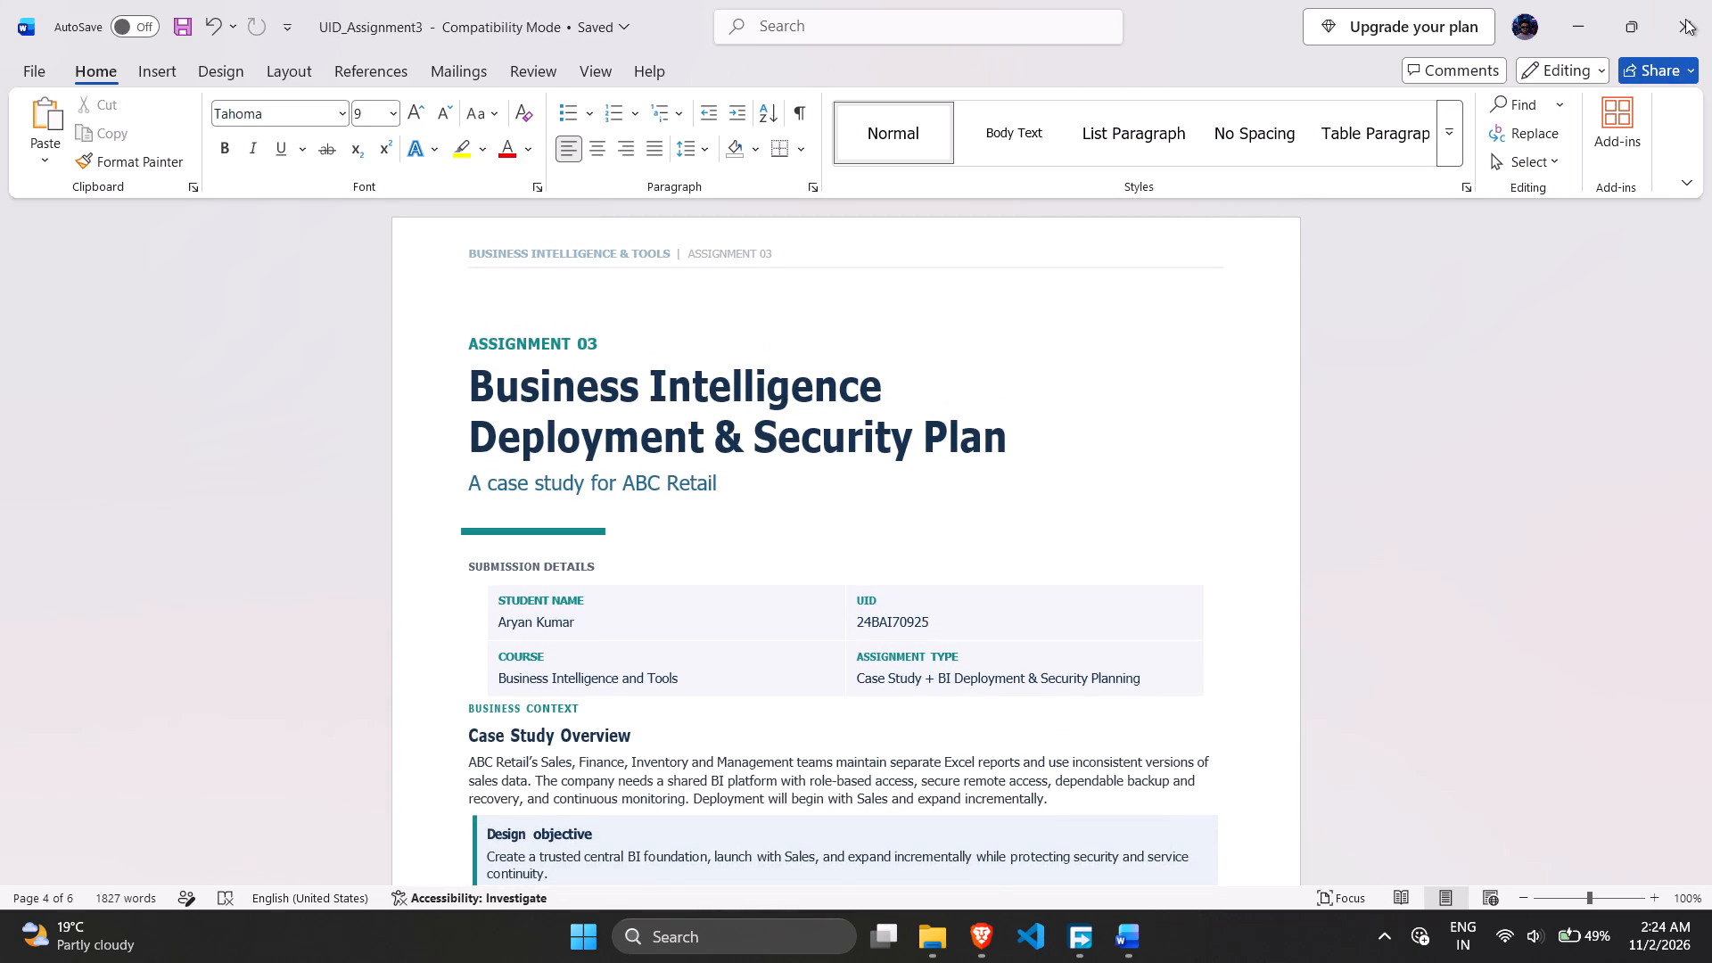
{"action": "left_click", "coordinate": [1685, 19]}
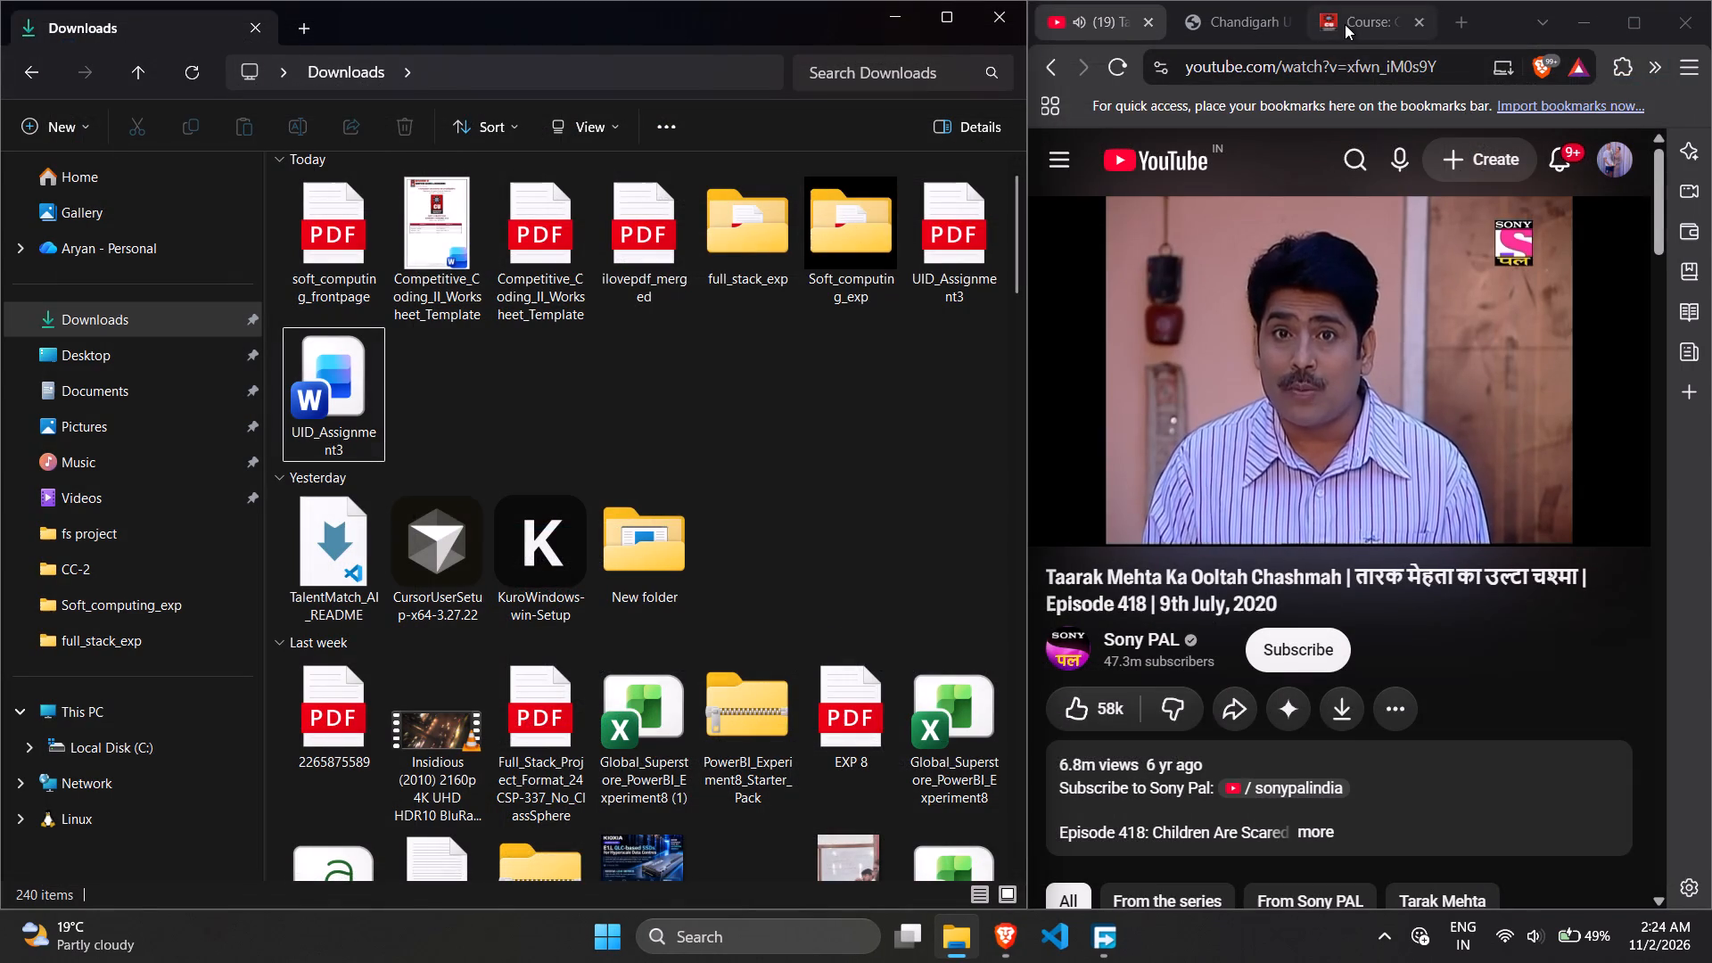
Show the LMS course page in a maximized browser and open Assignment 3 unit 3 from its deadline notification.
{"action": "left_click", "coordinate": [1345, 24]}
{"action": "left_click", "coordinate": [1620, 43]}
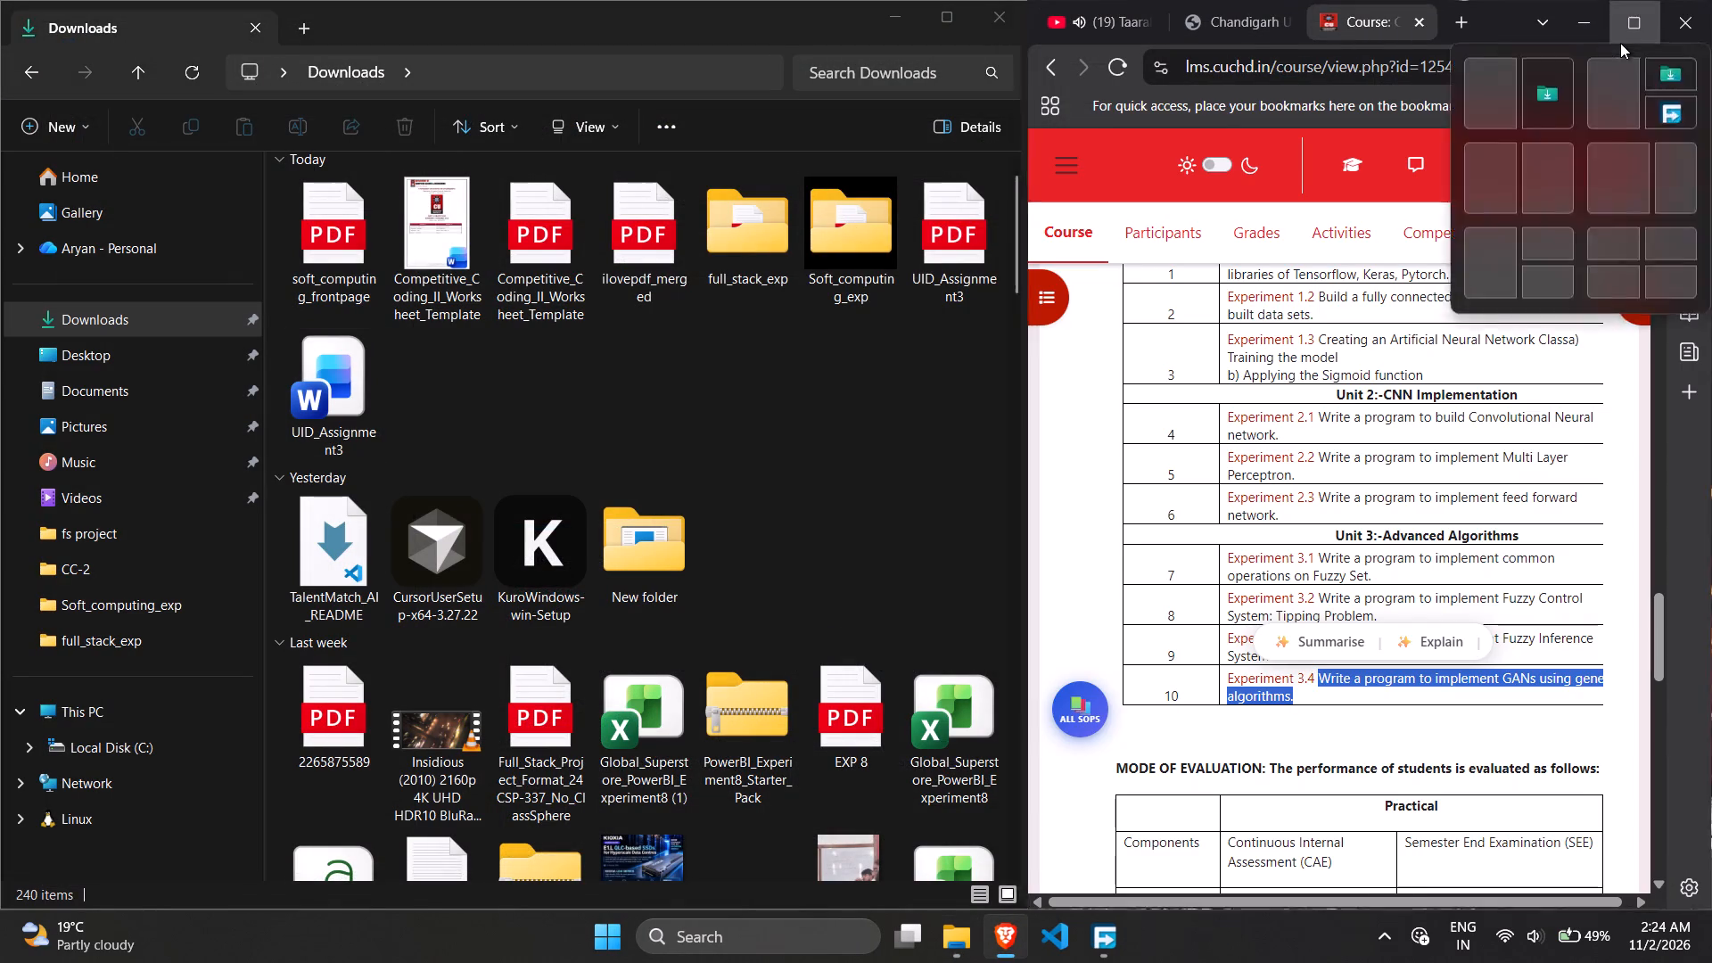
{"action": "scroll", "coordinate": [822, 358], "scroll_direction": "up", "scroll_amount": 9}
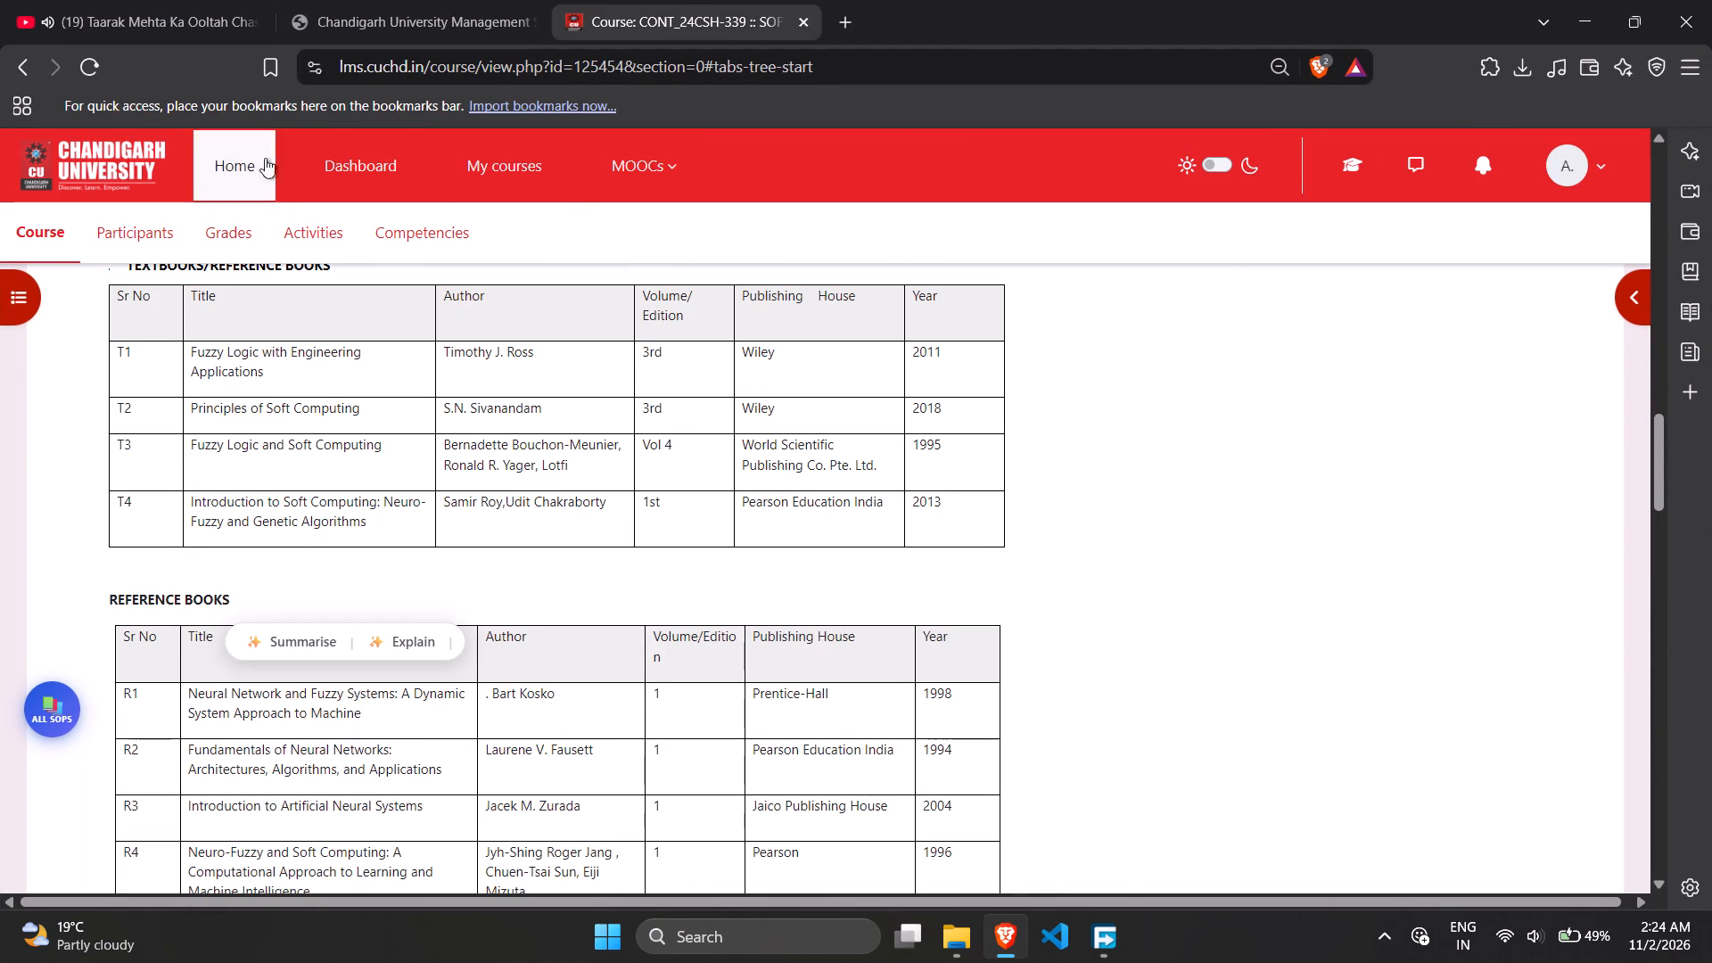
{"action": "left_click", "coordinate": [1474, 167]}
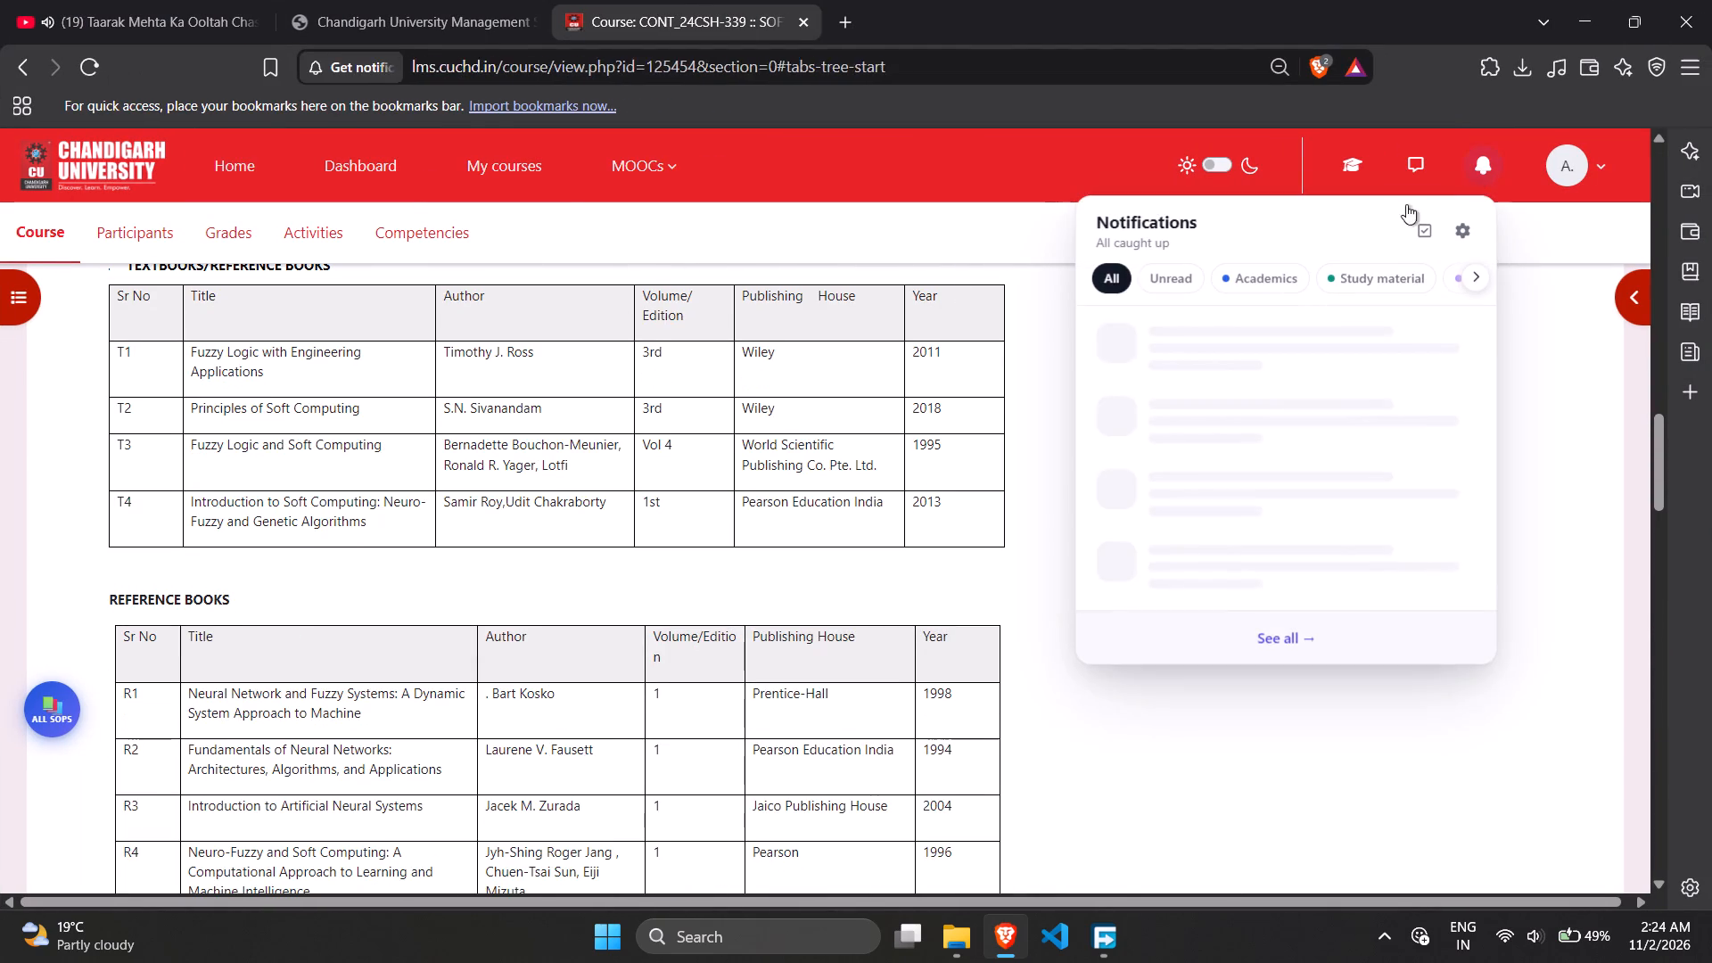
{"action": "left_click", "coordinate": [1199, 381]}
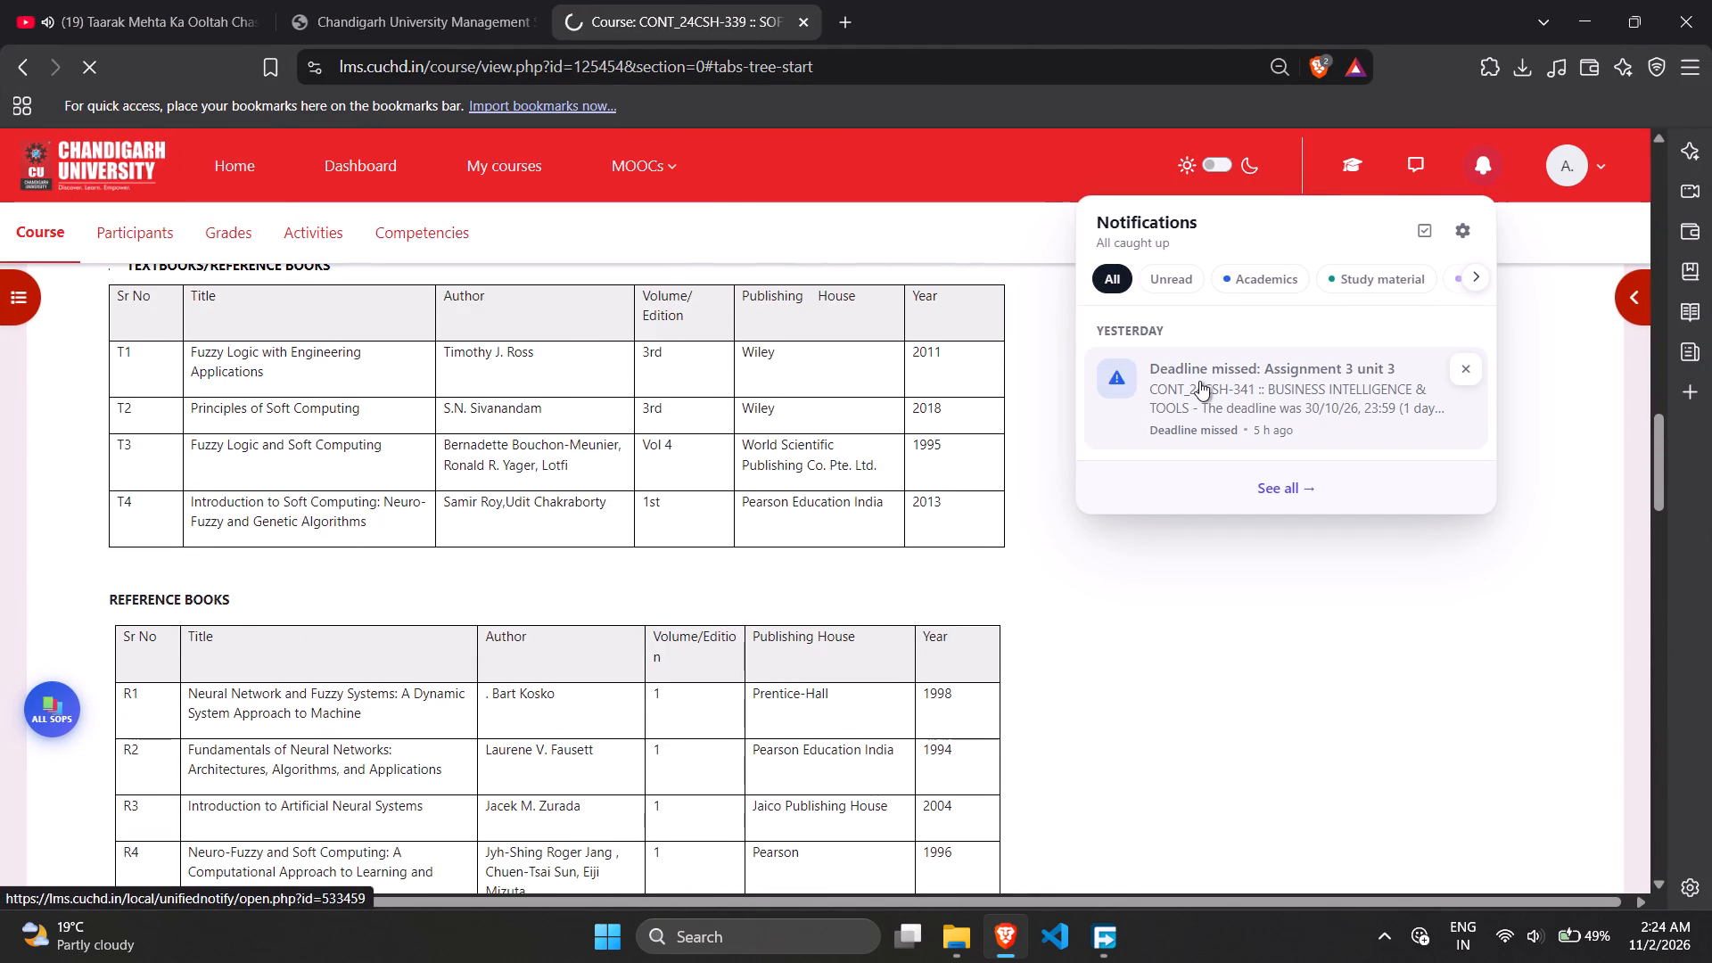
Start a submission for Assignment 3 unit 3 and upload the UID_Assignment3 Word document from Downloads.
{"action": "left_click", "coordinate": [230, 866]}
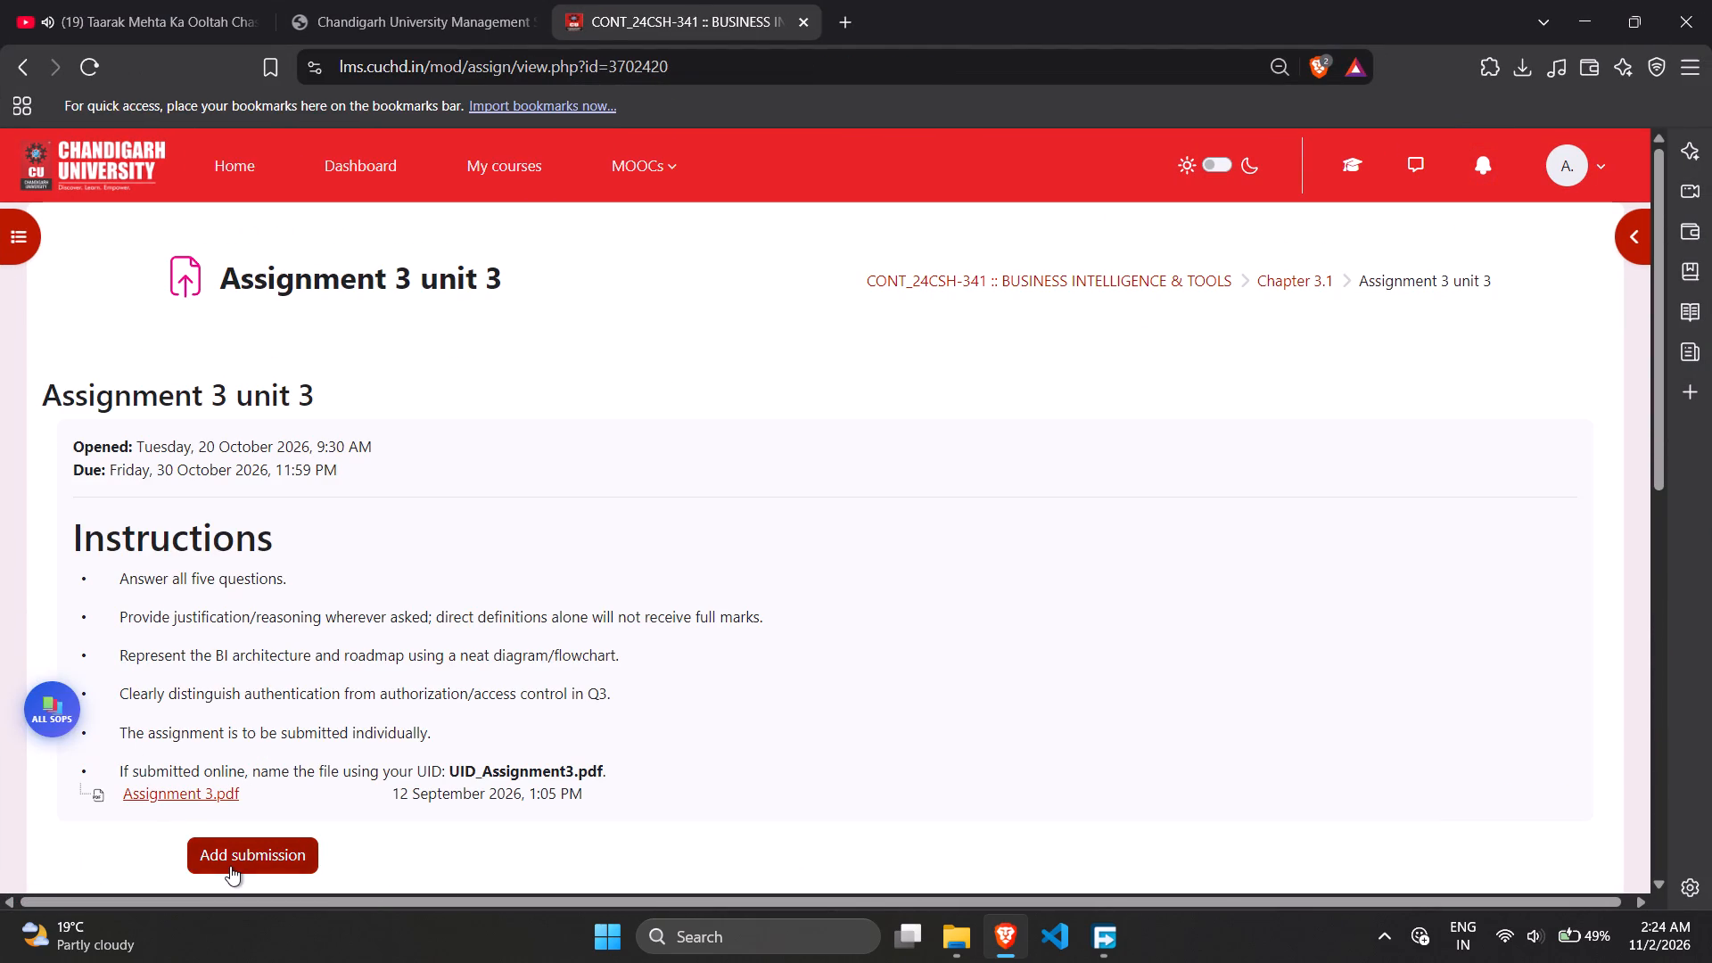
{"action": "scroll", "coordinate": [282, 706], "scroll_direction": "down", "scroll_amount": 2}
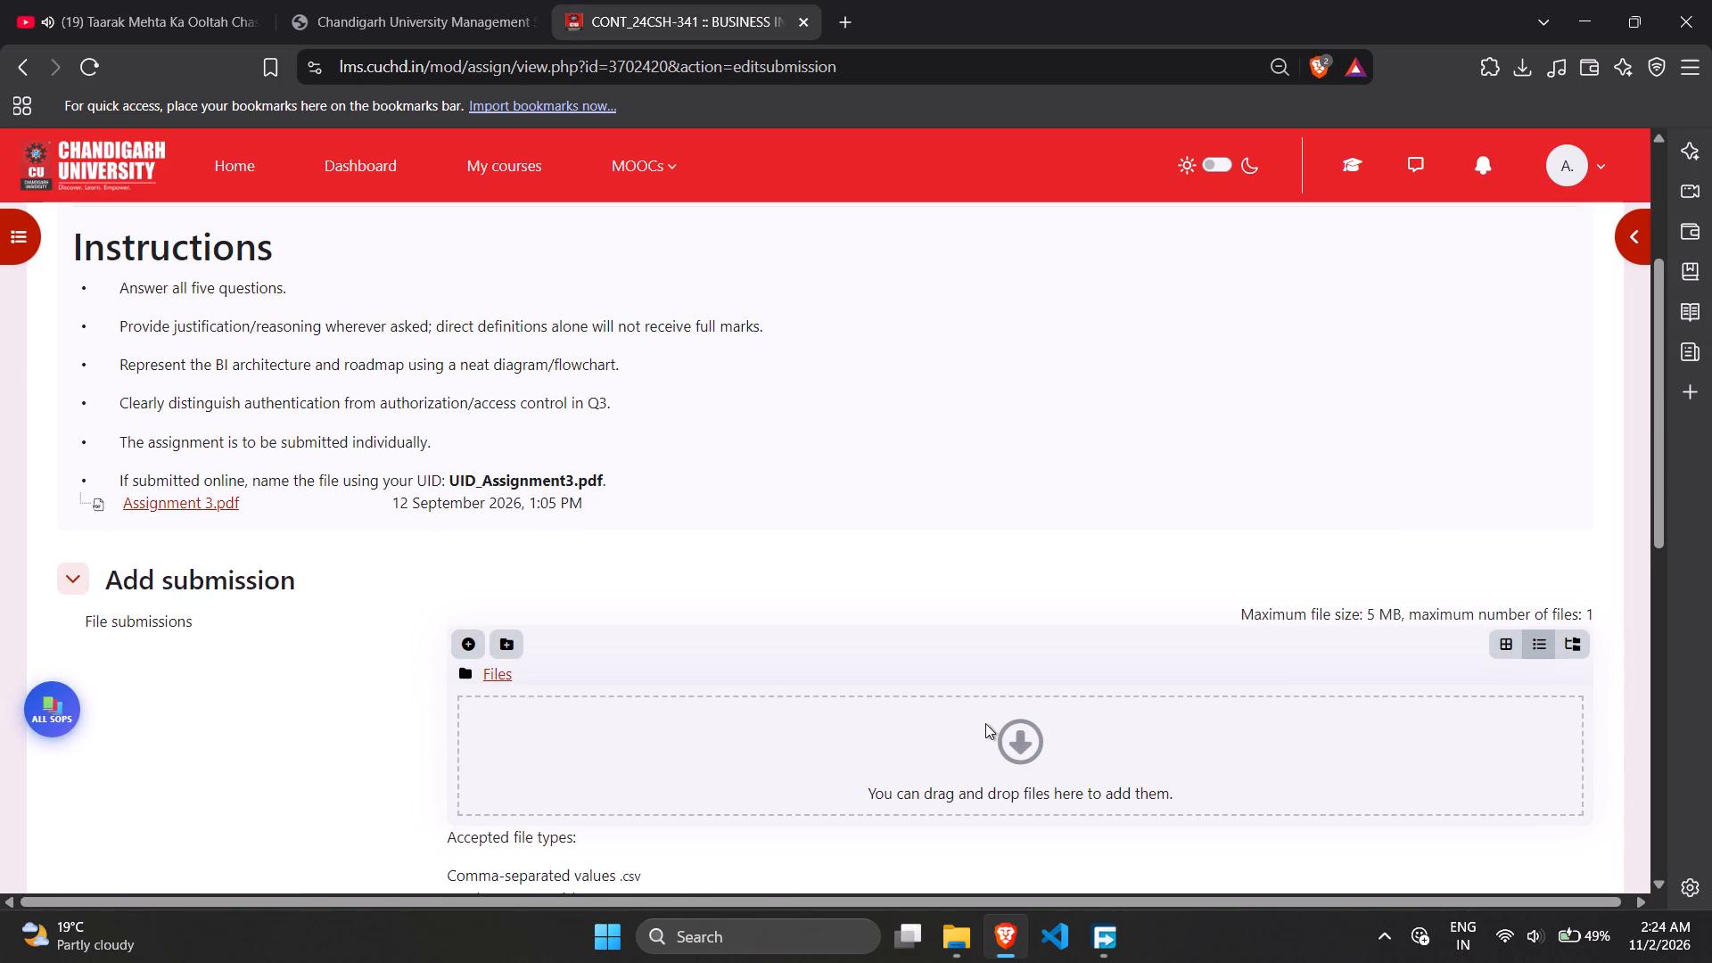
{"action": "left_click", "coordinate": [1026, 742]}
{"action": "scroll", "coordinate": [1026, 742], "scroll_direction": "down", "scroll_amount": 1}
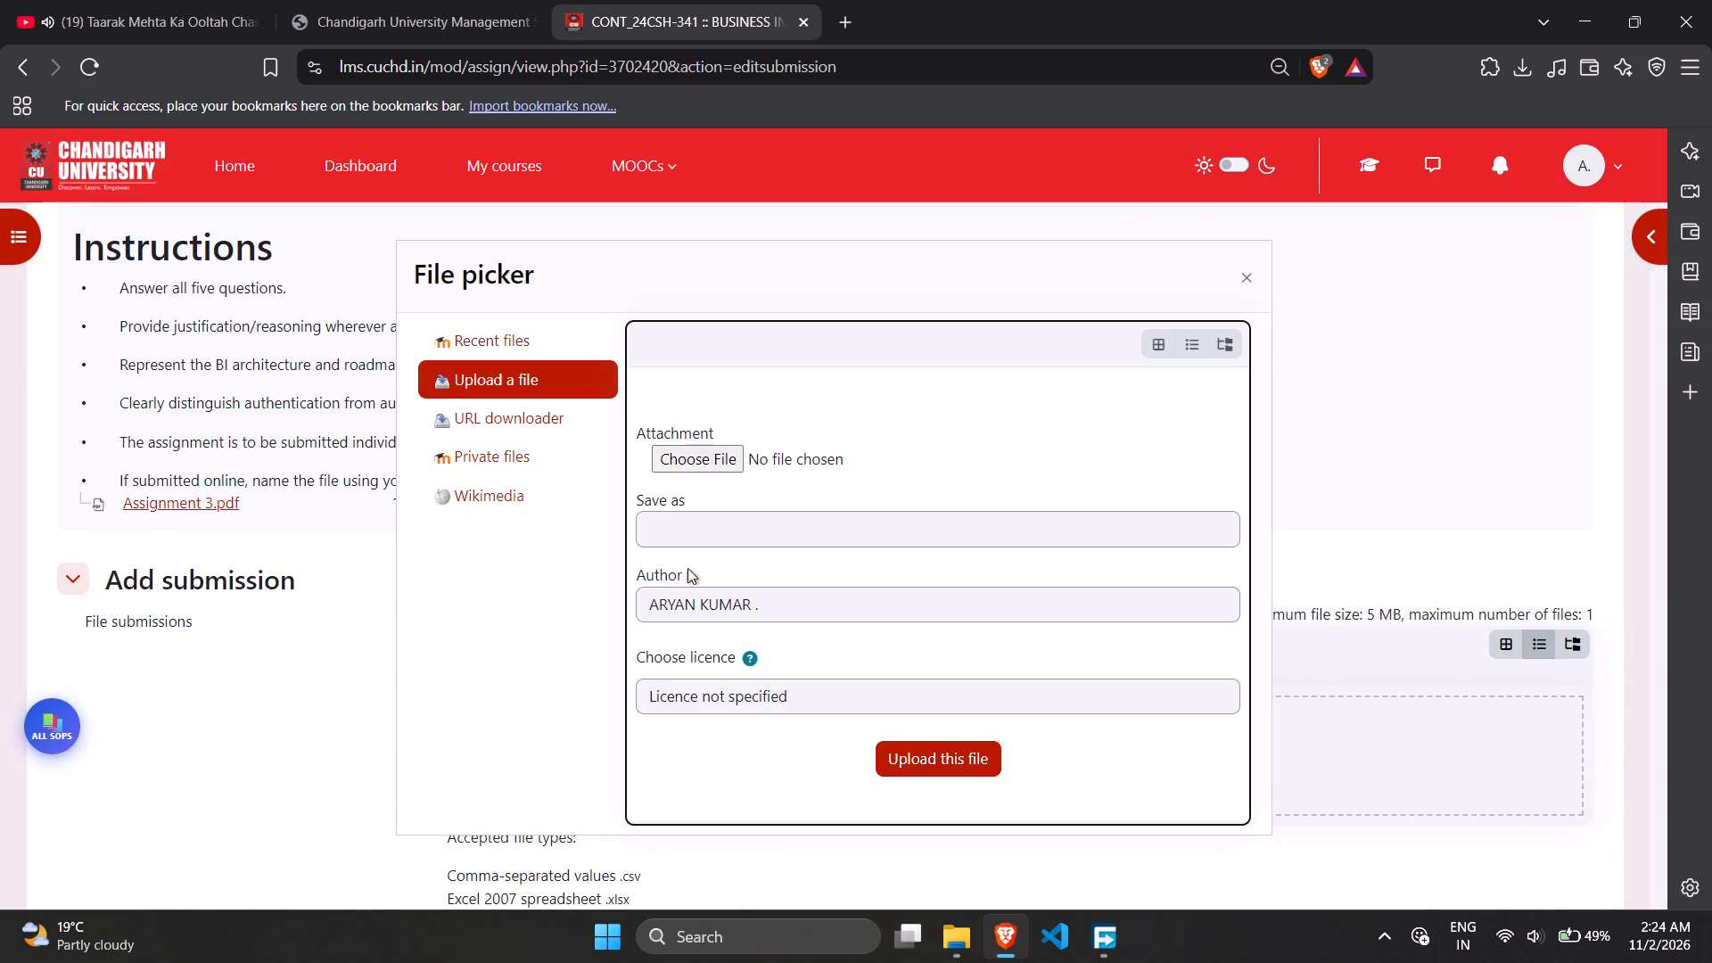
{"action": "left_click", "coordinate": [709, 449]}
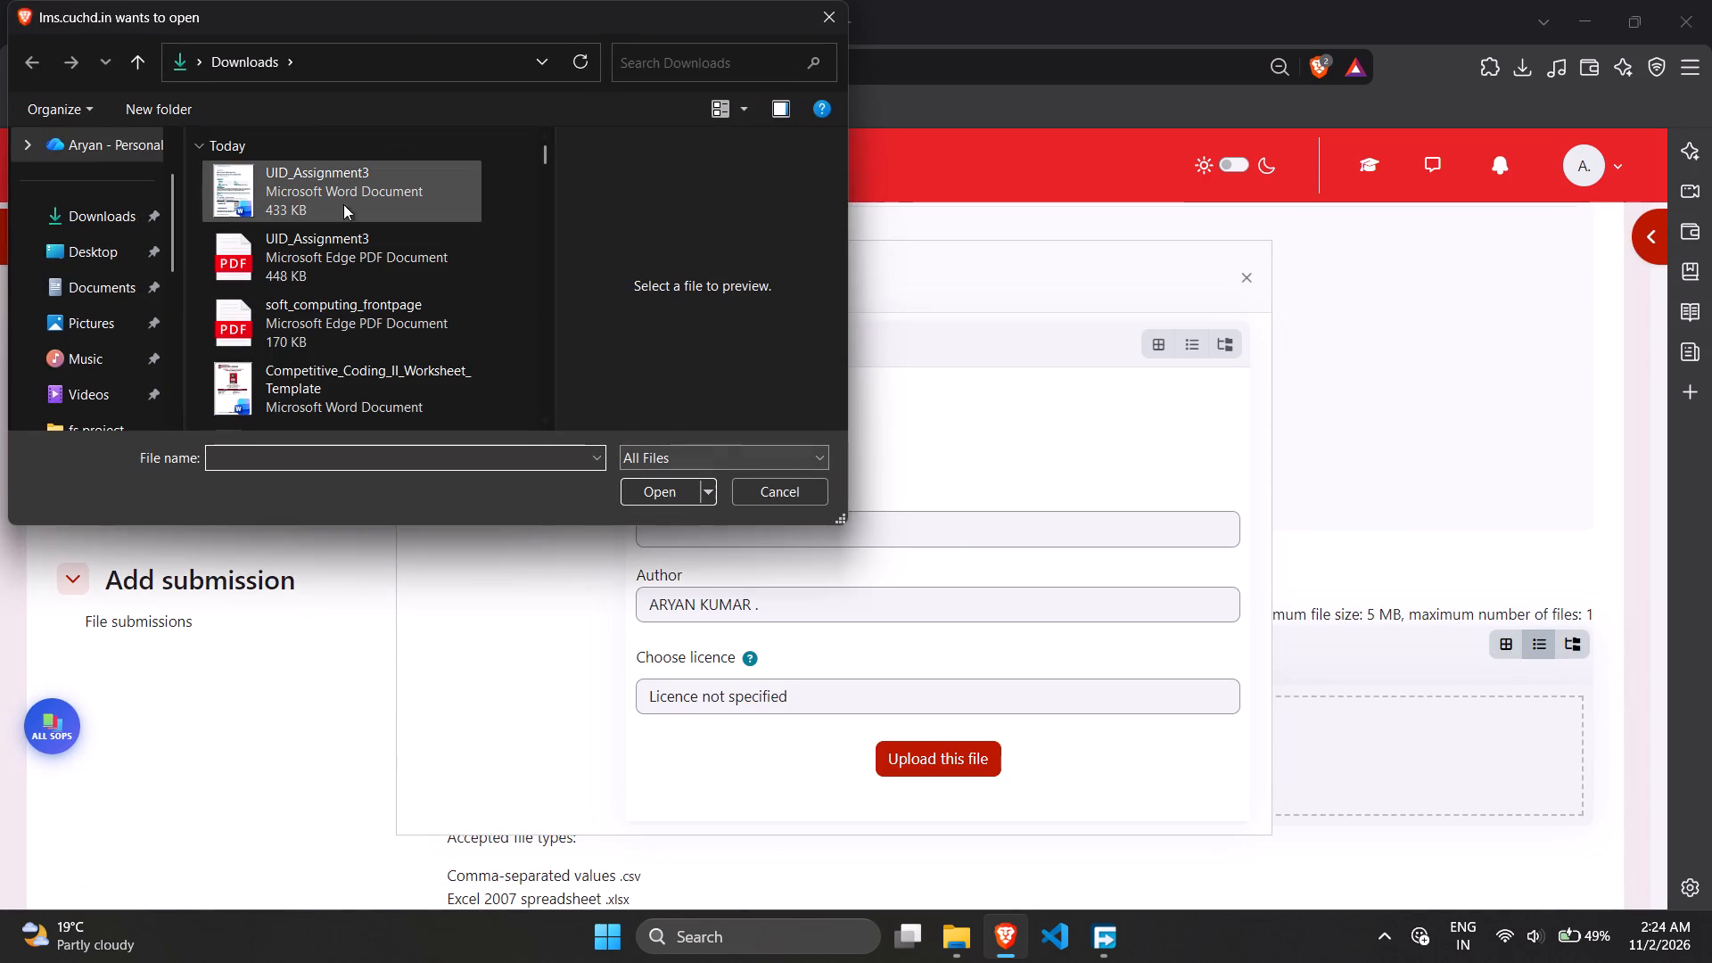
{"action": "left_click", "coordinate": [331, 192]}
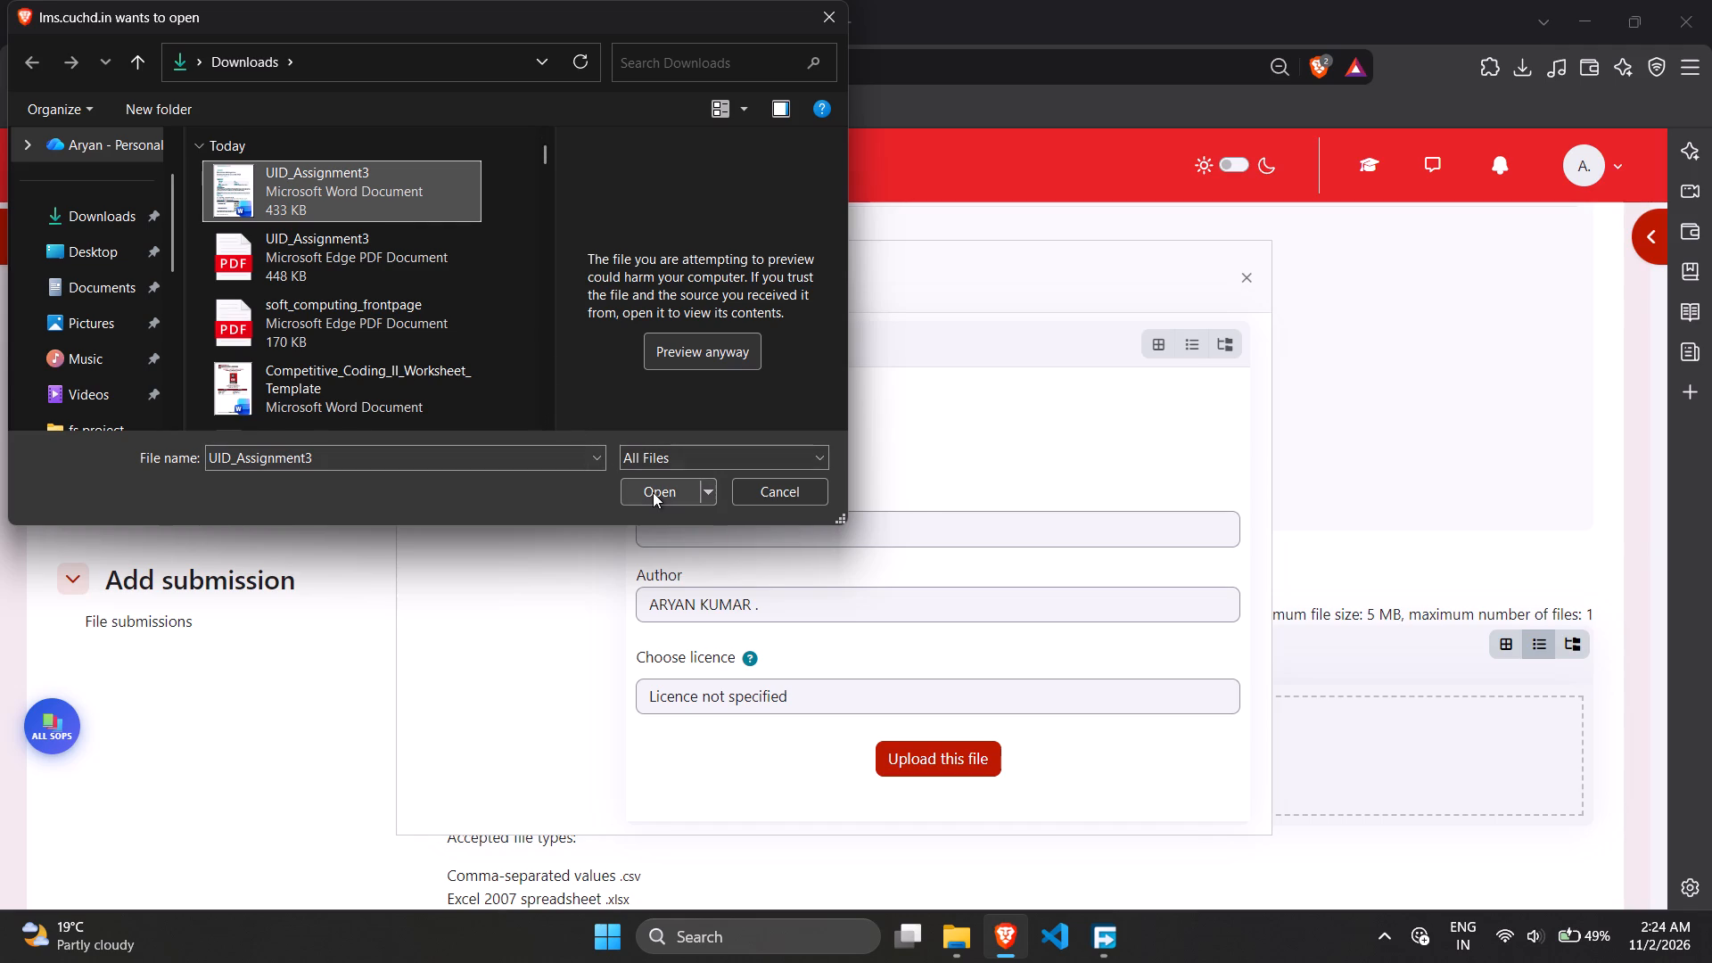
{"action": "left_click", "coordinate": [653, 492]}
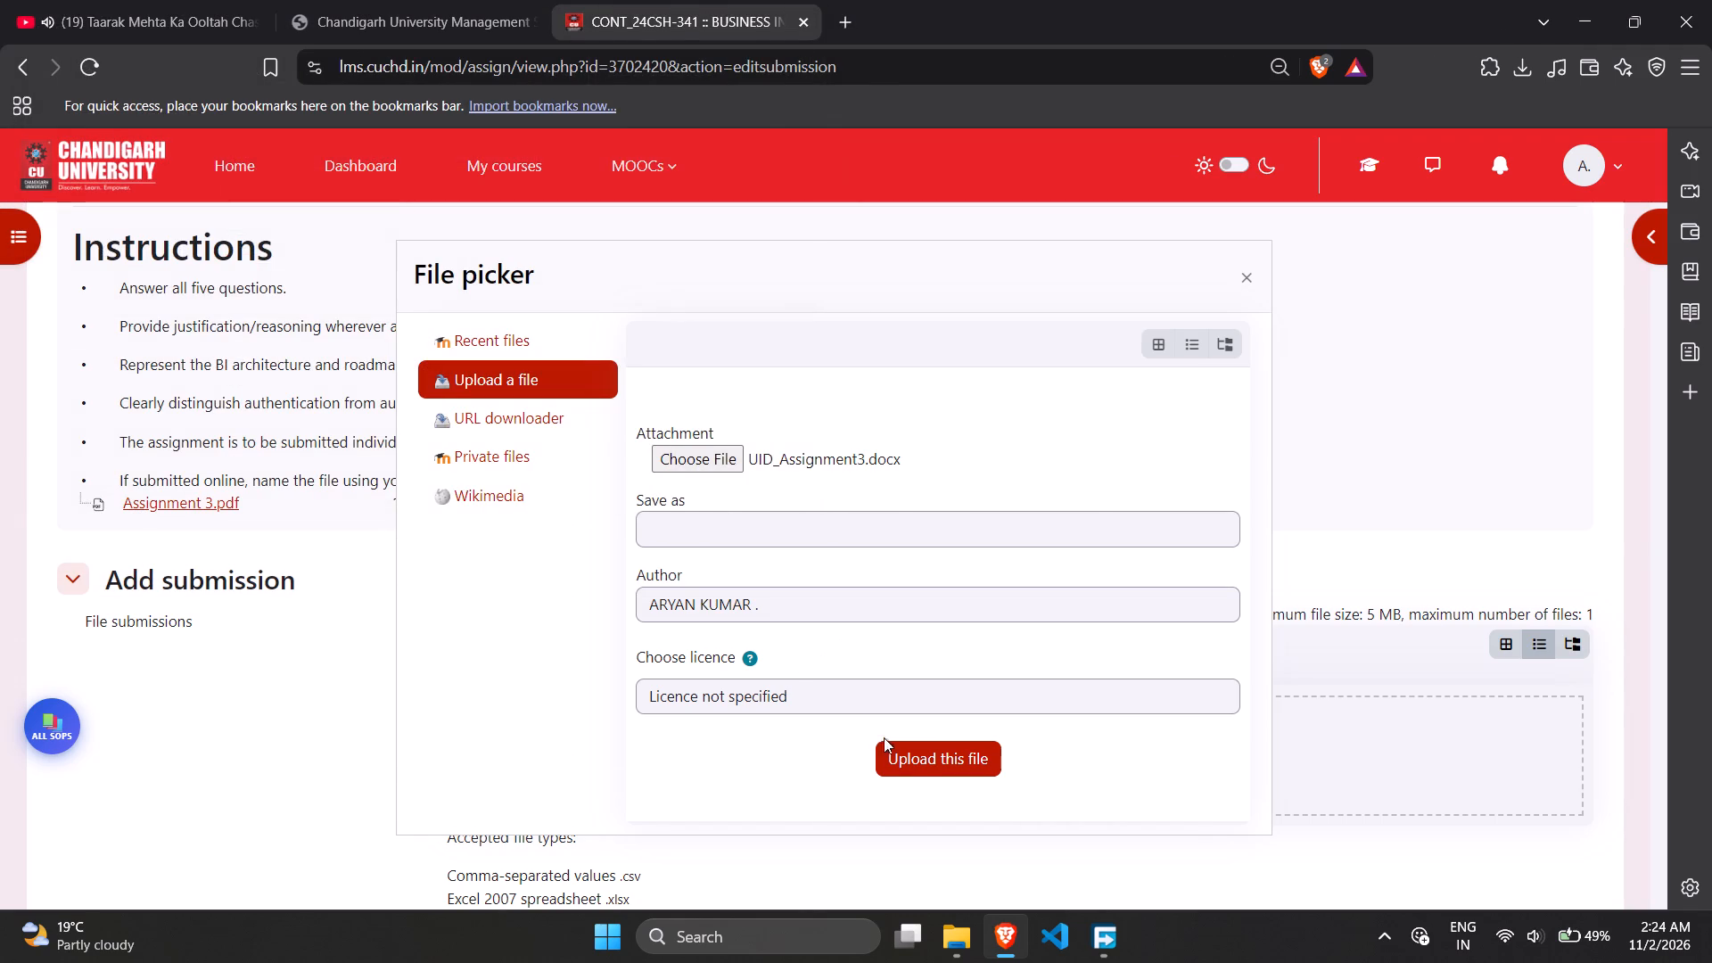
{"action": "left_click", "coordinate": [916, 765]}
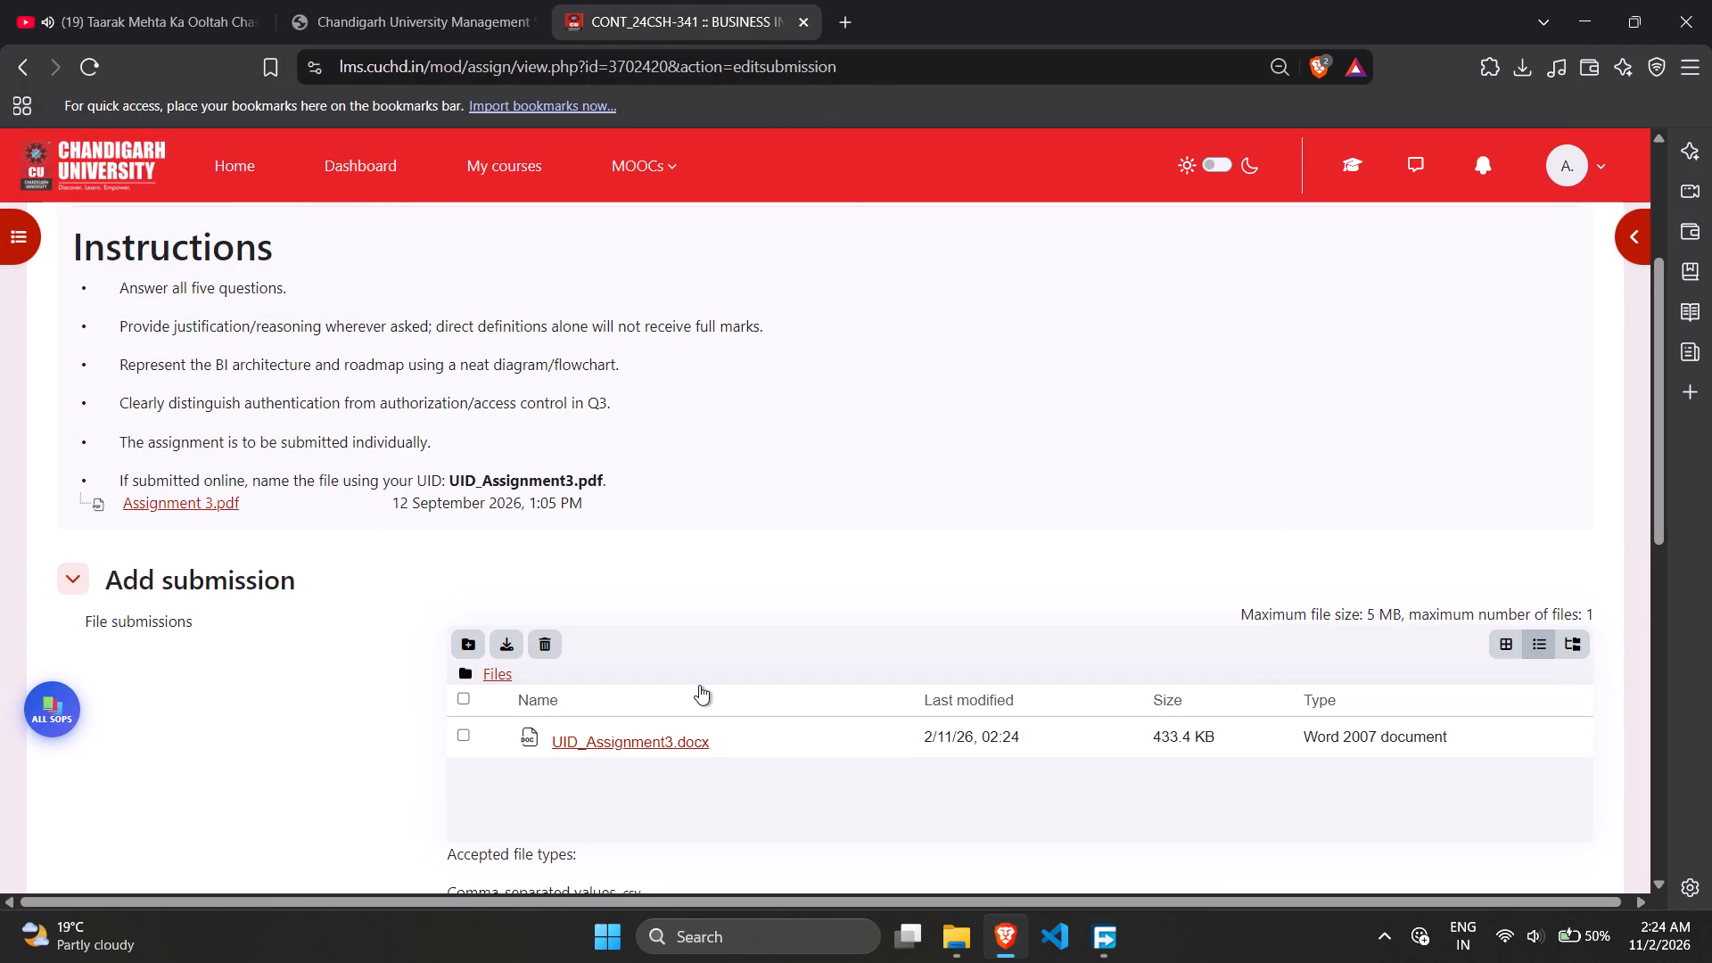
Save the Assignment 3 unit 3 submission and review its submission status table.
{"action": "scroll", "coordinate": [699, 685], "scroll_direction": "down", "scroll_amount": 3}
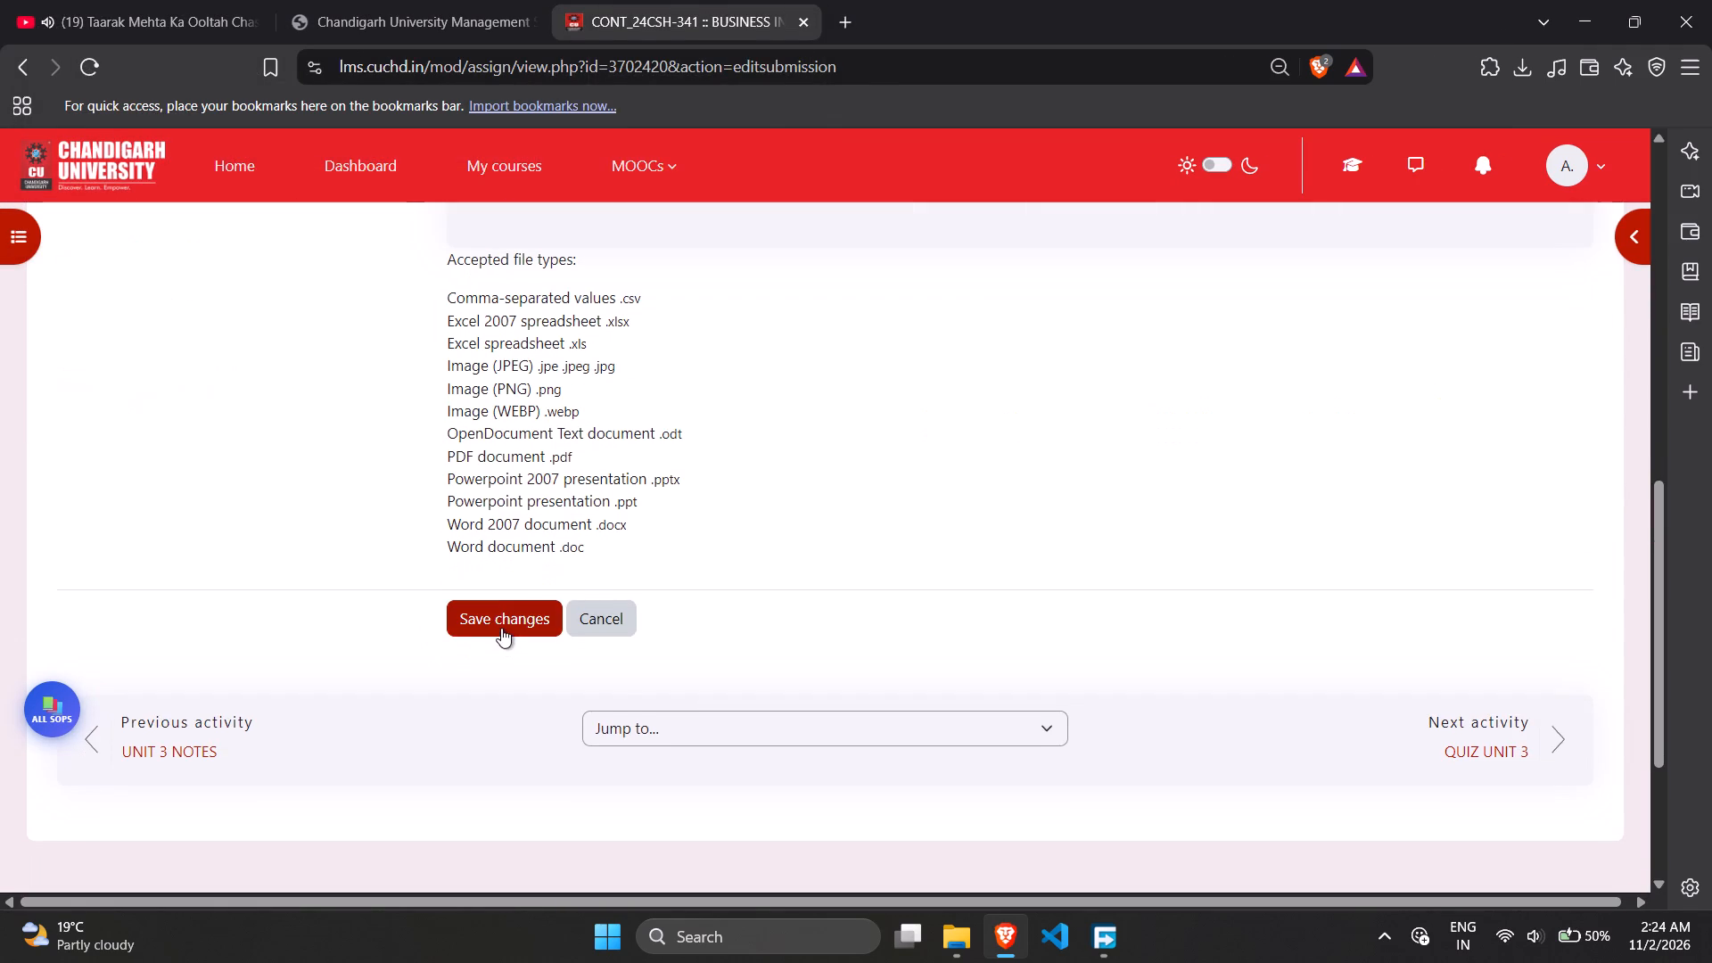
{"action": "left_click", "coordinate": [501, 628]}
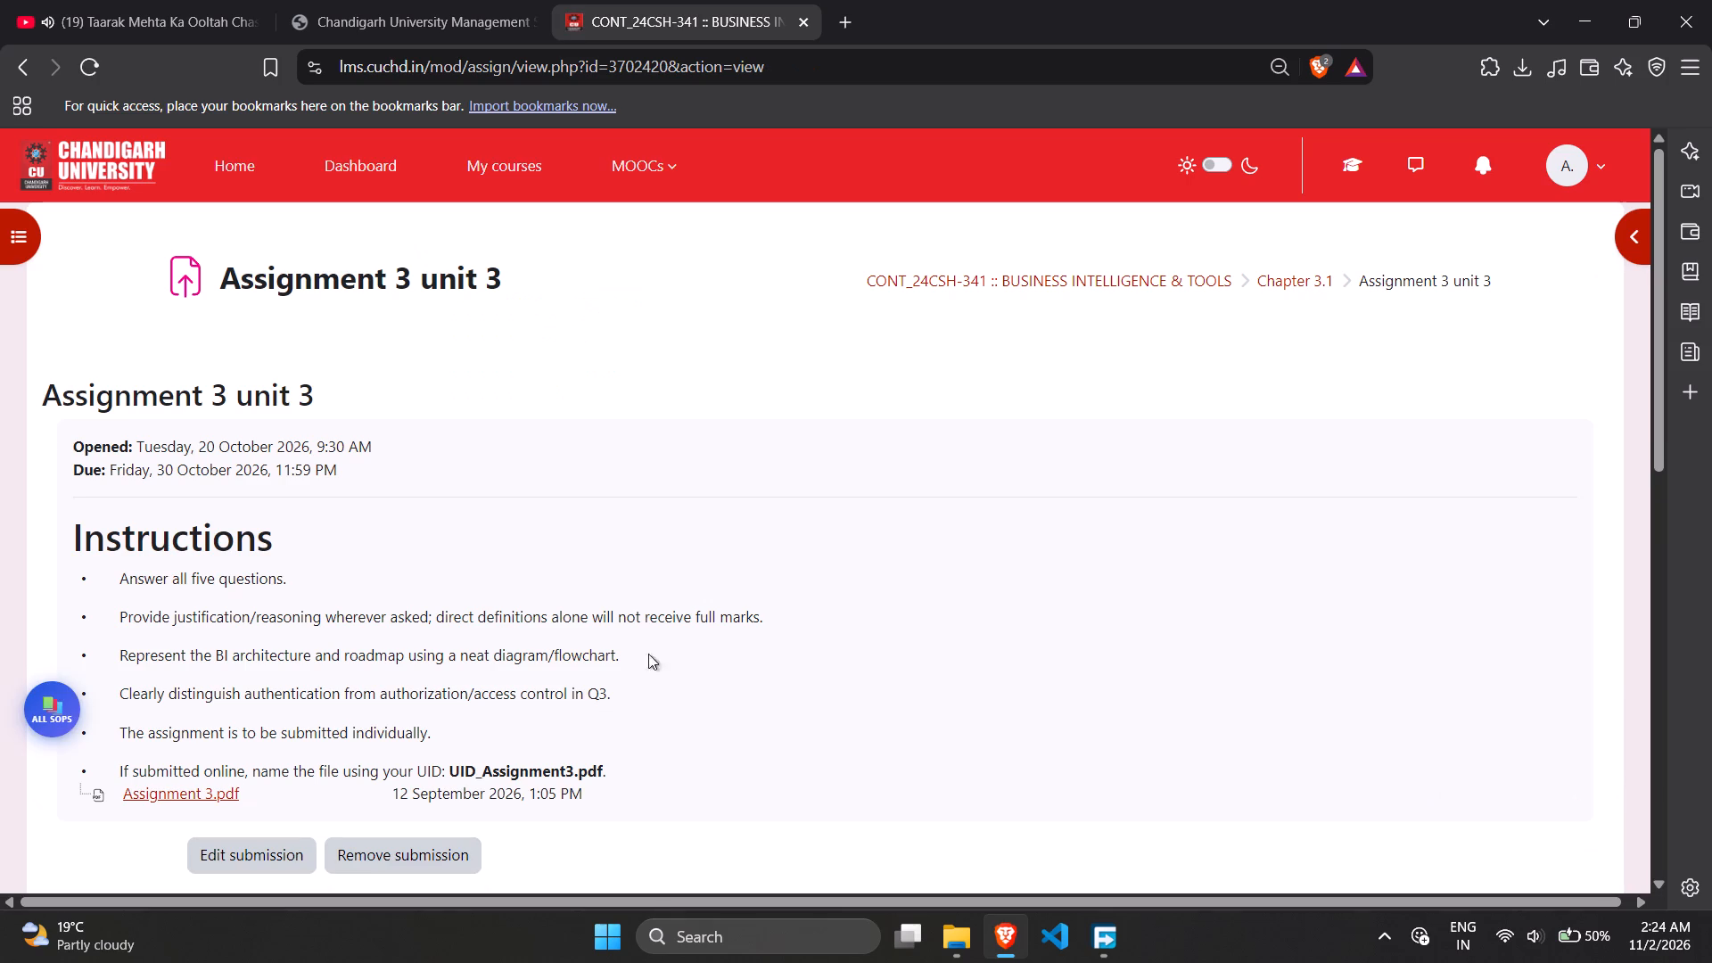
{"action": "scroll", "coordinate": [367, 632], "scroll_direction": "down", "scroll_amount": 2}
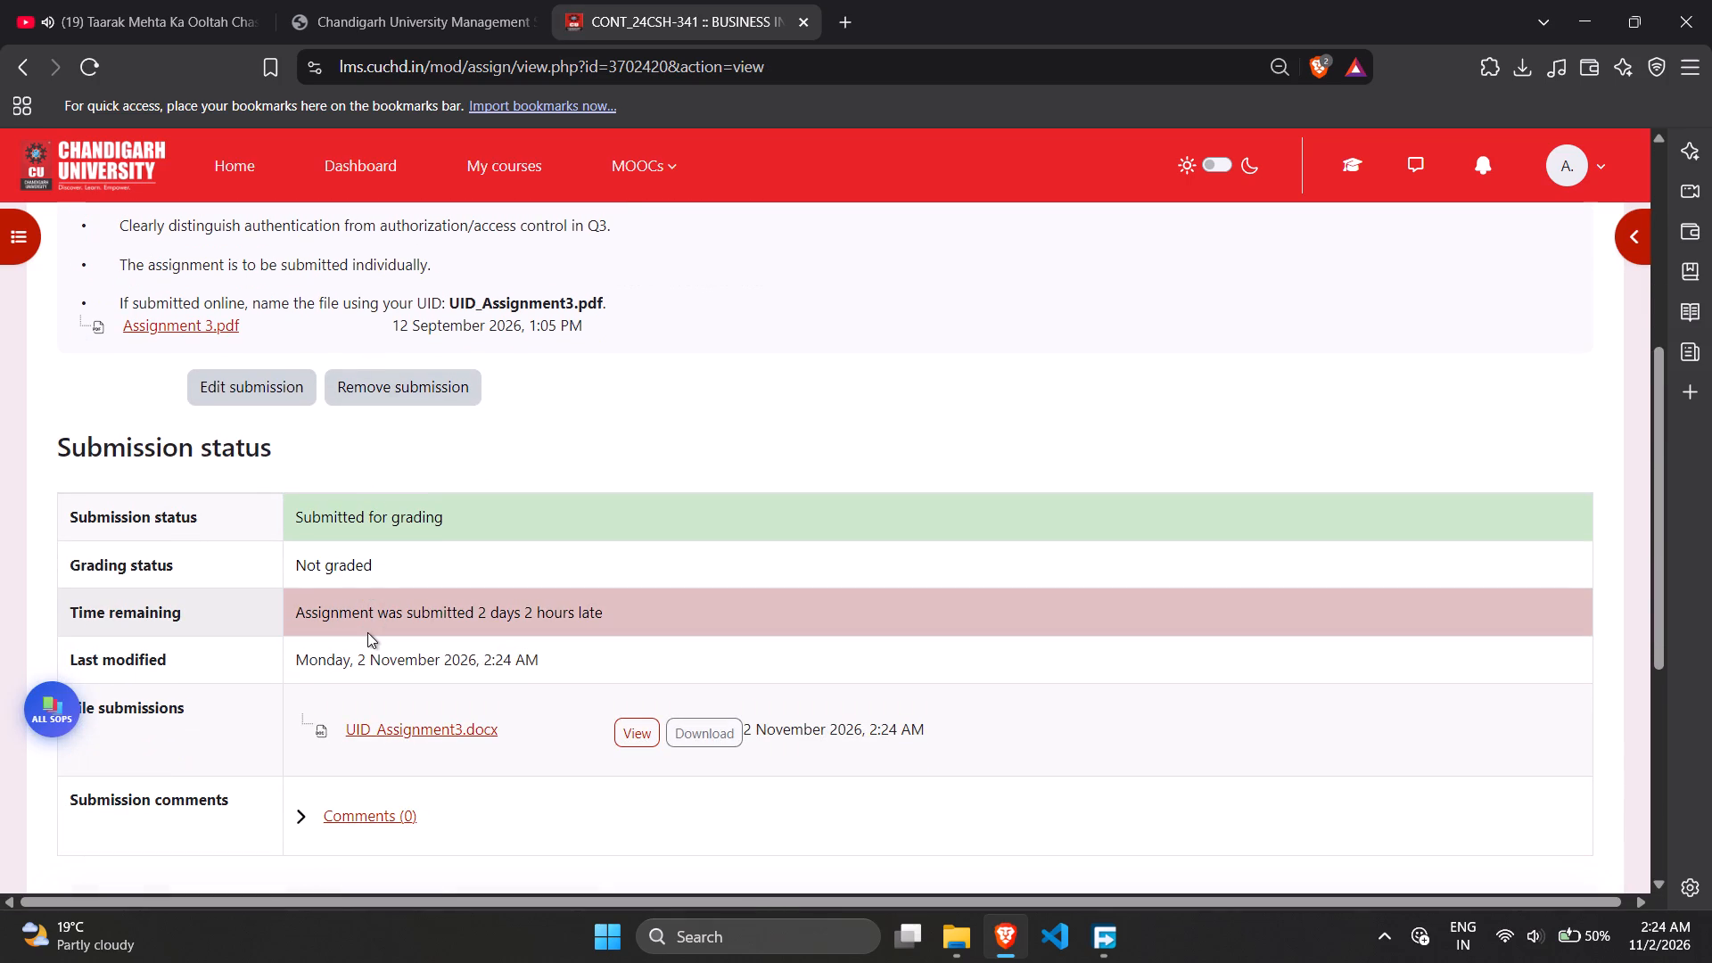
{"action": "scroll", "coordinate": [367, 632], "scroll_direction": "down", "scroll_amount": 1}
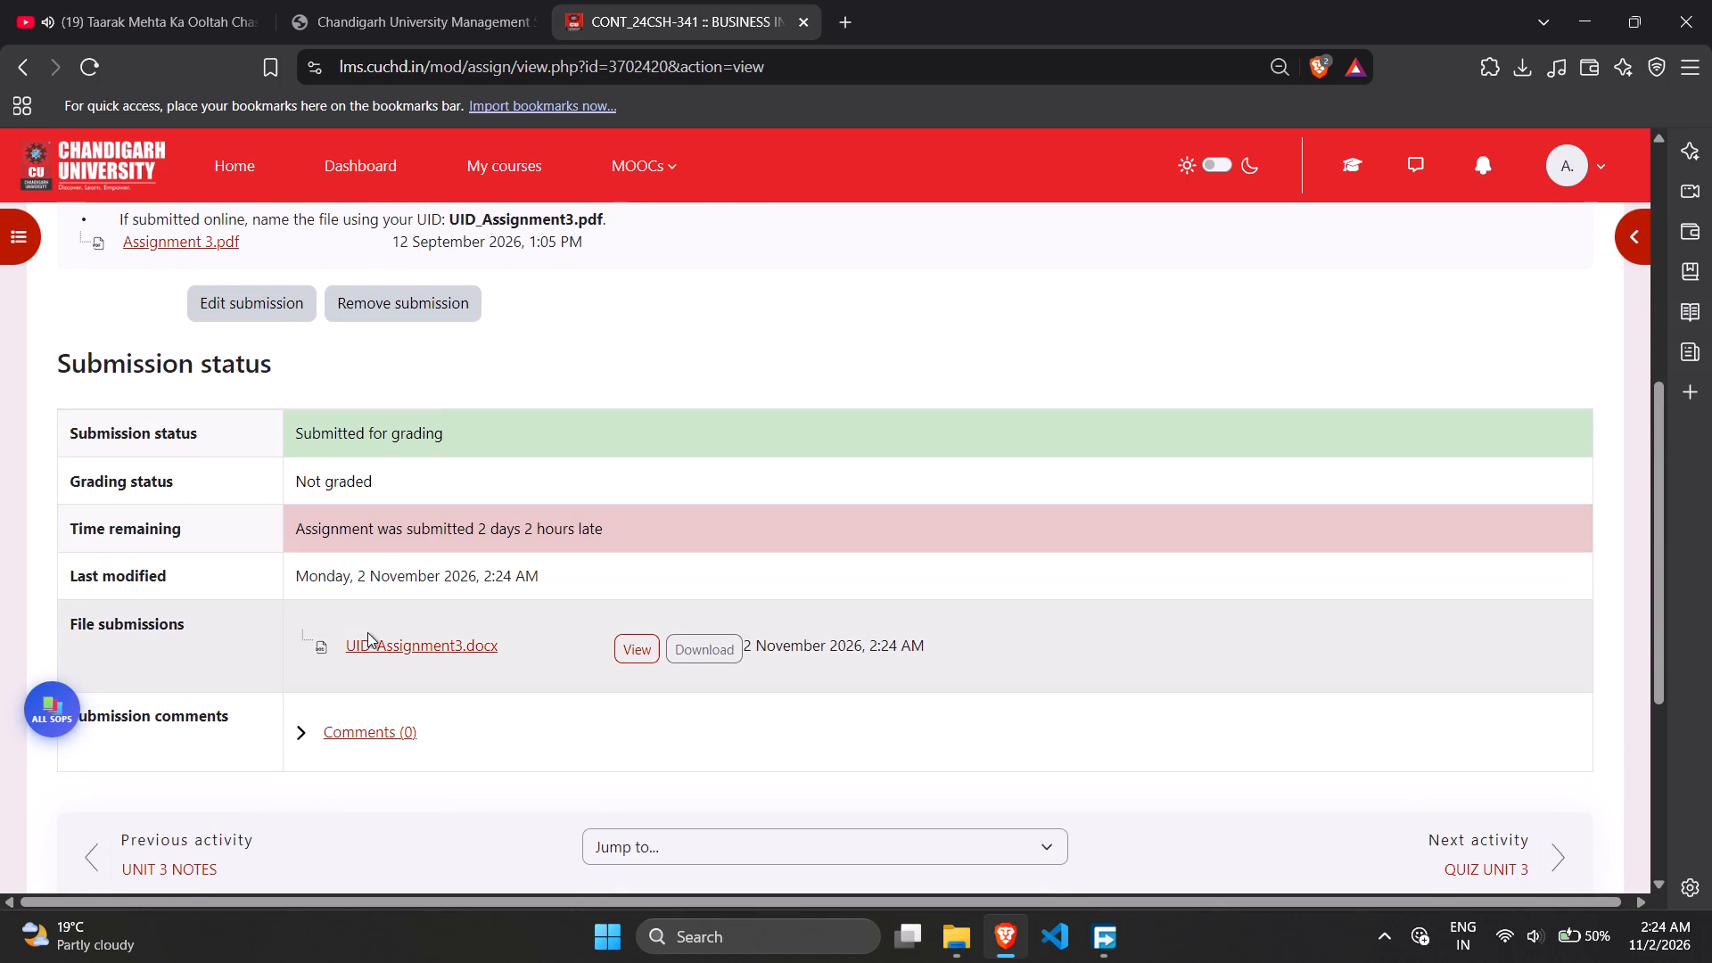
Go to the LMS home page and check the notifications under Academics and Study material.
{"action": "scroll", "coordinate": [367, 632], "scroll_direction": "up", "scroll_amount": 6}
{"action": "left_click", "coordinate": [236, 148]}
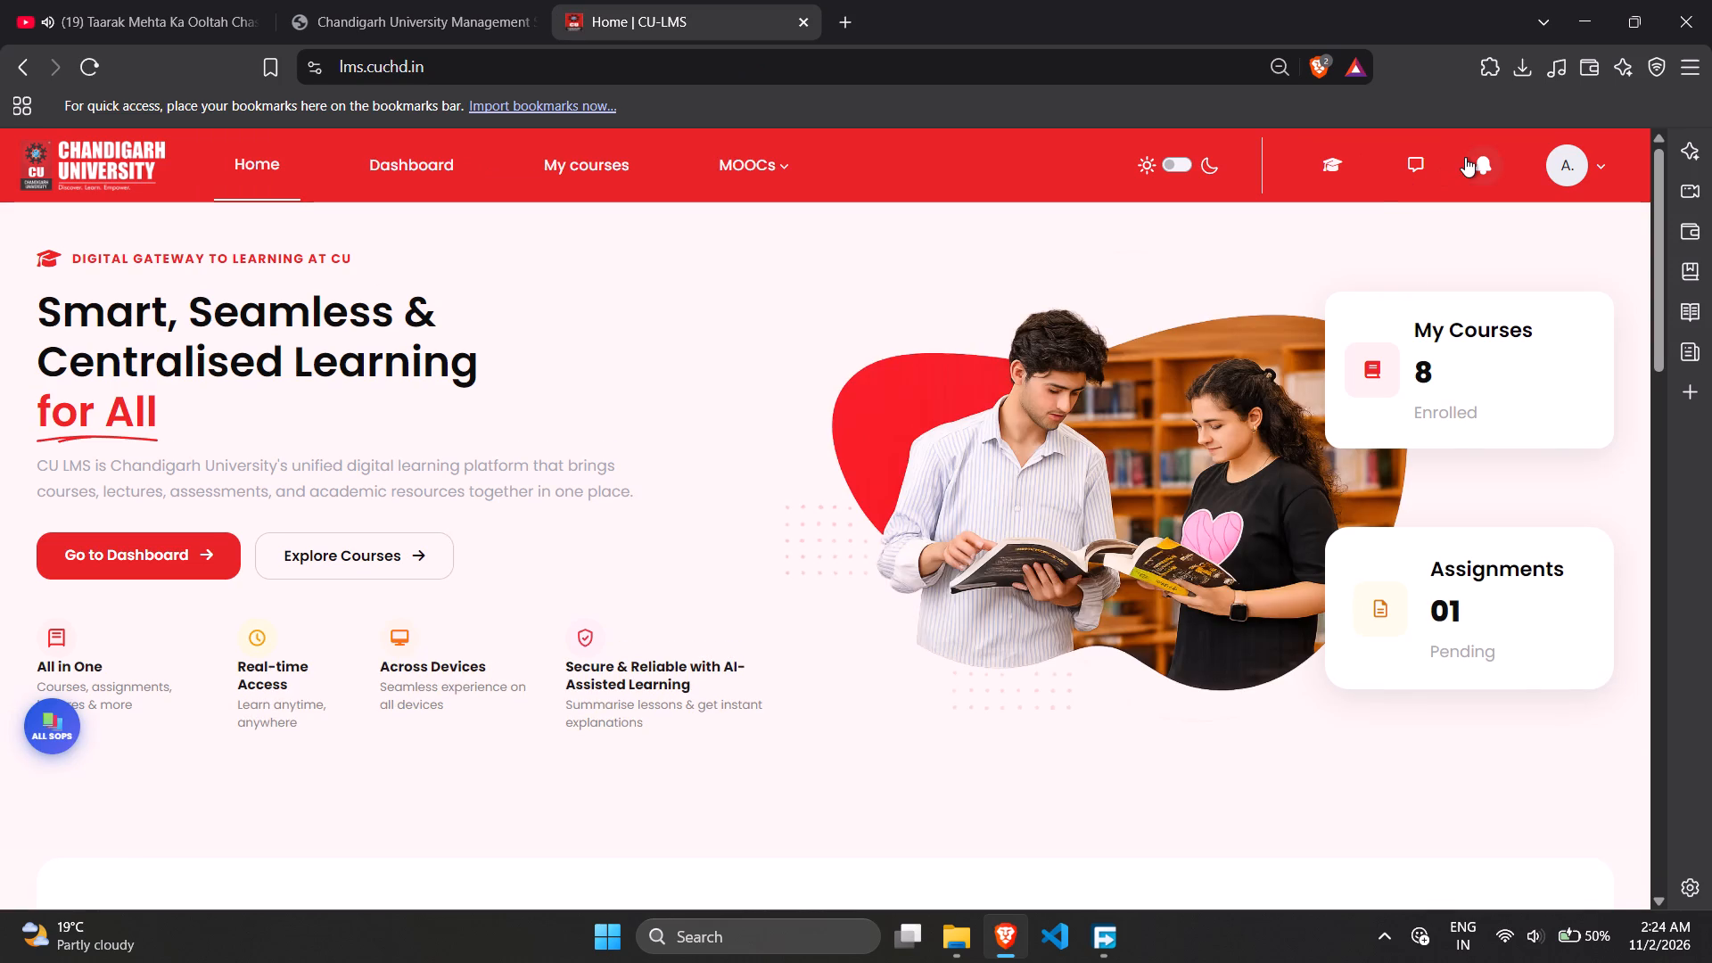
{"action": "left_click", "coordinate": [1465, 157]}
{"action": "left_click", "coordinate": [1282, 276]}
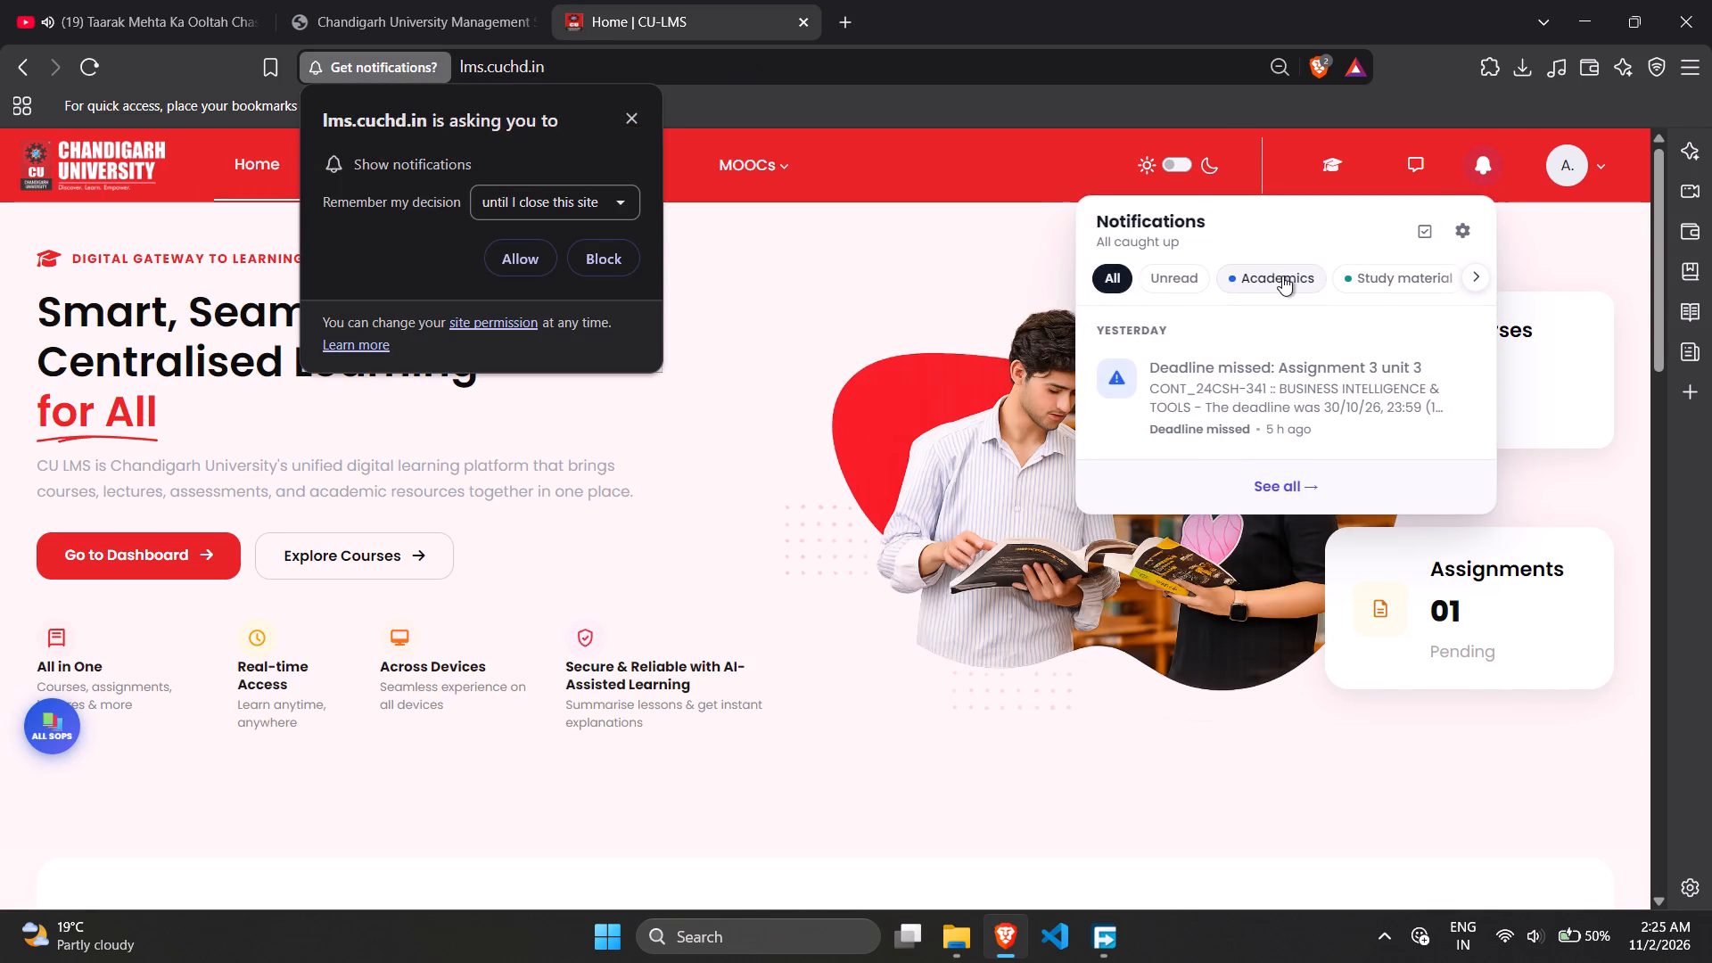
{"action": "left_click", "coordinate": [1406, 274]}
{"action": "left_click", "coordinate": [1475, 270]}
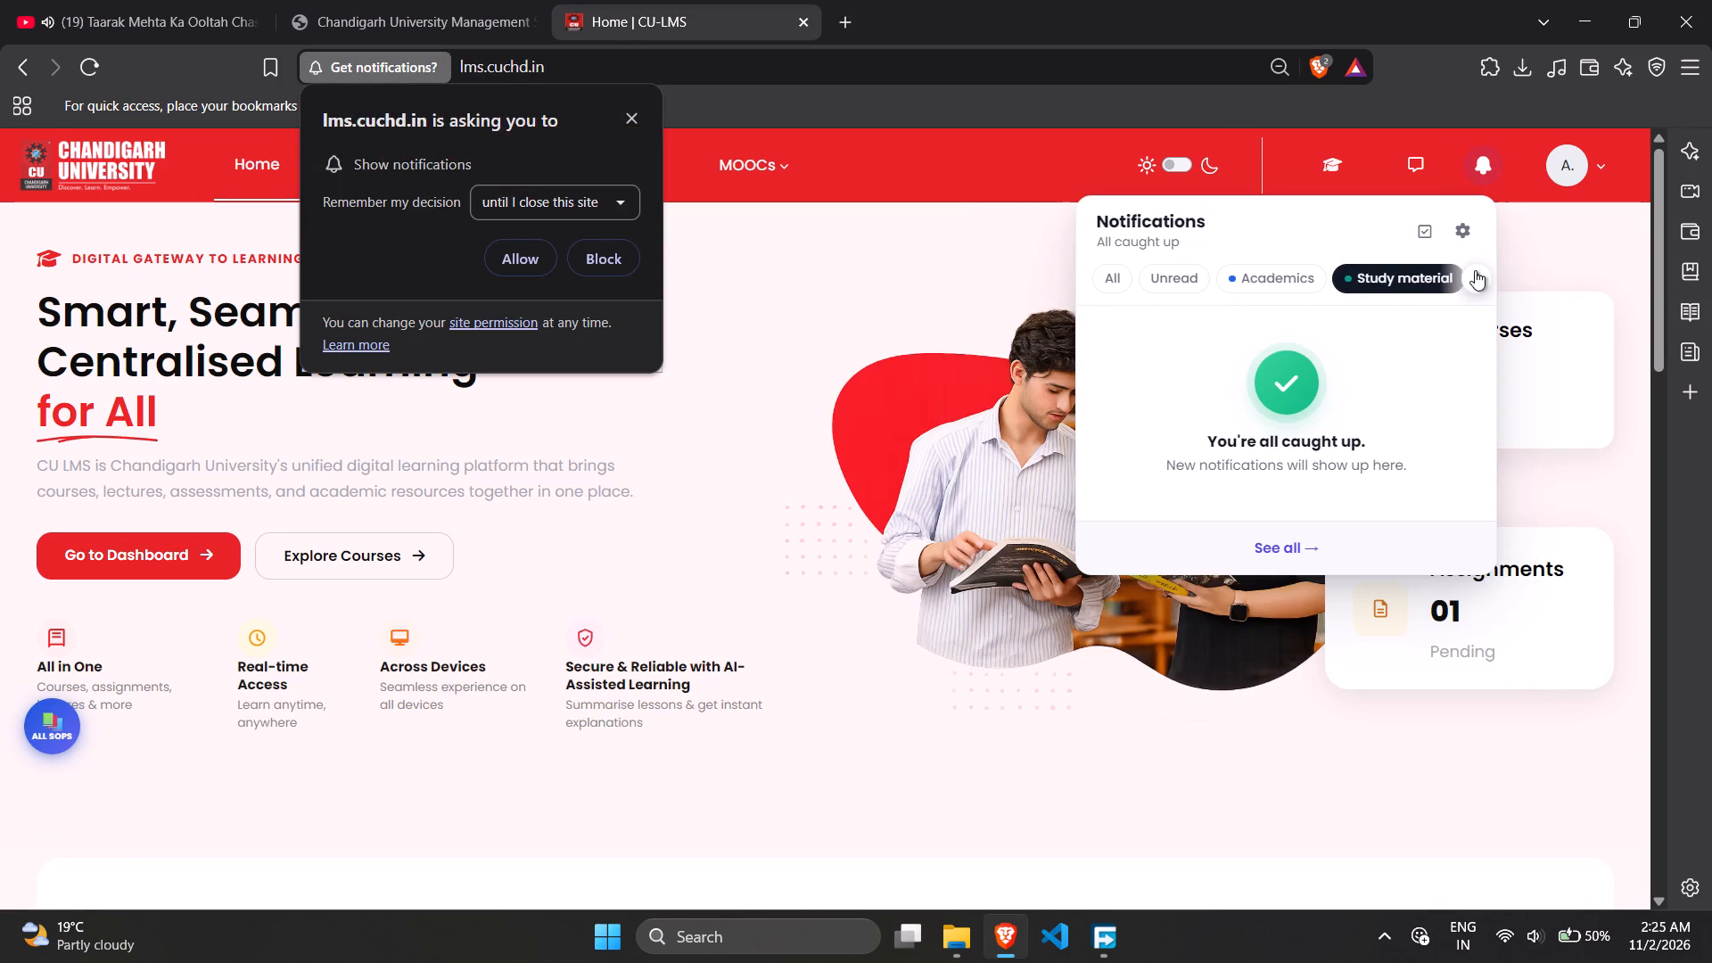
{"action": "left_click", "coordinate": [671, 513]}
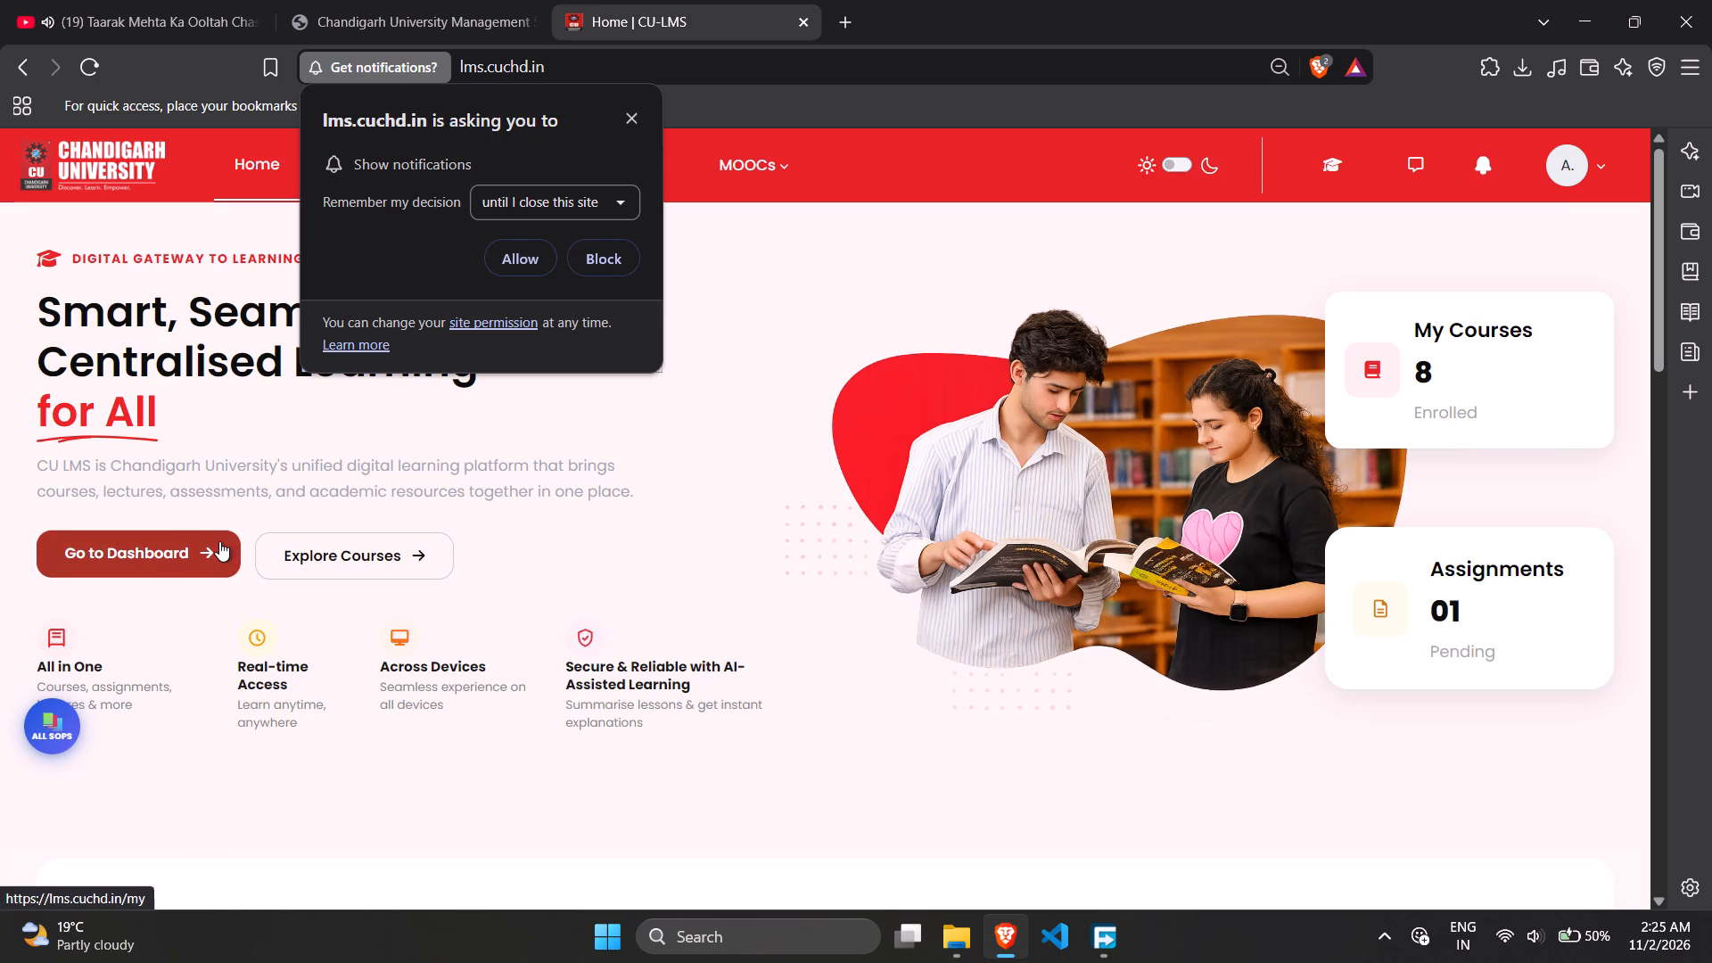
Look through the LMS dashboard for pending assignments, course progress, assignment evaluation and calendar entries.
{"action": "left_click", "coordinate": [184, 551]}
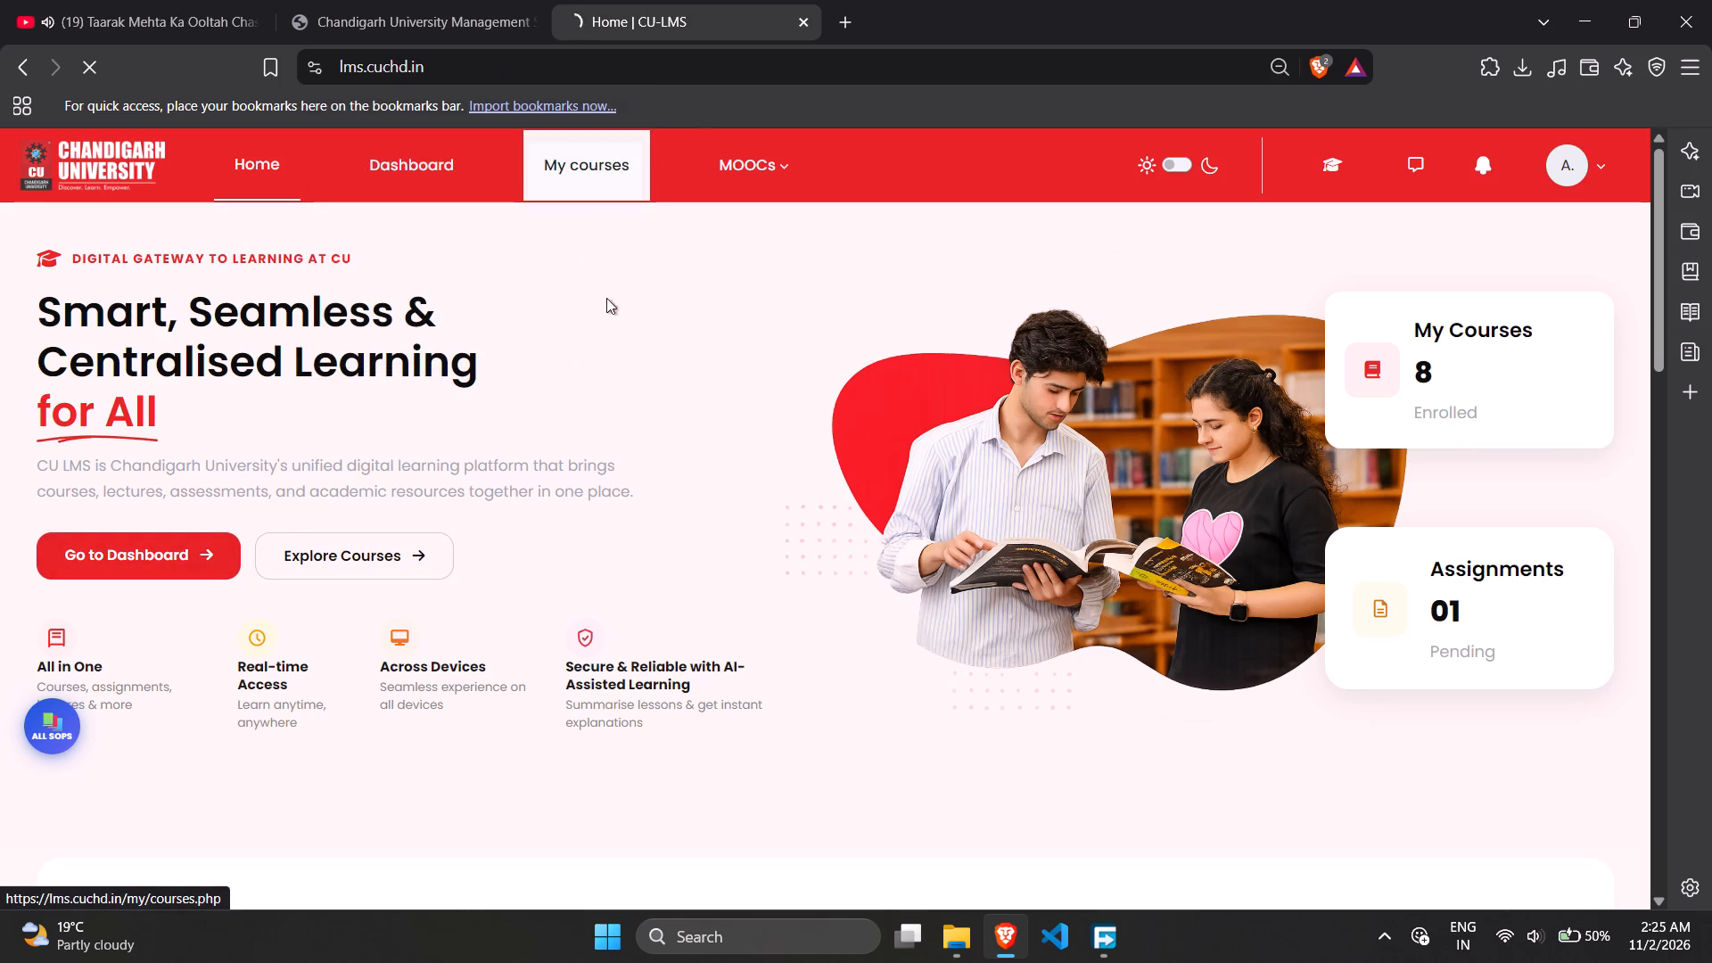
{"action": "scroll", "coordinate": [627, 585], "scroll_direction": "down", "scroll_amount": 3}
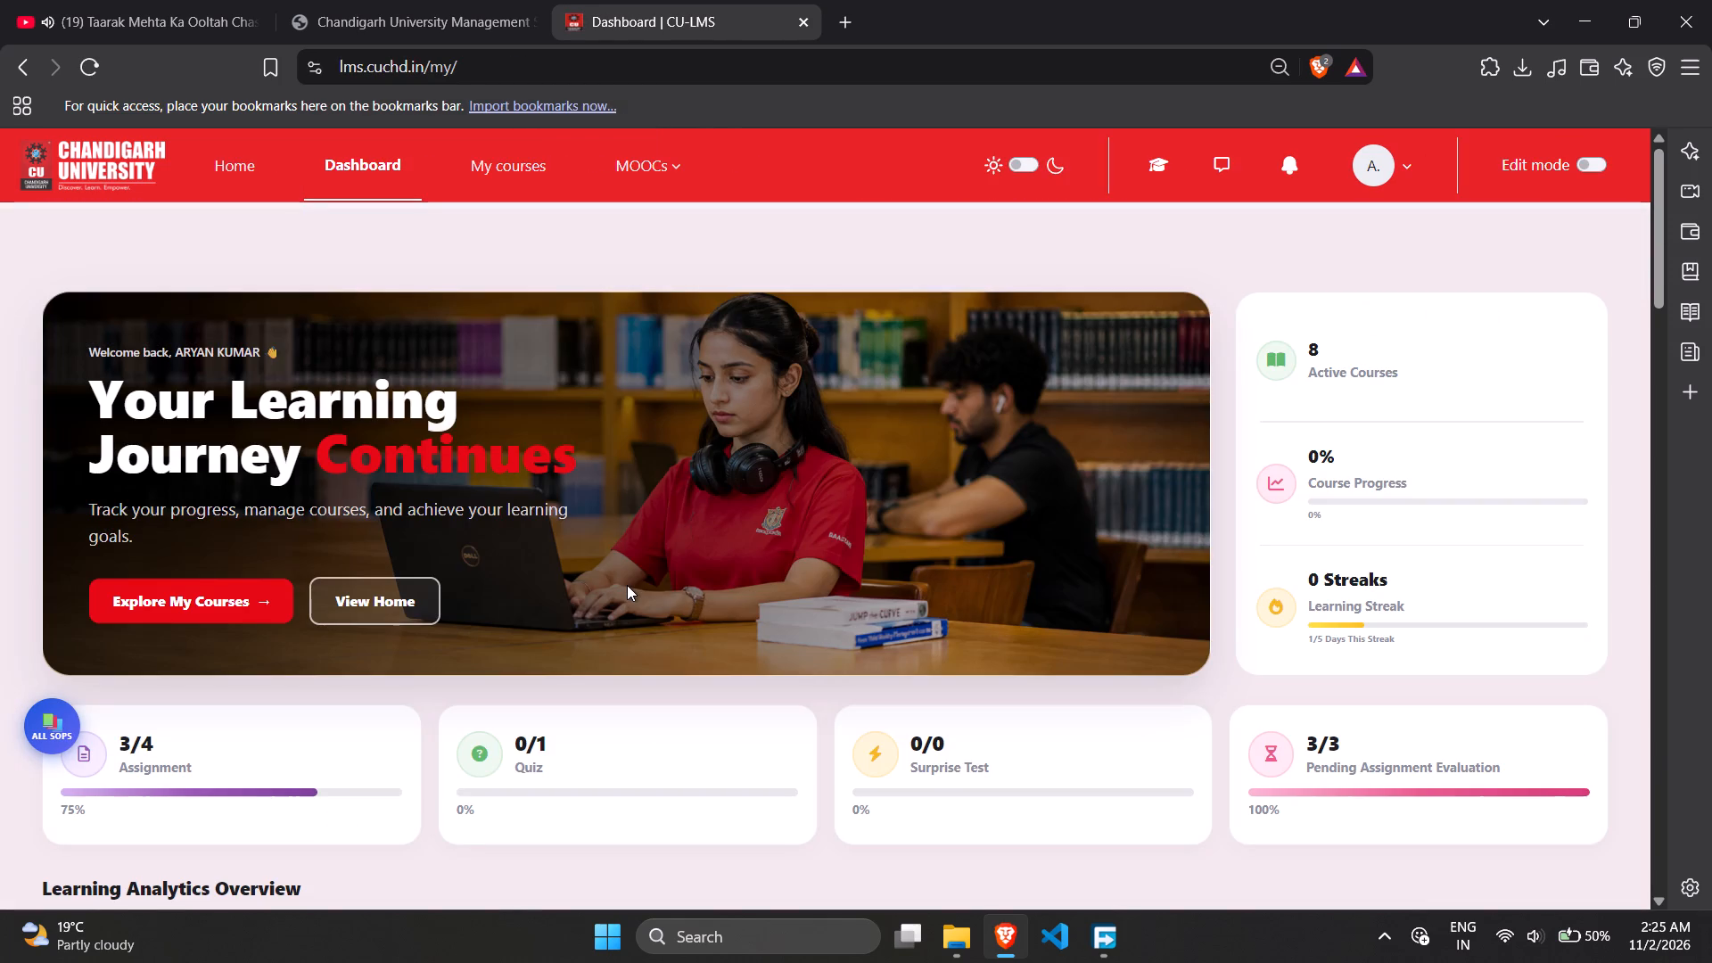
{"action": "left_click", "coordinate": [347, 603]}
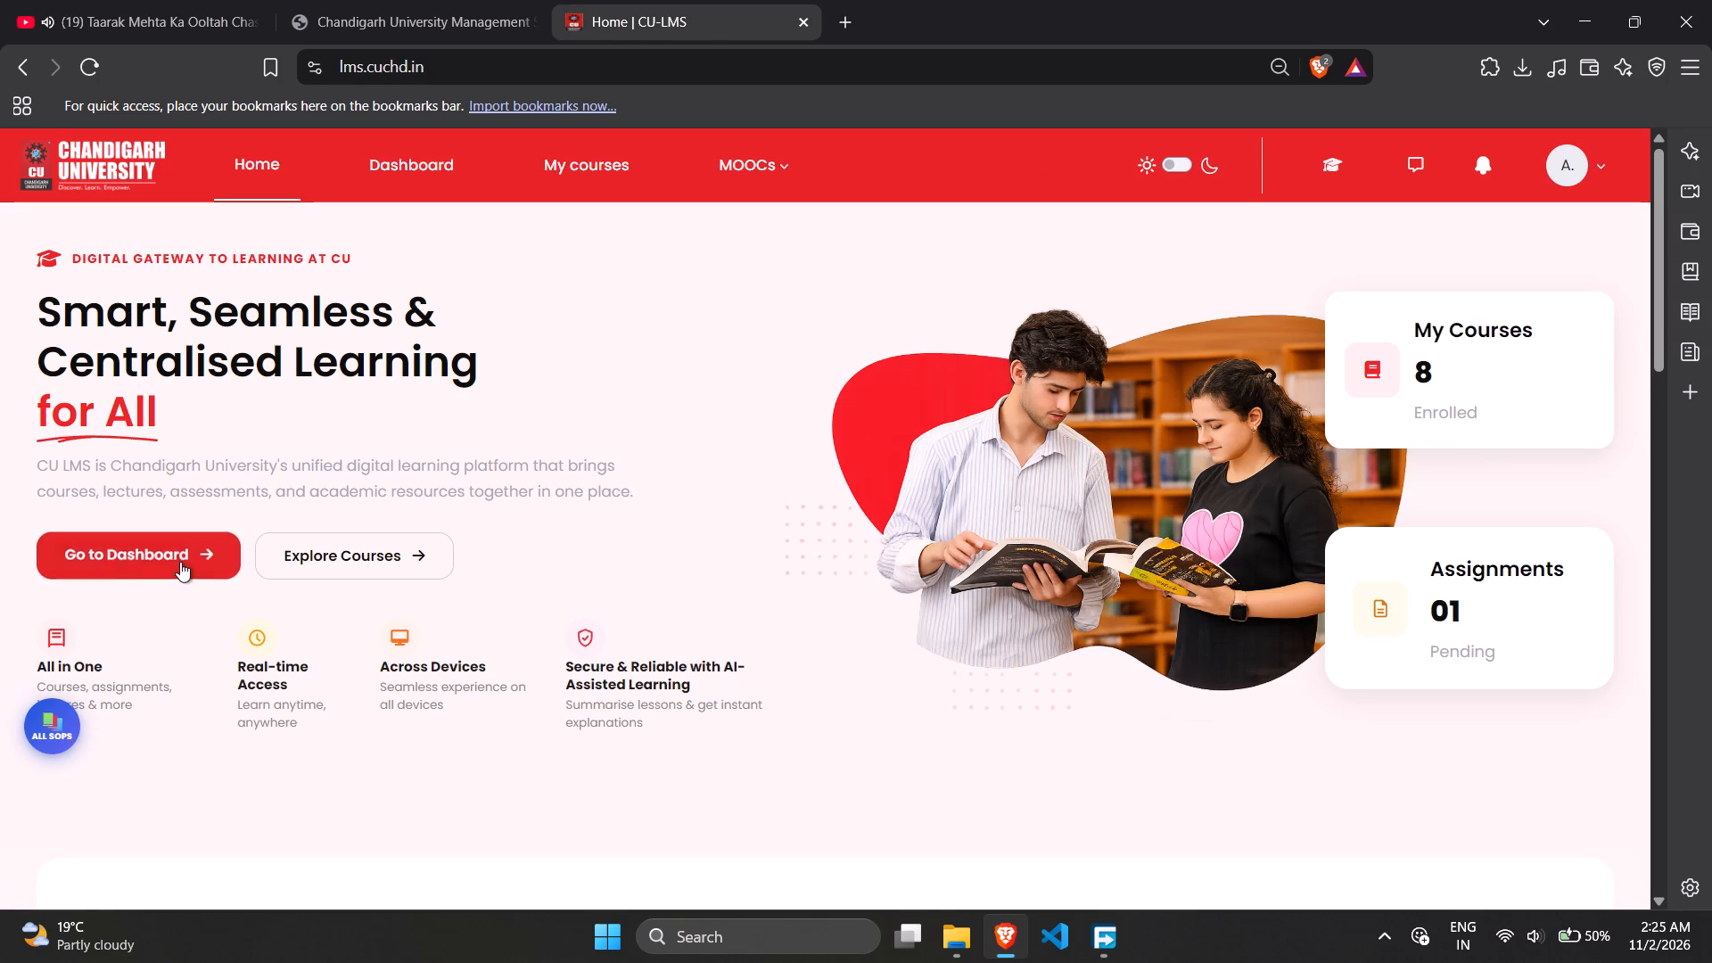
{"action": "left_click", "coordinate": [180, 560]}
{"action": "scroll", "coordinate": [758, 739], "scroll_direction": "down", "scroll_amount": 2}
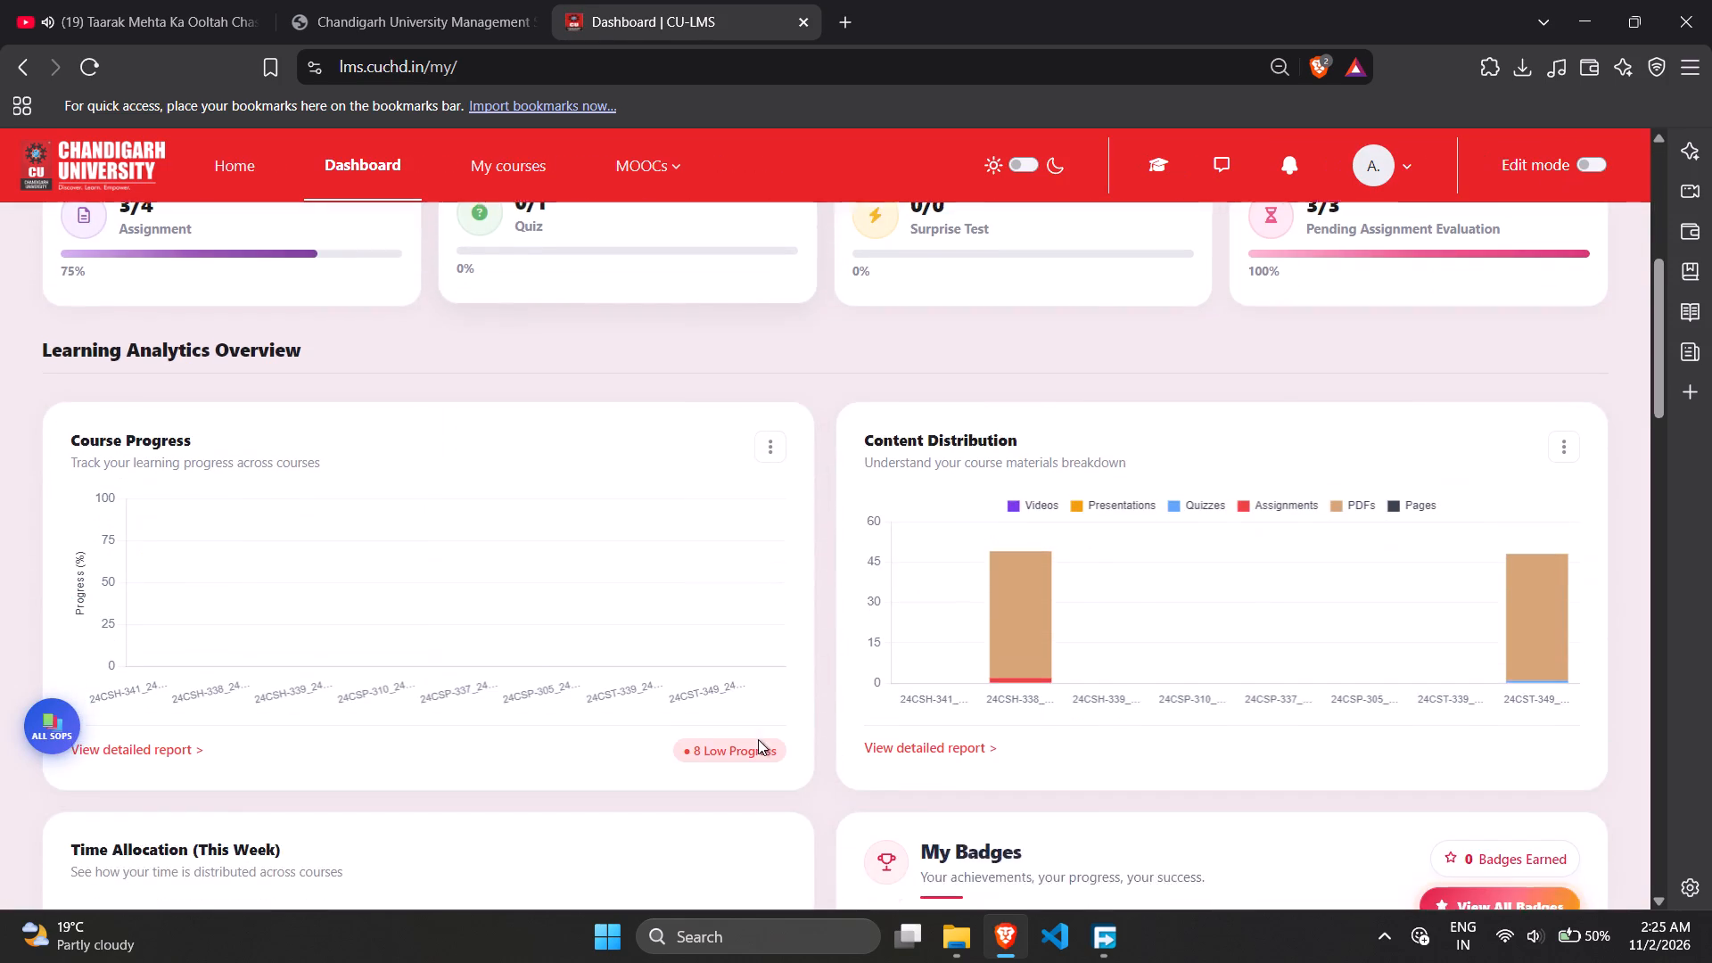
{"action": "scroll", "coordinate": [758, 739], "scroll_direction": "down", "scroll_amount": 4}
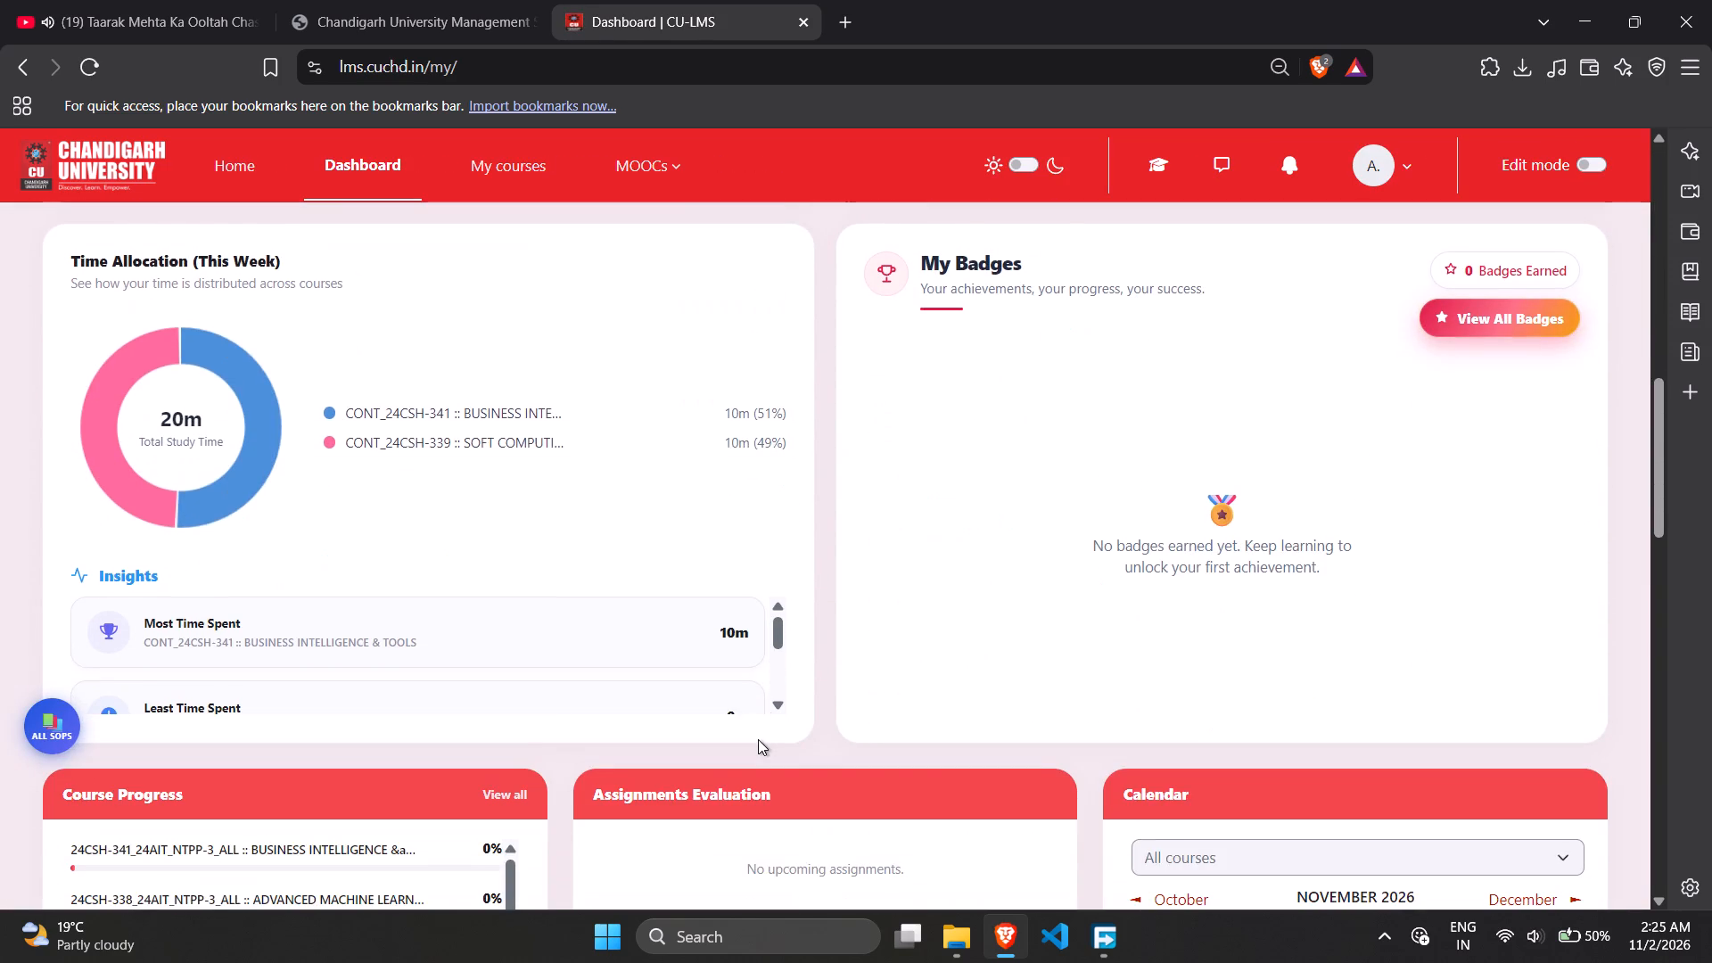
{"action": "scroll", "coordinate": [758, 739], "scroll_direction": "down", "scroll_amount": 4}
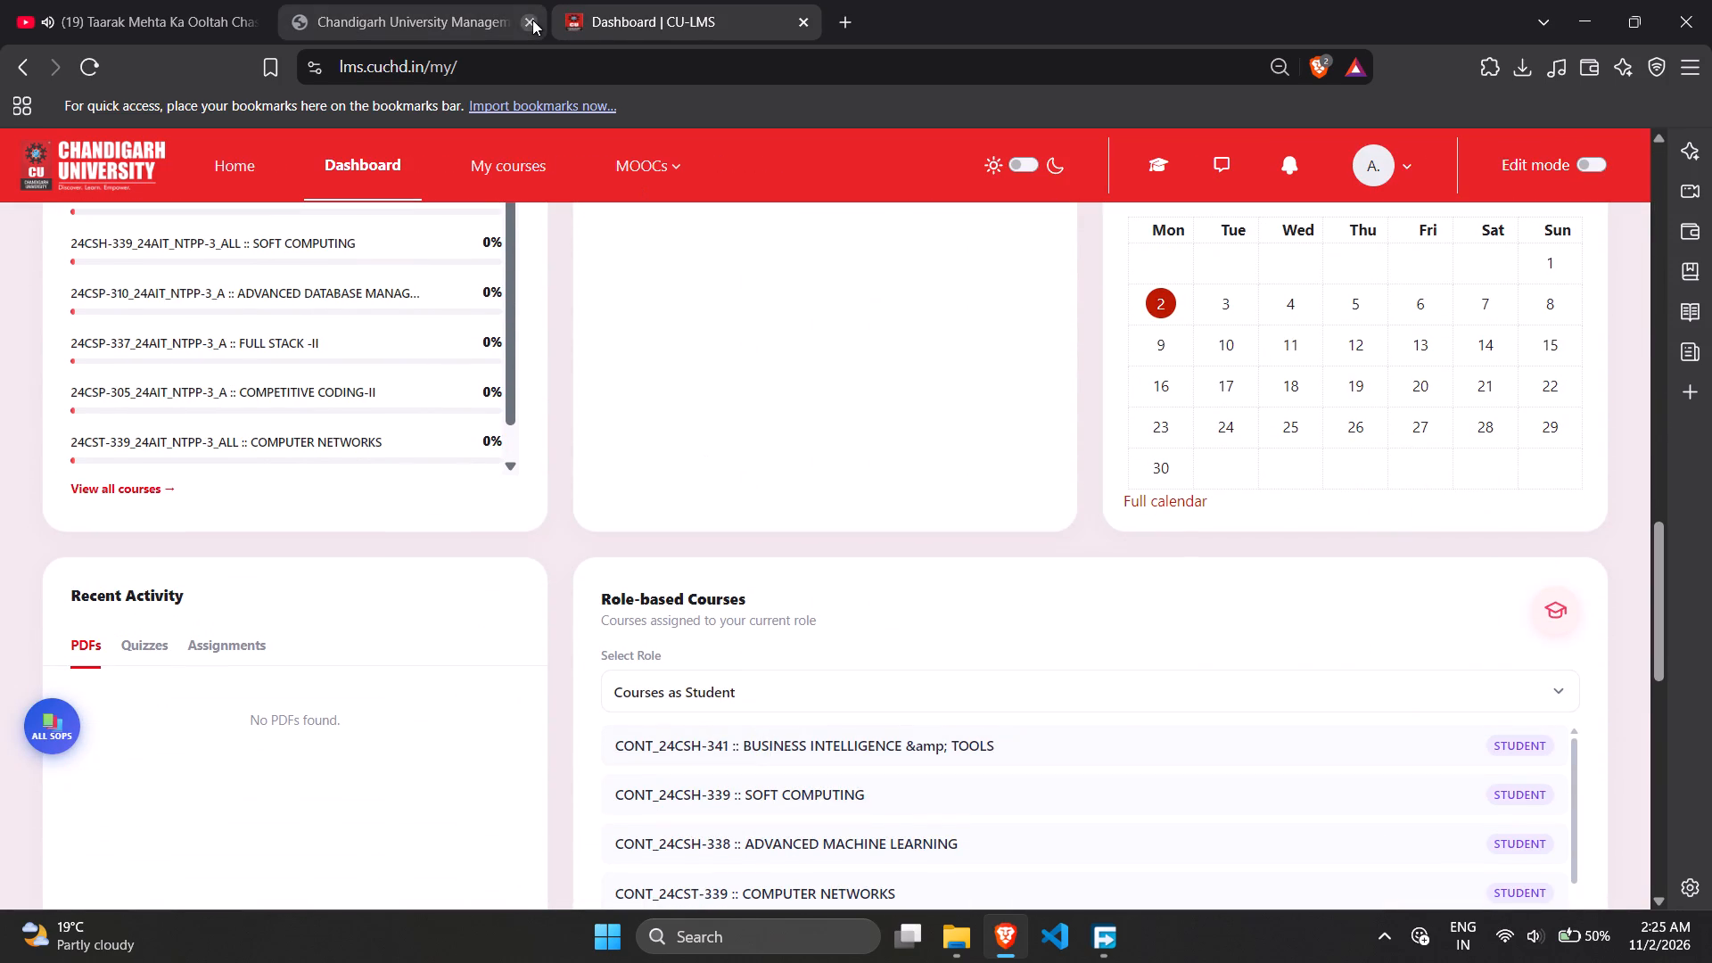
Close the LMS dashboard and the university student portal pages, leaving only the YouTube page open.
{"action": "left_click", "coordinate": [805, 22]}
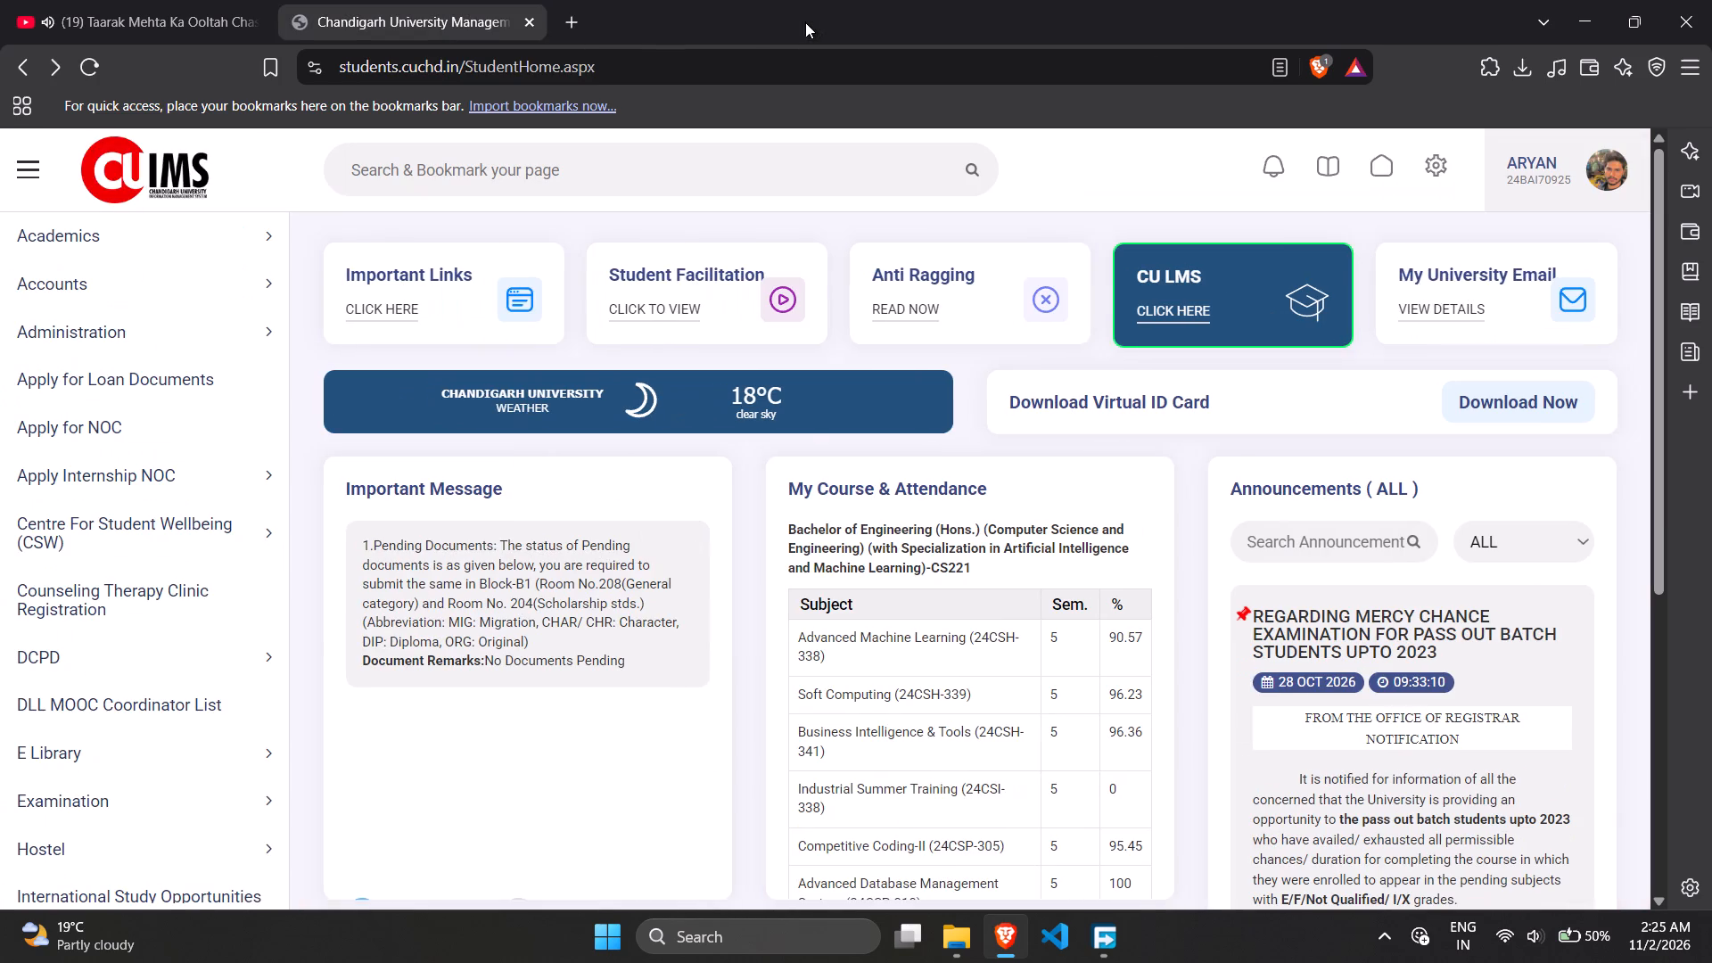
{"action": "left_click", "coordinate": [531, 16]}
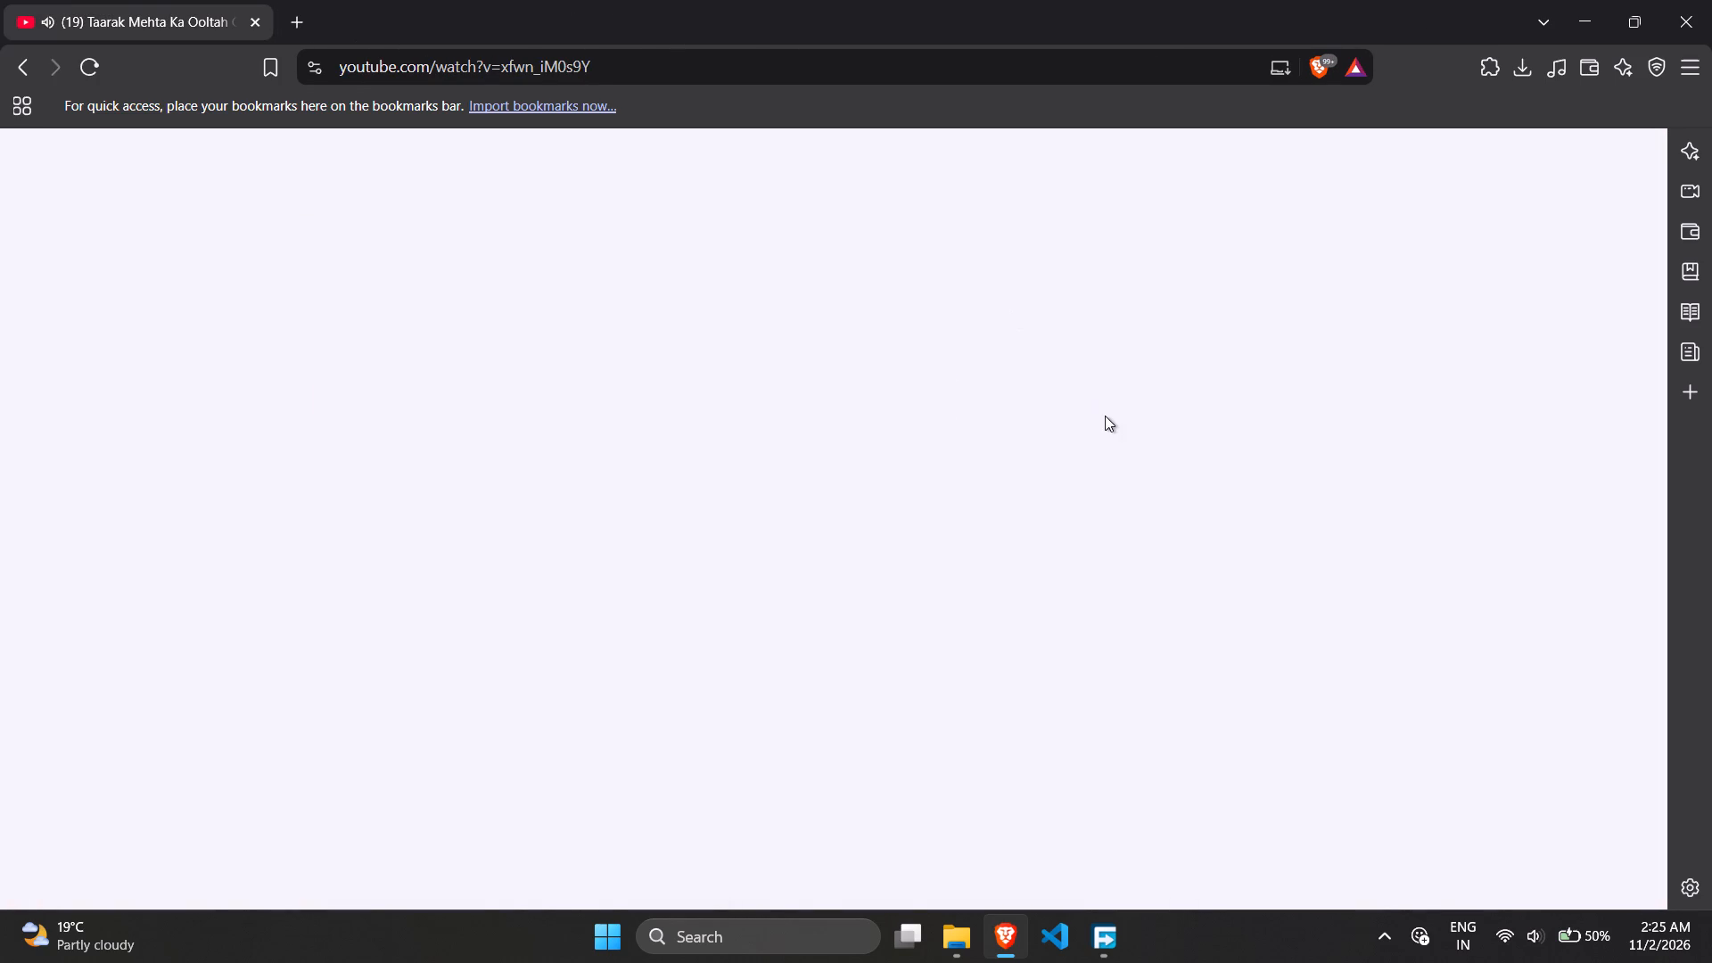
Play the first suggested Taarak Mehta Ka Ooltah Chashmah video from Sony PAL on YouTube.
{"action": "left_click", "coordinate": [1327, 355]}
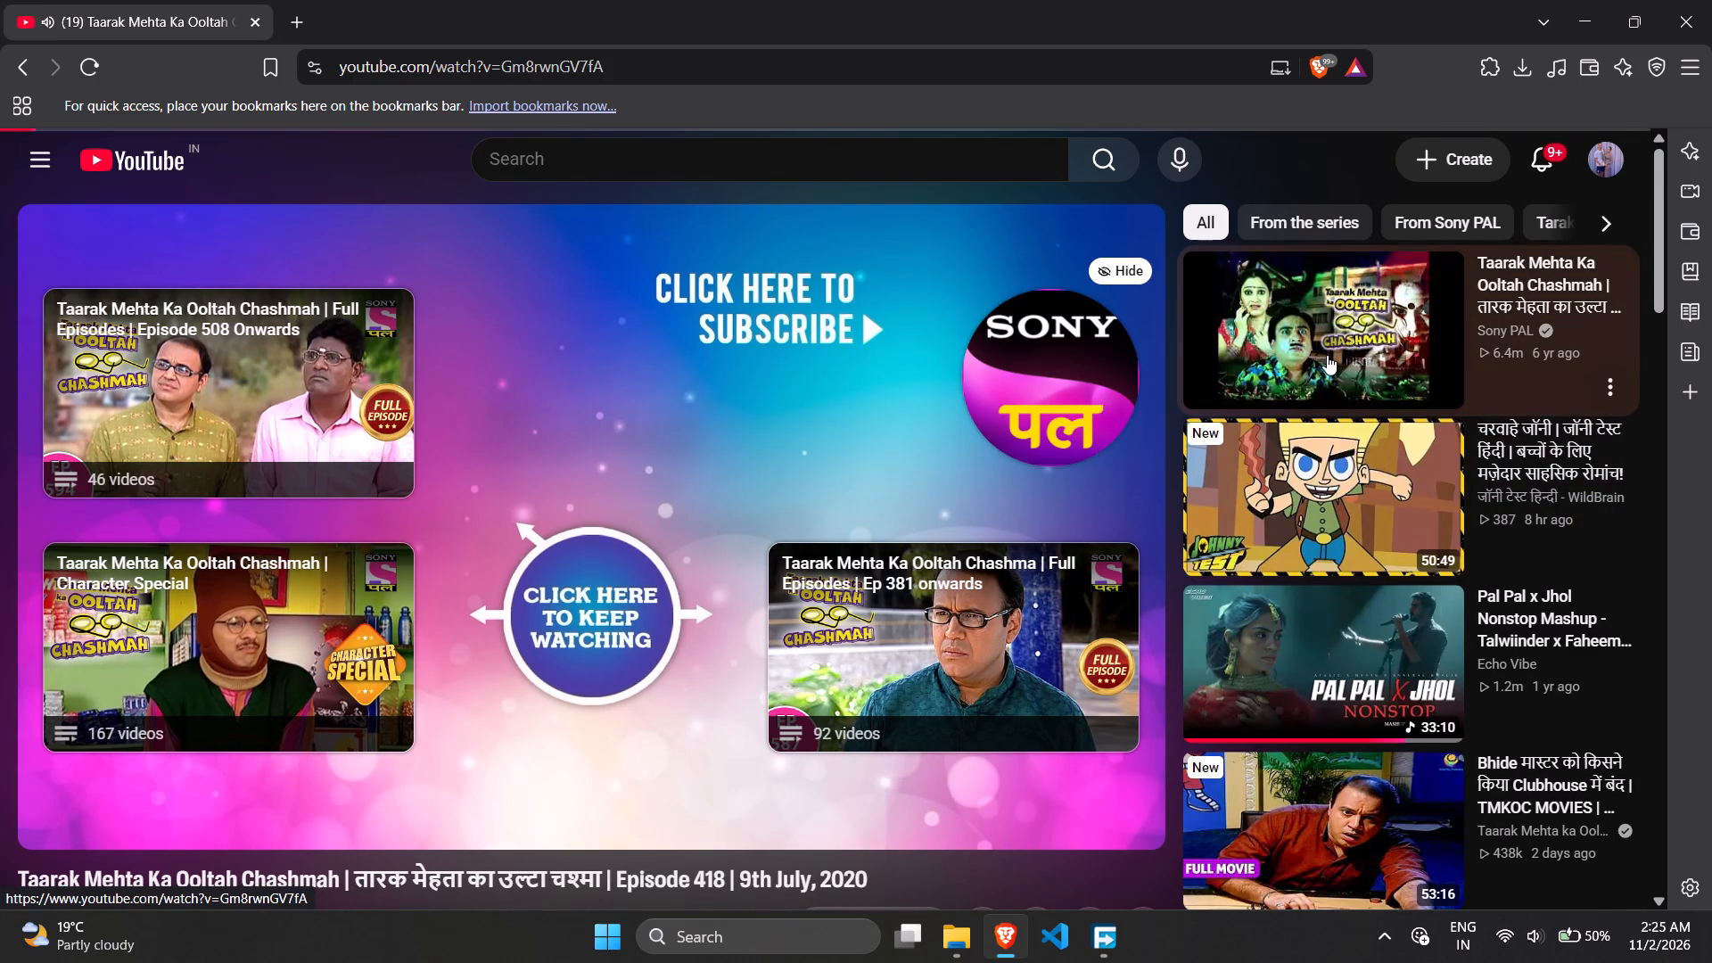